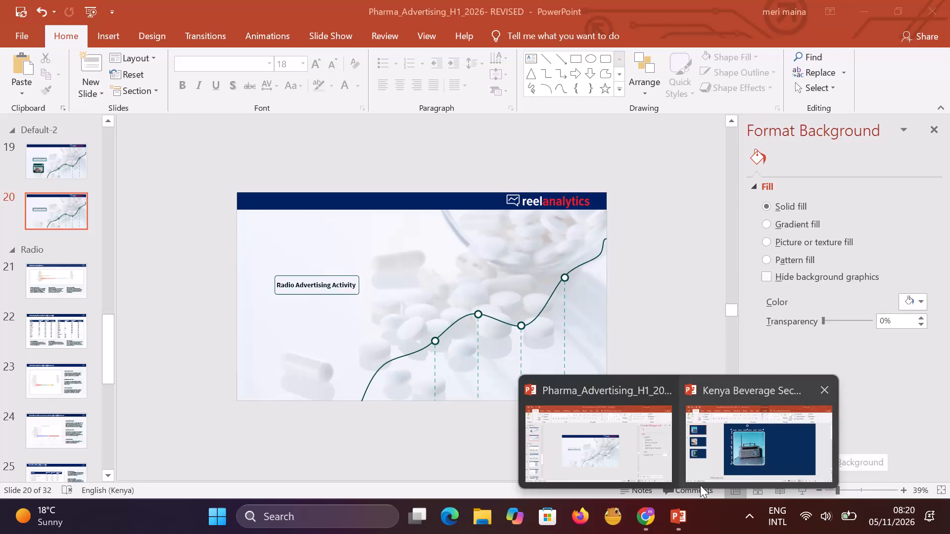
Copy the radio picture slide from the Kenya Beverage Sector deck and paste it after slide 20 in the Pharma_Advertising_H1_2026 deck.
left_click(701, 473)
left_click(441, 430)
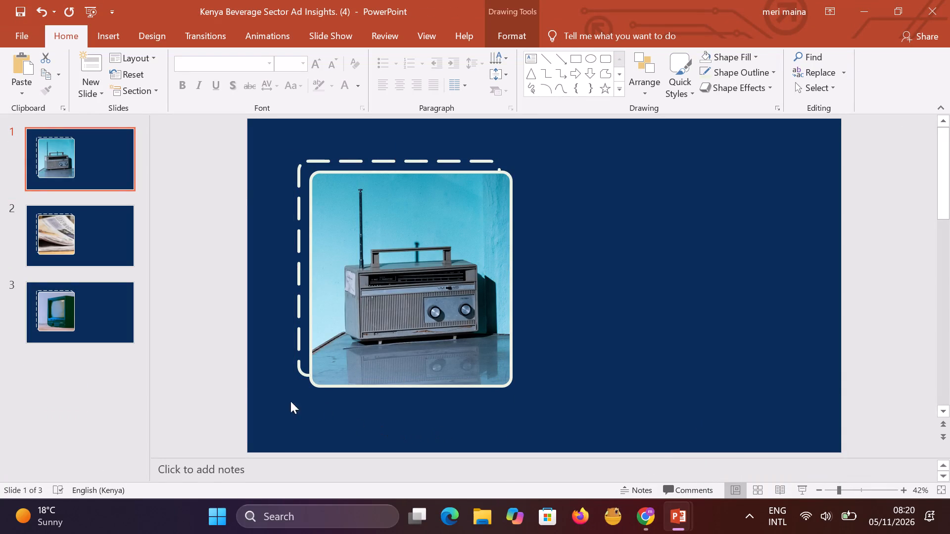
left_click(275, 413)
left_click(83, 151)
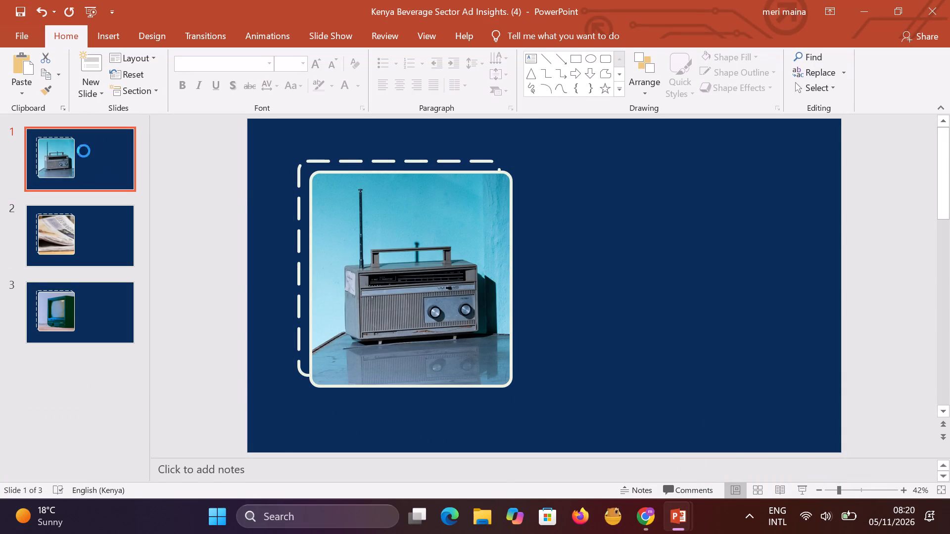
key("ctrl+c")
left_click(643, 522)
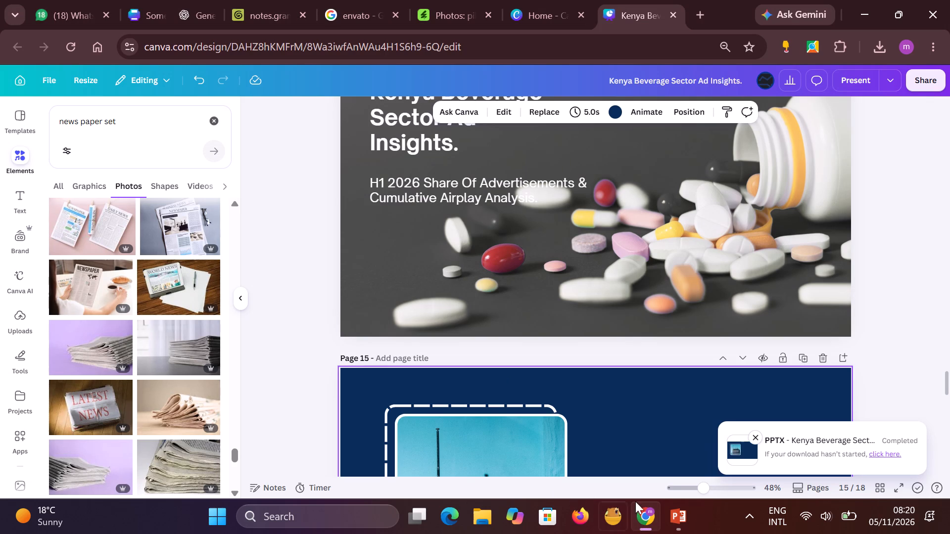
left_click(677, 520)
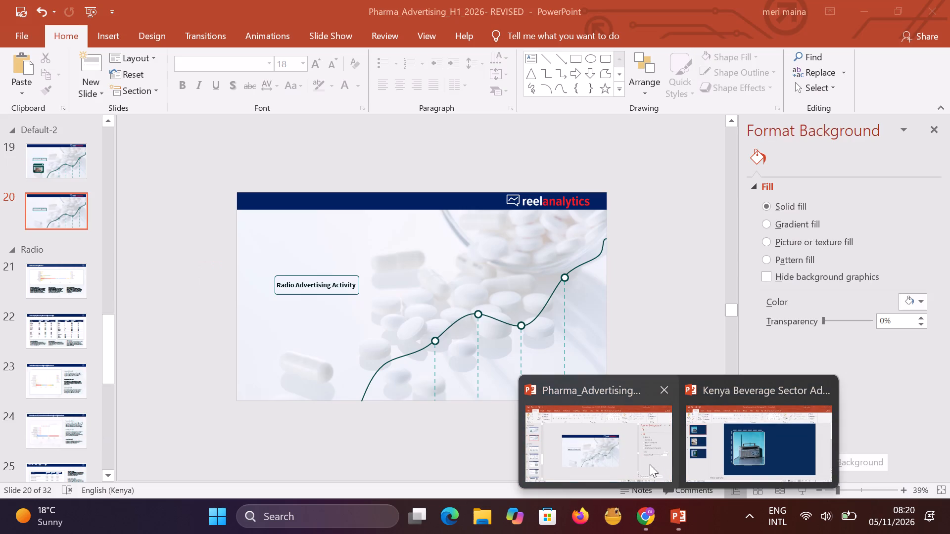
left_click(633, 458)
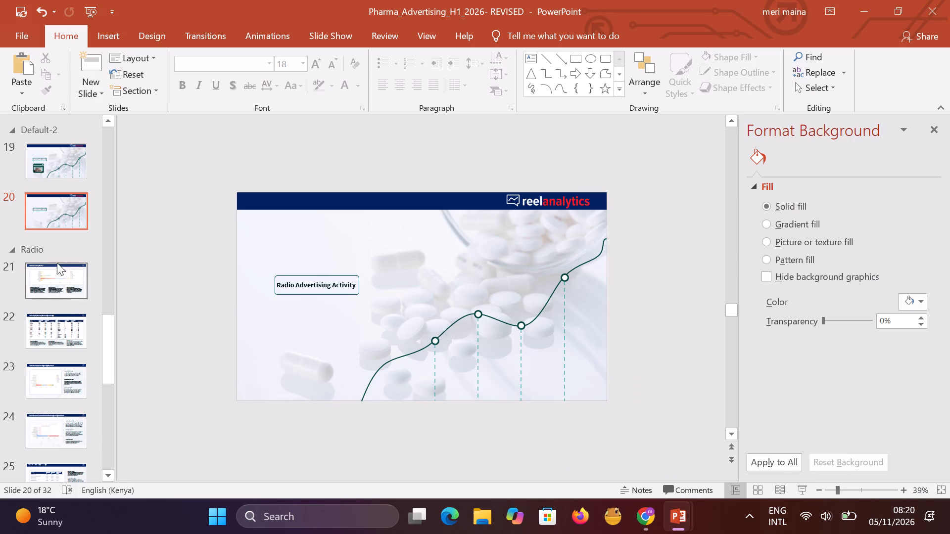
left_click(57, 252)
left_click(66, 241)
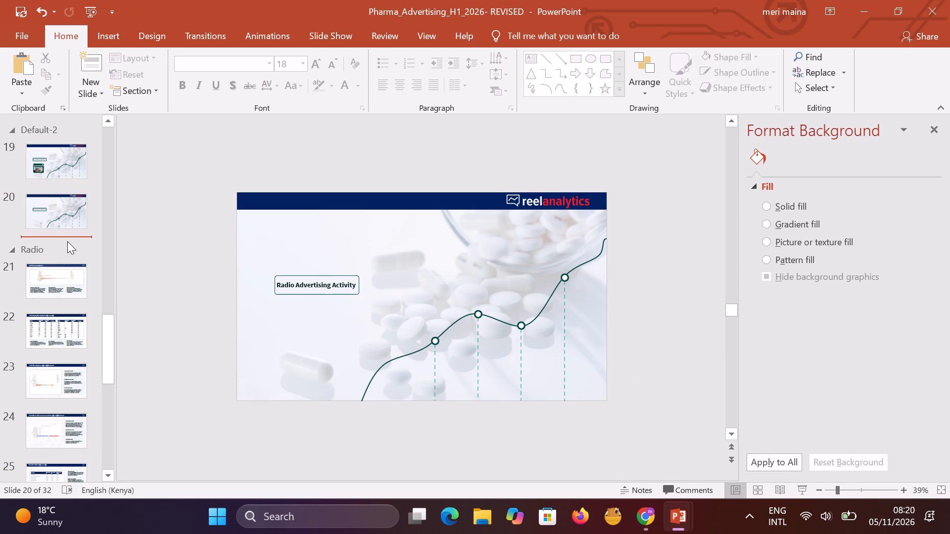
key("ctrl+v")
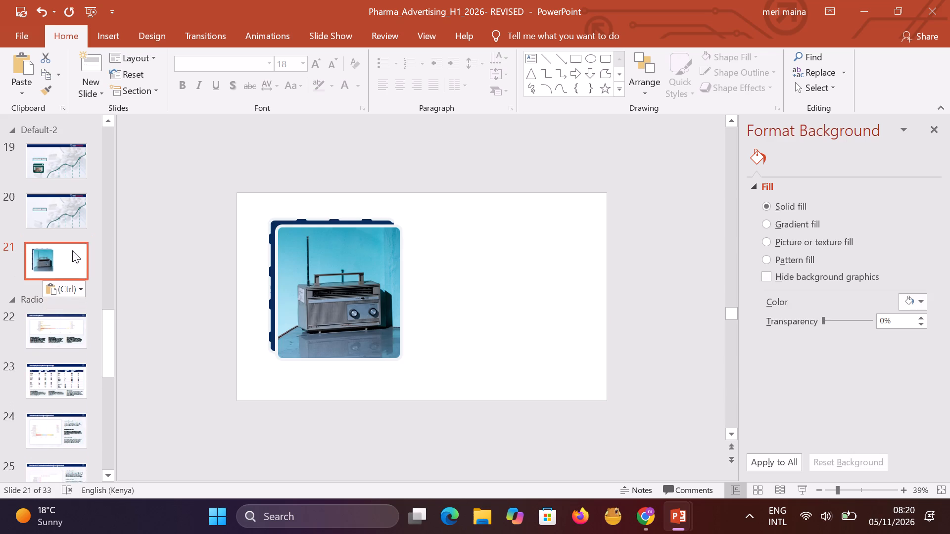
Change the solid fill of the navy frame behind the radio picture on slide 21 to a pale off-white theme colour.
left_click(267, 253)
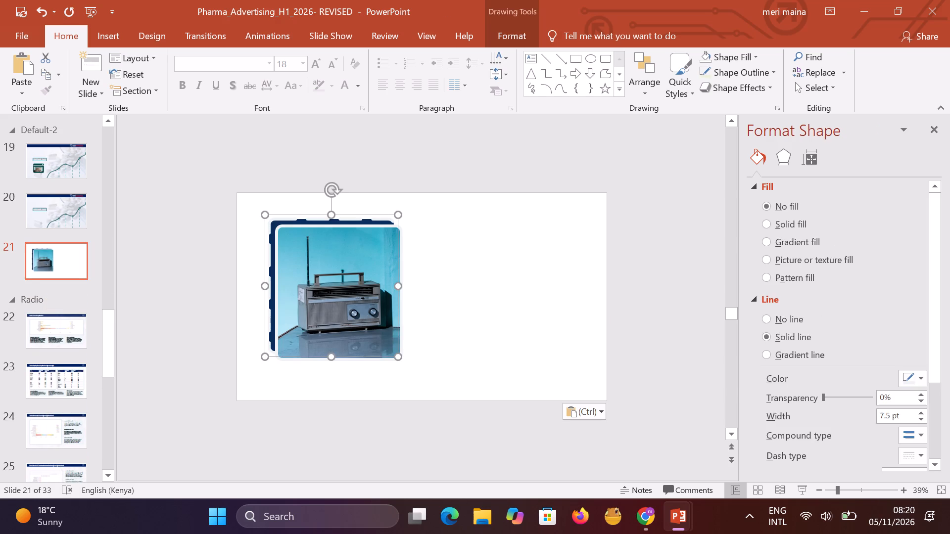
left_click(274, 229)
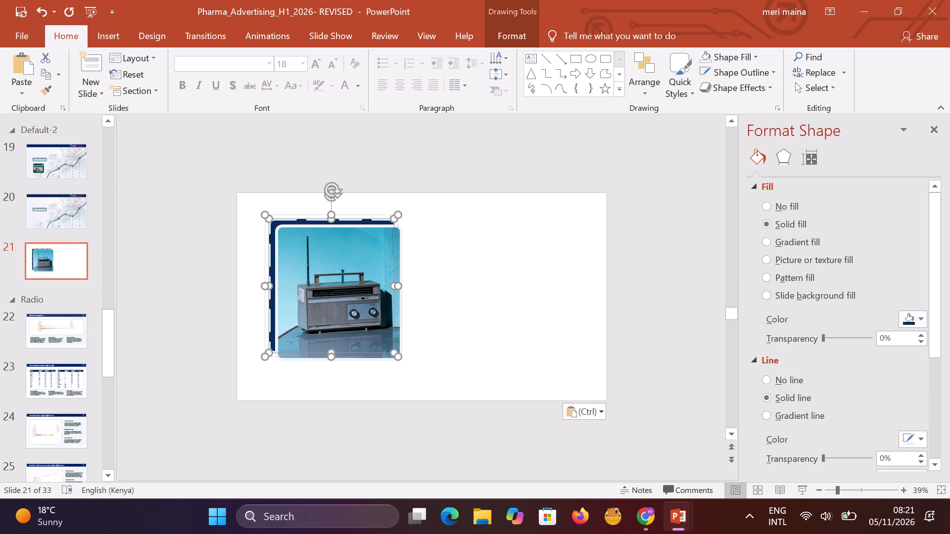
left_click(924, 317)
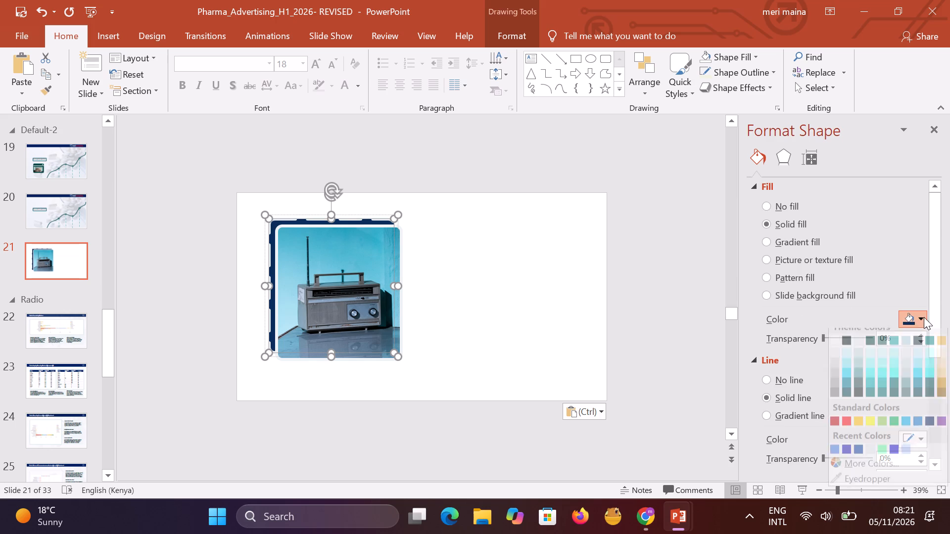
left_click(904, 365)
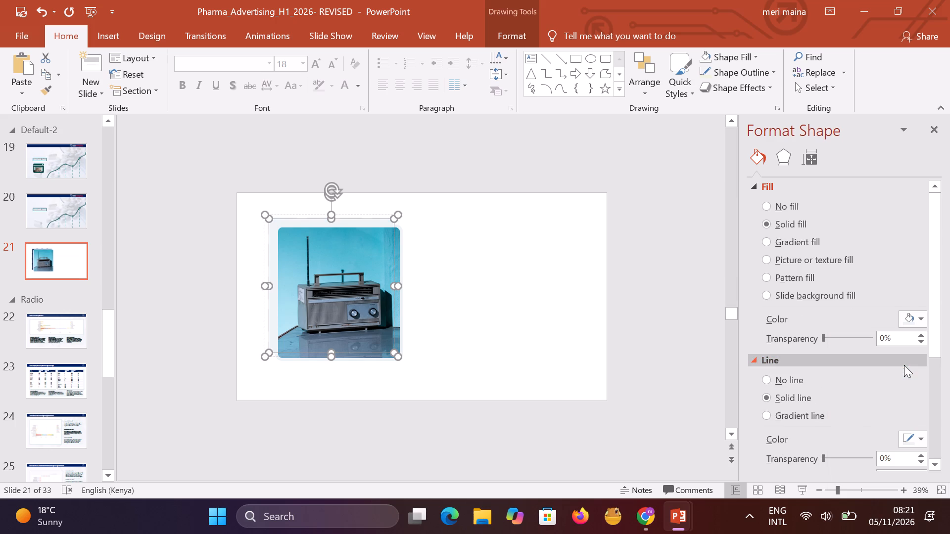
left_click(528, 269)
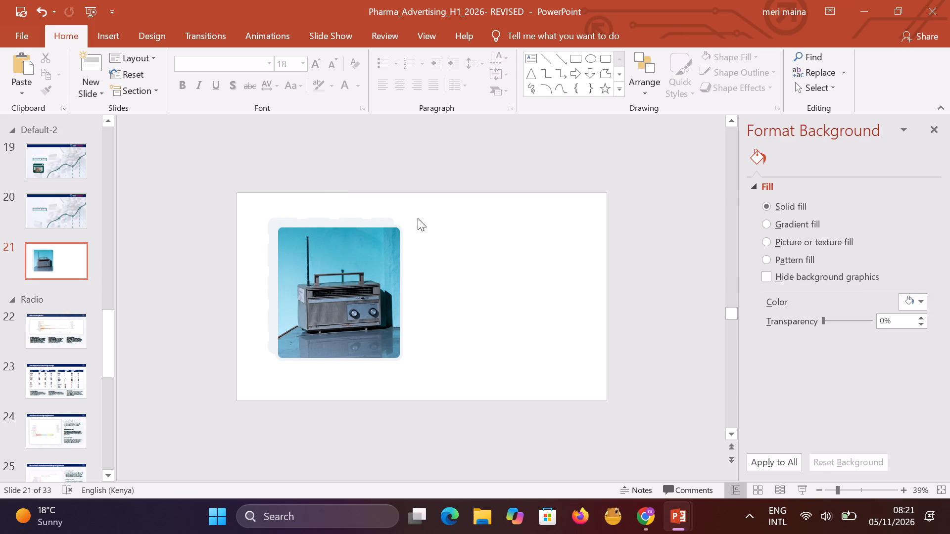
left_click(384, 220)
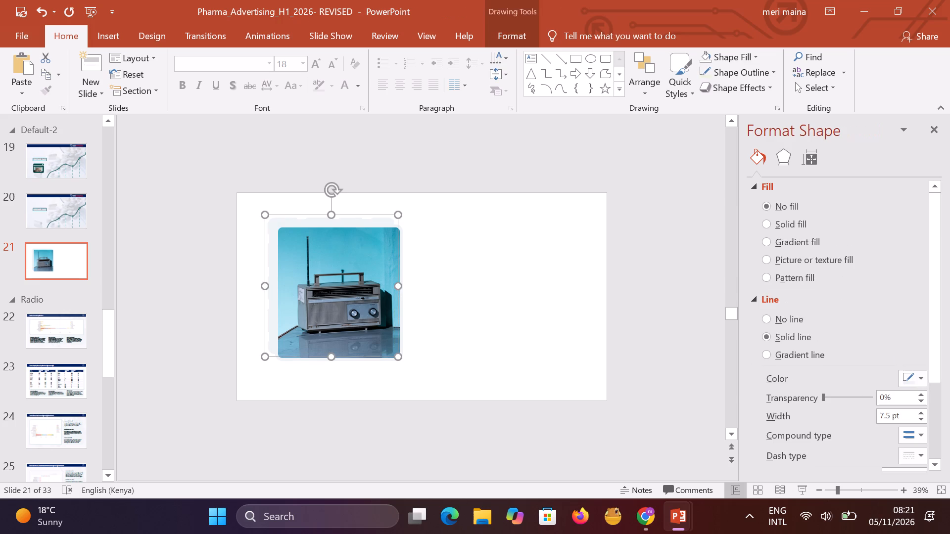
left_click(469, 239)
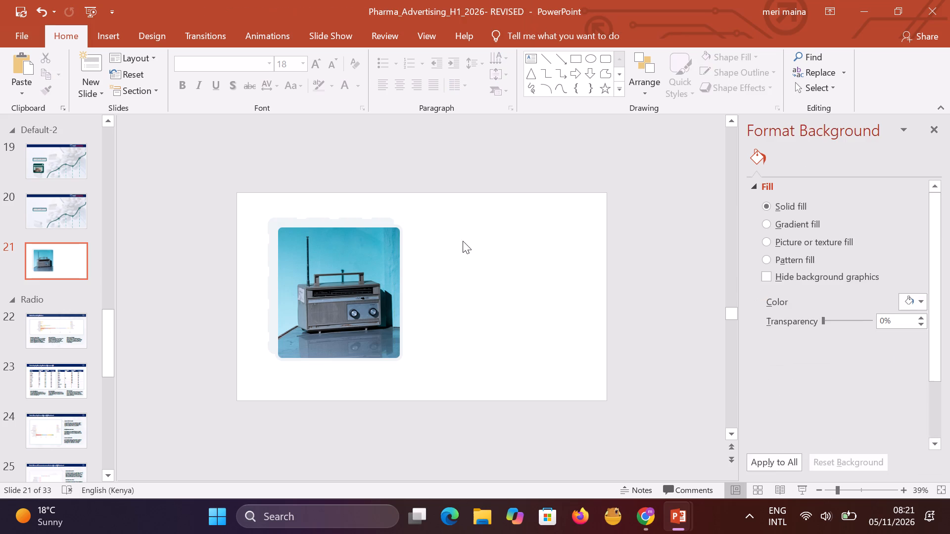
Cut the radio picture together with its frame from slide 21 and paste them onto the Radio Advertising Activity slide 20.
left_click_drag(418, 221, 243, 369)
left_click_drag(209, 212, 205, 263)
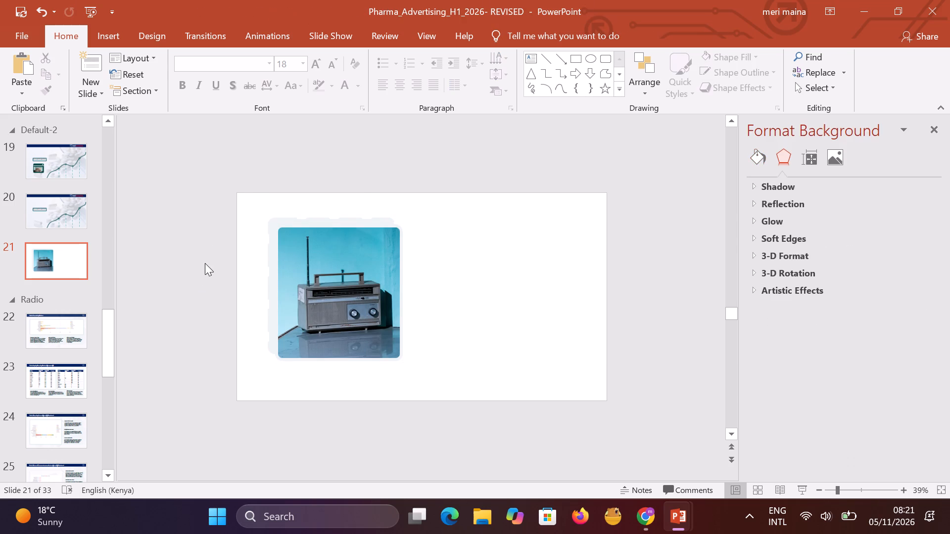
left_click_drag(205, 263, 457, 377)
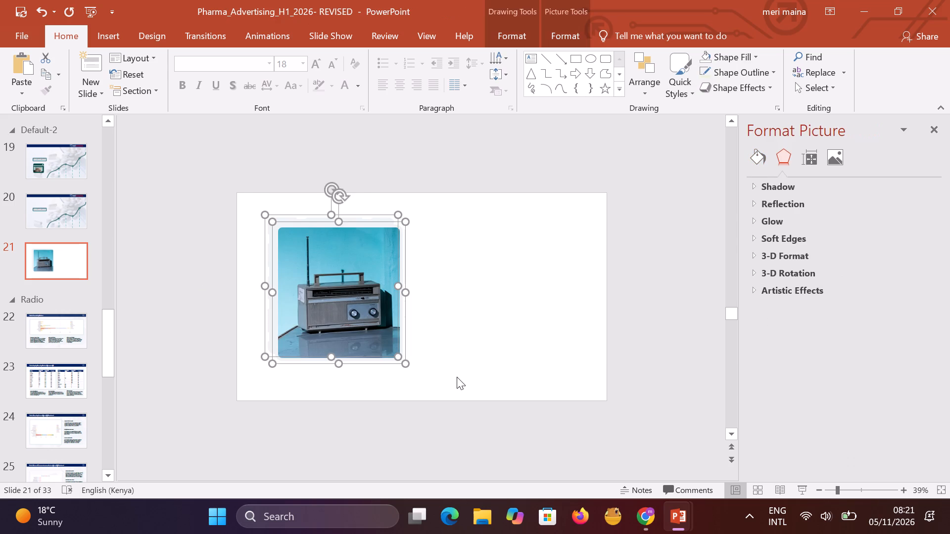
key("ctrl+x")
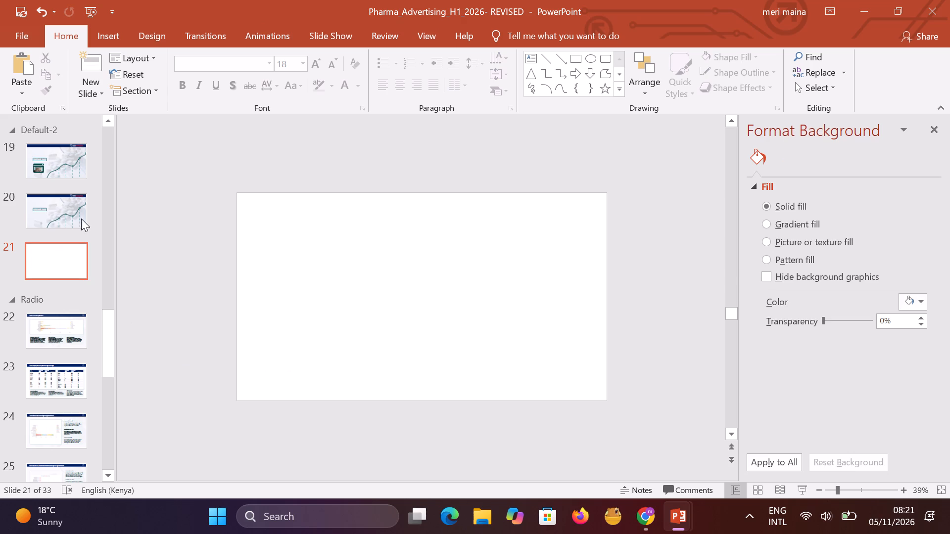
left_click(58, 218)
left_click(319, 337)
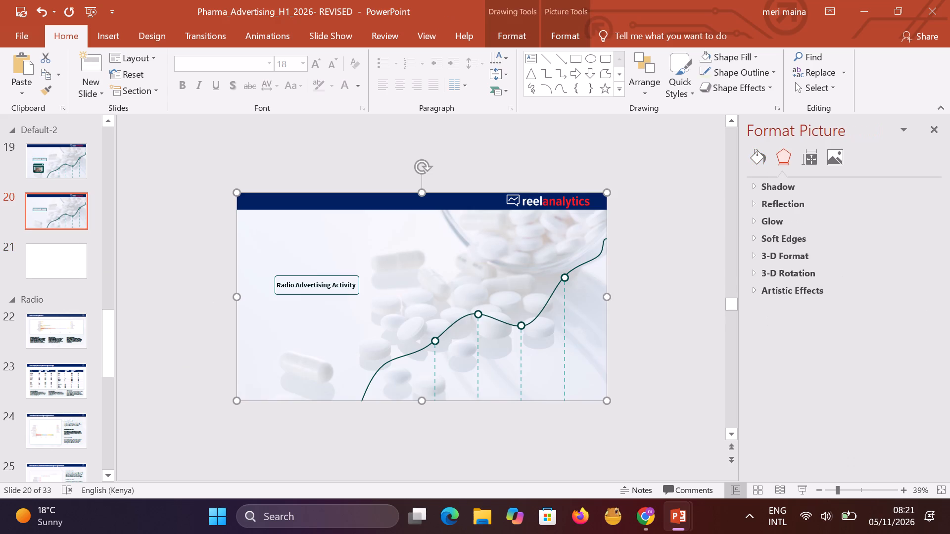
key("ctrl+v")
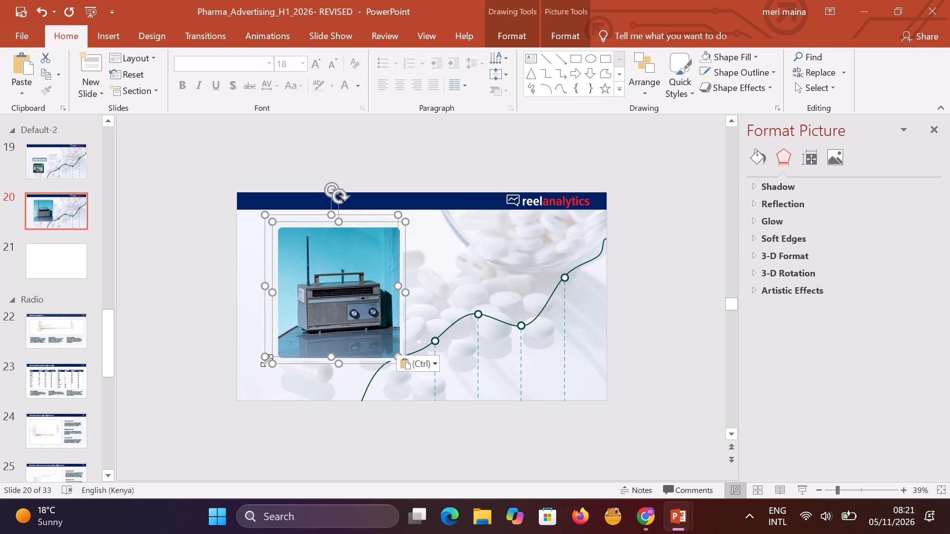
Shrink the framed radio picture to roughly the width of the Radio Advertising Activity label and place it just beneath the label.
left_click_drag(267, 360, 300, 337)
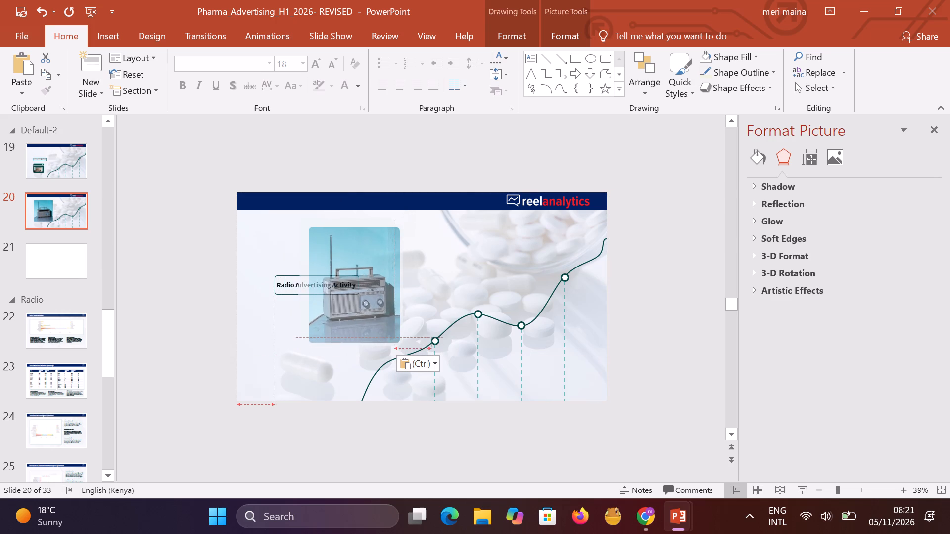
left_click_drag(300, 337, 277, 328)
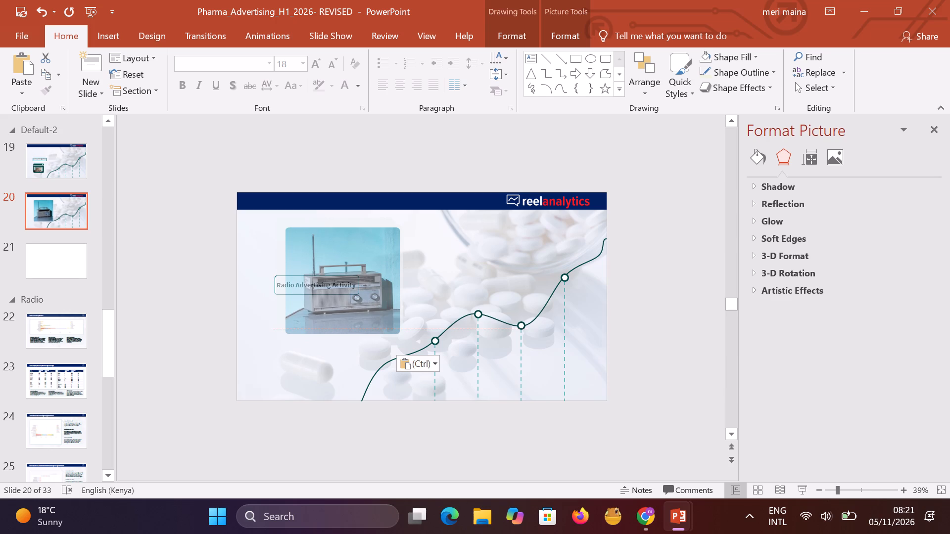
left_click_drag(277, 328, 279, 323)
left_click_drag(283, 323, 241, 401)
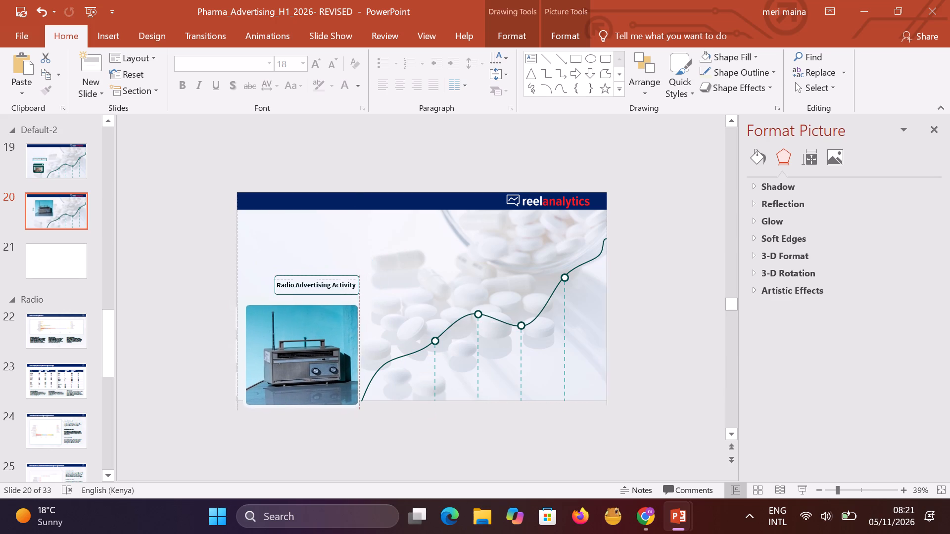
left_click_drag(241, 401, 245, 395)
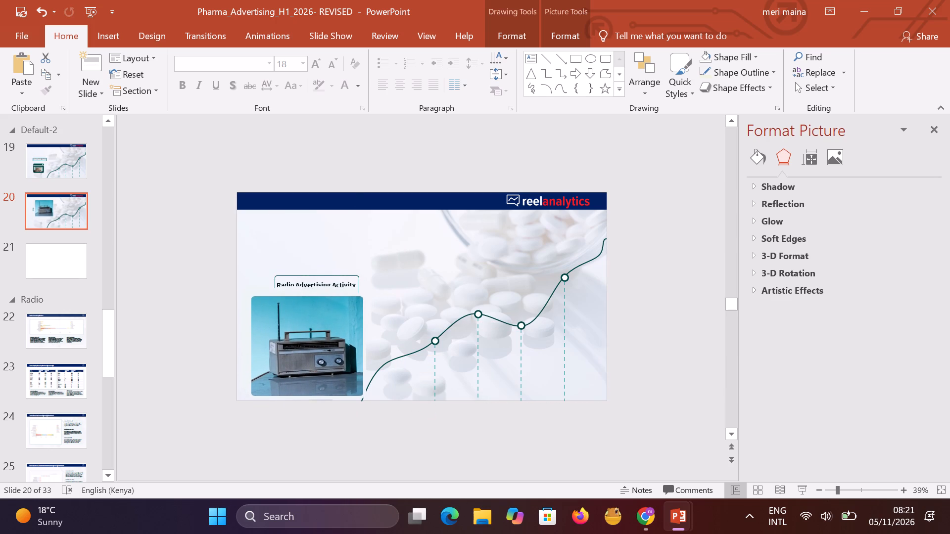
left_click_drag(245, 395, 243, 400)
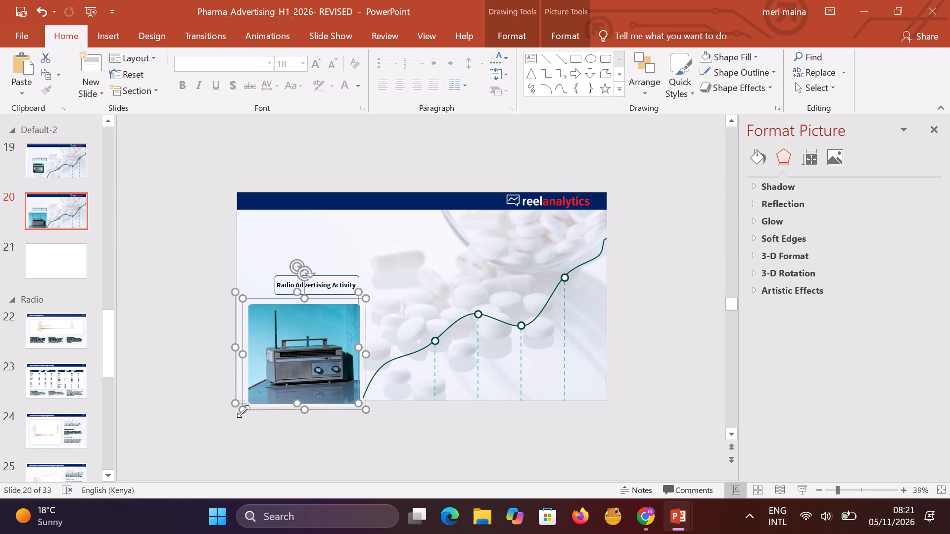
left_click_drag(243, 411, 258, 390)
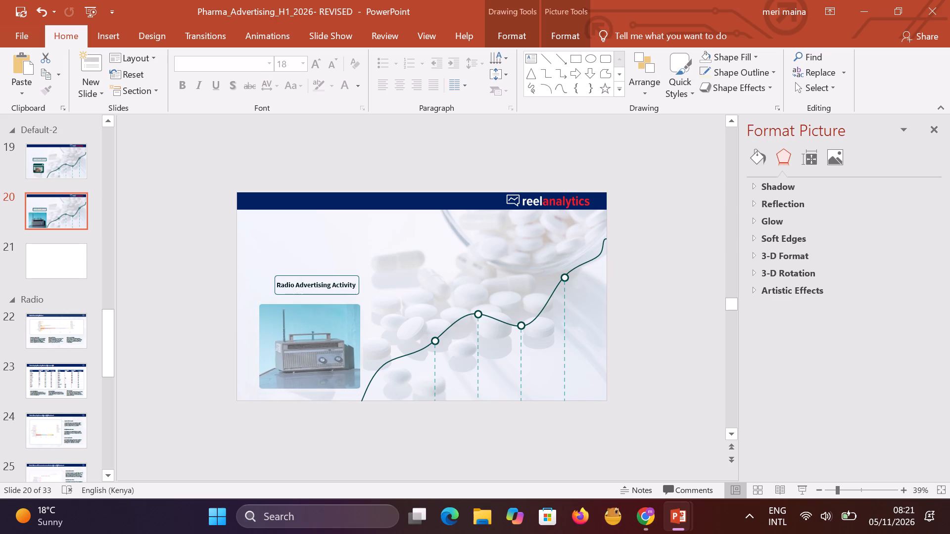
left_click_drag(258, 390, 273, 382)
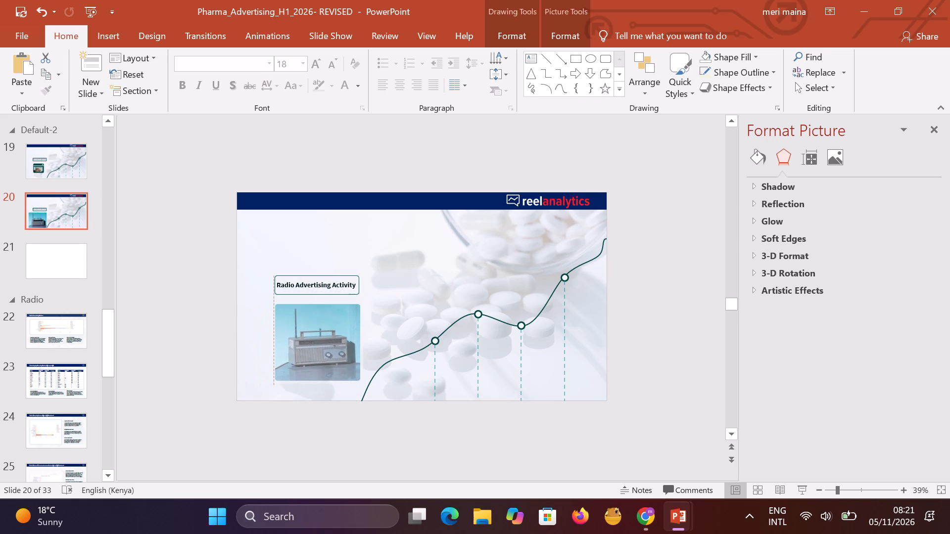
left_click_drag(273, 382, 269, 383)
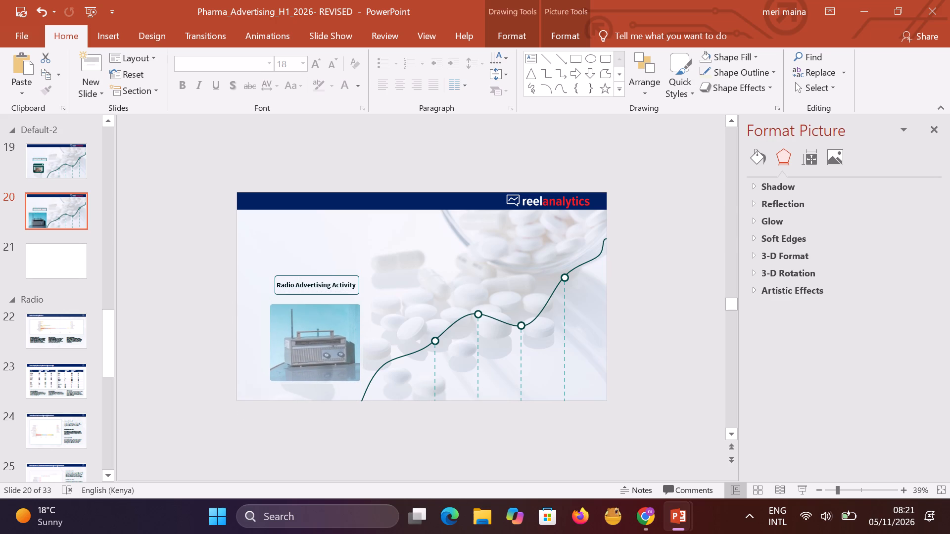
left_click_drag(269, 383, 269, 383)
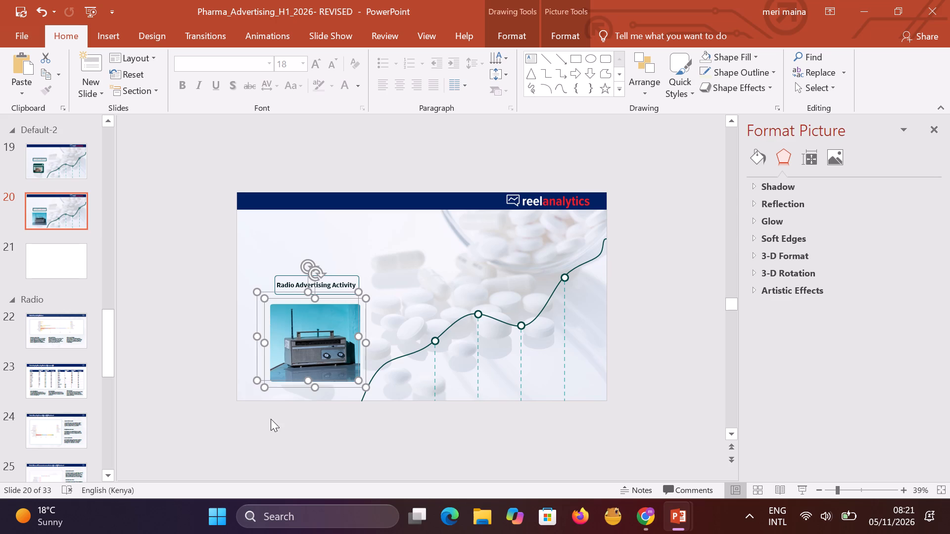
left_click(281, 360)
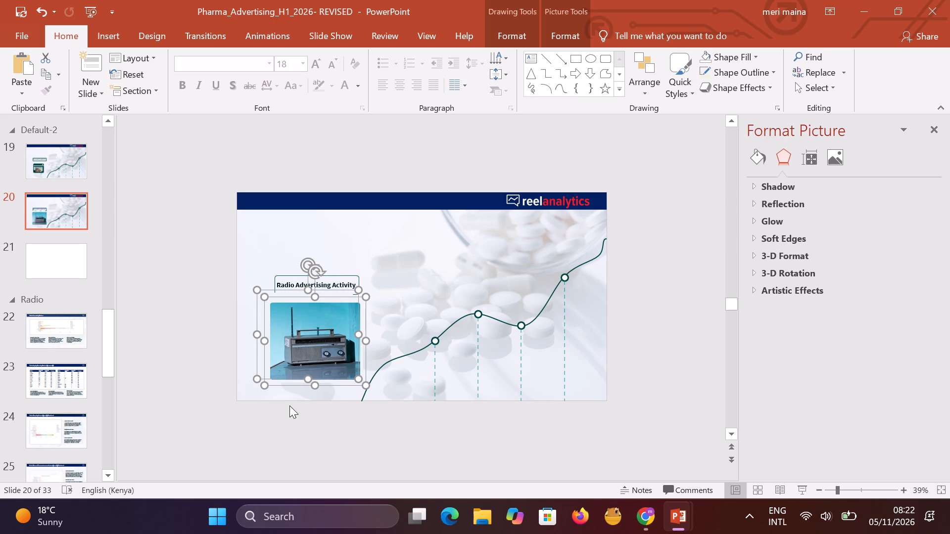
left_click(281, 336)
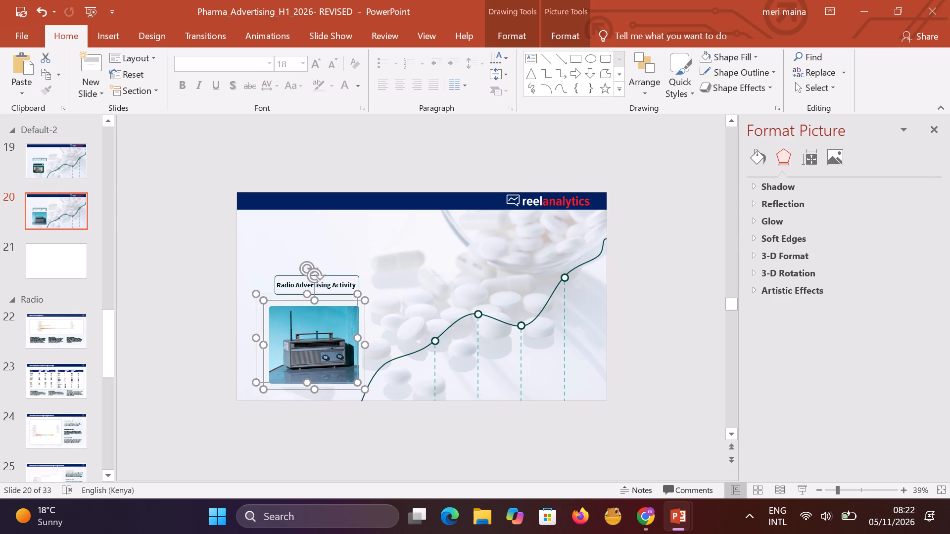
left_click(209, 342)
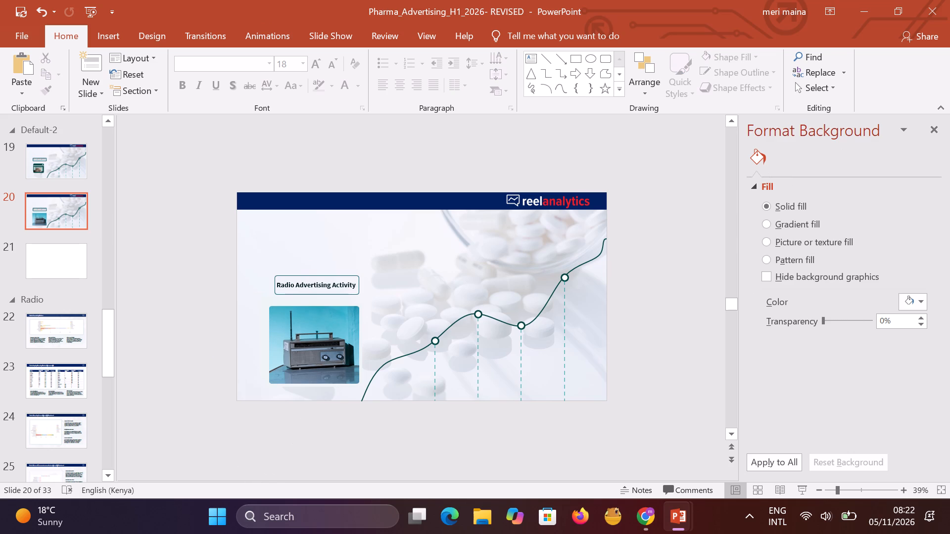
Move the Radio Advertising Activity label with its outline box higher on slide 20, leaving a gap above the radio picture.
left_click(330, 289)
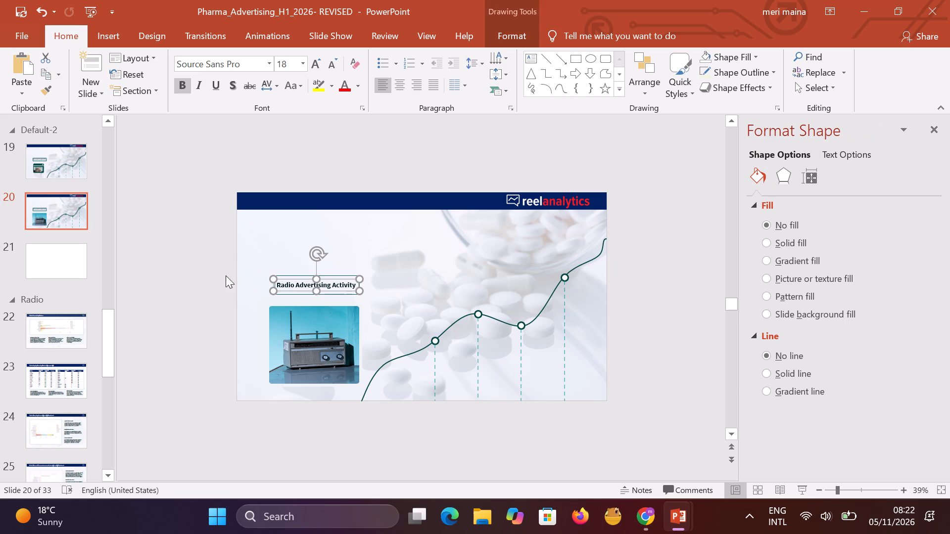
left_click(215, 272)
left_click_drag(222, 263, 393, 300)
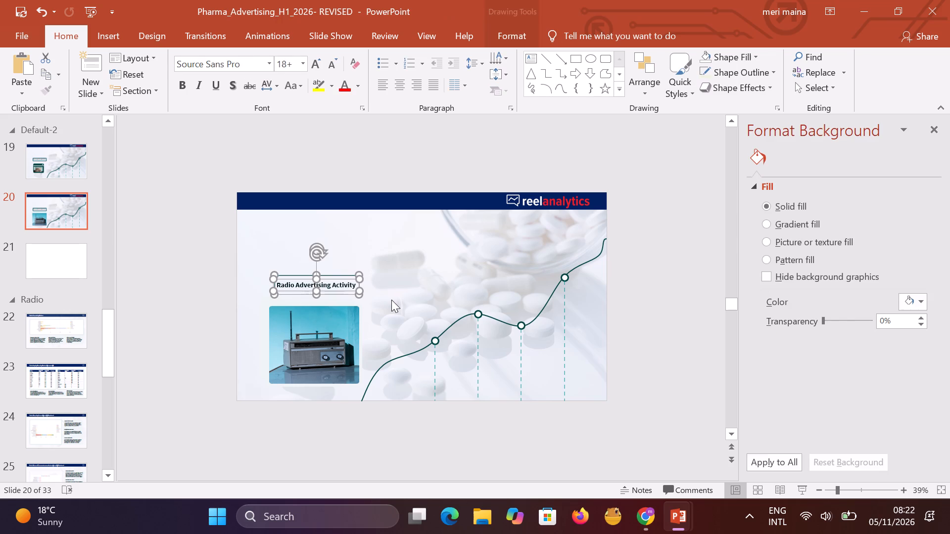
left_click_drag(297, 291, 296, 263)
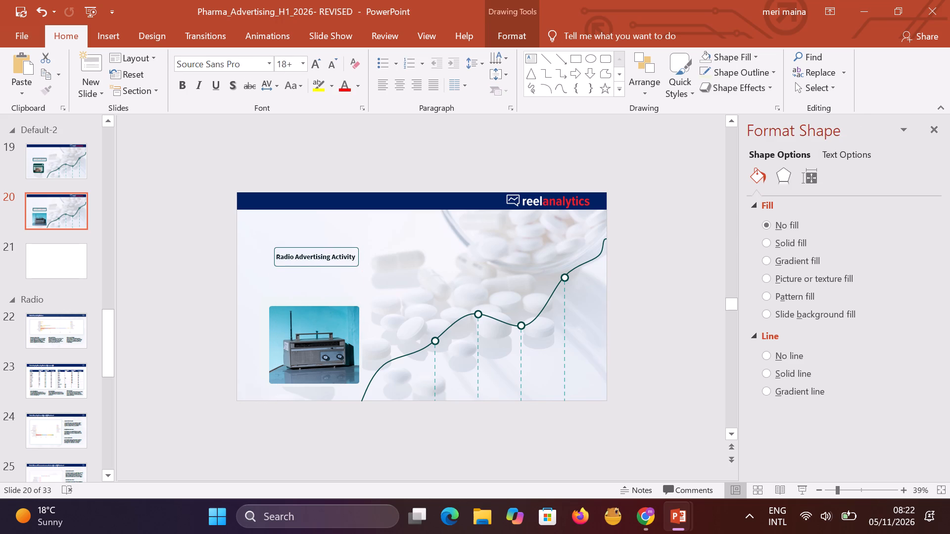
left_click_drag(296, 263, 296, 267)
Enlarge the framed radio picture slightly and position it just beneath the Radio Advertising Activity label.
left_click(296, 313)
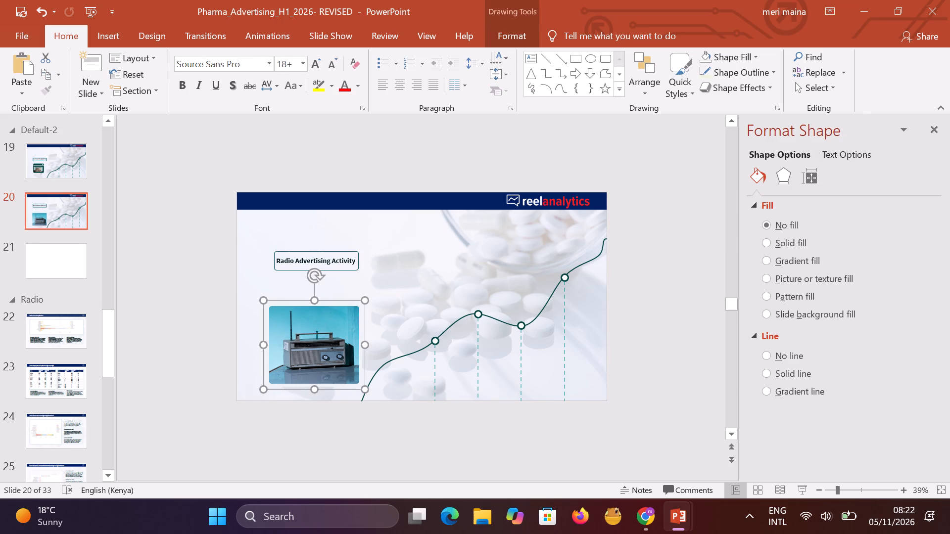
left_click_drag(191, 290, 367, 416)
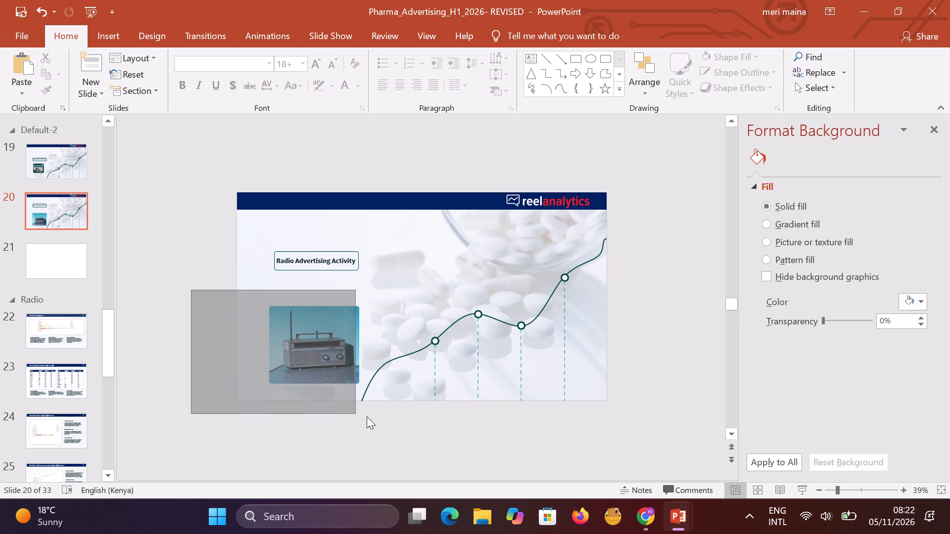
left_click_drag(367, 416, 370, 417)
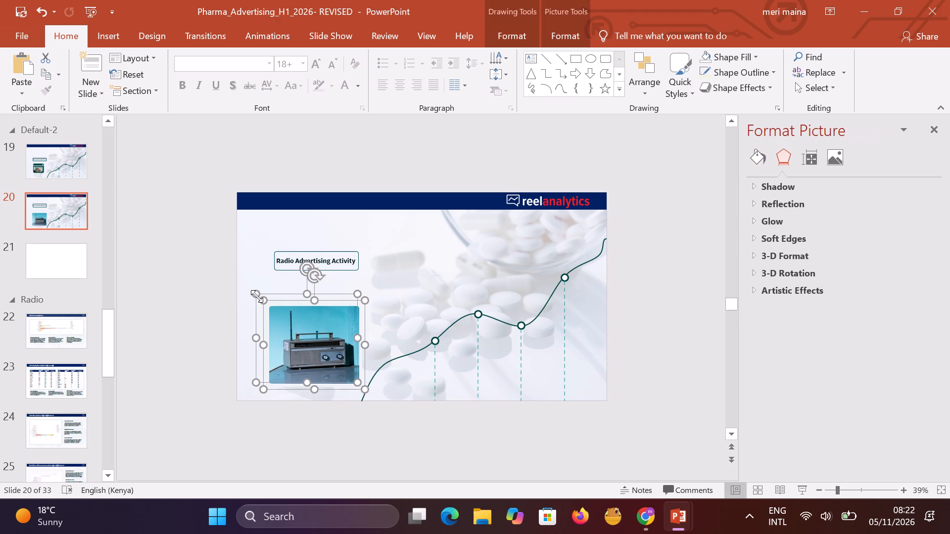
left_click_drag(257, 296, 253, 286)
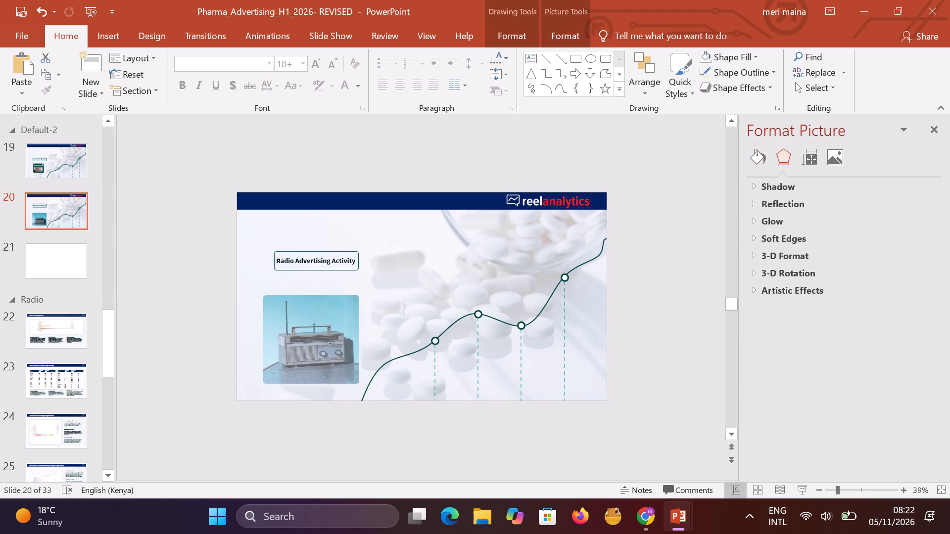
left_click_drag(253, 286, 252, 286)
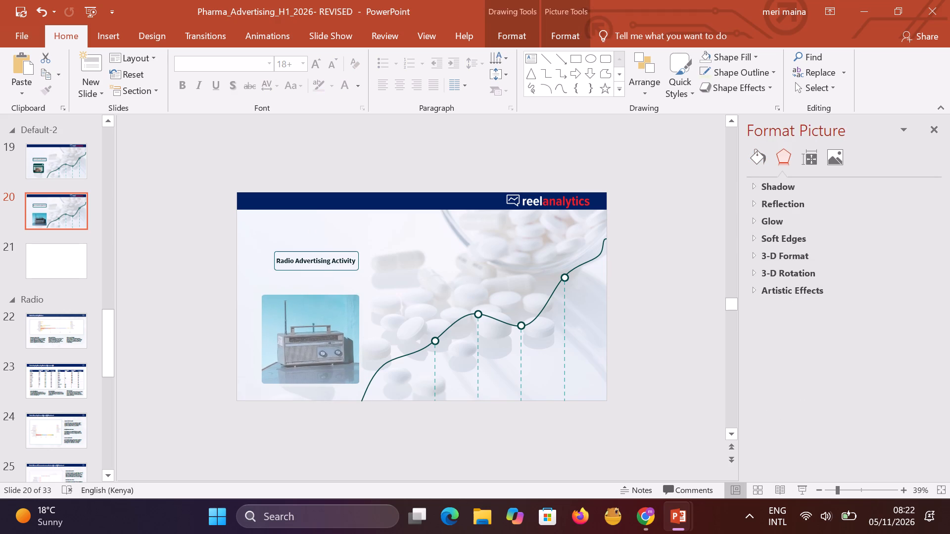
left_click_drag(252, 286, 252, 286)
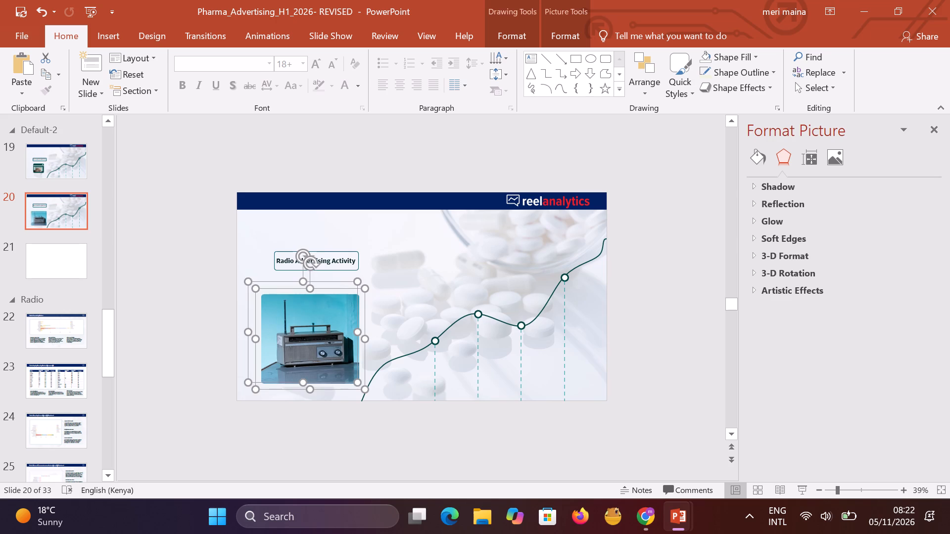
left_click_drag(279, 323, 282, 315)
left_click(290, 266)
left_click_drag(290, 264, 287, 271)
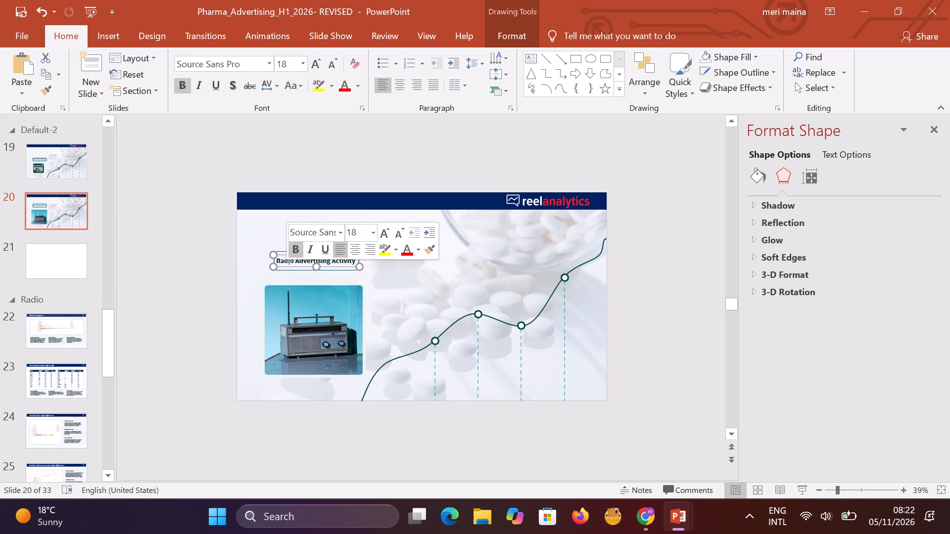
Shift the pills background picture aside on slide 20 and delete the green trend curve with its circle markers and dashed lines.
left_click(408, 278)
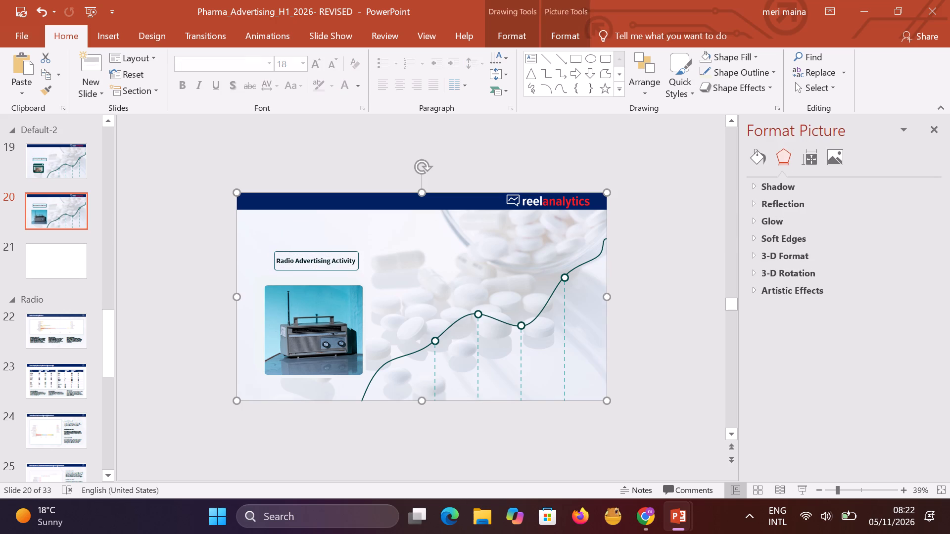
left_click(418, 276)
left_click(484, 277)
left_click(478, 333)
left_click_drag(514, 250, 490, 250)
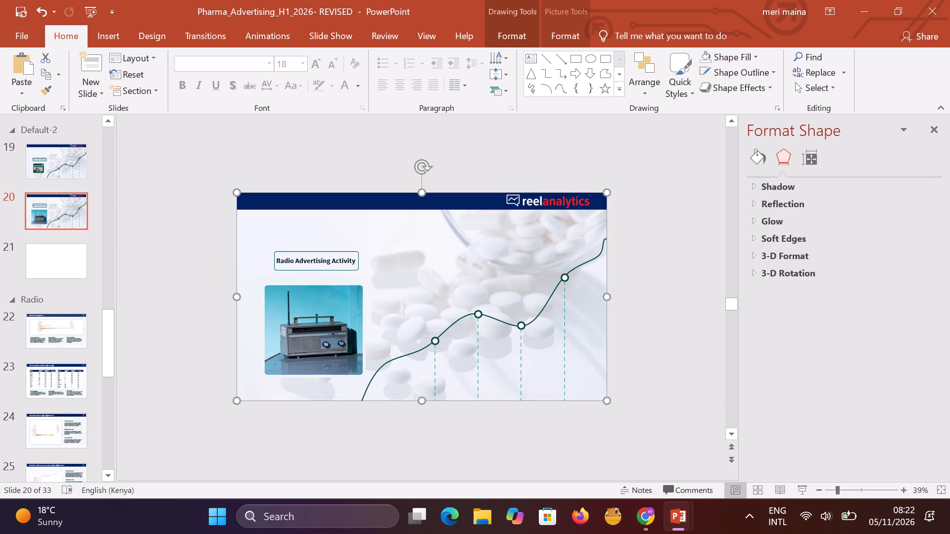
left_click_drag(490, 250, 422, 248)
left_click_drag(481, 242, 365, 242)
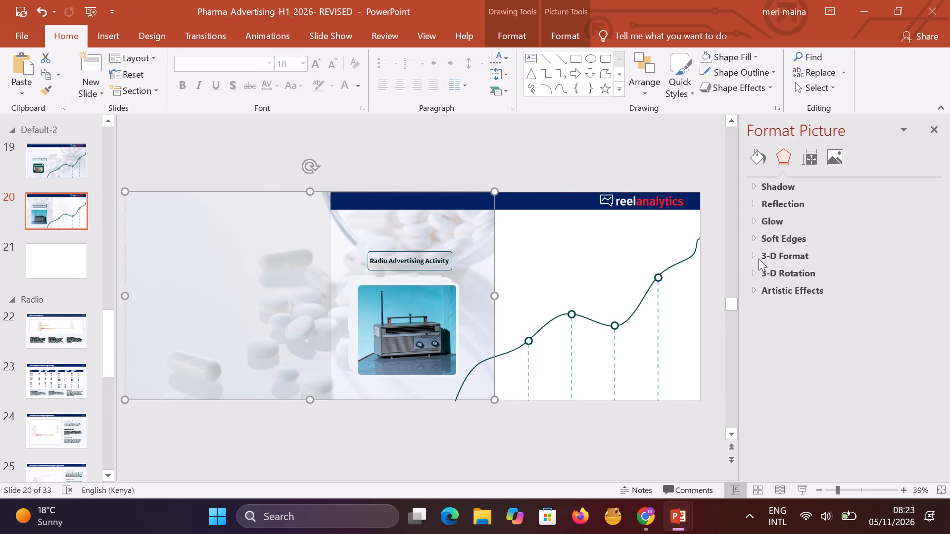
left_click_drag(712, 239, 433, 418)
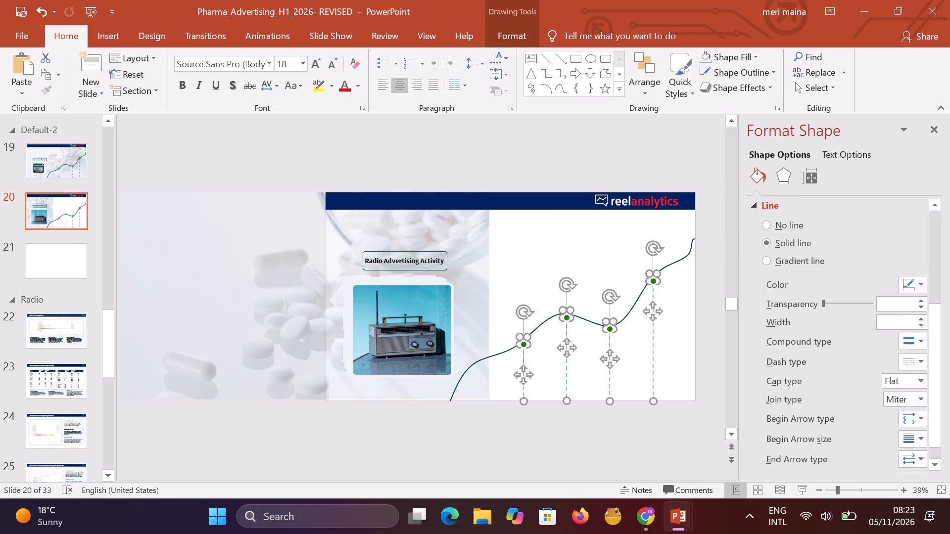
key("Delete")
left_click(644, 300)
key("Delete")
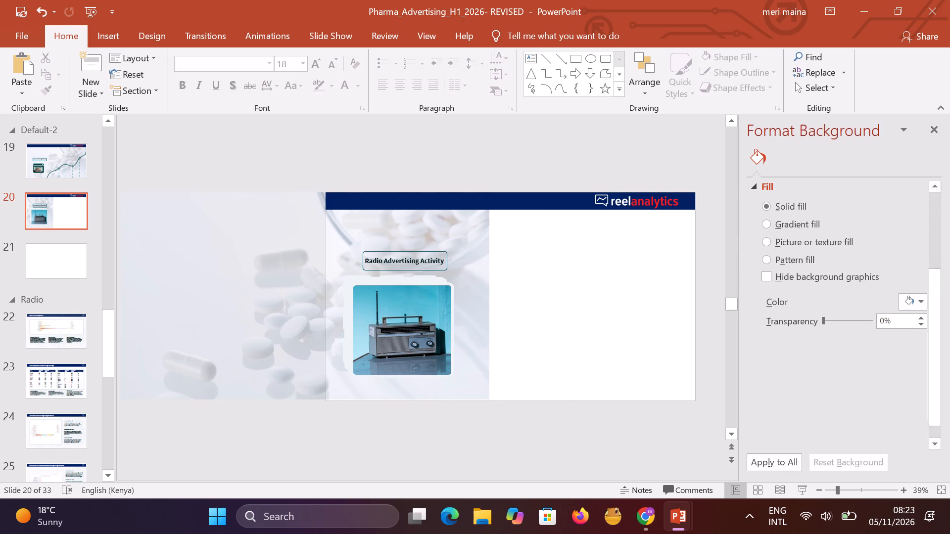
Shift the background aside on TV divider slide 13, copy the navy trend curve with its markers and dashed lines, and paste them onto slide 20.
left_click_drag(107, 324, 104, 253)
left_click(66, 219)
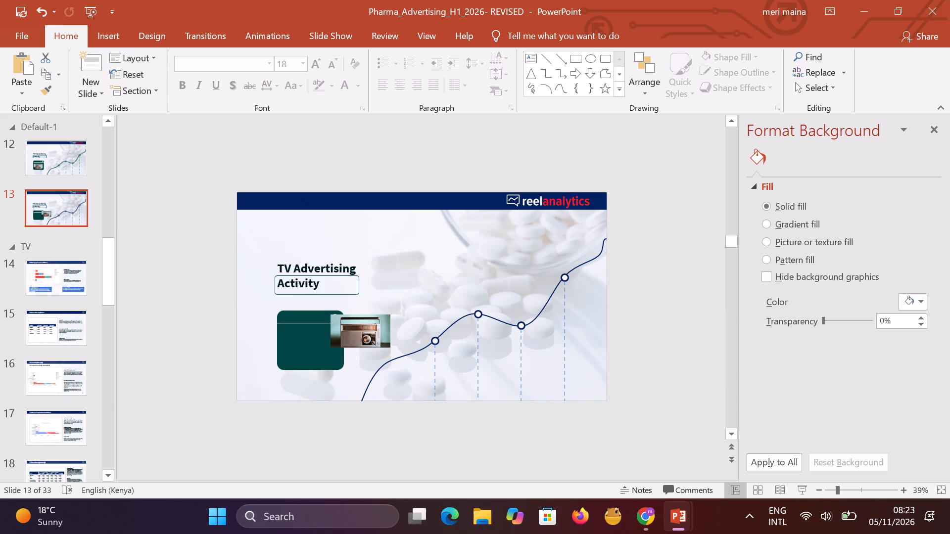
left_click_drag(477, 266, 418, 269)
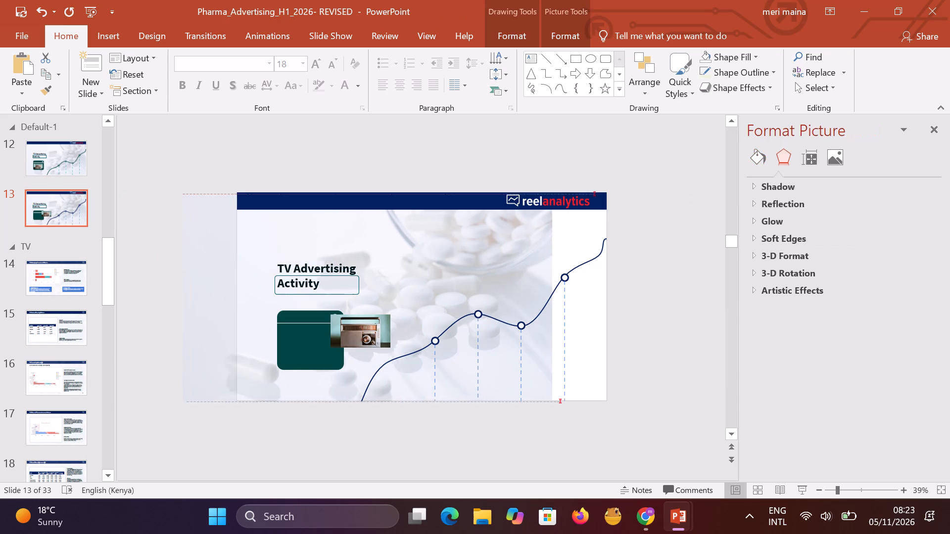
left_click_drag(418, 269, 327, 271)
left_click_drag(669, 226, 673, 289)
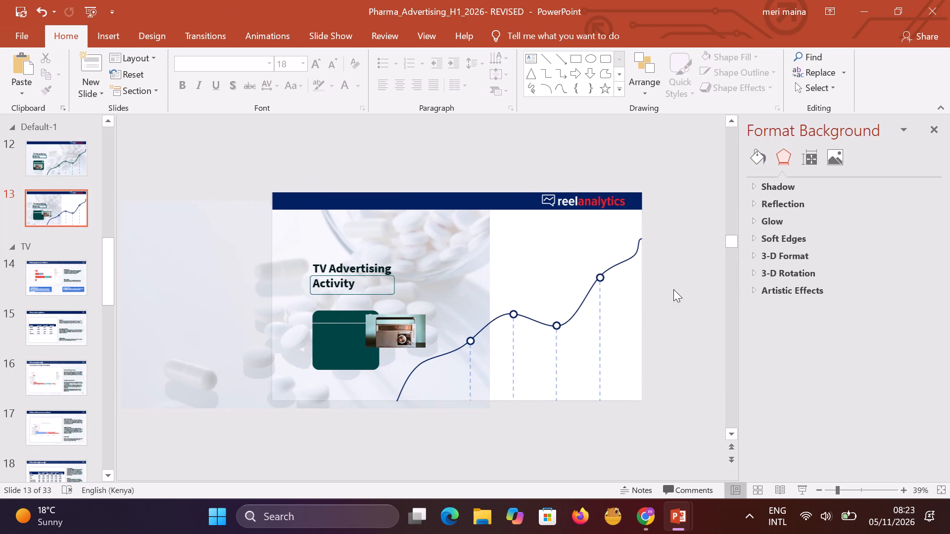
left_click_drag(673, 289, 389, 425)
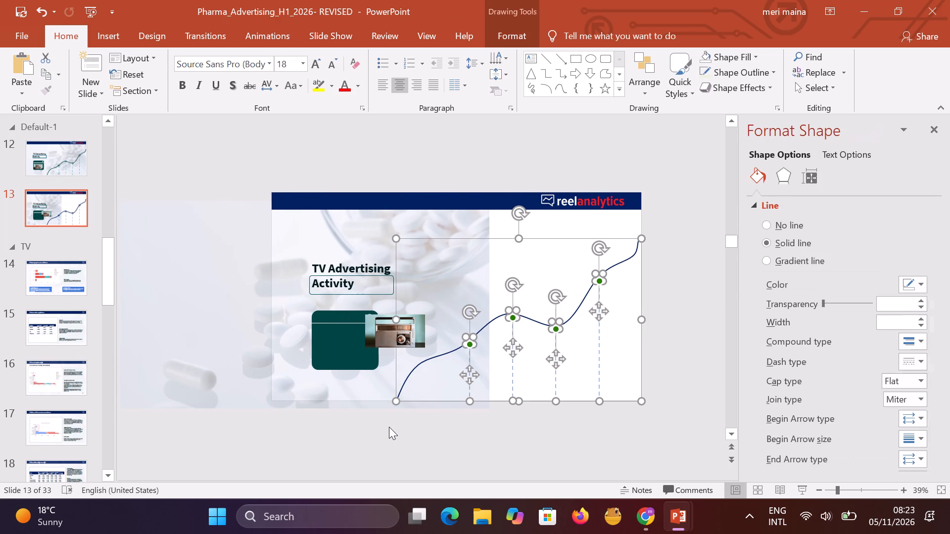
key("ctrl+c")
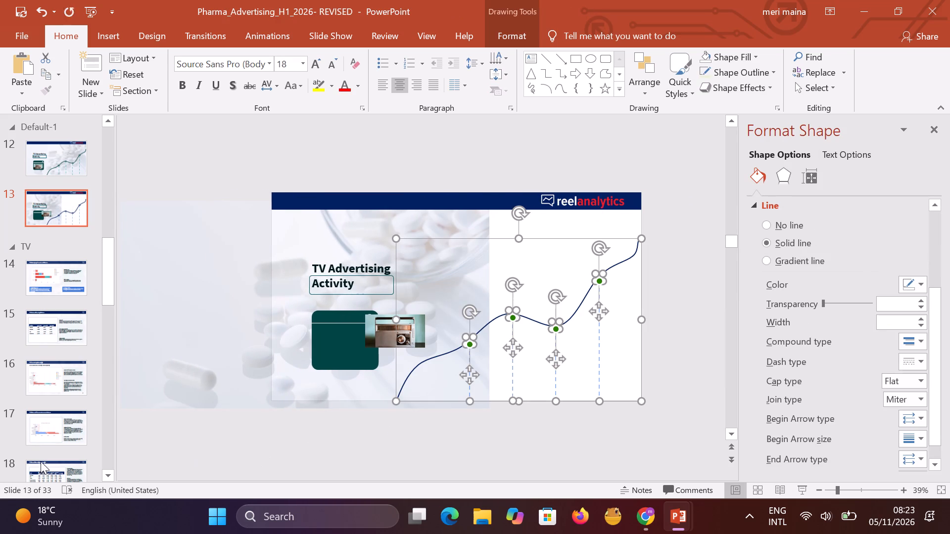
left_click_drag(113, 290, 99, 356)
left_click(63, 247)
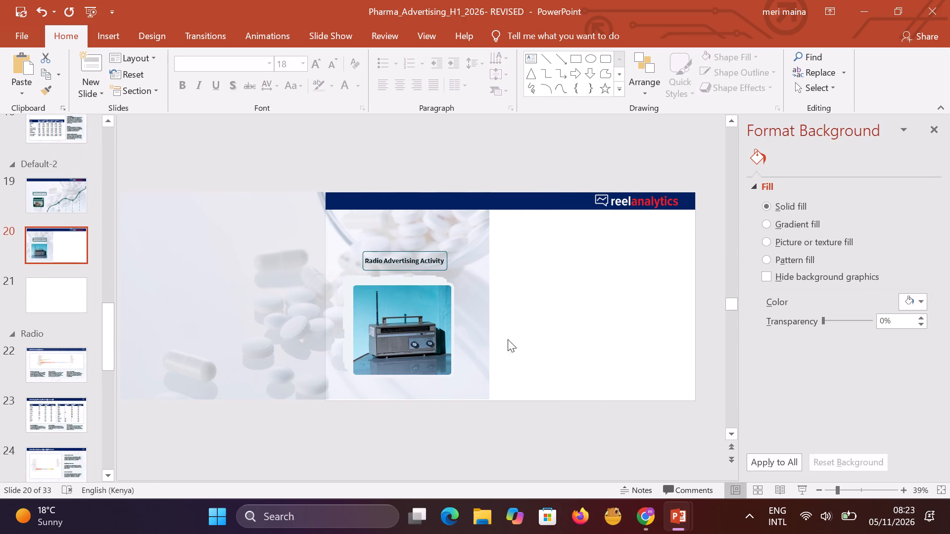
left_click(549, 332)
key("ctrl+v")
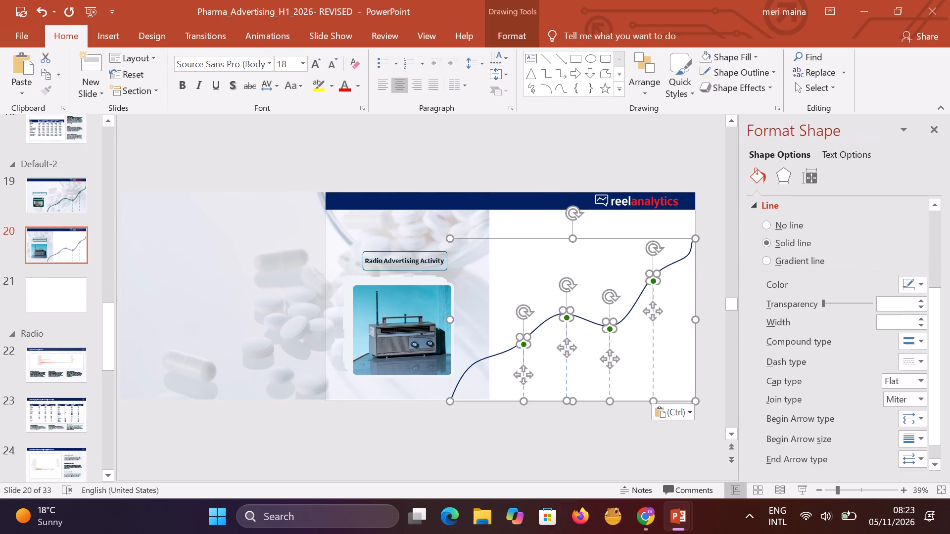
Move the pills background picture back over the whole of slide 20 and send it to the back.
left_click_drag(220, 257, 401, 270)
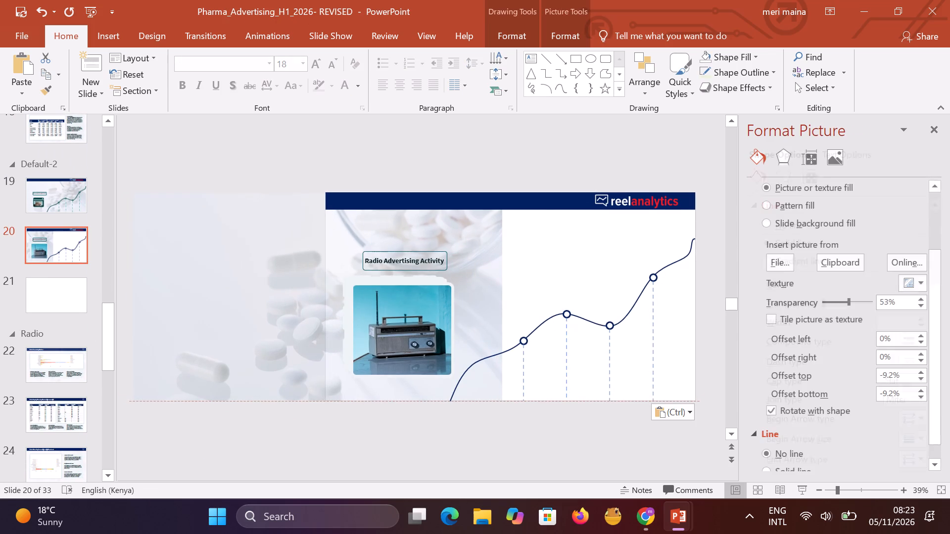
left_click_drag(401, 270, 423, 266)
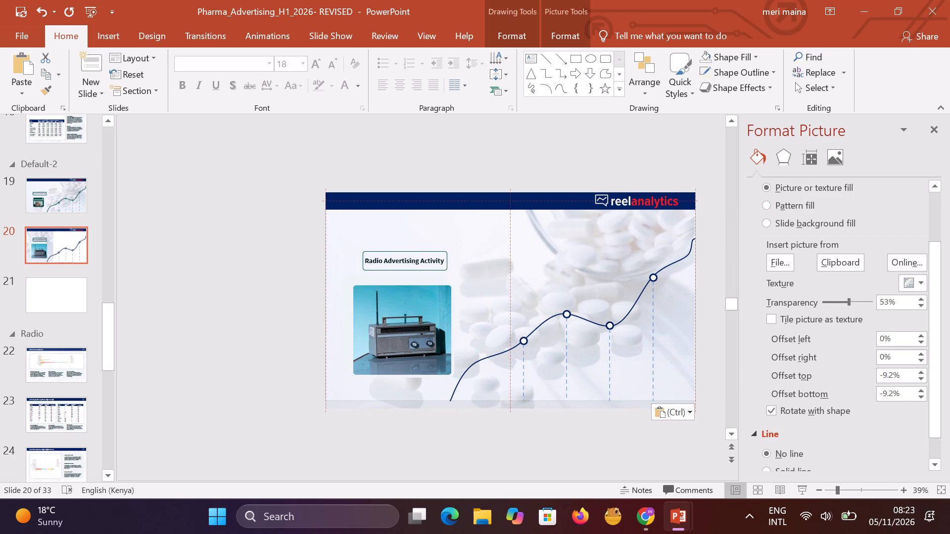
left_click_drag(423, 266, 424, 260)
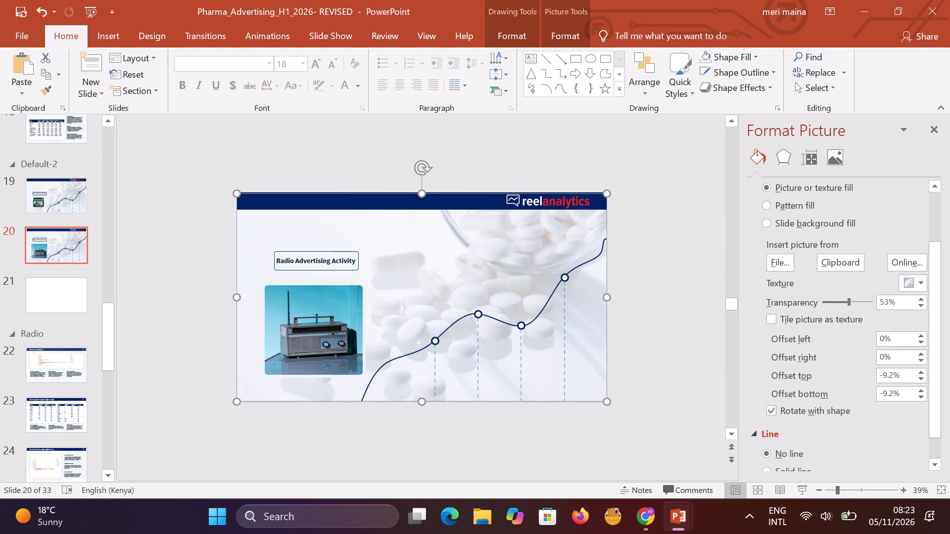
right_click(262, 236)
left_click(305, 356)
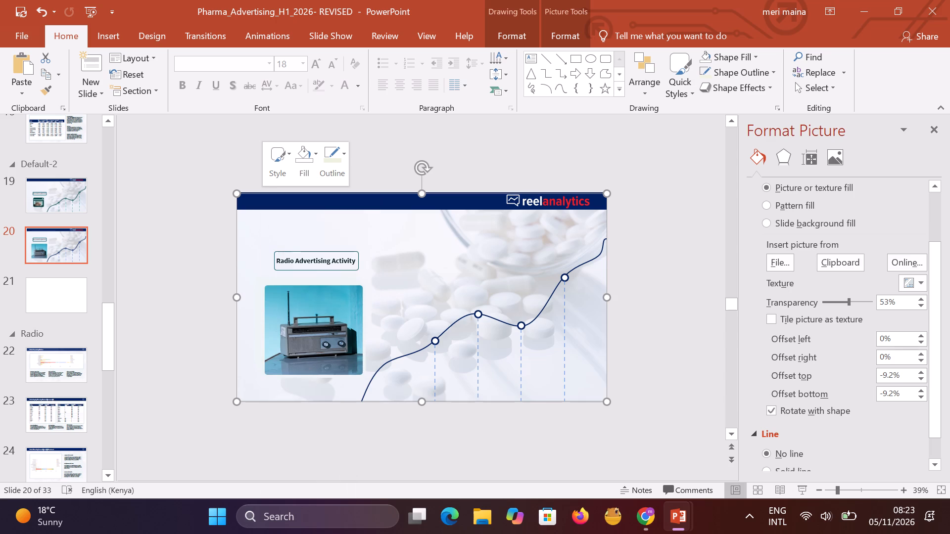
Align the Radio Advertising Activity label and its box with the radio picture's left edge and enlarge them to nearly the picture's width.
left_click(204, 277)
left_click_drag(219, 240, 381, 276)
left_click_drag(302, 266, 292, 270)
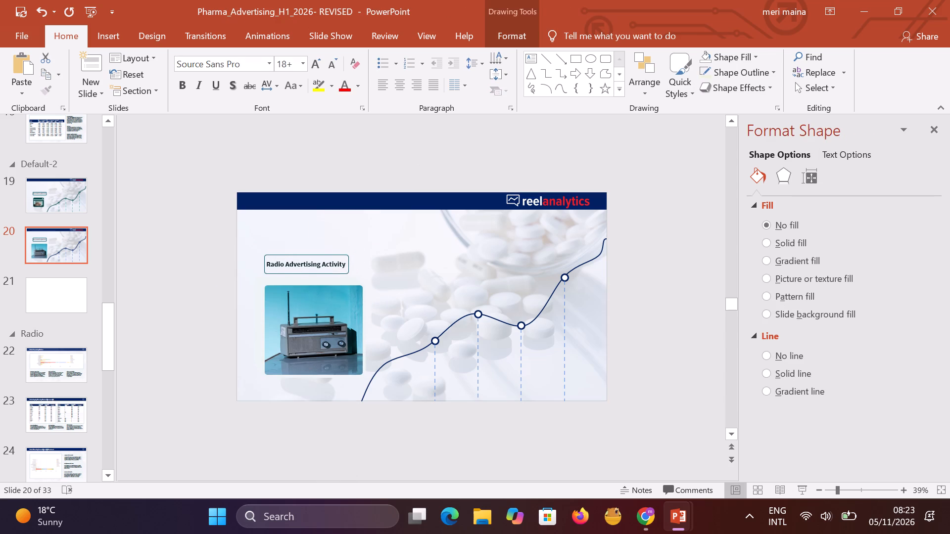
left_click_drag(292, 270, 292, 270)
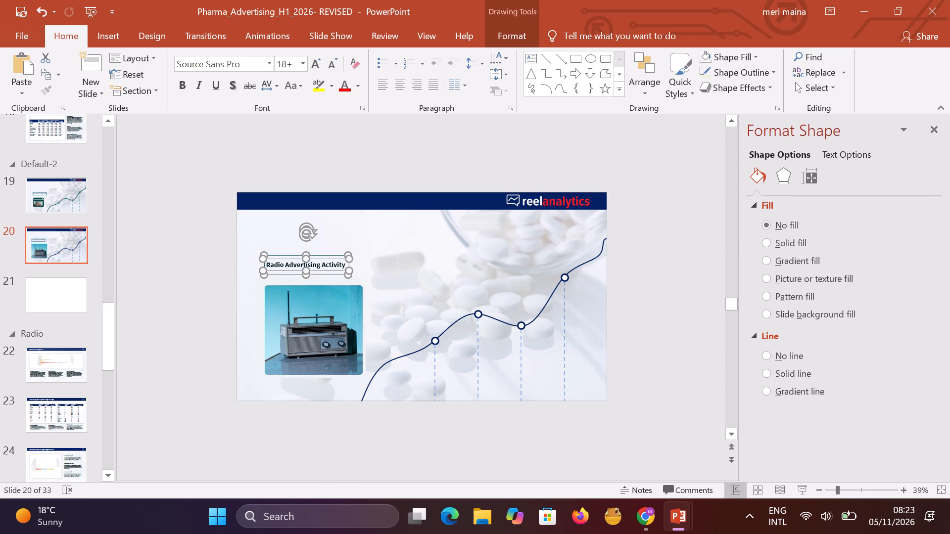
left_click_drag(352, 273, 360, 274)
left_click(175, 271)
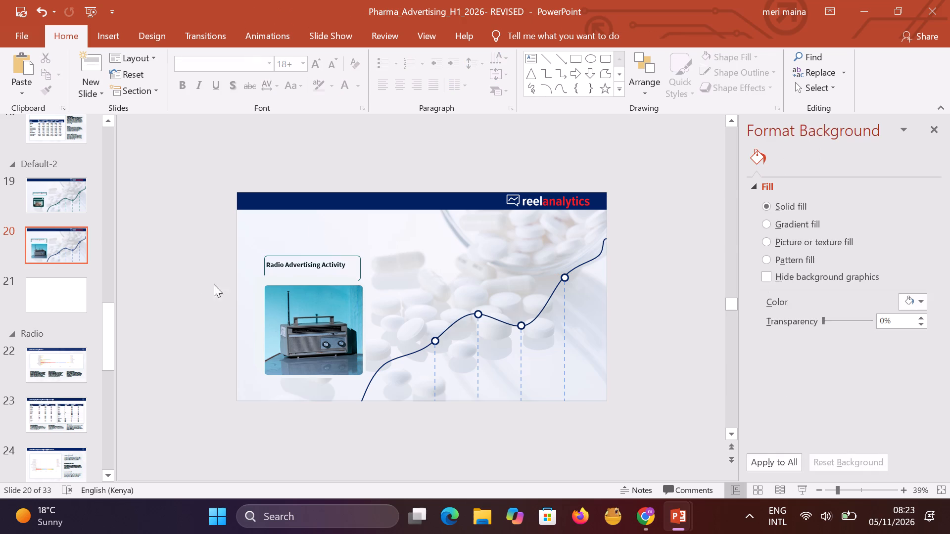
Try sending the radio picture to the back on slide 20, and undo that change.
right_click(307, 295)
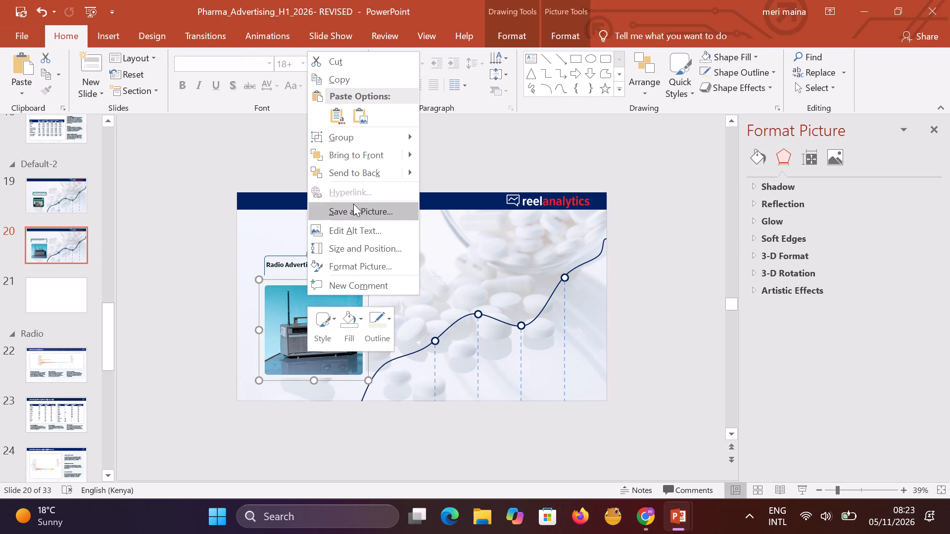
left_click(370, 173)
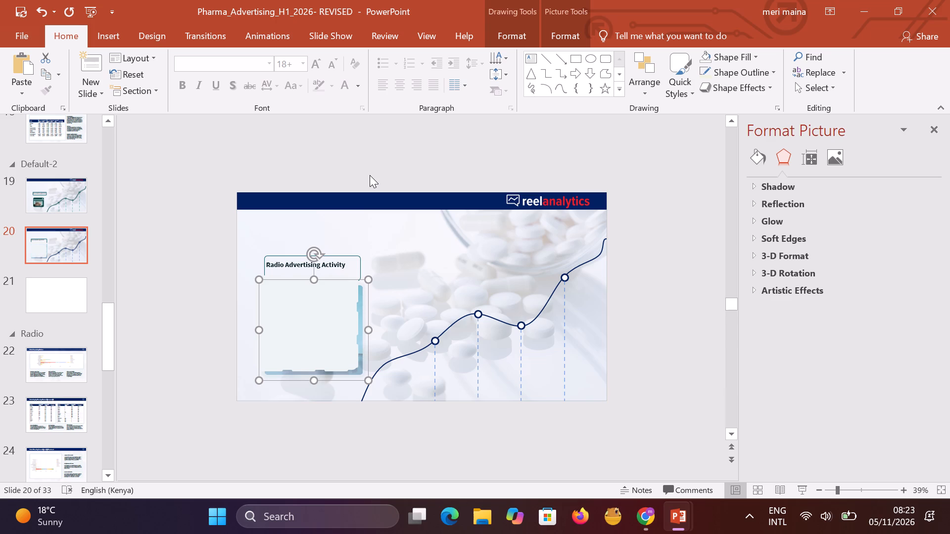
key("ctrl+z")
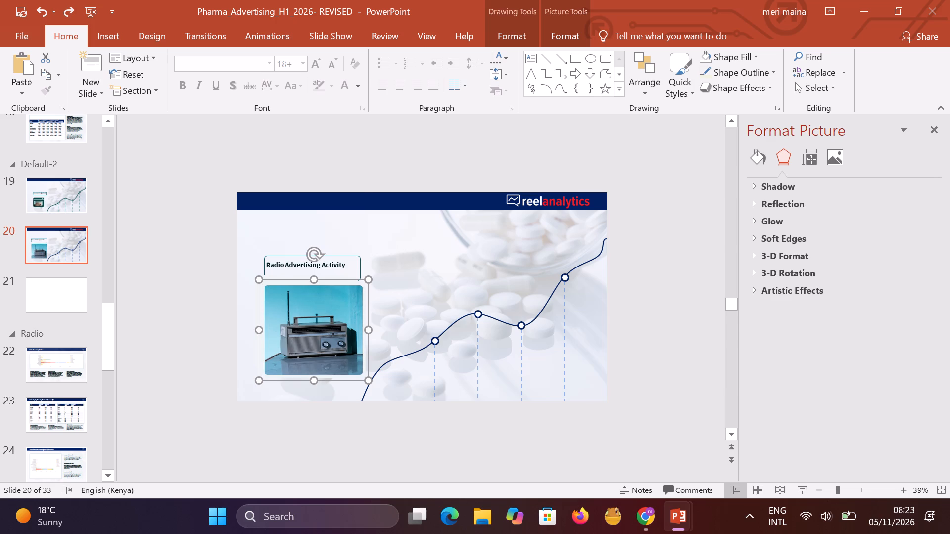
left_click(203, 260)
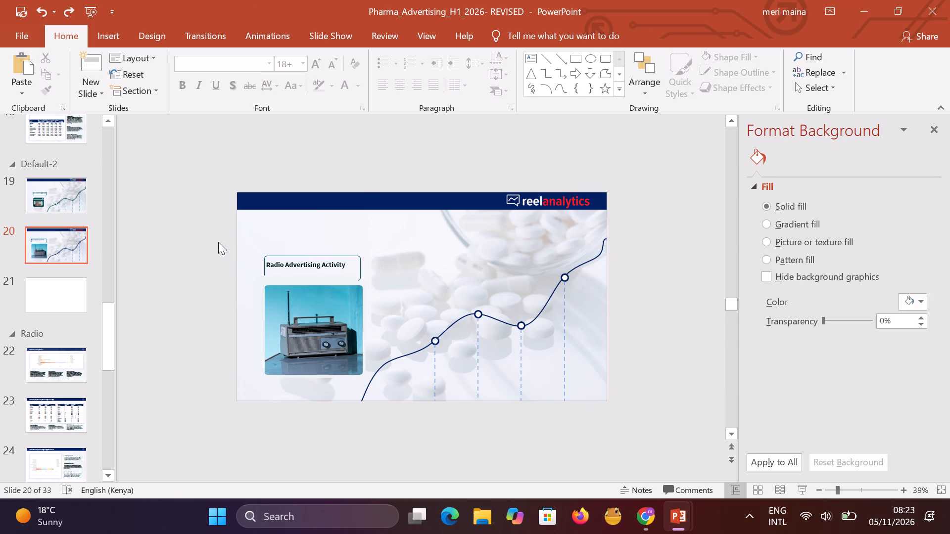
Move the Radio Advertising Activity label and its box up together on slide 20, leaving a small gap above the radio picture.
left_click_drag(218, 239, 376, 286)
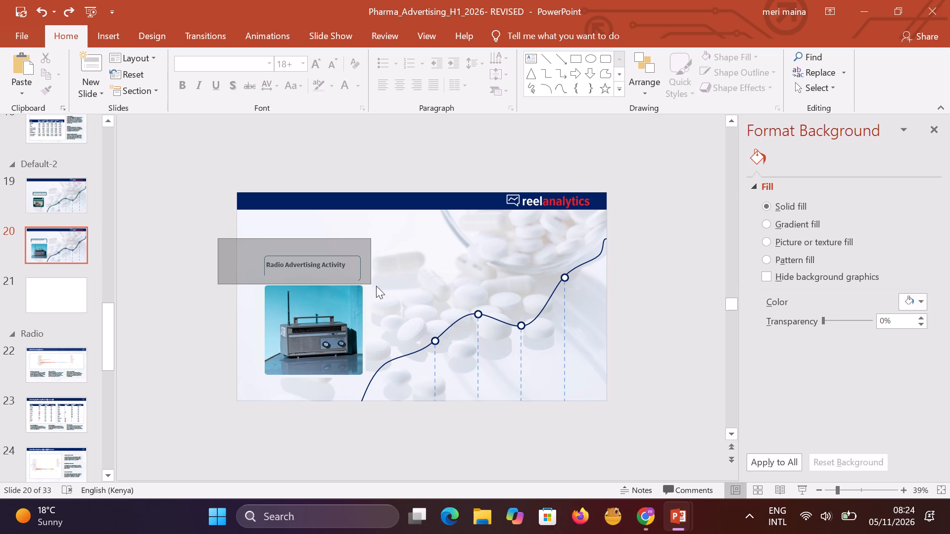
left_click_drag(376, 286, 380, 288)
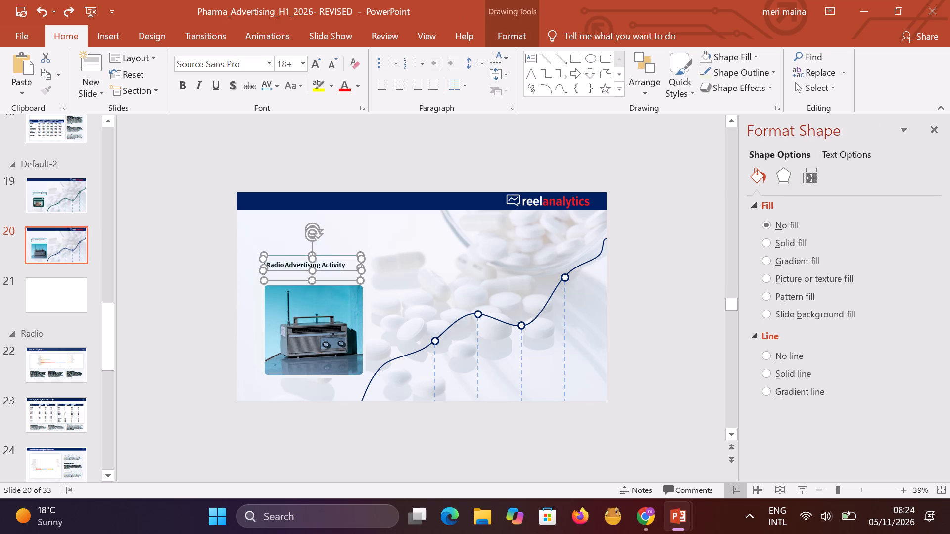
left_click_drag(356, 260, 358, 255)
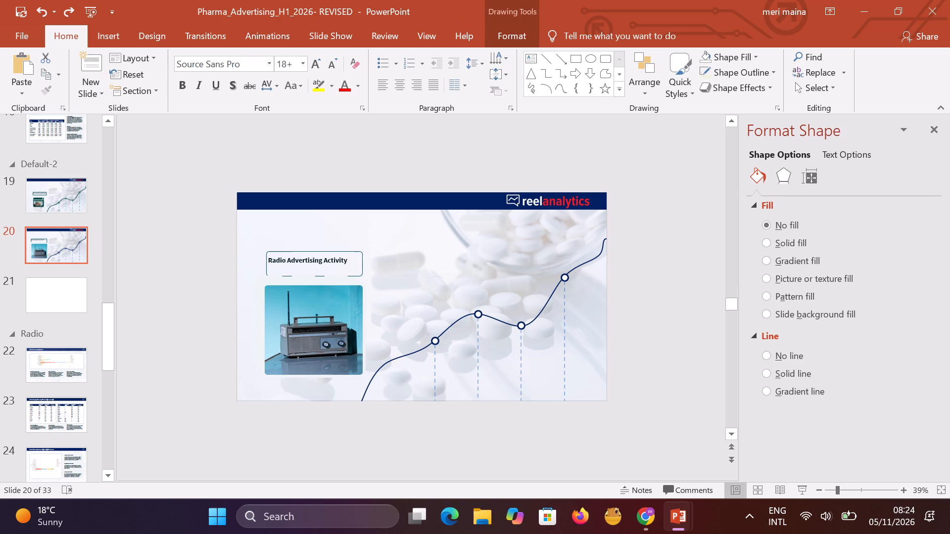
left_click_drag(358, 255, 357, 254)
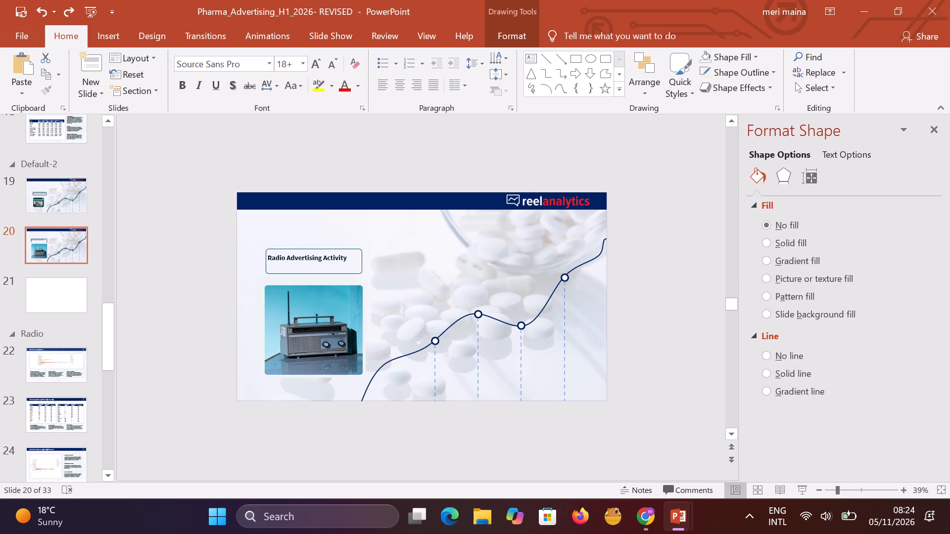
left_click_drag(357, 254, 358, 254)
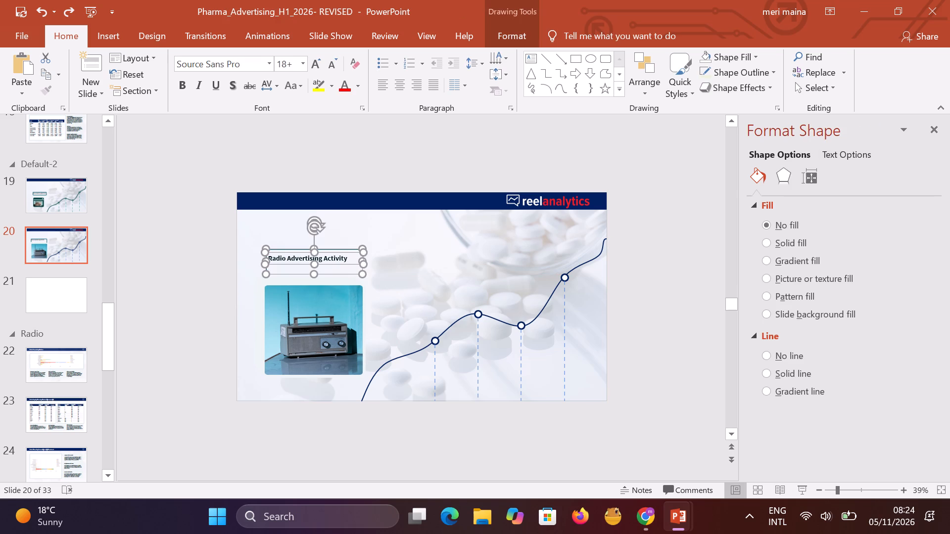
left_click(652, 258)
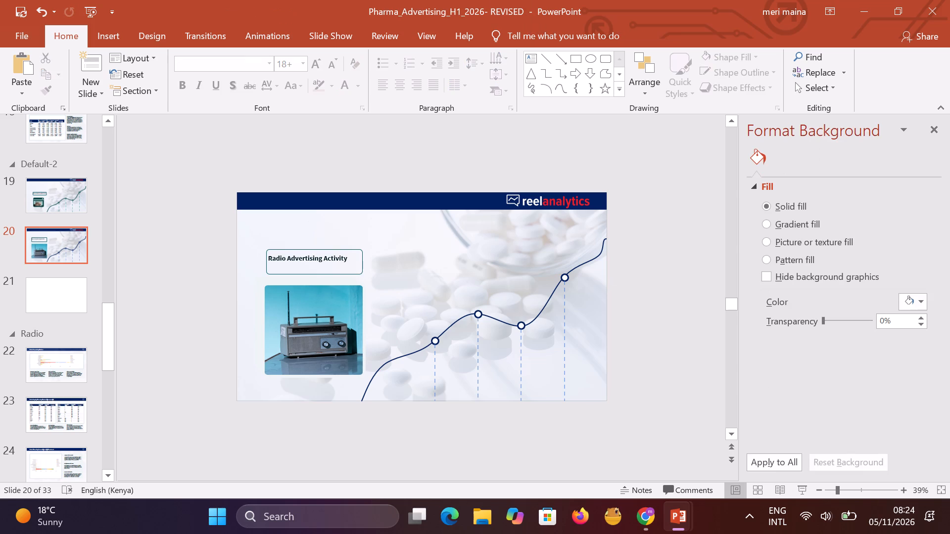
Shift the Radio Advertising Activity text down to the middle of its box and set its font size to 20.
left_click(328, 260)
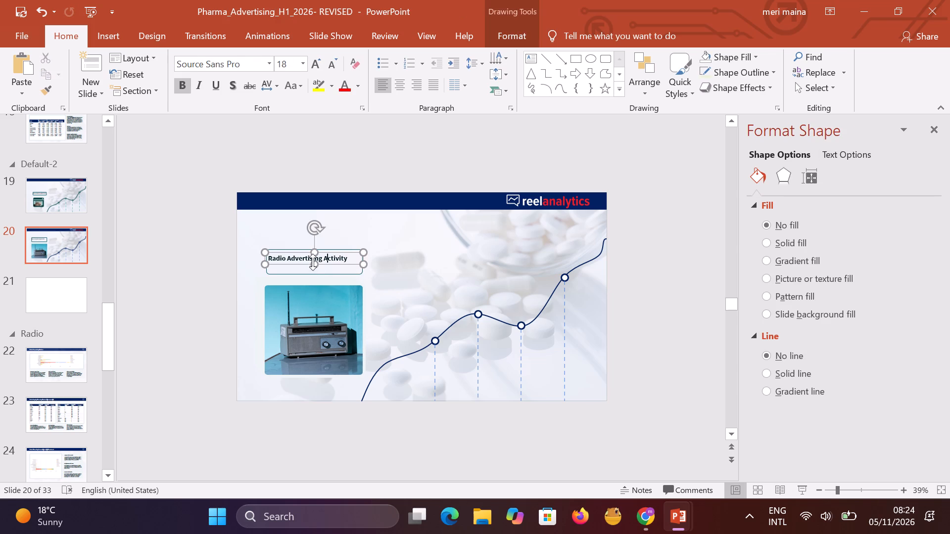
left_click(322, 263)
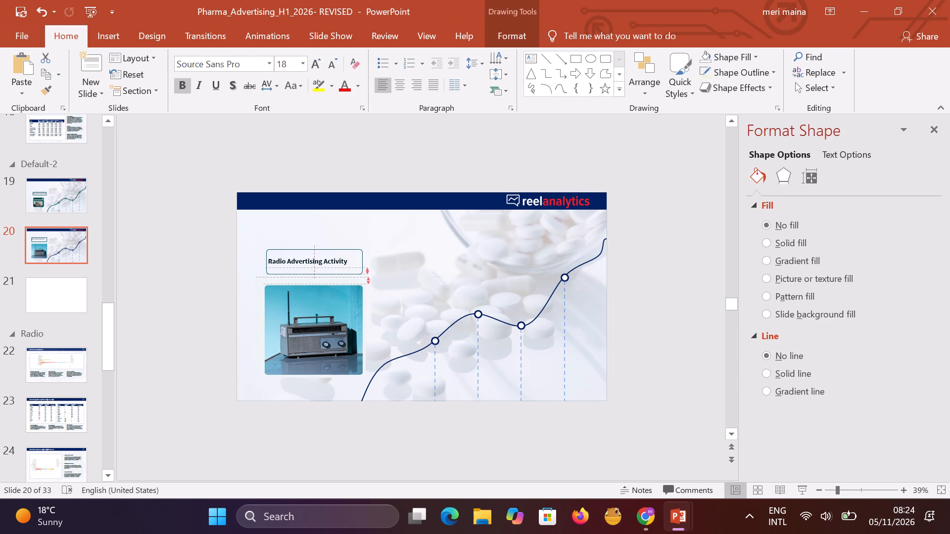
left_click(302, 66)
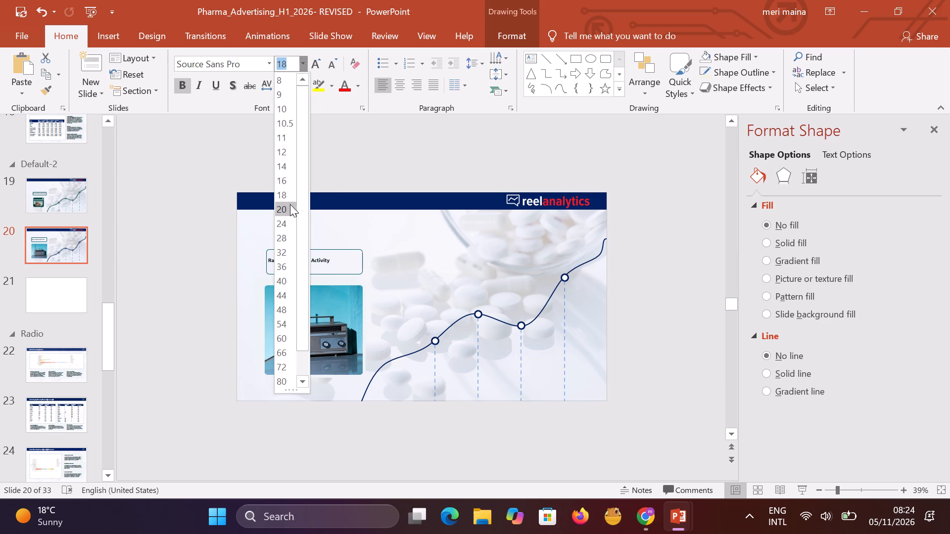
left_click(289, 206)
left_click(158, 277)
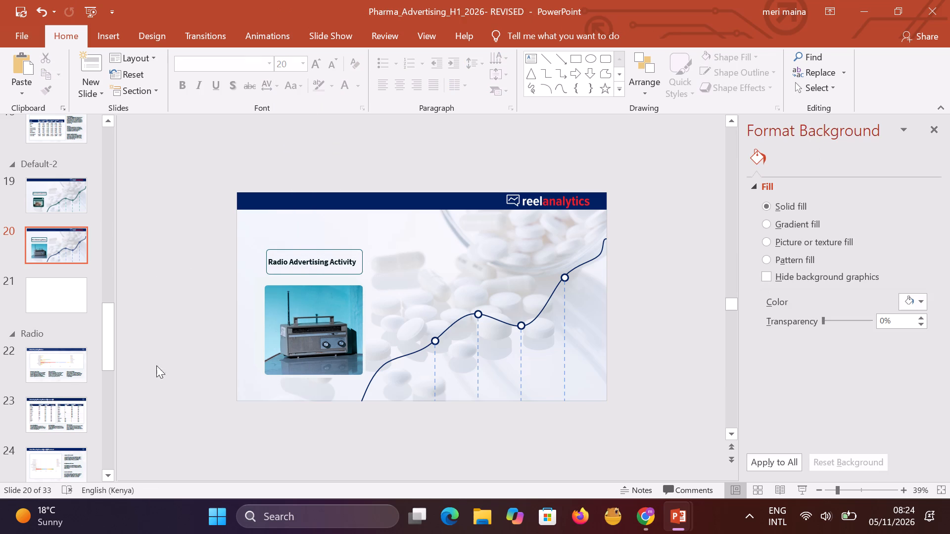
left_click(204, 339)
Duplicate the finished Radio Advertising Activity divider slide 20.
right_click(67, 243)
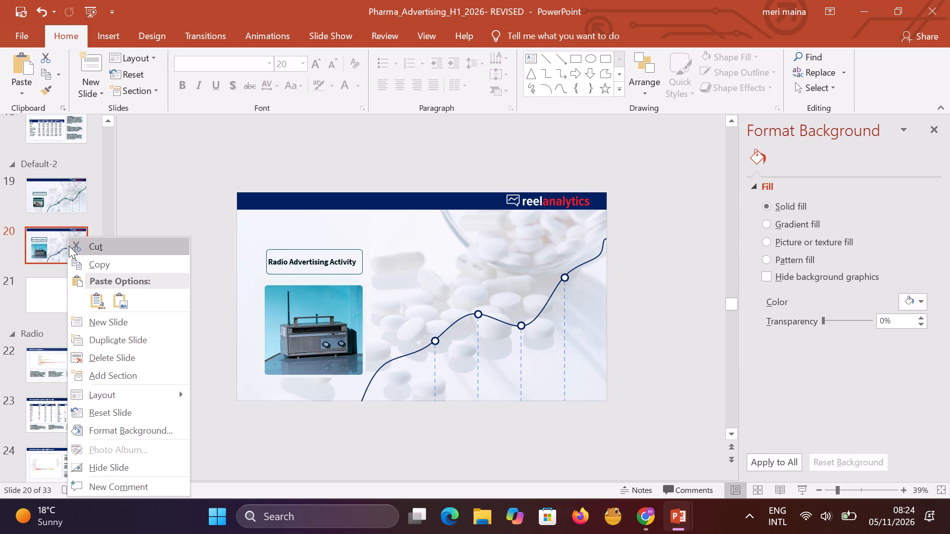
left_click(116, 338)
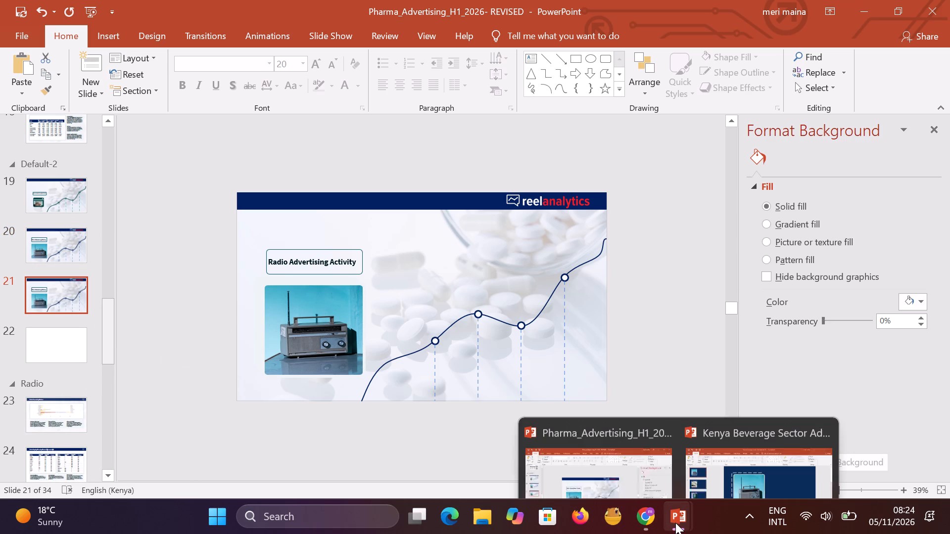
Copy newspaper slide 2 from the Kenya Beverage Sector Ad Insights presentation and paste it after blank slide 22 in the Pharma_Advertising deck.
left_click(705, 475)
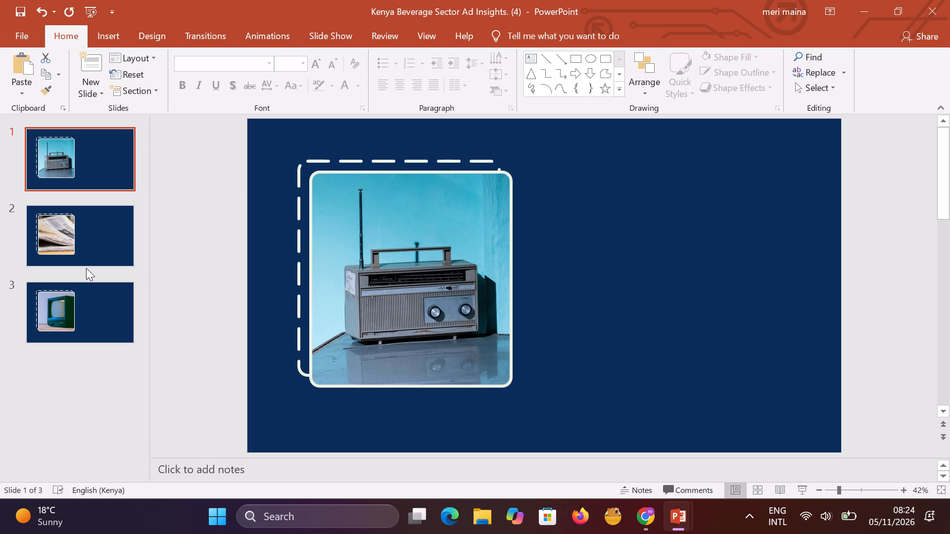
left_click(76, 232)
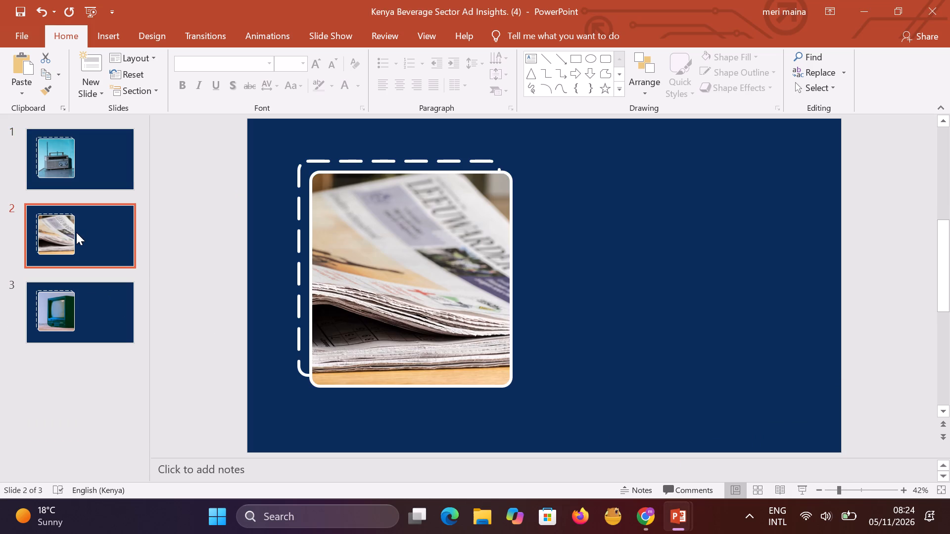
key("ctrl+c")
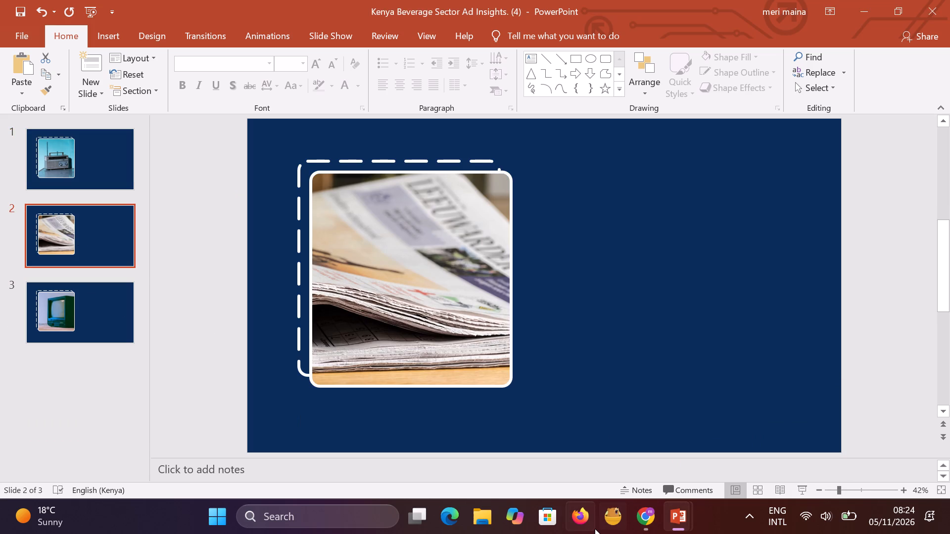
left_click(651, 518)
left_click(679, 520)
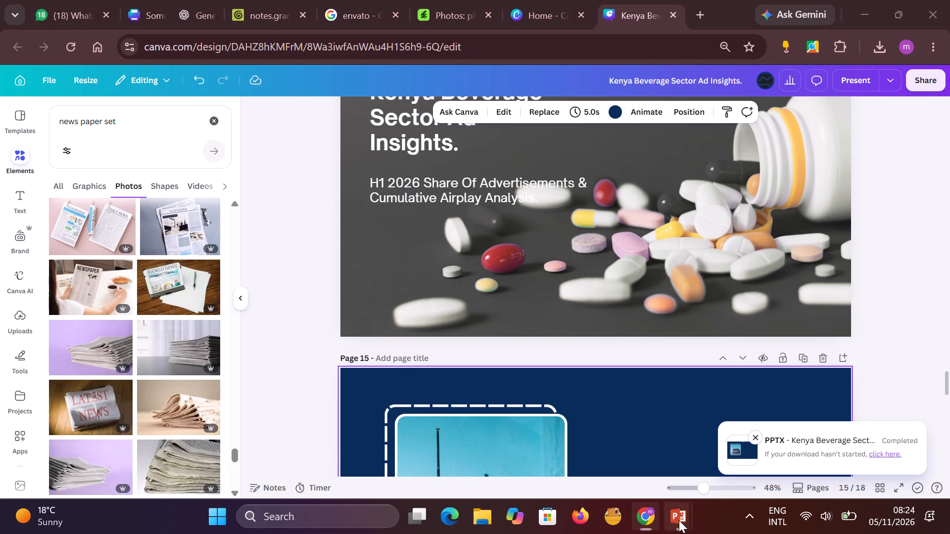
left_click(667, 469)
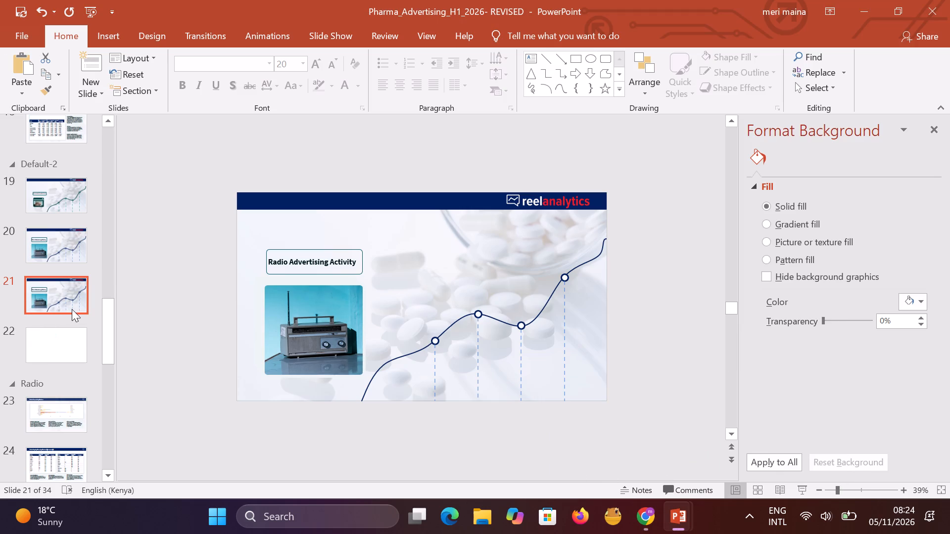
left_click(73, 343)
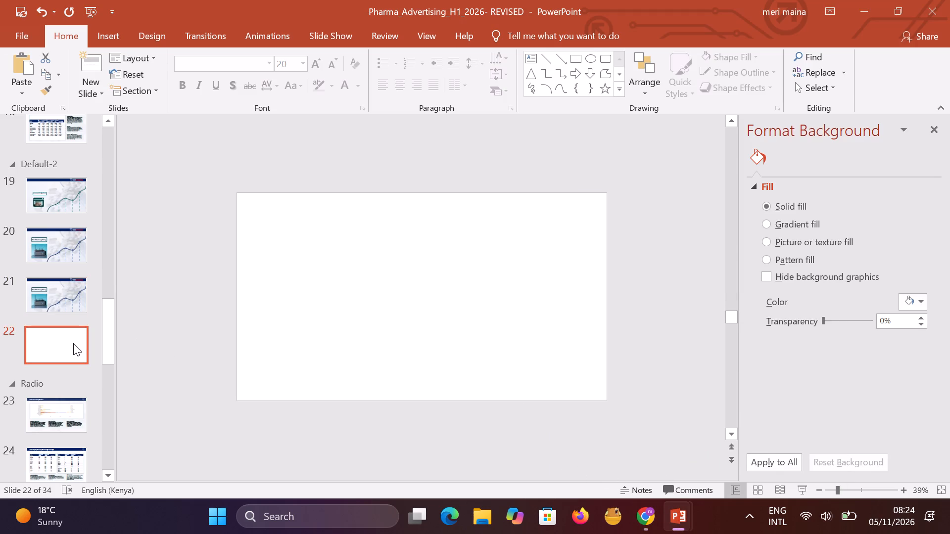
key("ctrl+v")
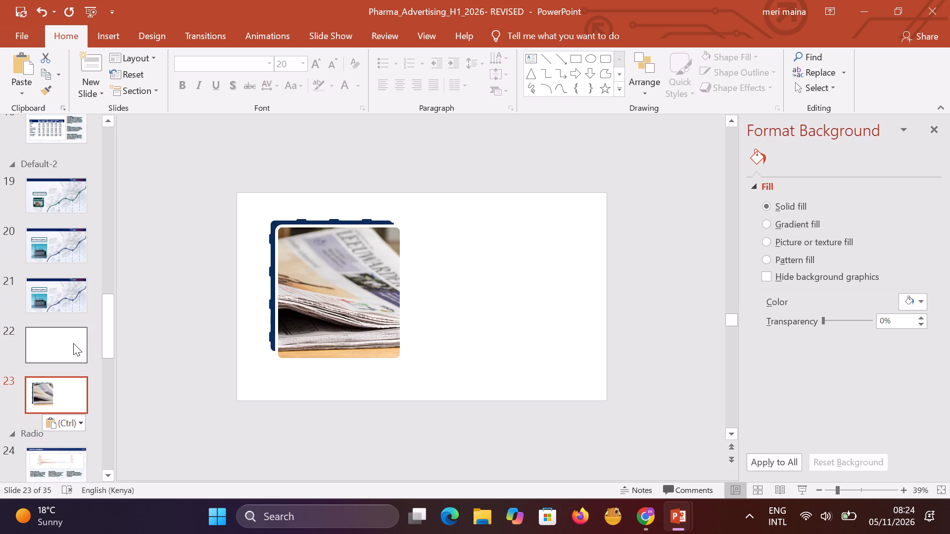
Change the fill of the navy frame shape behind the newspaper picture on slide 23 to a pale grey theme tint.
left_click(273, 273)
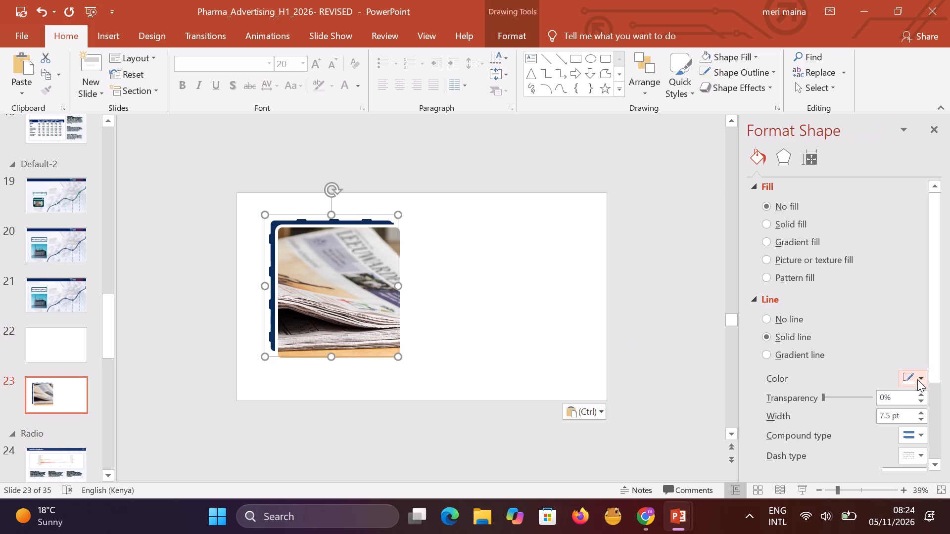
scroll(784, 391, "down", 6)
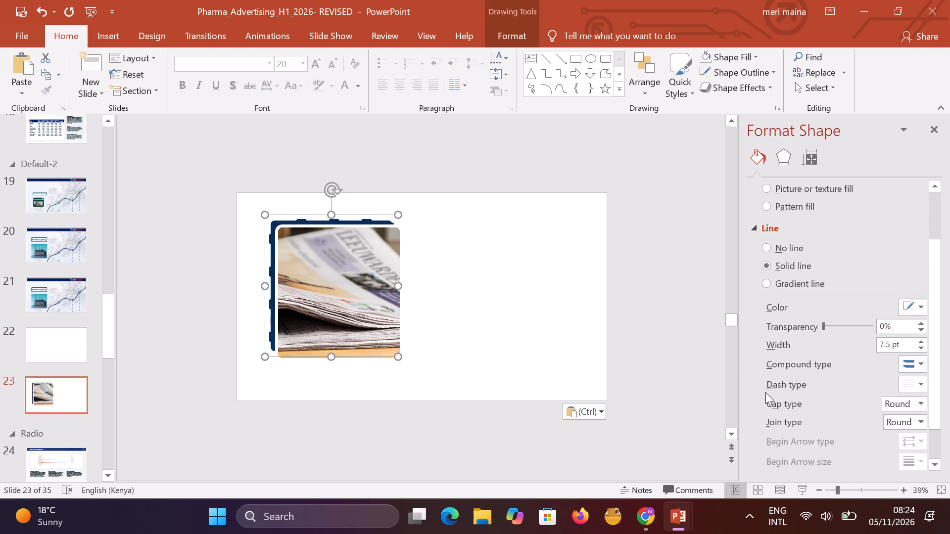
left_click(270, 223)
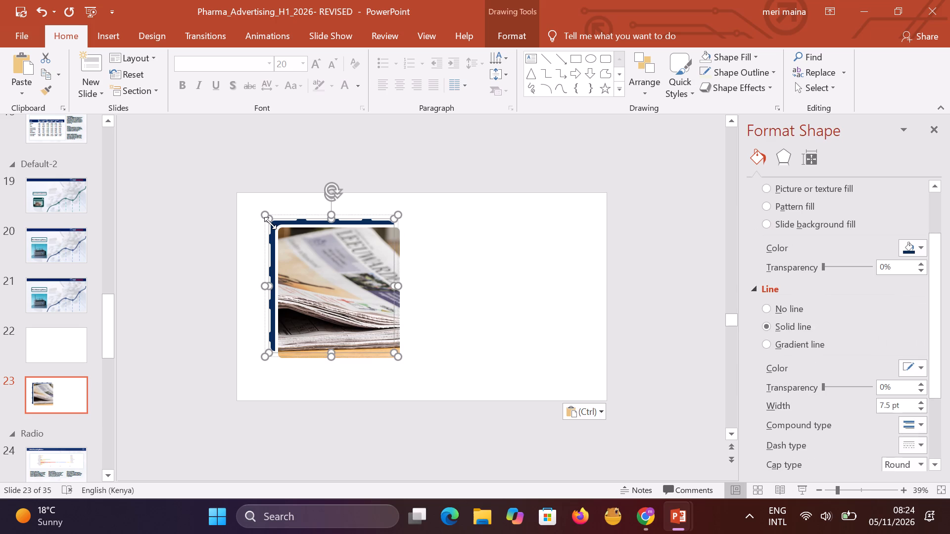
left_click(918, 249)
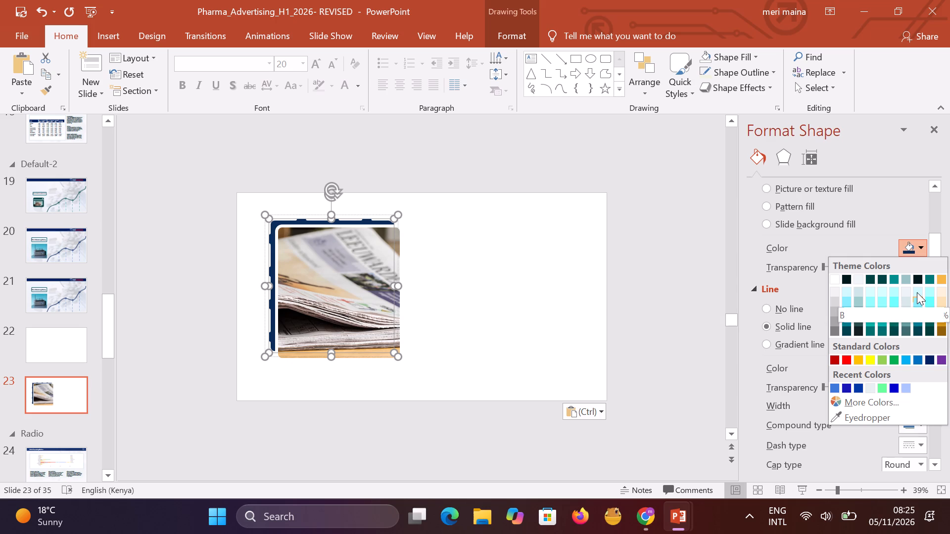
left_click(904, 293)
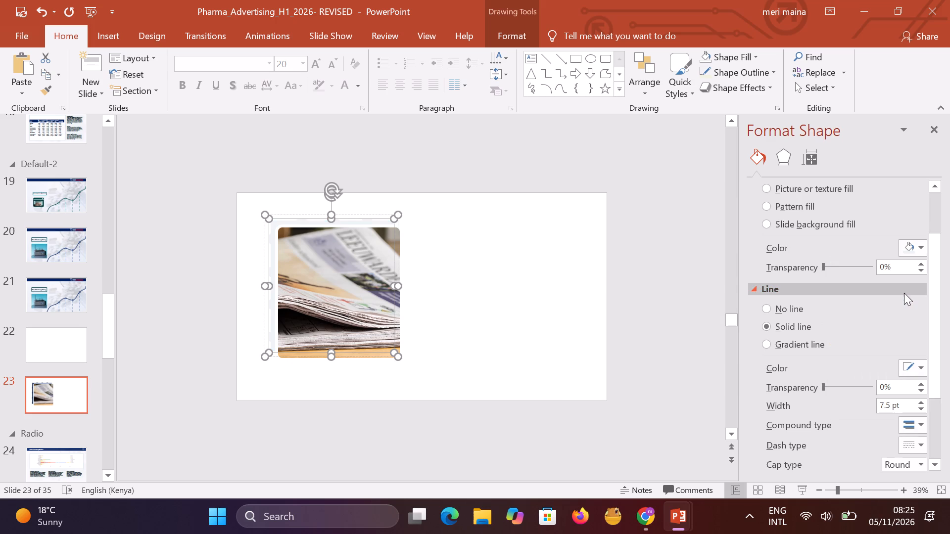
Set the newspaper picture's outline colour to the same pale grey theme tint.
left_click(278, 260)
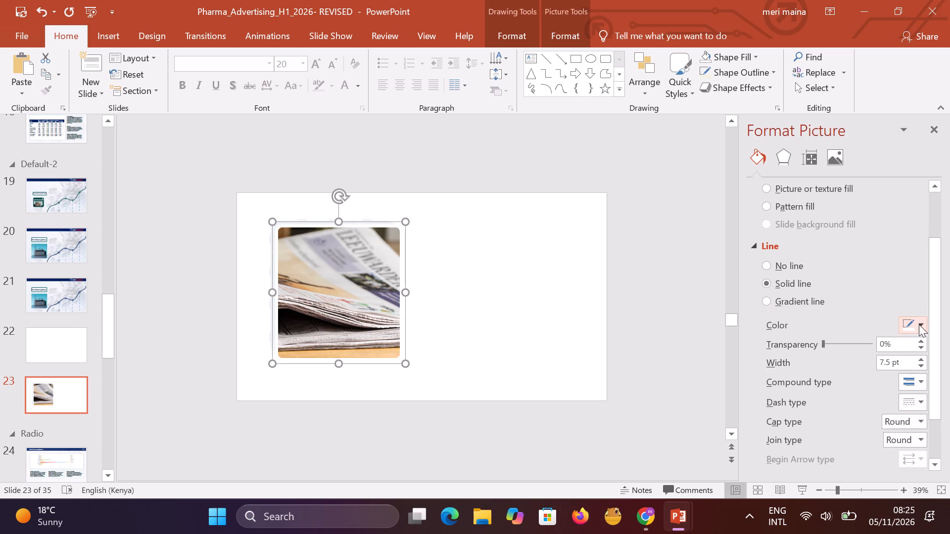
left_click(923, 327)
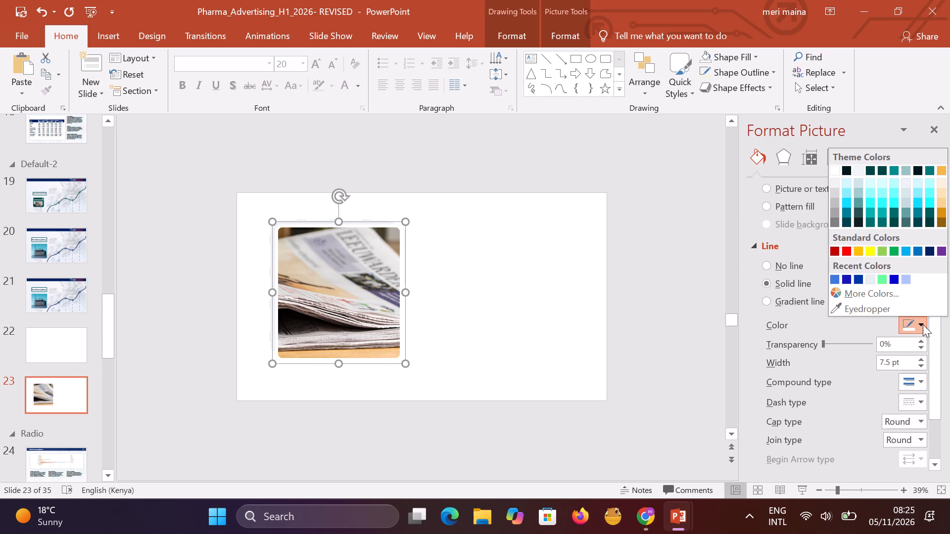
left_click(909, 182)
left_click(263, 300)
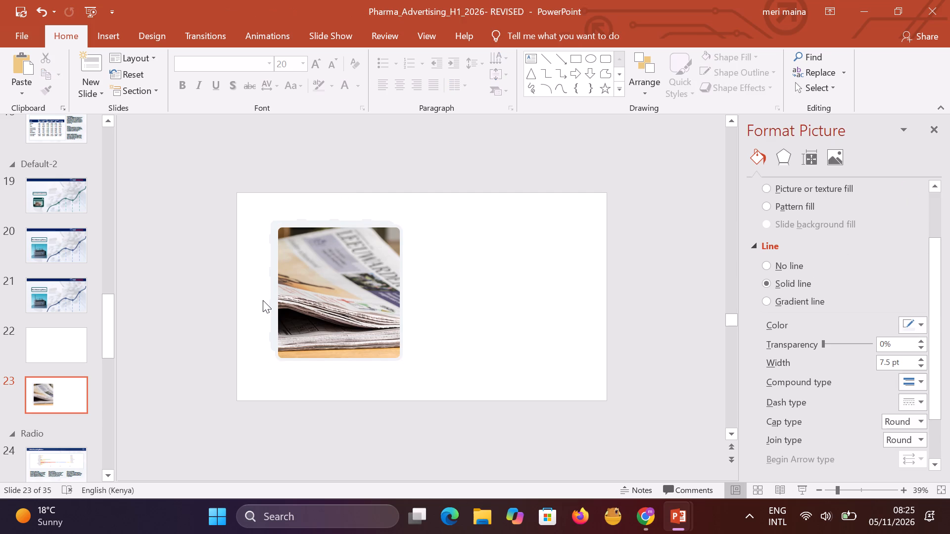
Set the line colour of the dashed frame behind the newspaper picture to the pale grey theme tint.
left_click(269, 270)
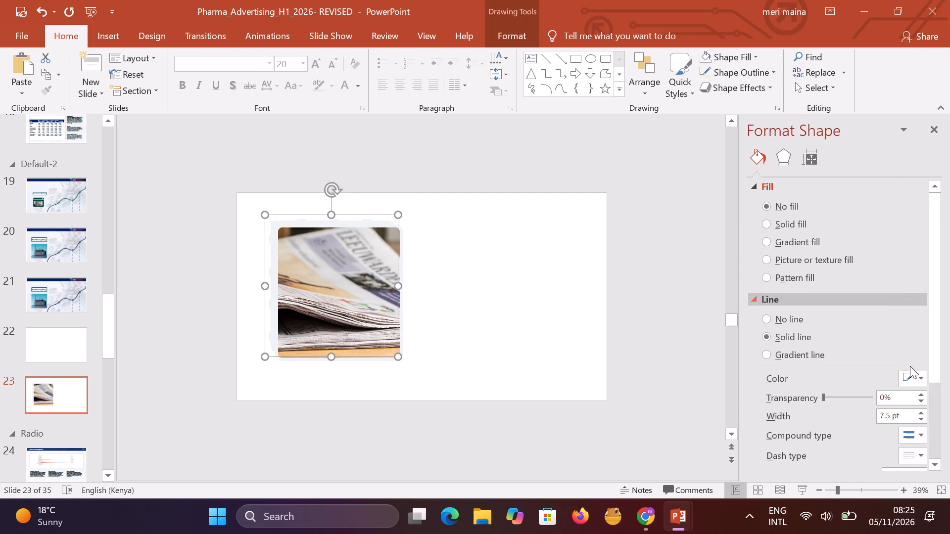
left_click(921, 378)
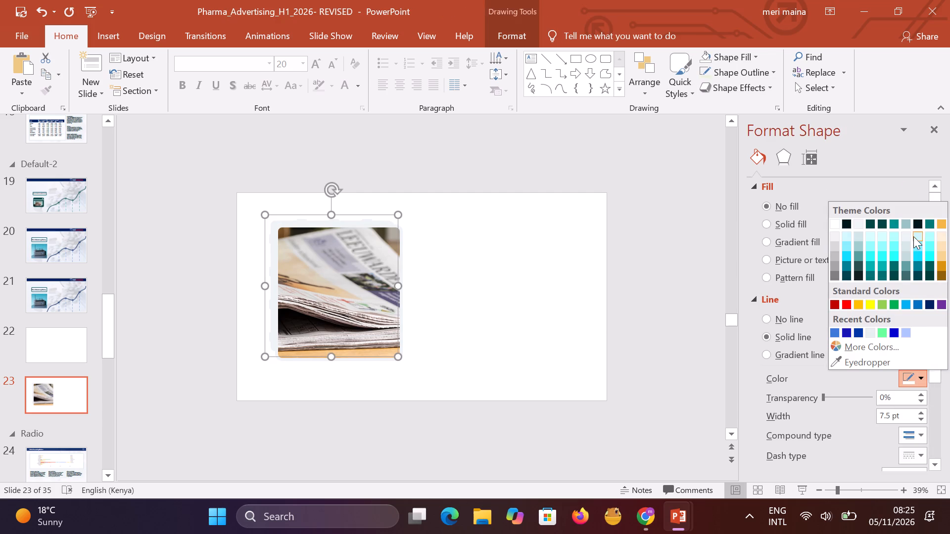
left_click(905, 235)
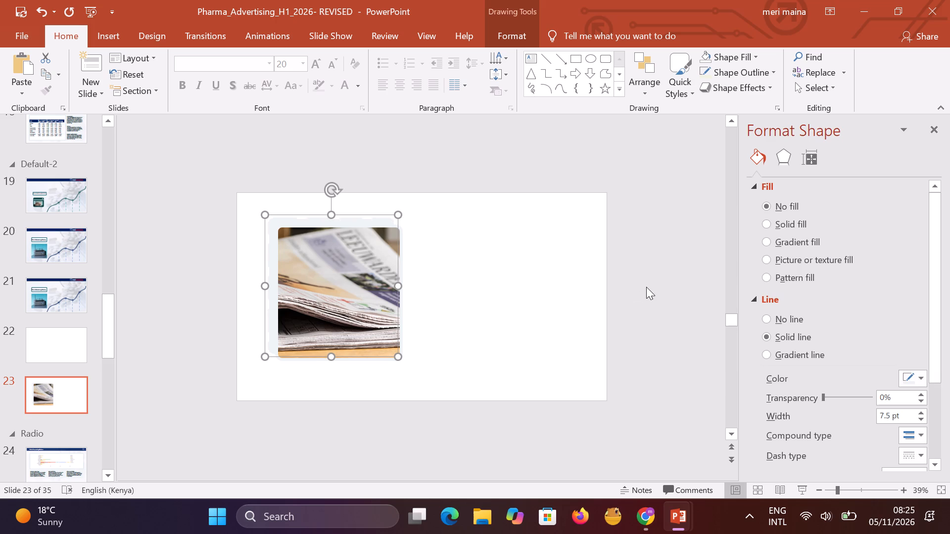
left_click(647, 287)
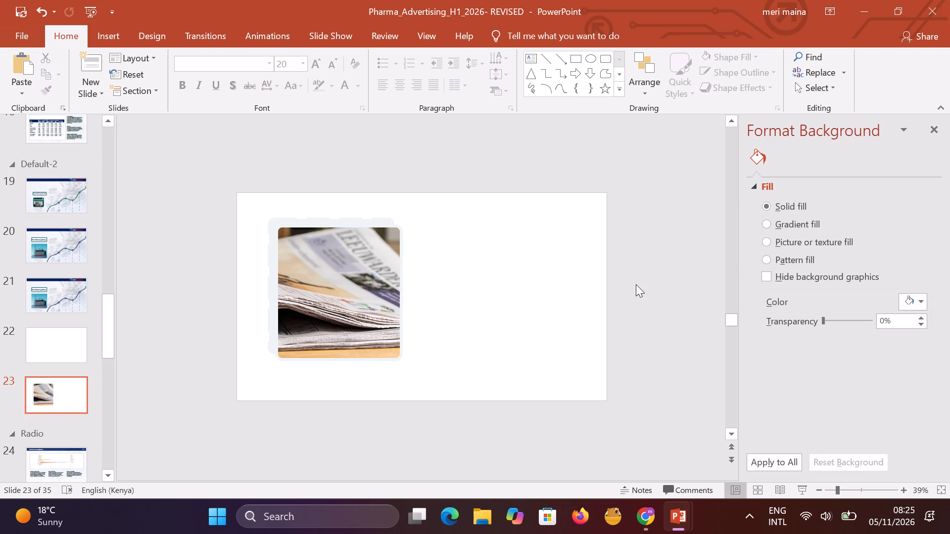
Copy the newspaper picture with its frame from slide 23 and paste them onto slide 21, the Radio Advertising Activity duplicate.
left_click(263, 269)
left_click_drag(443, 204, 382, 307)
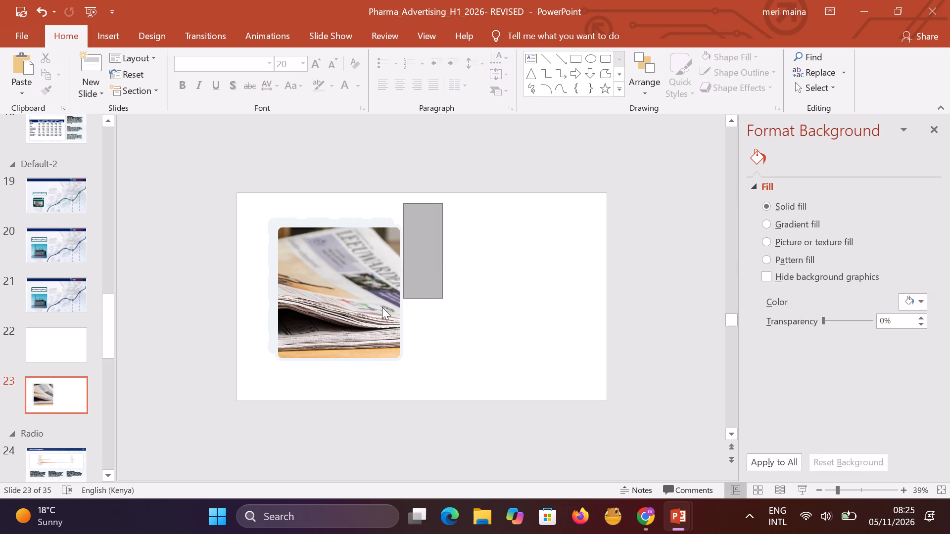
left_click_drag(382, 307, 257, 366)
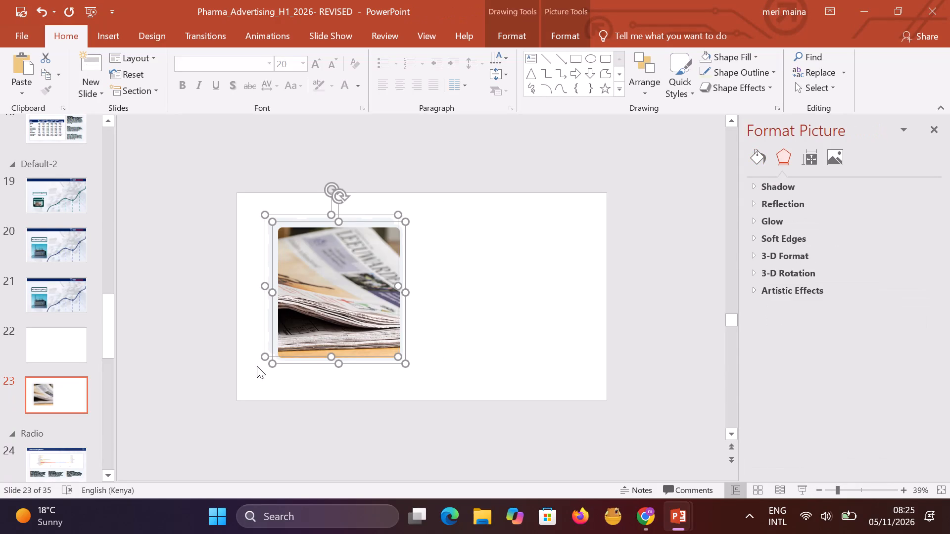
key("ctrl+c")
left_click(66, 311)
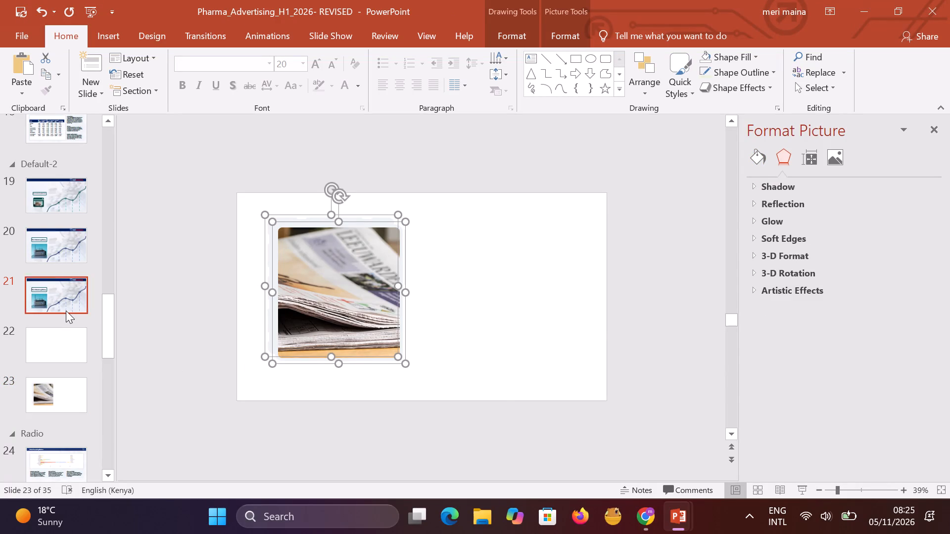
left_click(396, 298)
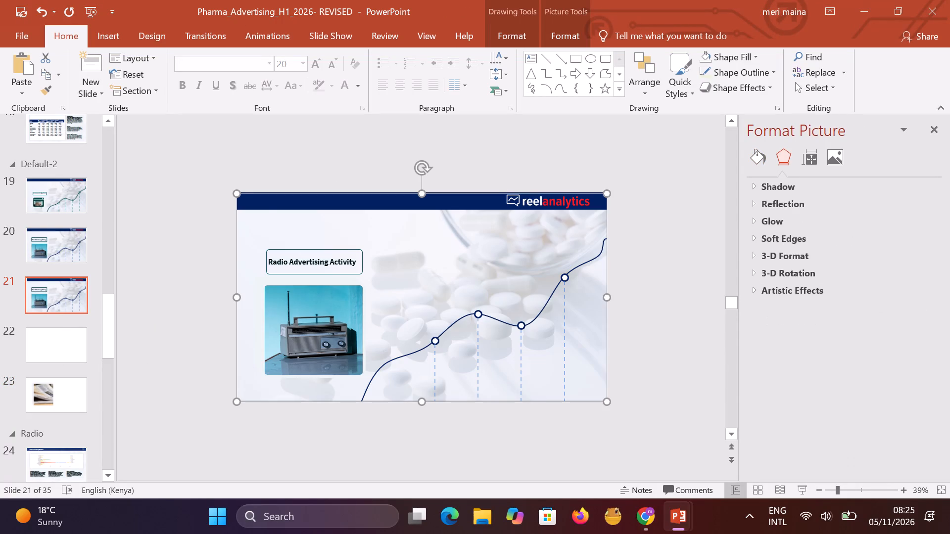
key("ctrl+v")
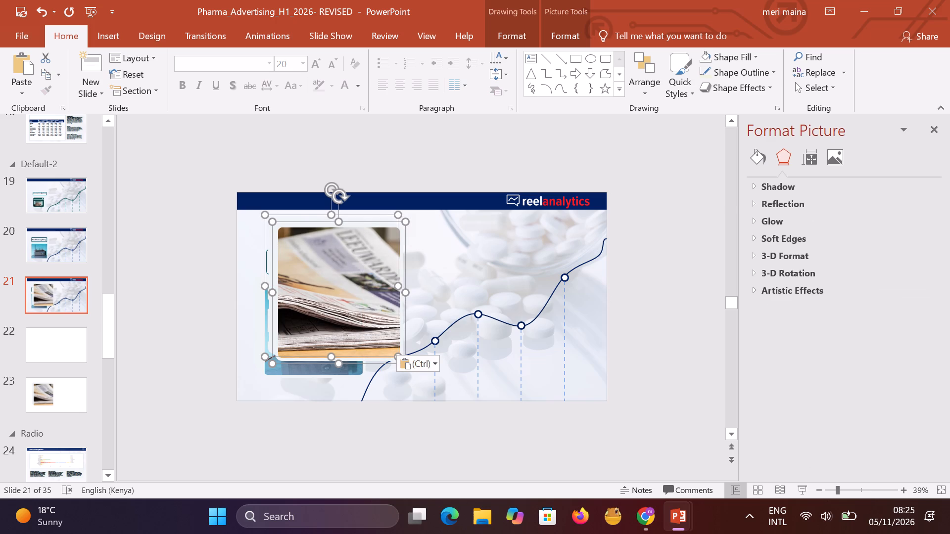
Place the pasted newspaper picture and frame over the radio picture on slide 21 and shrink them to the radio picture's size.
left_click_drag(278, 226, 276, 249)
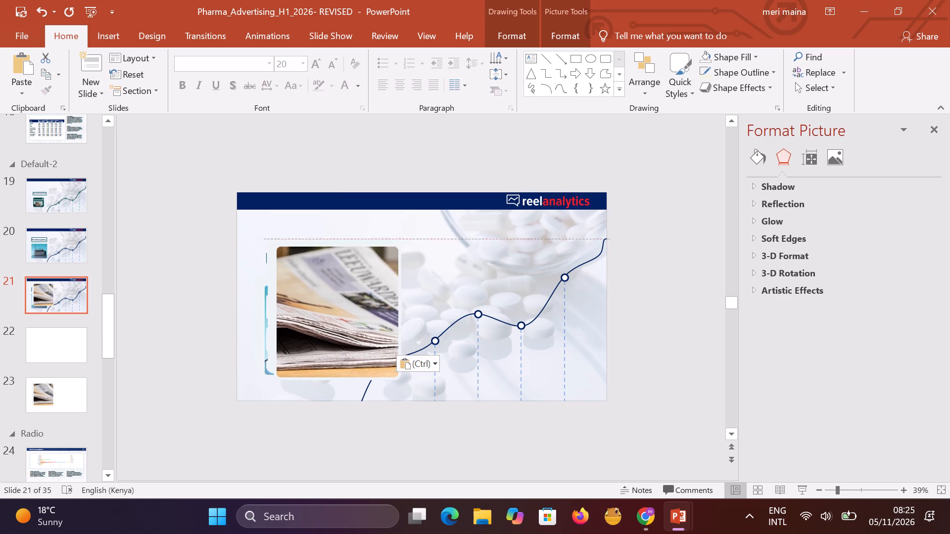
left_click_drag(276, 249, 277, 290)
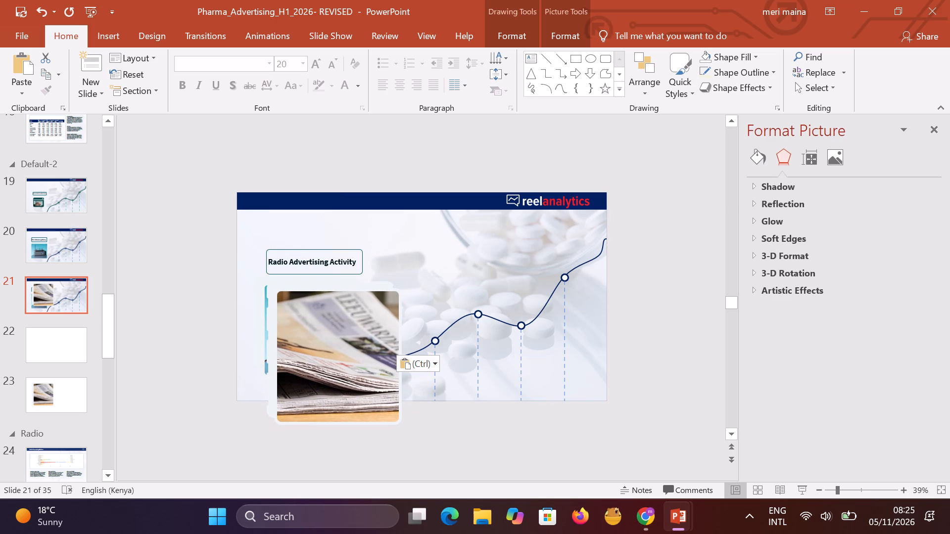
left_click_drag(277, 290, 256, 292)
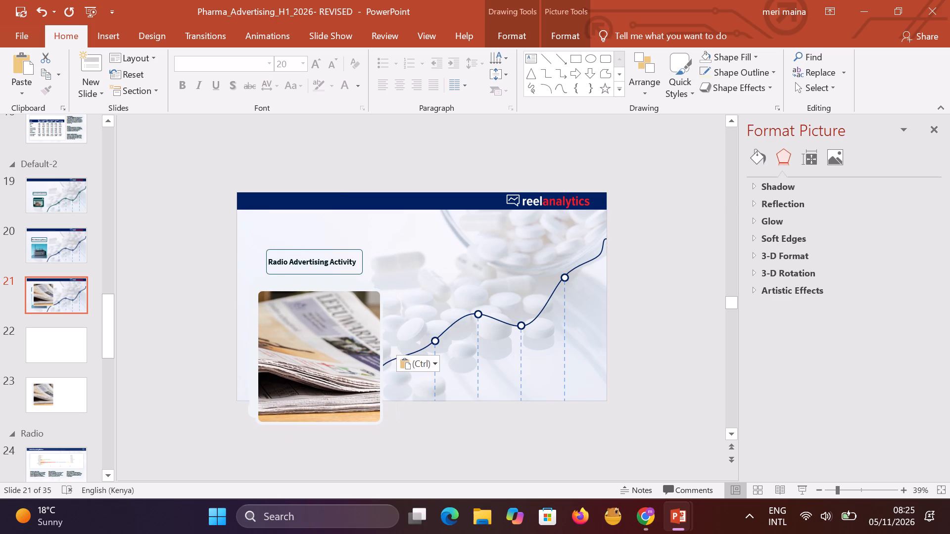
left_click_drag(256, 292, 251, 281)
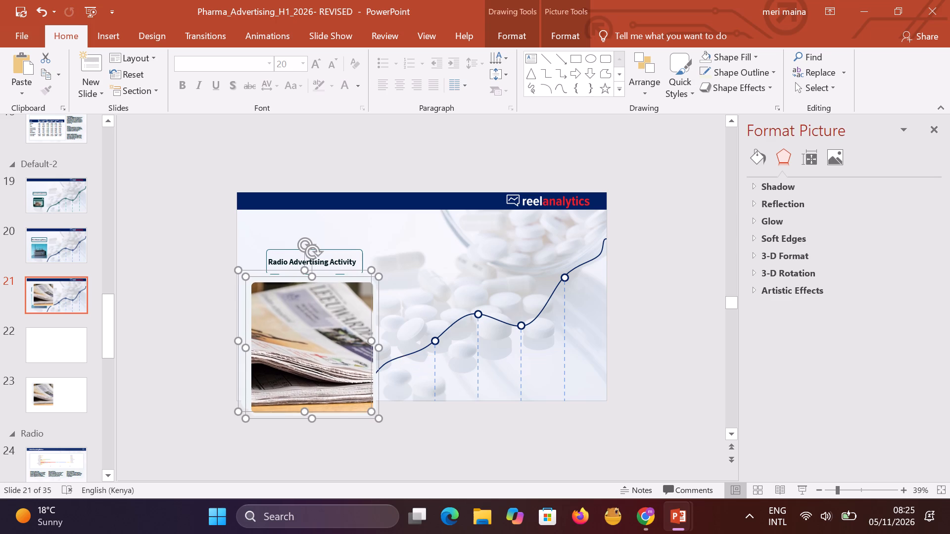
left_click_drag(376, 420, 371, 386)
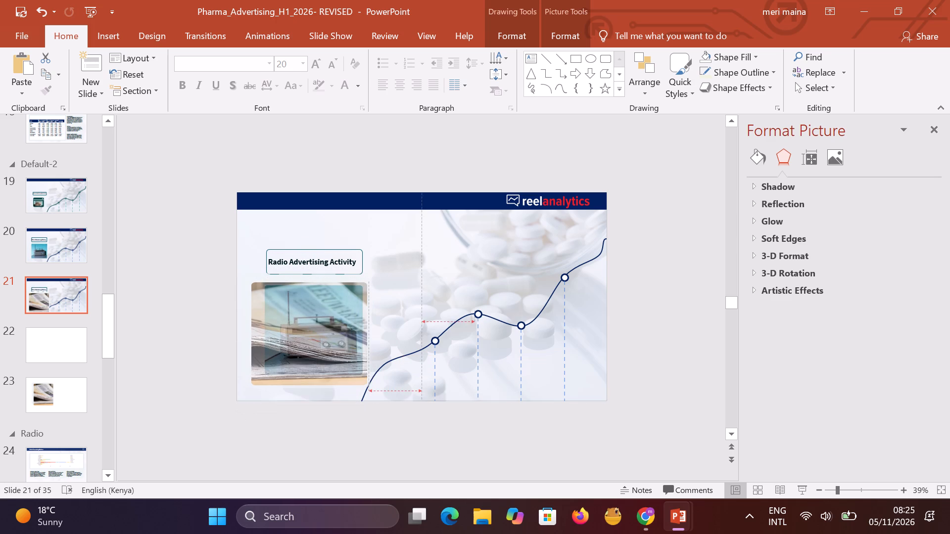
left_click_drag(371, 386, 366, 380)
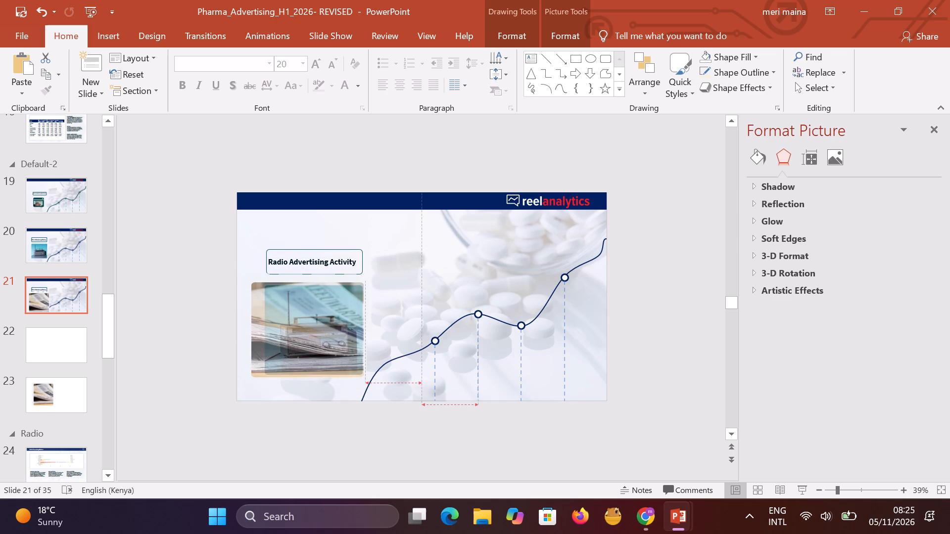
left_click_drag(366, 380, 369, 379)
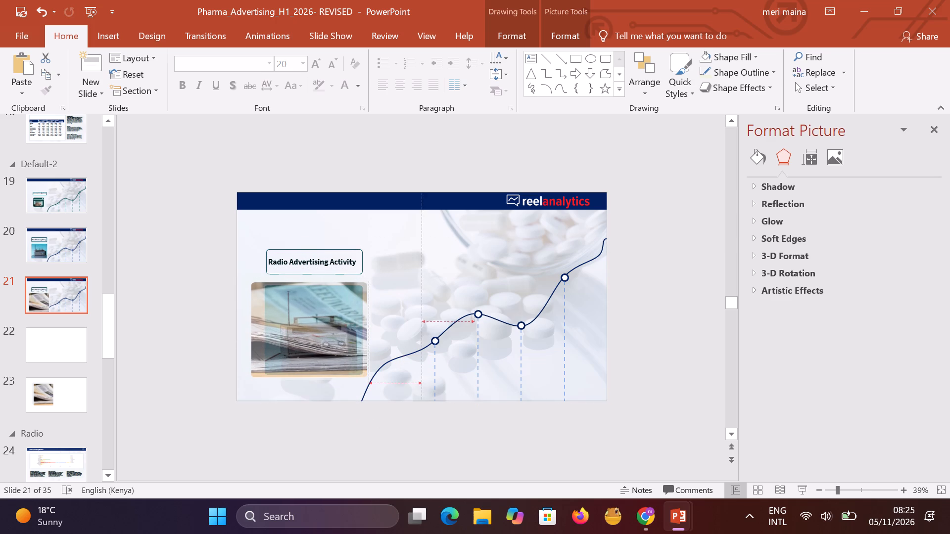
left_click_drag(369, 379, 365, 381)
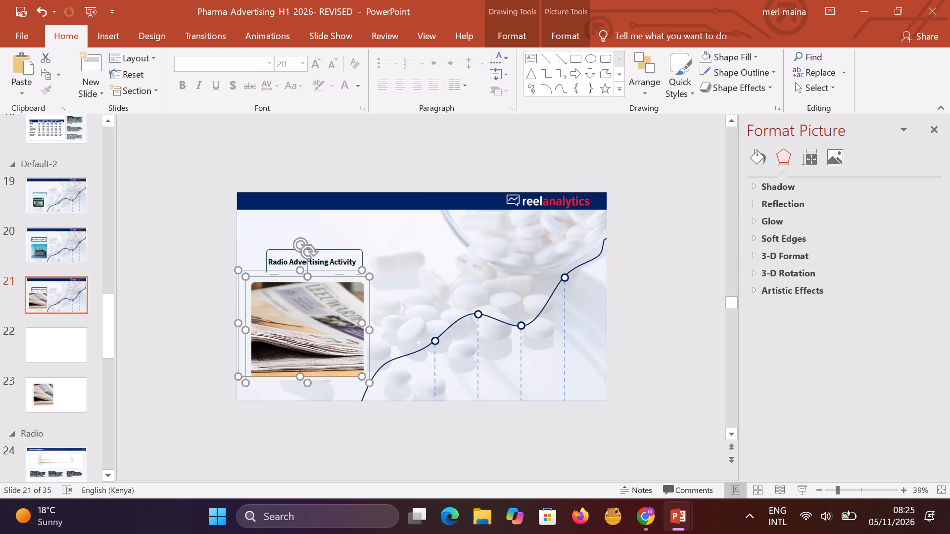
left_click_drag(243, 384, 255, 382)
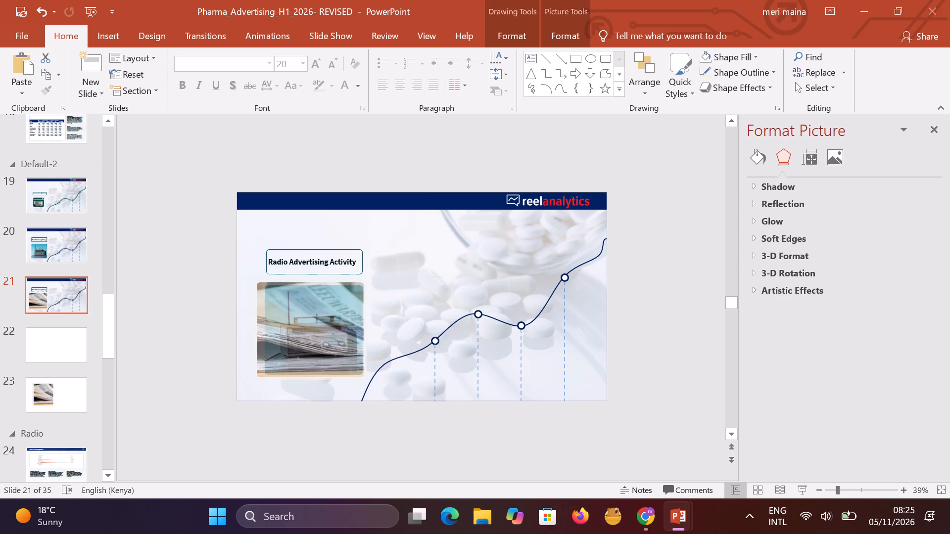
left_click_drag(255, 382, 262, 379)
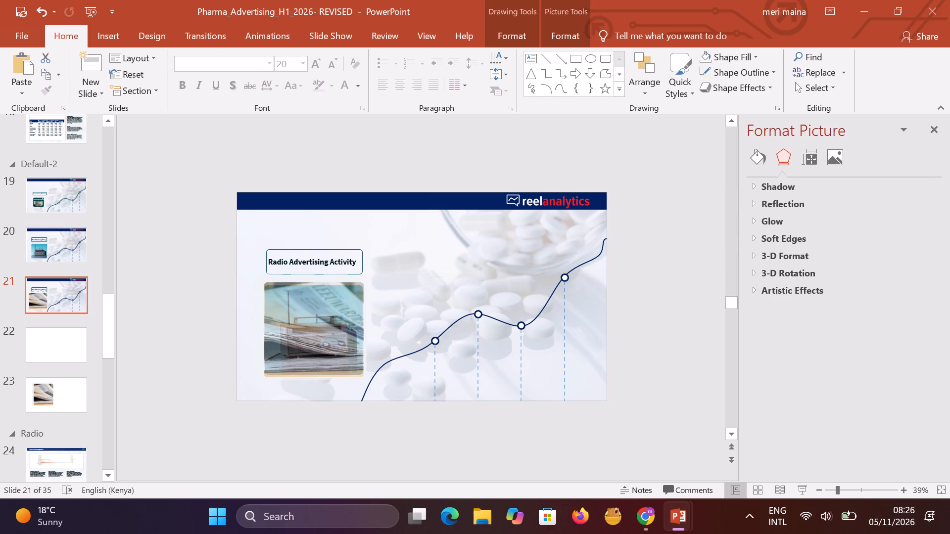
left_click_drag(262, 379, 262, 379)
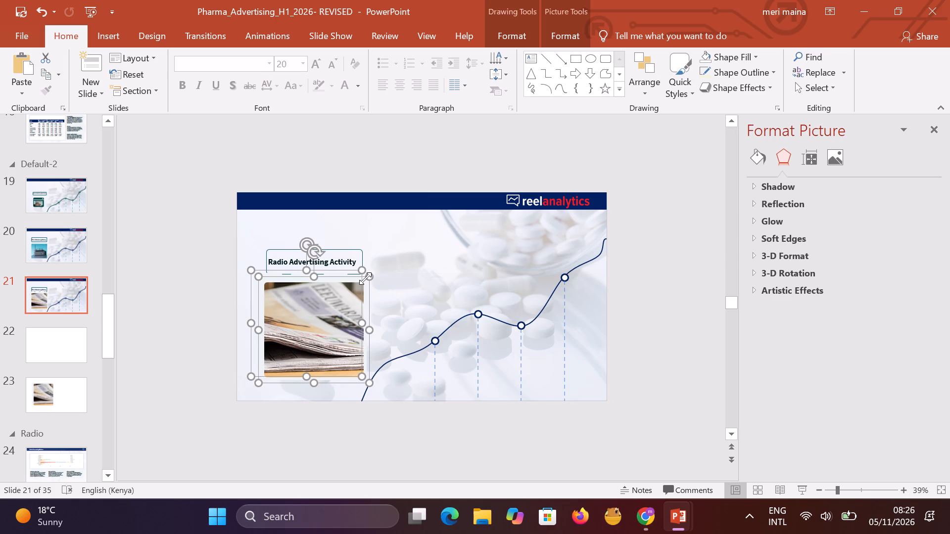
left_click_drag(365, 278, 364, 283)
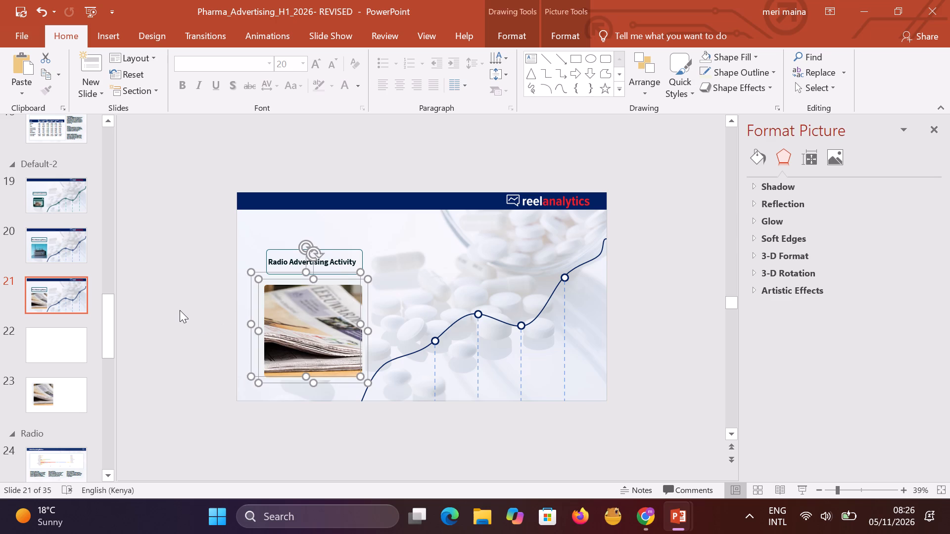
Move the resized newspaper picture and frame off the radio picture onto the line graphic at mid-slide, and copy them.
left_click_drag(273, 303, 425, 261)
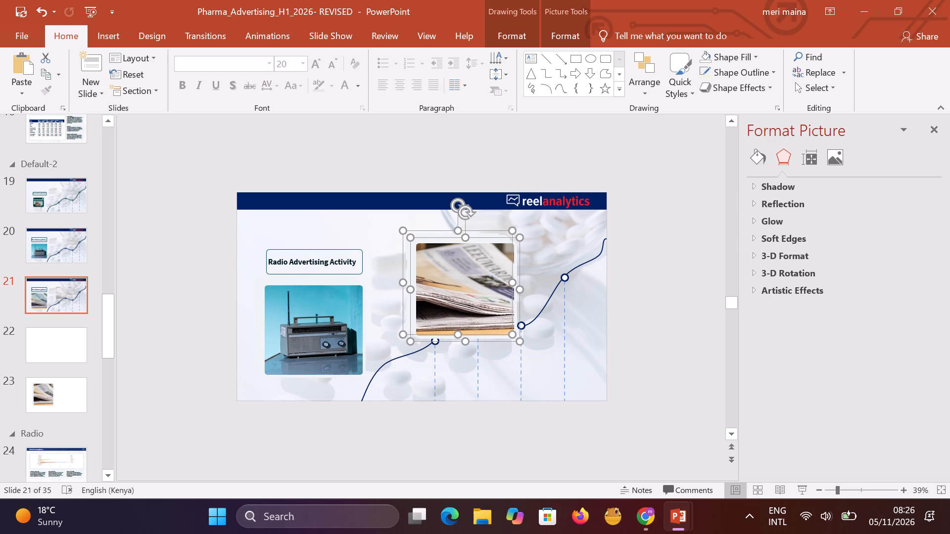
key("ctrl+c")
Duplicate slide 21, which holds both the radio and newspaper pictures.
scroll(62, 426, "down", 1)
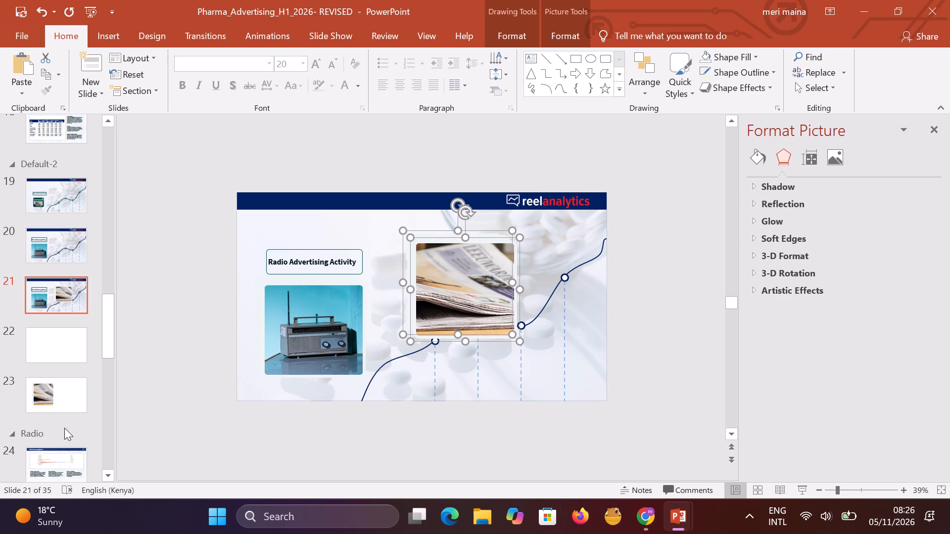
scroll(64, 428, "down", 12)
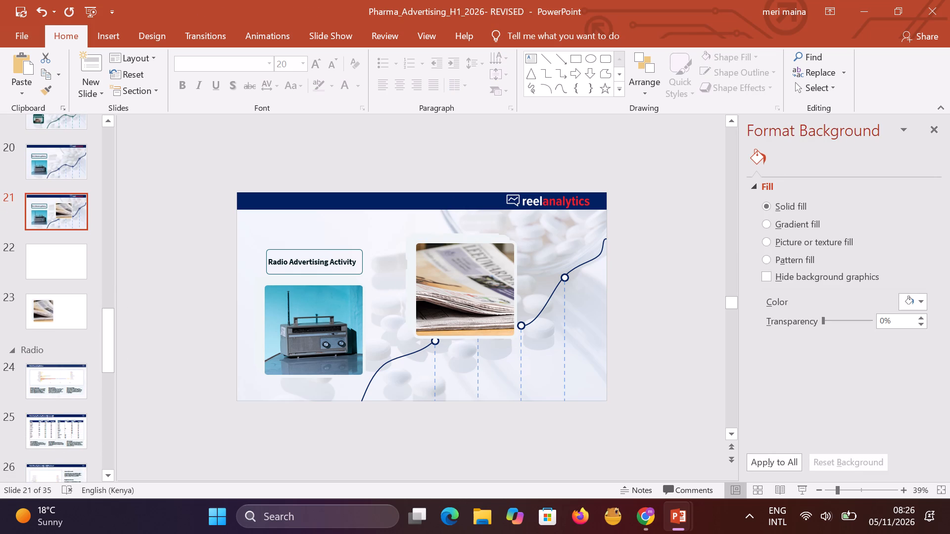
right_click(294, 231)
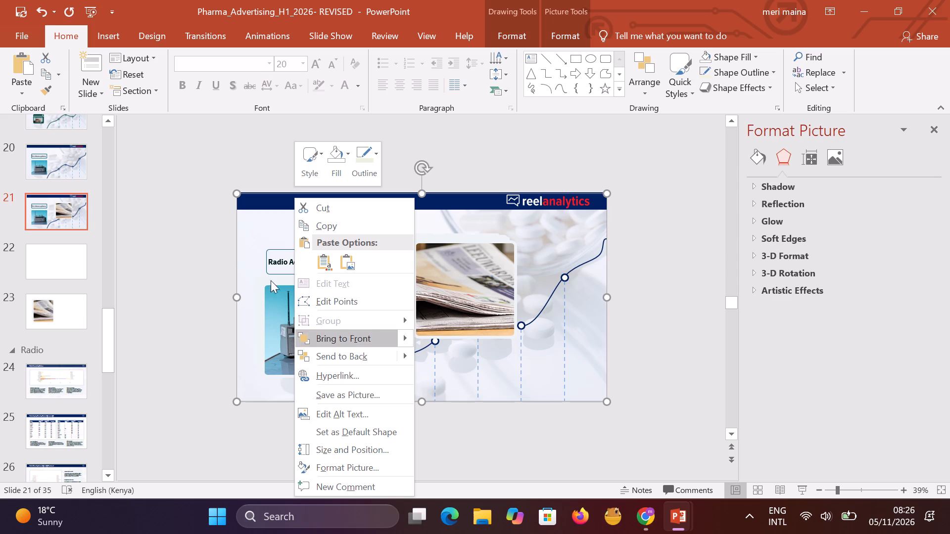
right_click(59, 216)
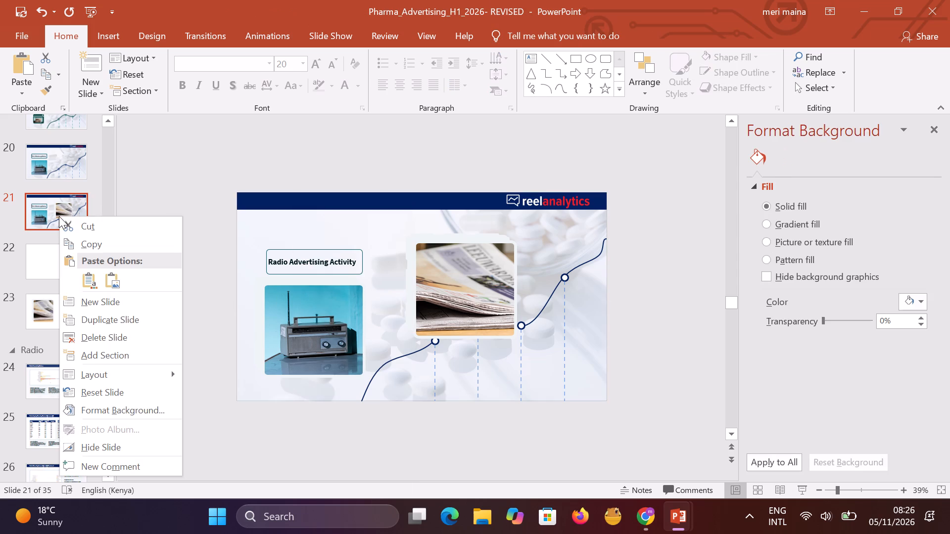
left_click(110, 323)
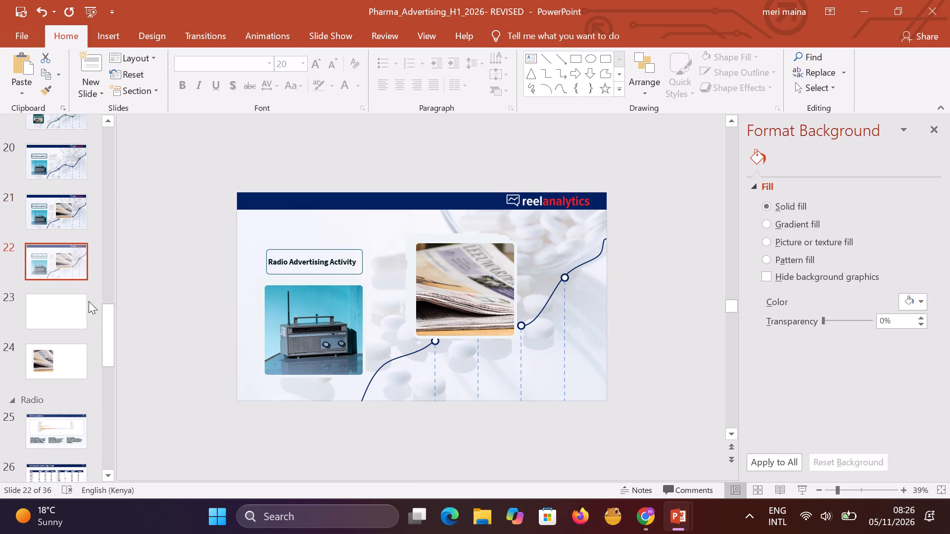
Delete the radio picture and the pale frame behind it from the duplicated slide 22.
left_click(54, 267)
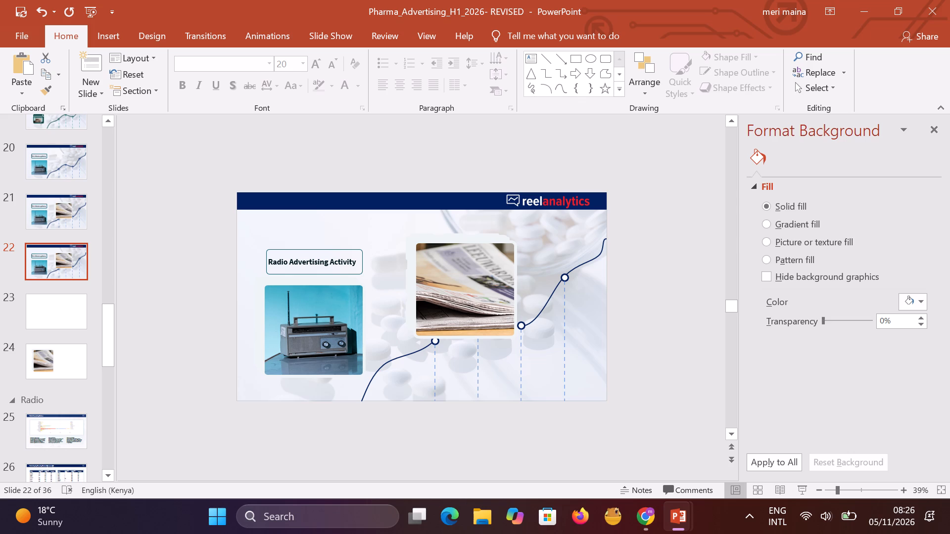
left_click(328, 295)
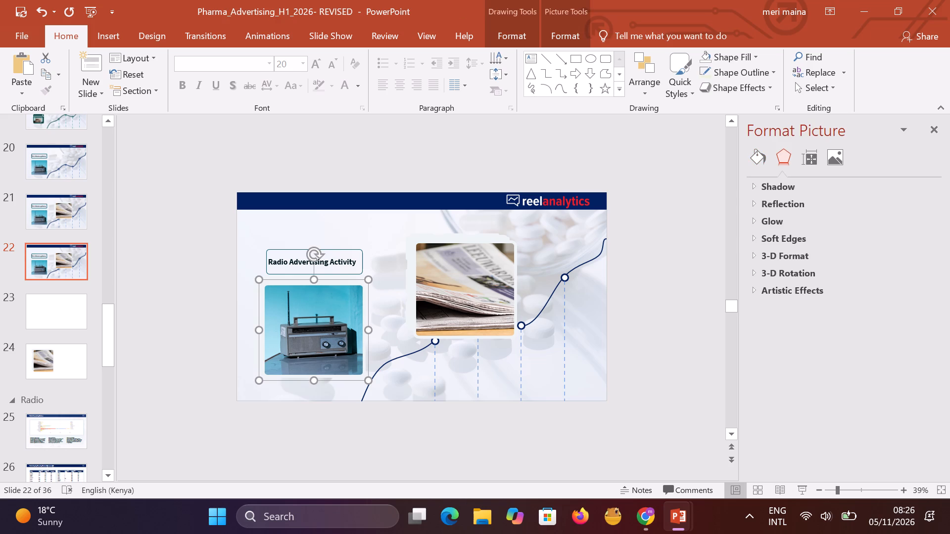
key("Delete")
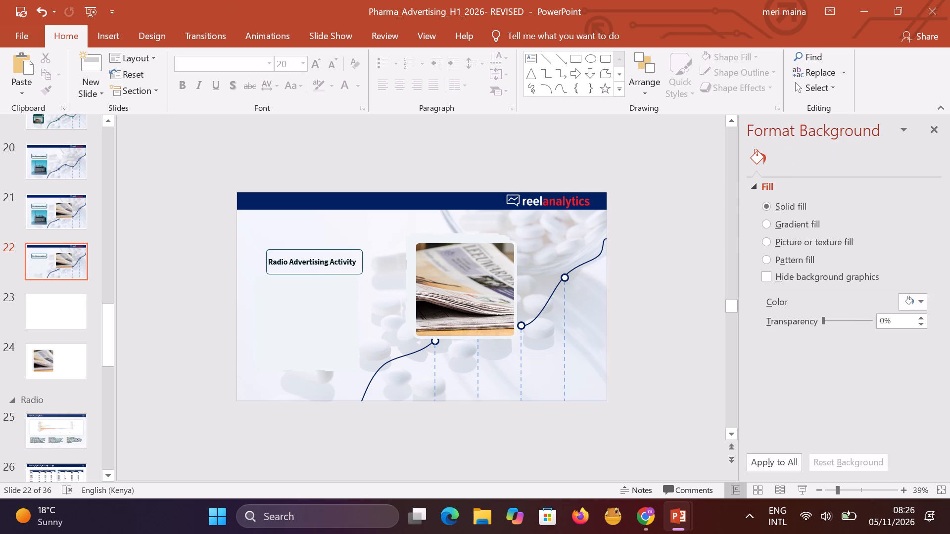
left_click(331, 310)
key("Delete")
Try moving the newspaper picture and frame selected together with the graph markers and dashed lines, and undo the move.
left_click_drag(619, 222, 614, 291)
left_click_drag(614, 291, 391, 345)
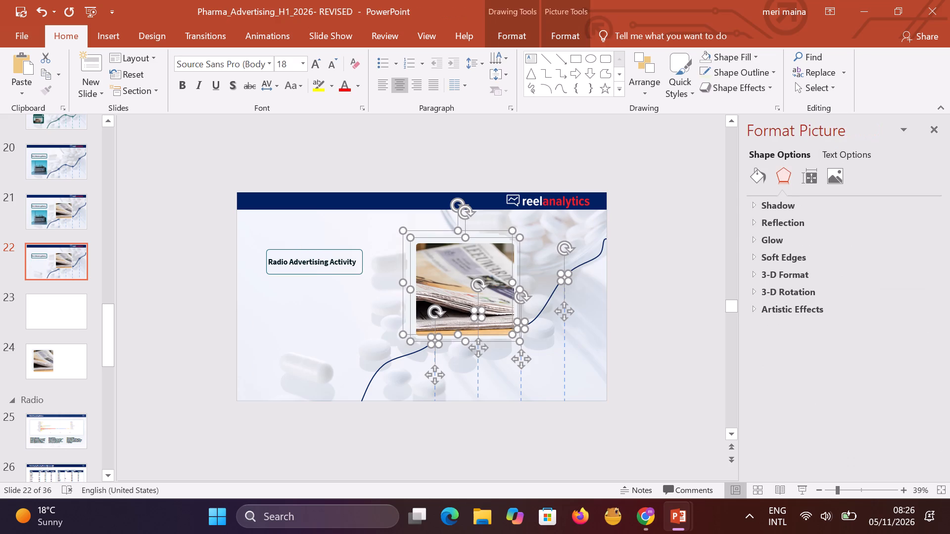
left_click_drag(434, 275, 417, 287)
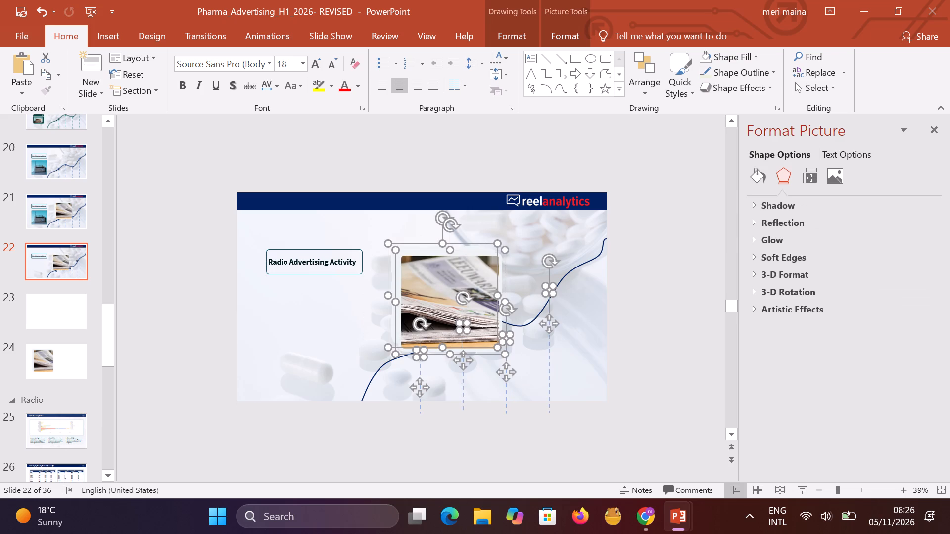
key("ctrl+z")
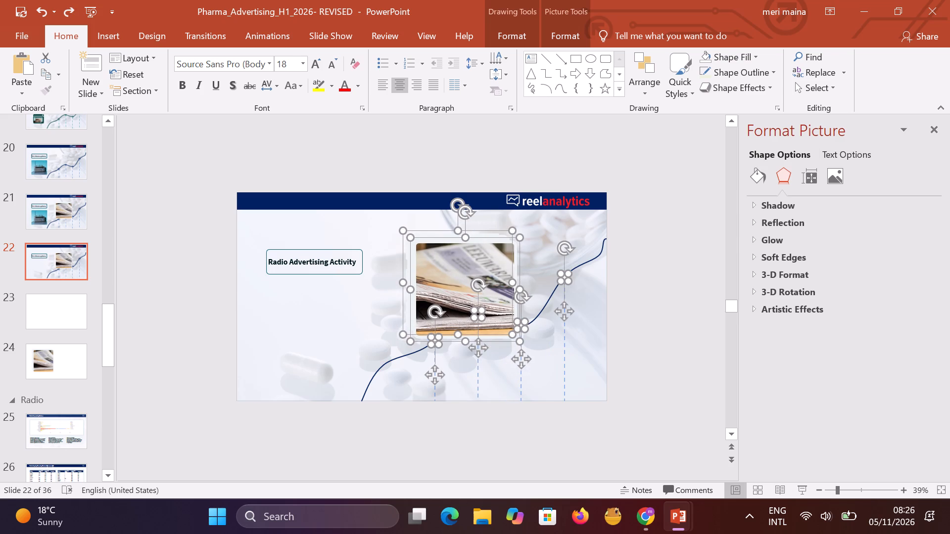
Shift the pill background picture on slide 22 off the slide's left side, clear of the newspaper picture.
left_click(384, 276)
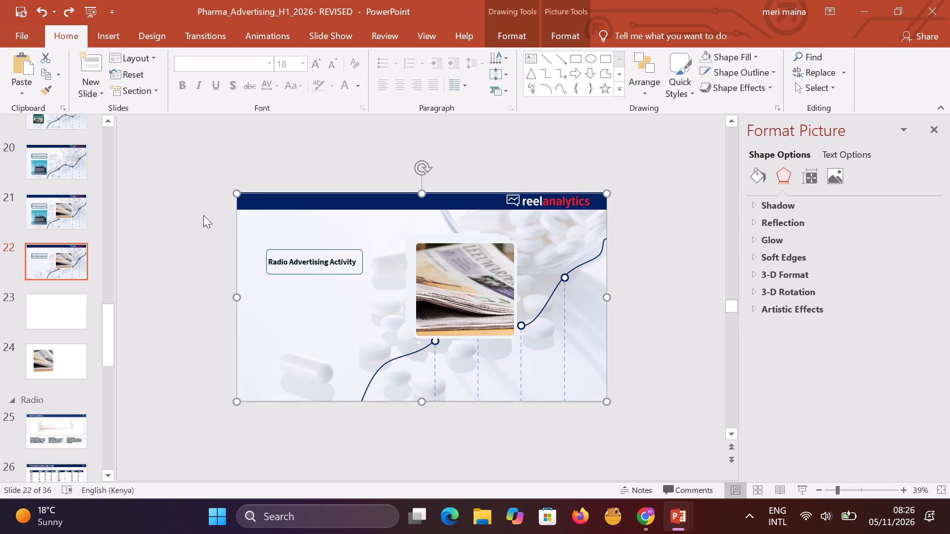
left_click(203, 215)
left_click_drag(338, 226, 99, 243)
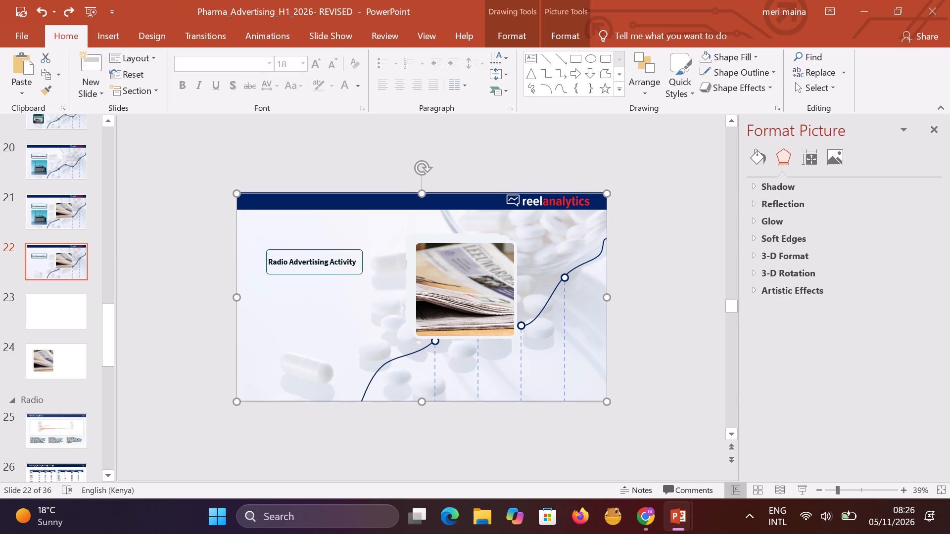
left_click_drag(558, 239, 219, 241)
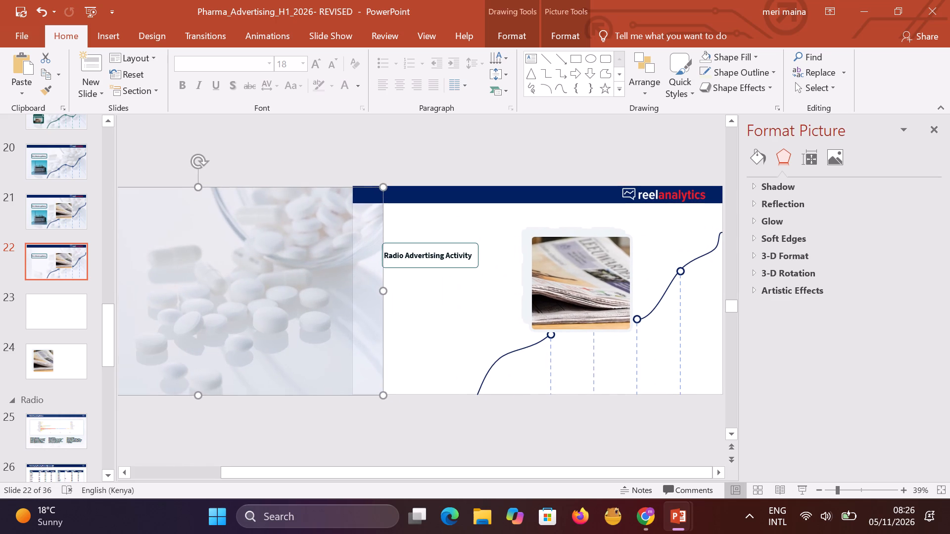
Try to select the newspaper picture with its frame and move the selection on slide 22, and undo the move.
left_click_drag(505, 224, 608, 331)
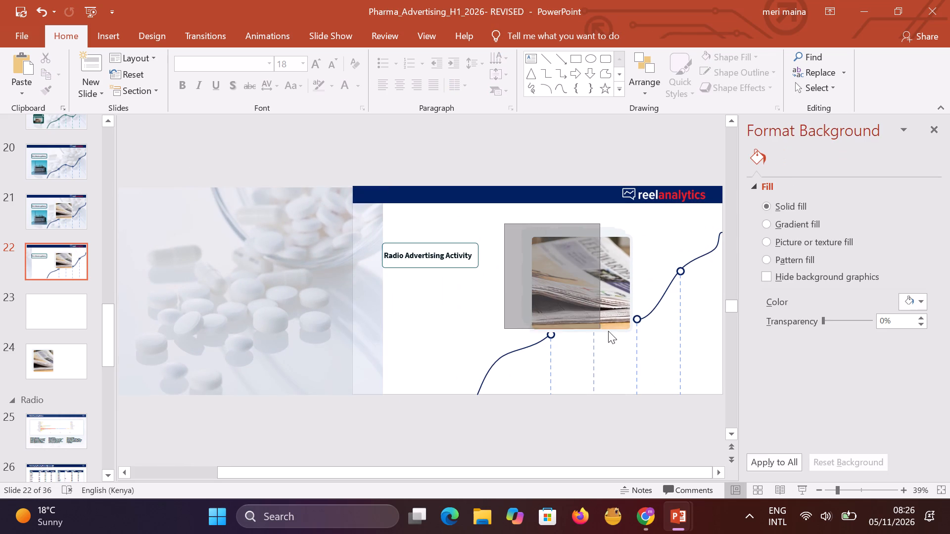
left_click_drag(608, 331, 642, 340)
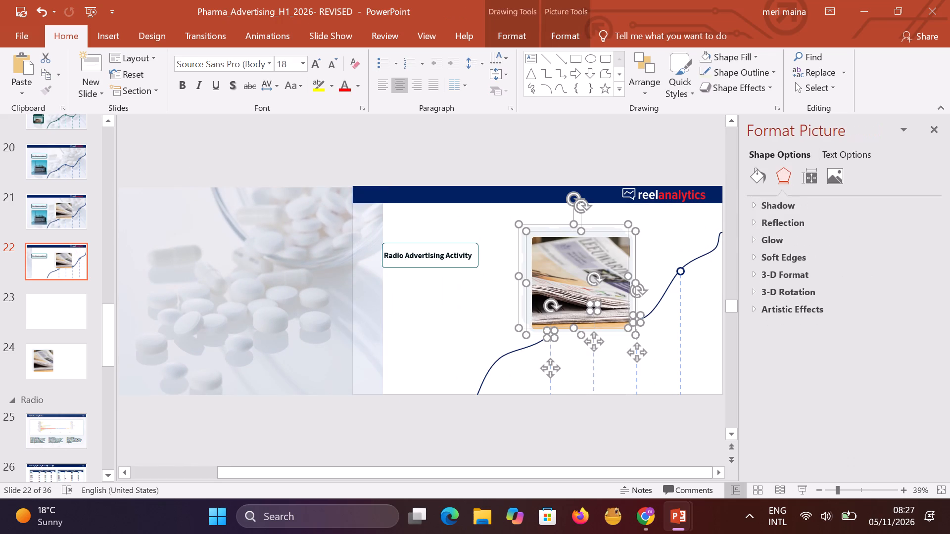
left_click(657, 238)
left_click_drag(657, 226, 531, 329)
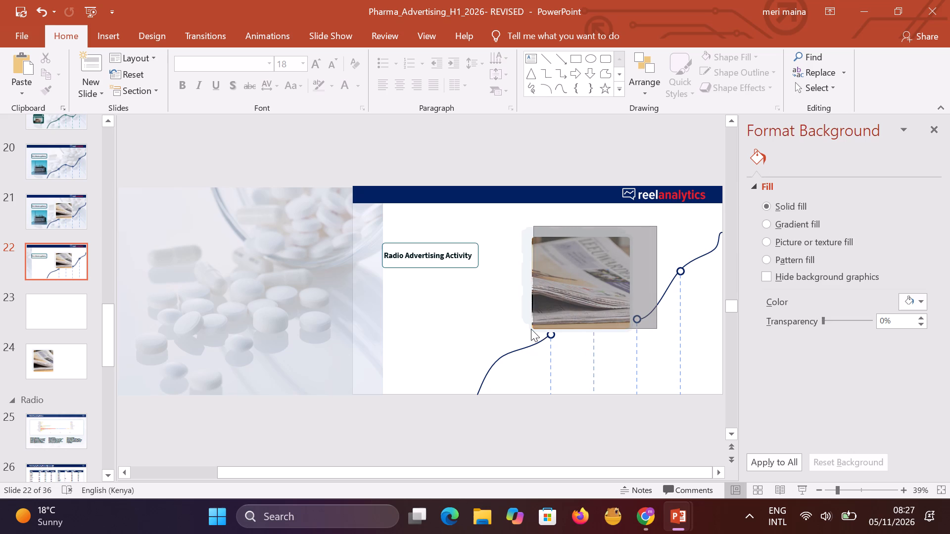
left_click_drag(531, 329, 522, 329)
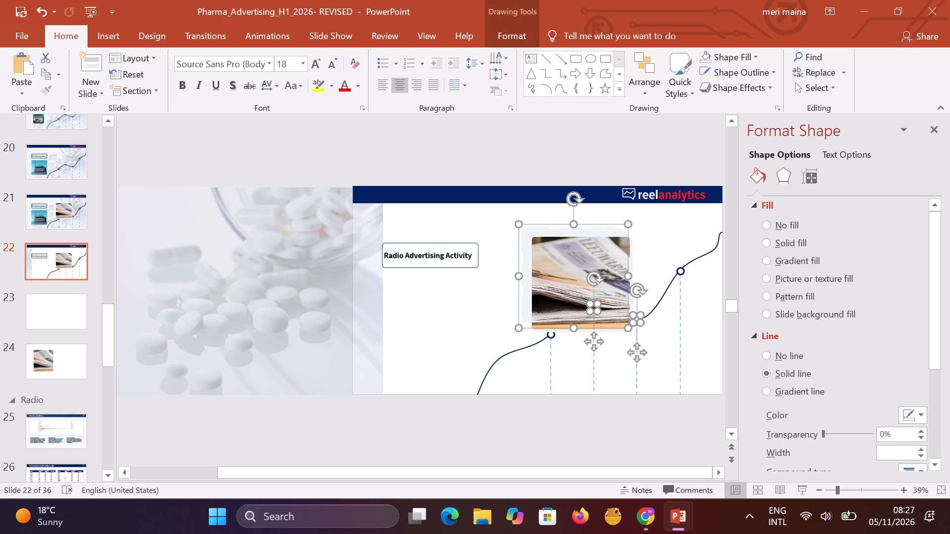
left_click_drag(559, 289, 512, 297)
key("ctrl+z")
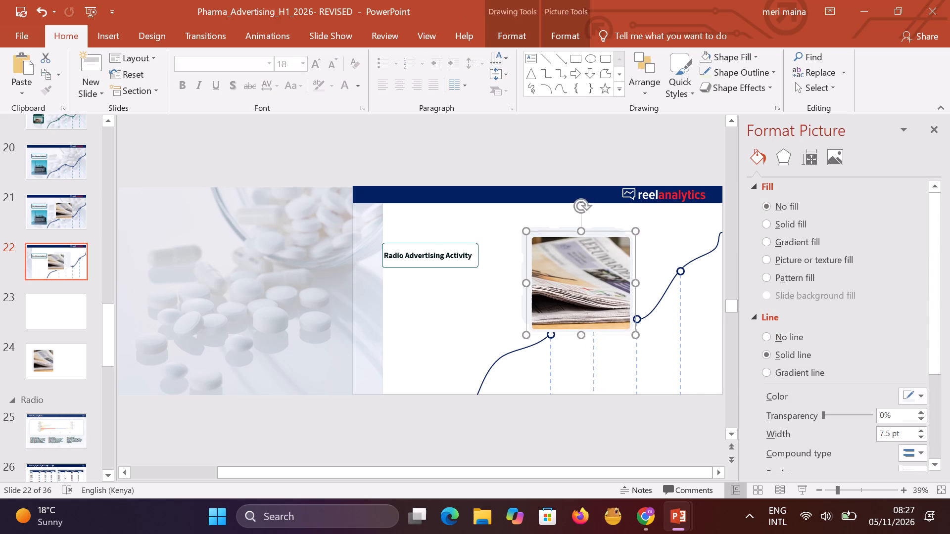
Undo the background shift, the radio picture and frame deletions, the slide duplication and the earlier newspaper move on slide 21.
key("ctrl+z")
key("ctrl+z")
key("ctrl+z")
key("ctrl+z")
key("ctrl+z")
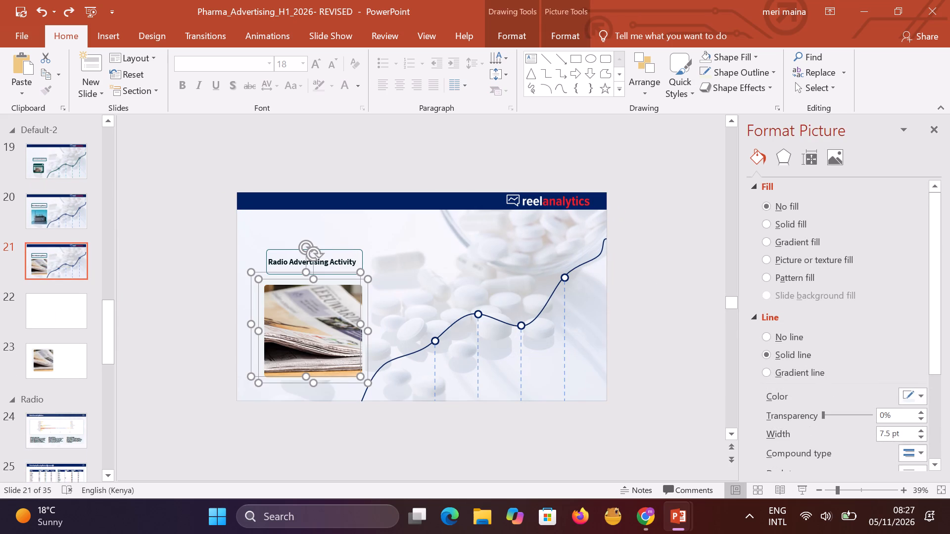
Move the newspaper picture with its pale frame off the radio picture on slide 21, to above the graph line near the header bar.
left_click_drag(317, 313, 342, 272)
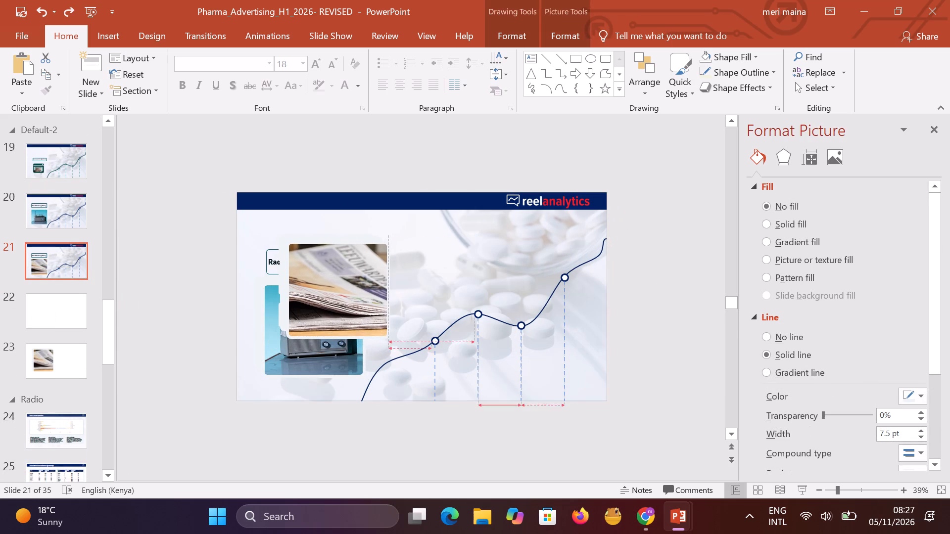
left_click_drag(342, 272, 417, 247)
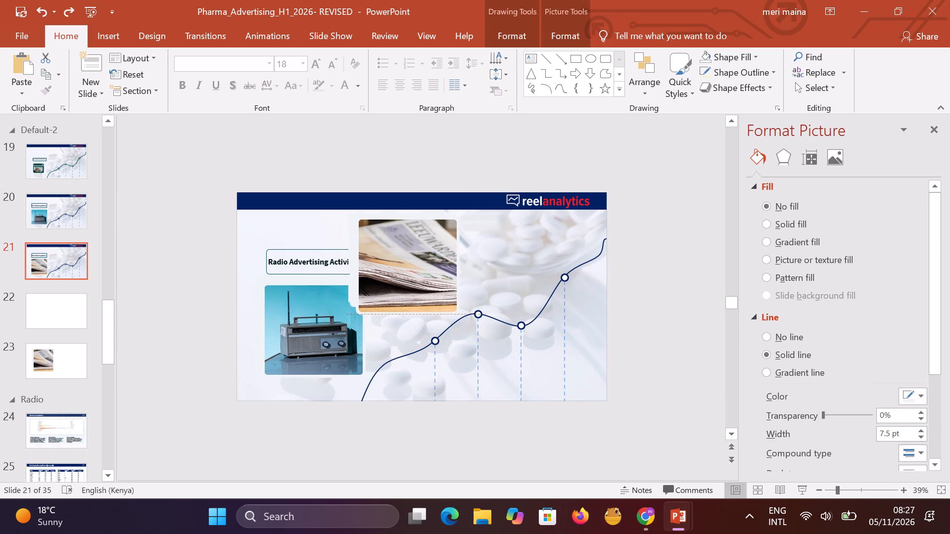
left_click_drag(417, 247, 448, 246)
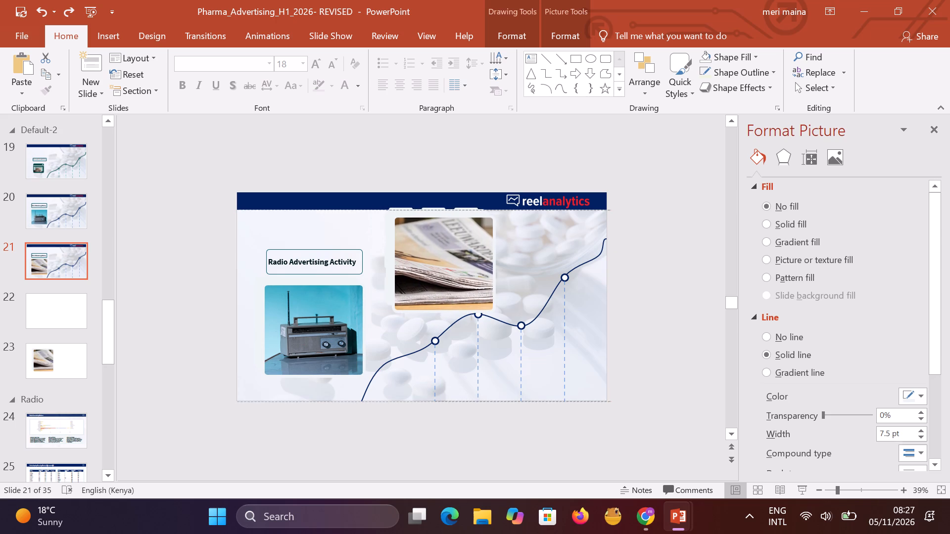
left_click_drag(448, 246, 446, 241)
Delete the radio picture and the pale frame behind it from slide 21.
left_click_drag(340, 302, 17, 310)
left_click(293, 305)
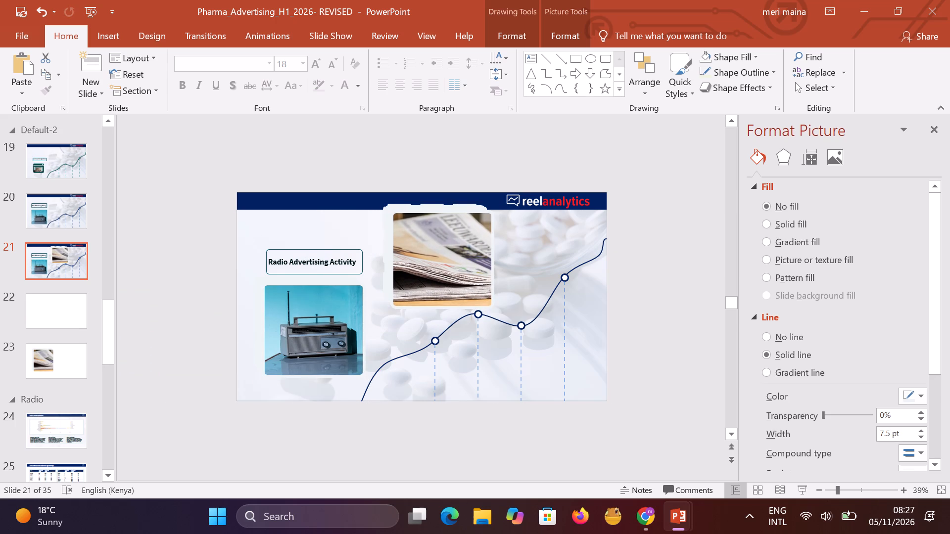
key("Delete")
left_click(307, 299)
key("Delete")
left_click(317, 307)
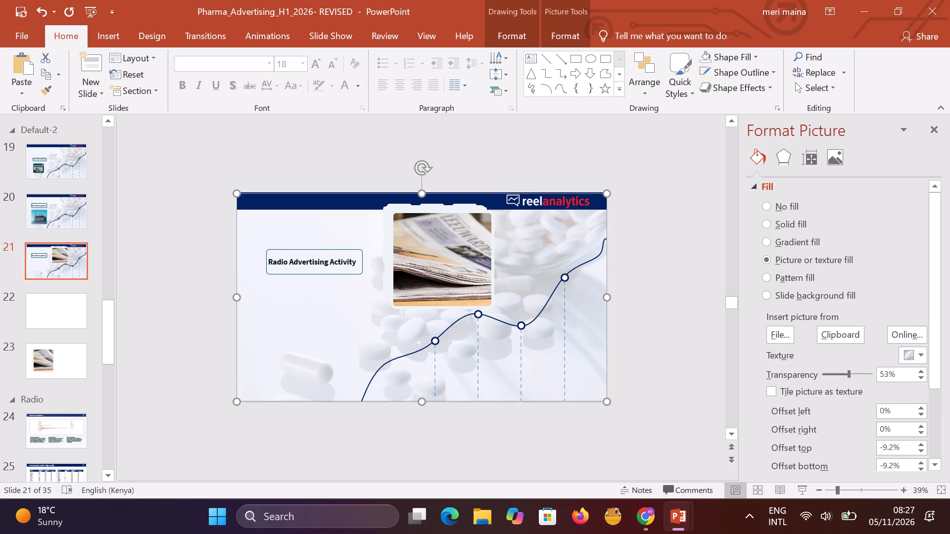
Move the newspaper picture and its frame together into the radio picture's former place beneath the title box.
left_click_drag(369, 168, 512, 315)
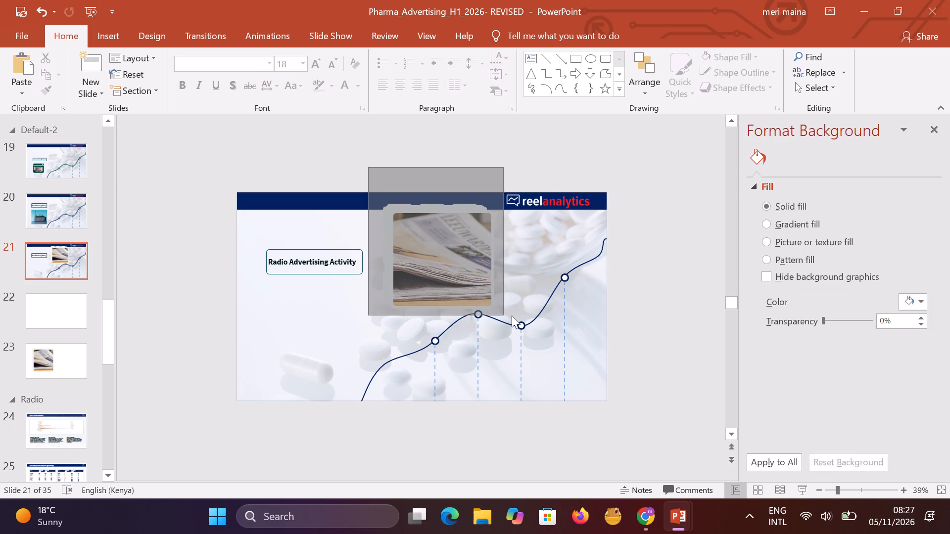
left_click_drag(512, 315, 517, 308)
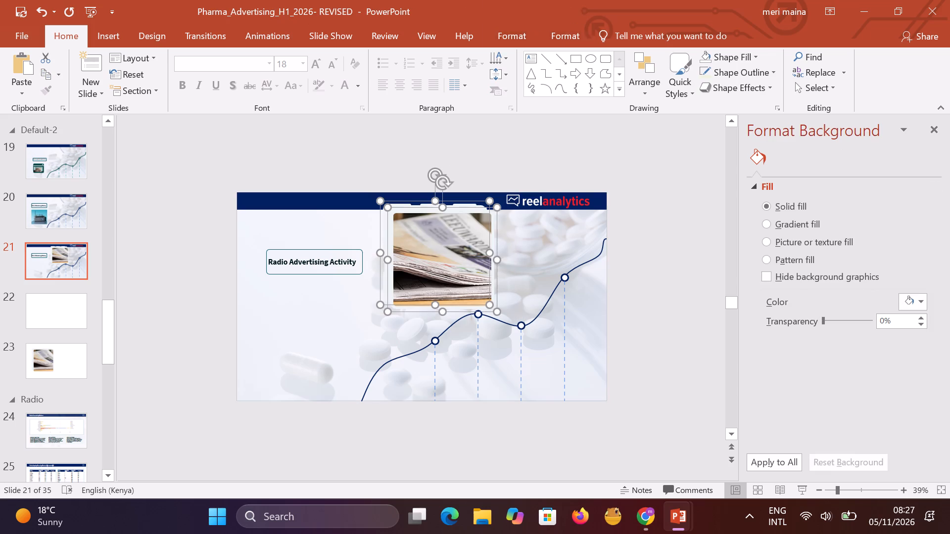
left_click_drag(463, 246, 343, 315)
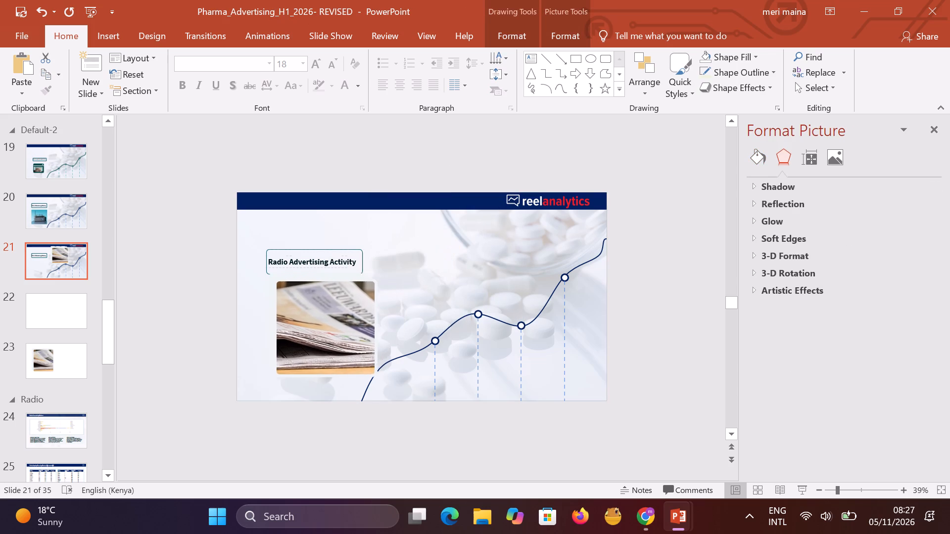
left_click_drag(343, 315, 331, 316)
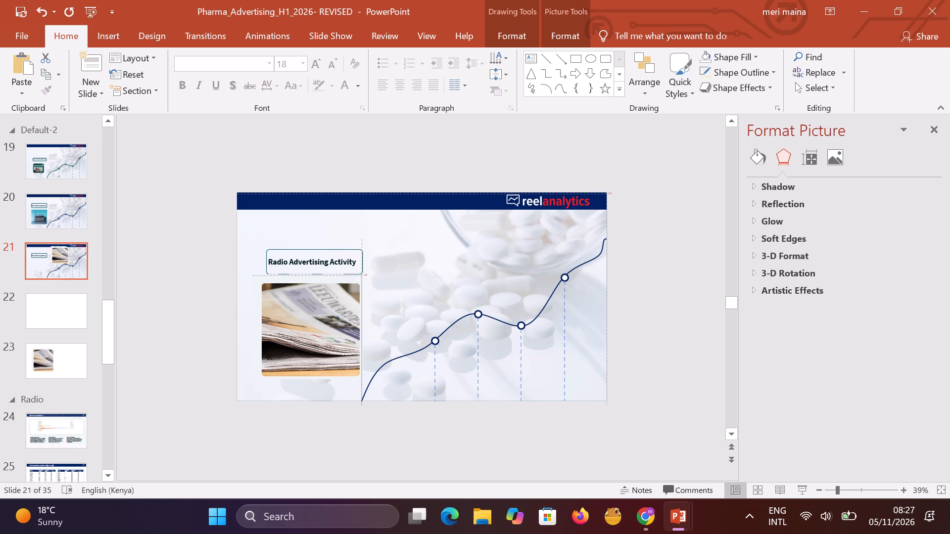
left_click_drag(331, 316, 333, 315)
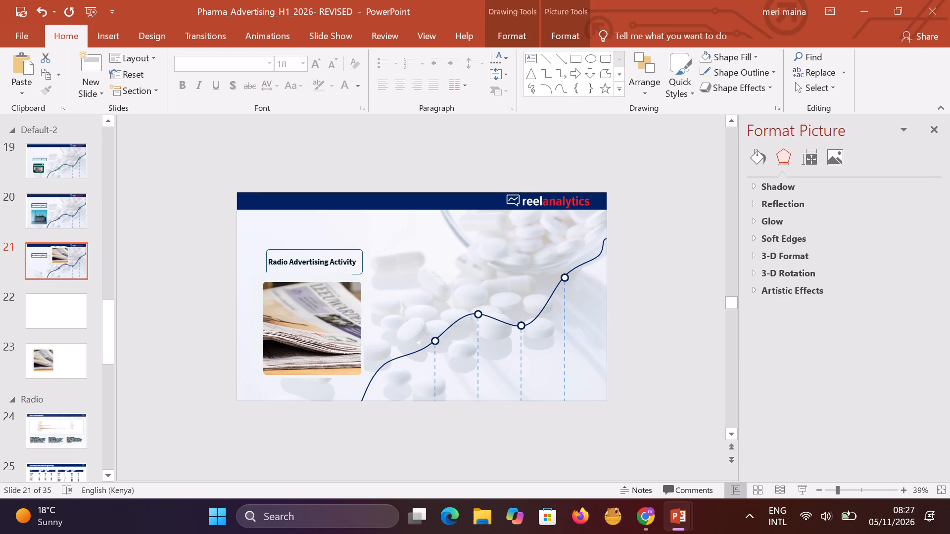
left_click_drag(333, 315, 335, 319)
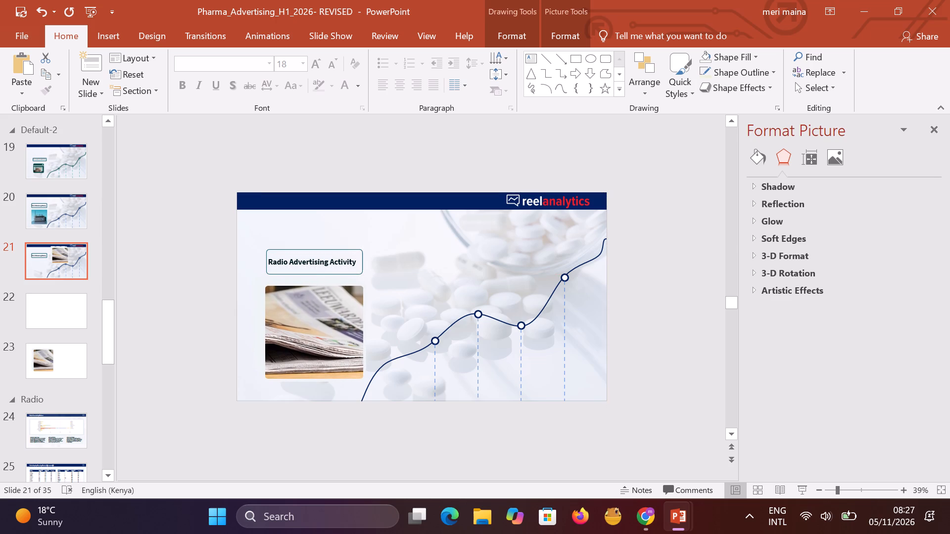
left_click_drag(335, 319, 333, 319)
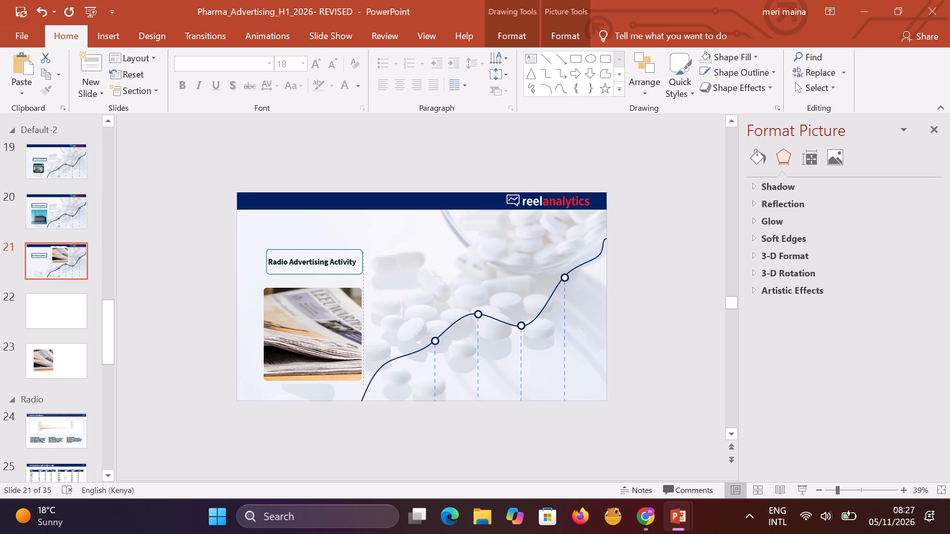
left_click_drag(333, 319, 332, 317)
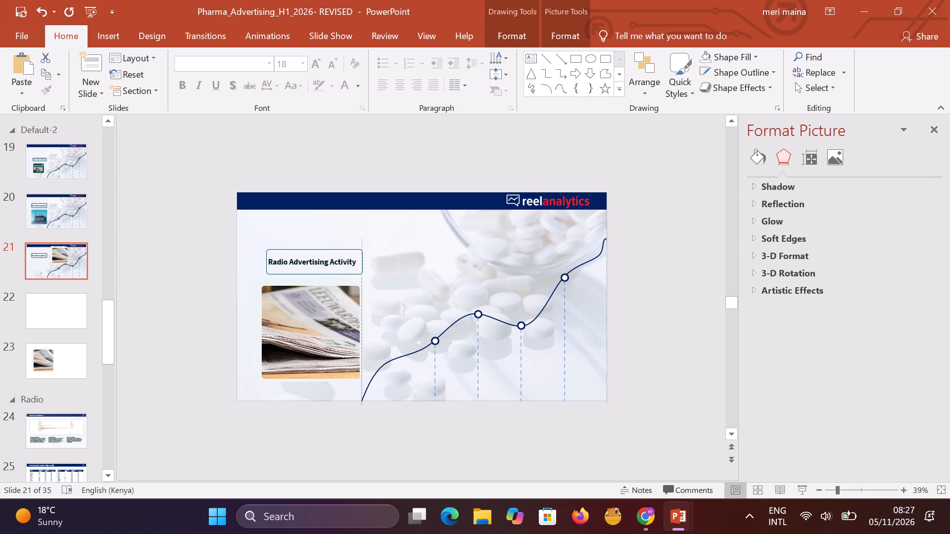
left_click_drag(332, 317, 332, 317)
left_click(727, 306)
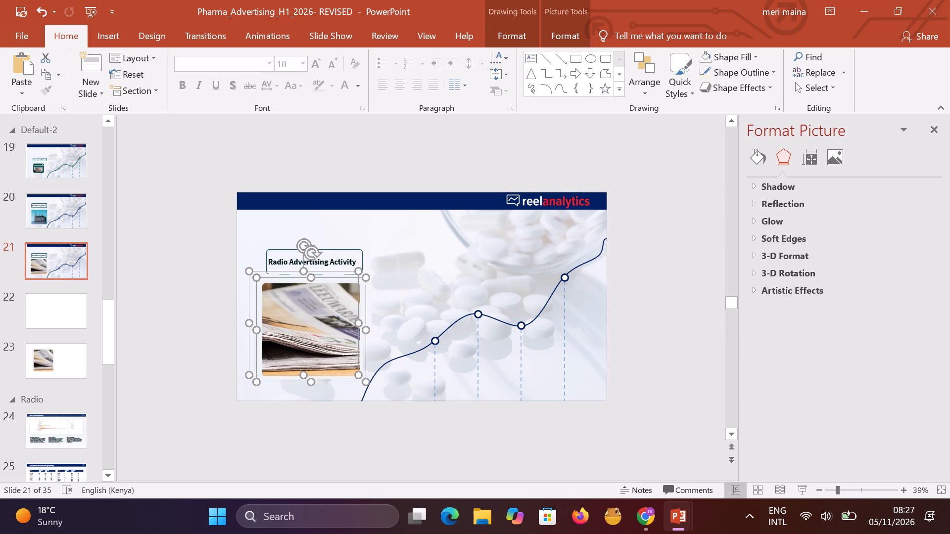
Nudge the newspaper picture and its frame slightly down so they clear the title box's lower edge.
left_click(445, 313)
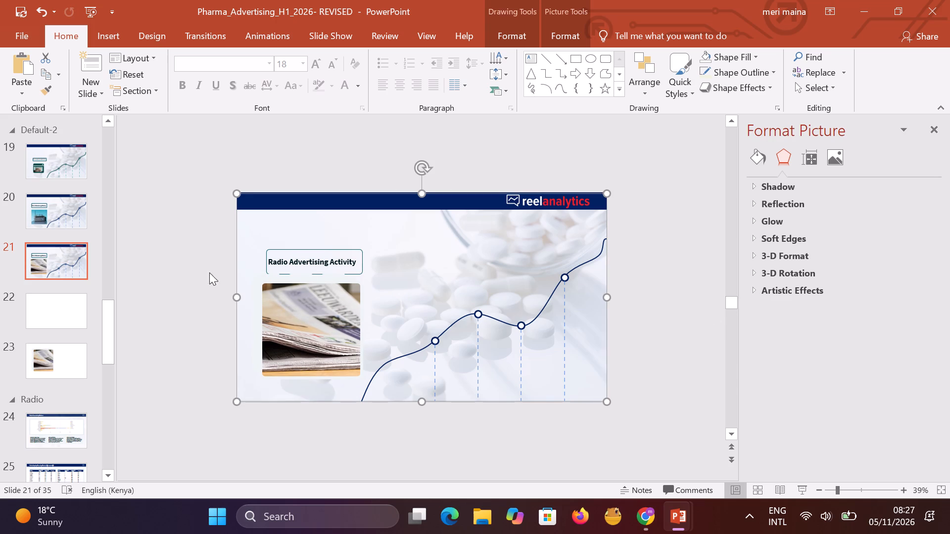
left_click_drag(220, 274, 368, 383)
left_click_drag(313, 309, 313, 313)
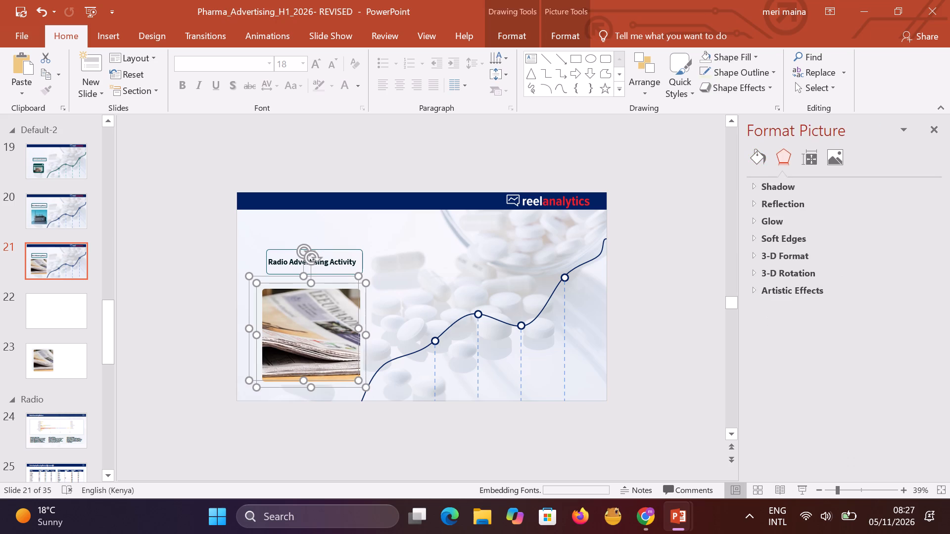
left_click(679, 307)
left_click(674, 309)
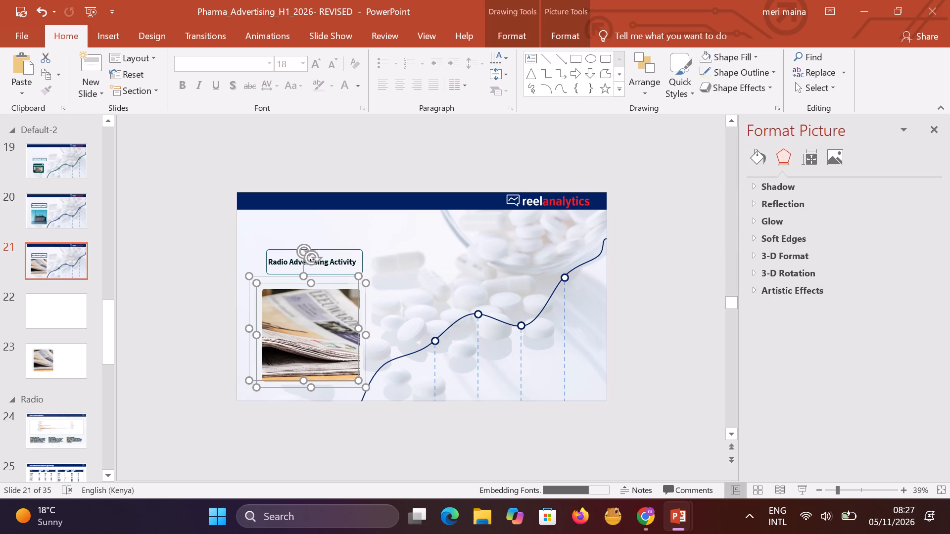
left_click(185, 274)
Replace "Radio" with "Print" in the slide 21 title so it reads "Print Advertising Activity".
left_click(257, 266)
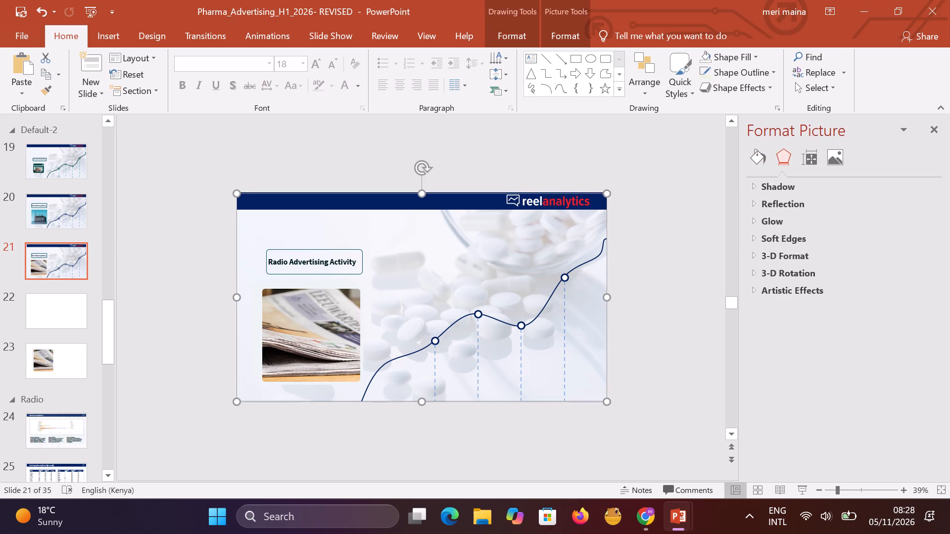
double_click(282, 263)
left_click_drag(288, 261, 268, 261)
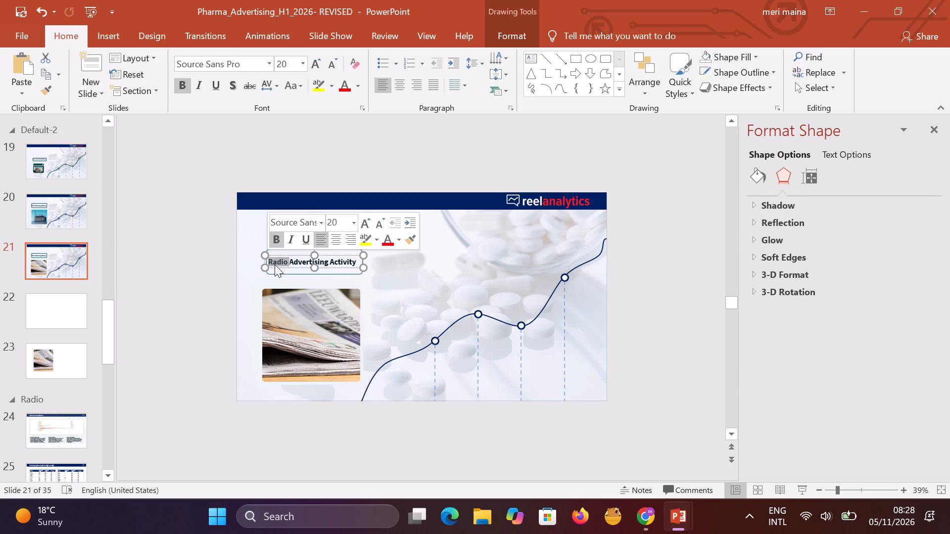
type("Print")
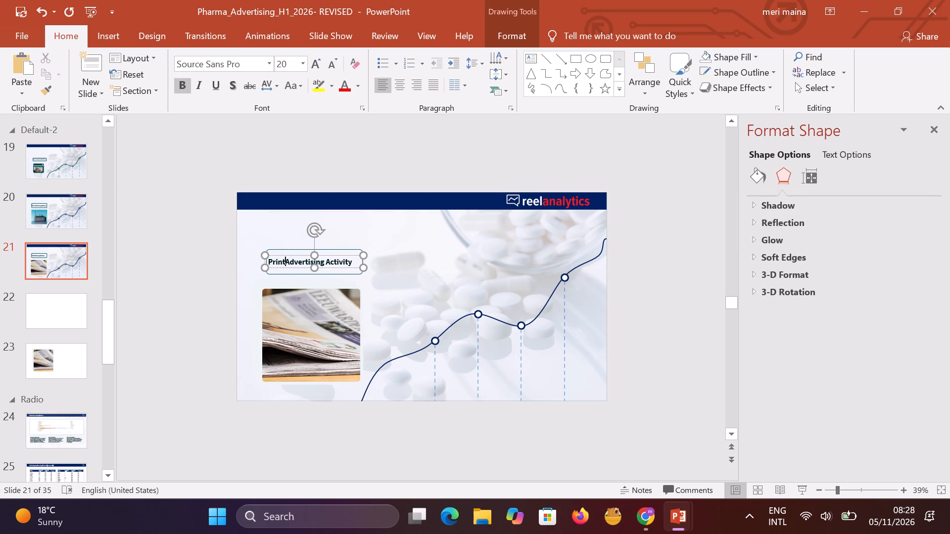
key("space")
left_click(676, 248)
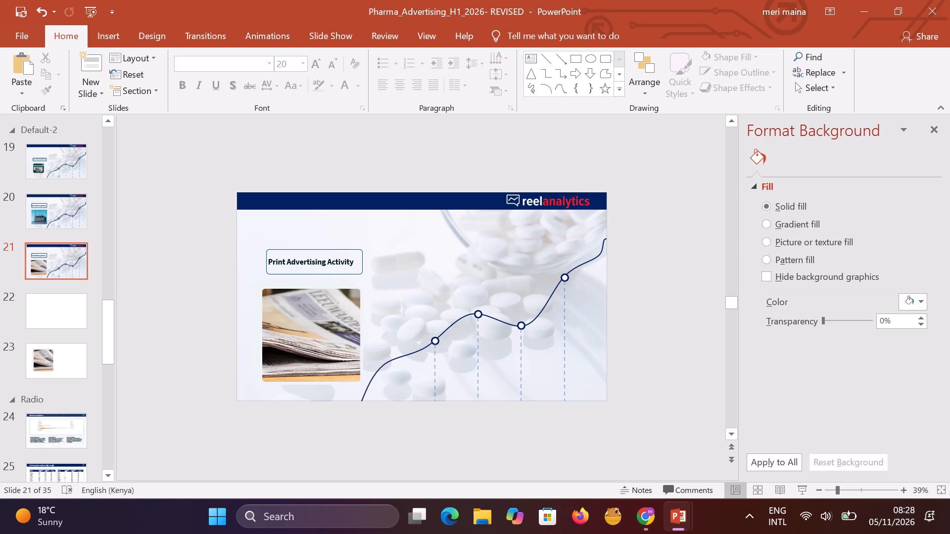
left_click(644, 229)
Shift the pill background picture toward the slide's right side, clear of the title box and newspaper picture.
left_click_drag(210, 225, 373, 276)
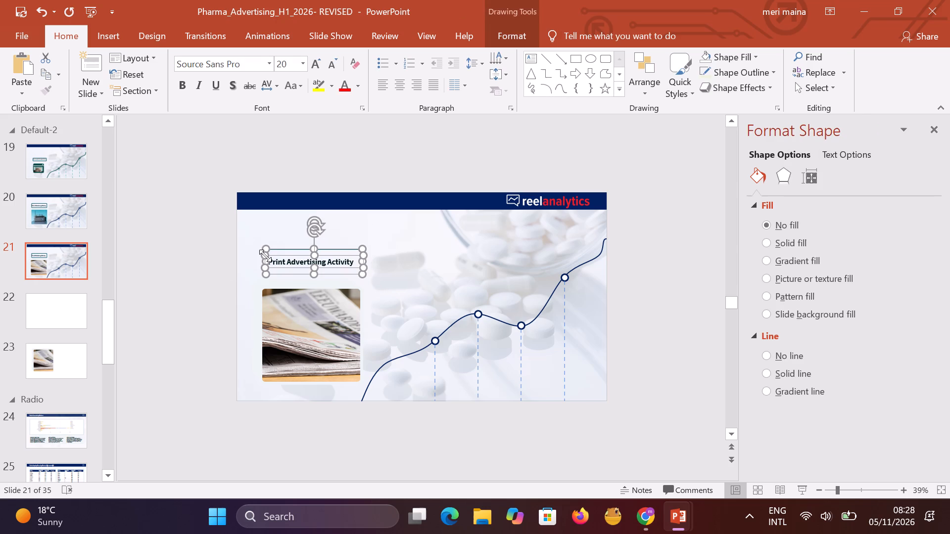
left_click_drag(270, 253, 266, 255)
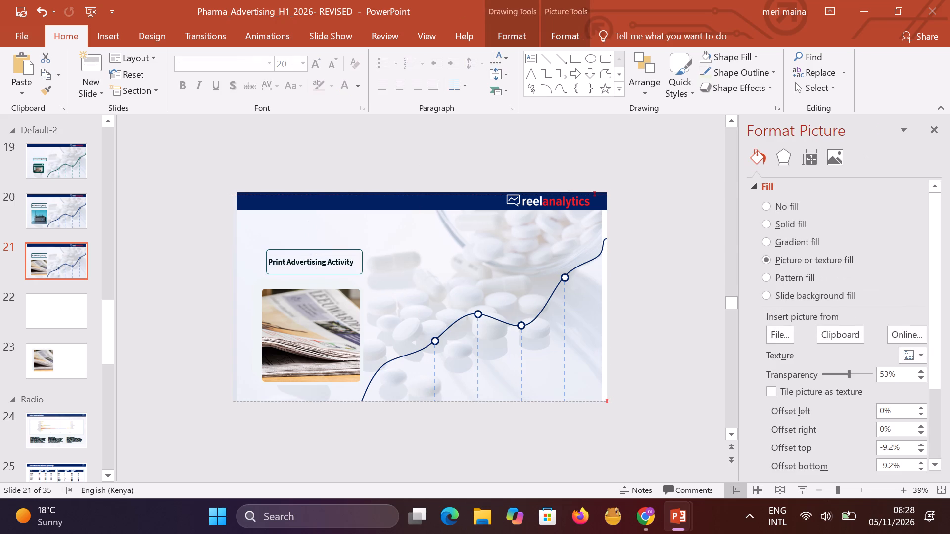
left_click_drag(266, 255, 422, 249)
Move the "Print Advertising Activity" text and its rounded box together slightly left, above the newspaper picture.
left_click_drag(180, 227, 252, 273)
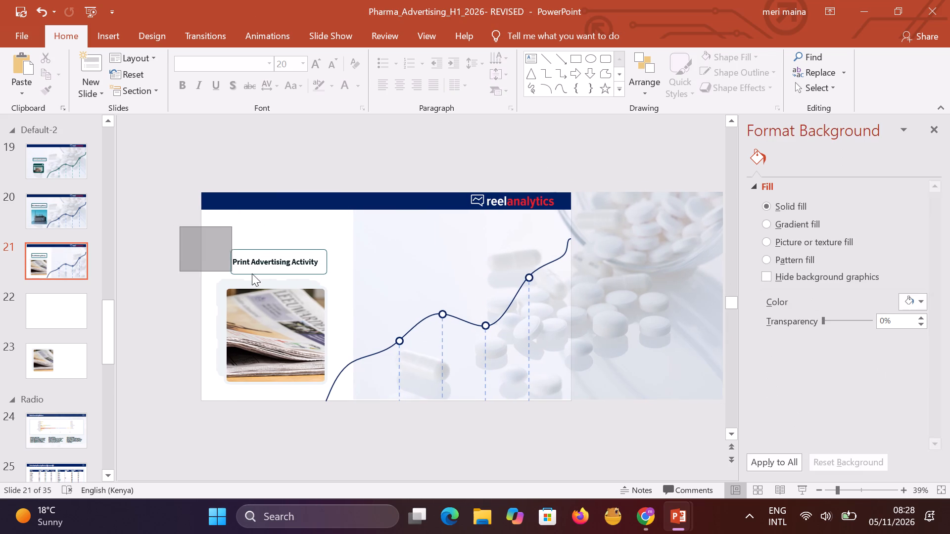
left_click_drag(252, 273, 337, 279)
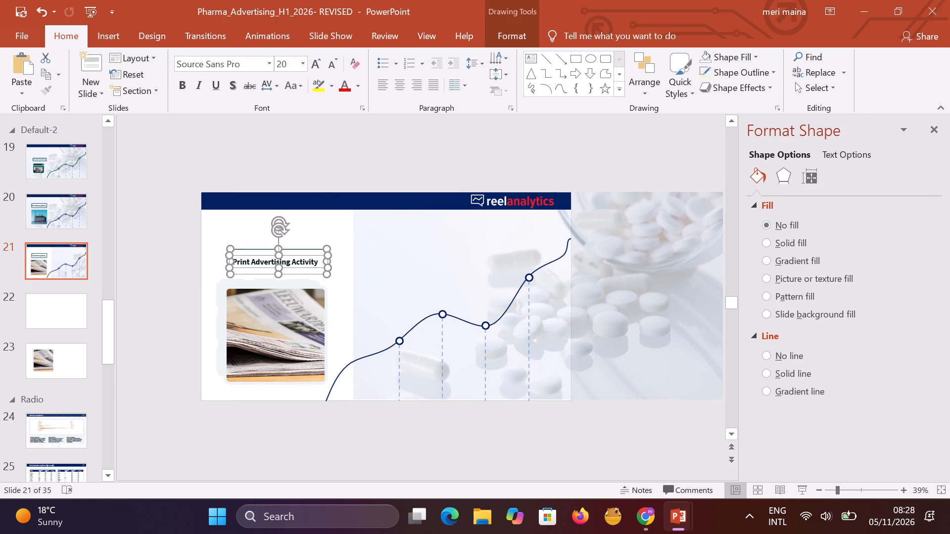
left_click_drag(236, 252, 229, 252)
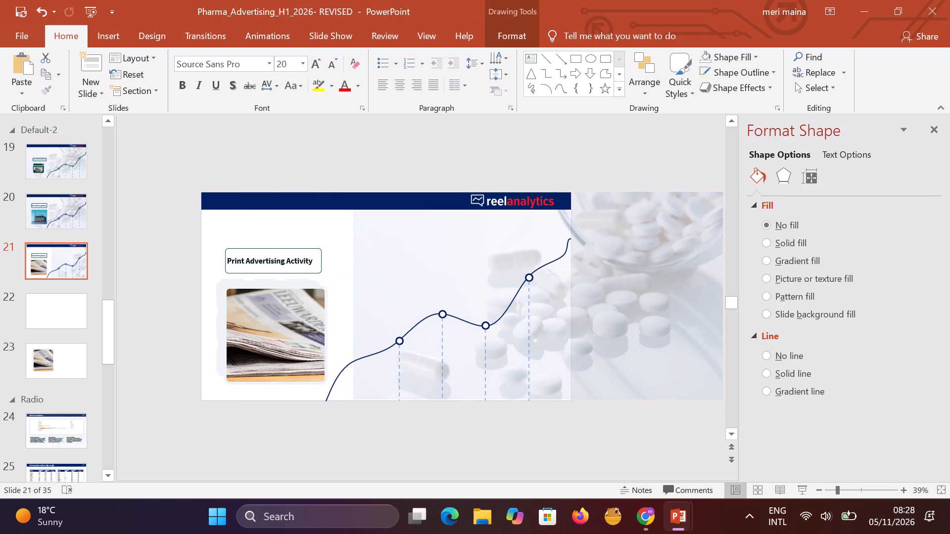
left_click_drag(229, 252, 229, 251)
left_click_drag(229, 251, 228, 252)
Move the pill background picture back so it covers the whole slide, and send it to the back.
left_click_drag(366, 245, 275, 239)
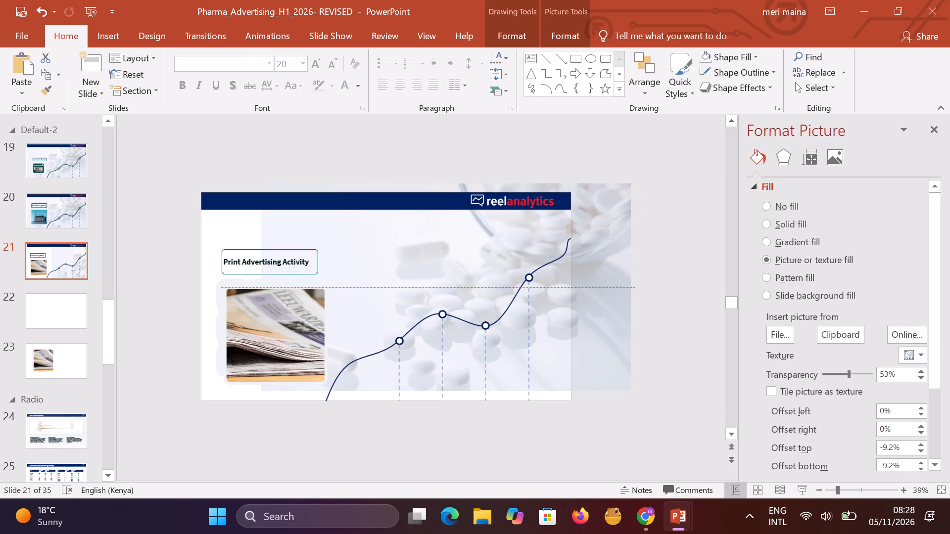
left_click_drag(275, 239, 212, 246)
right_click(295, 235)
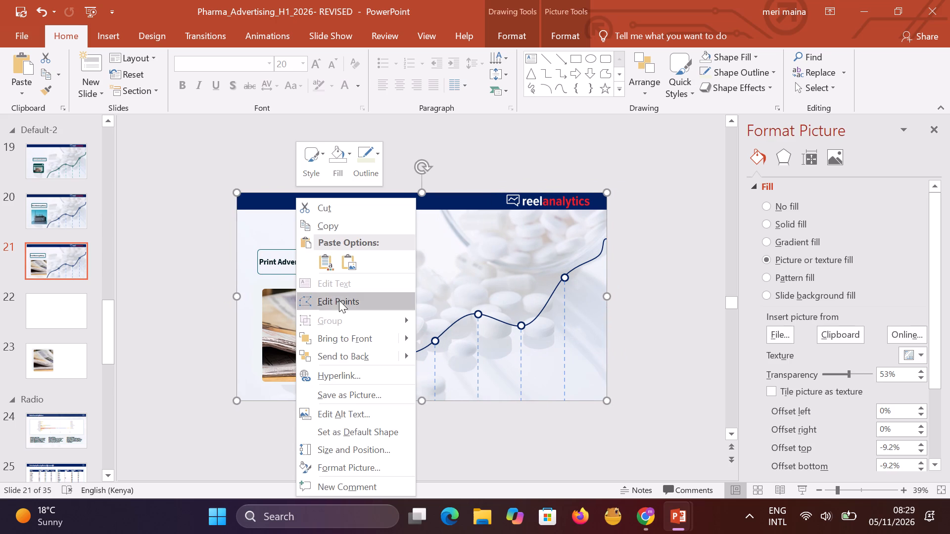
left_click(348, 356)
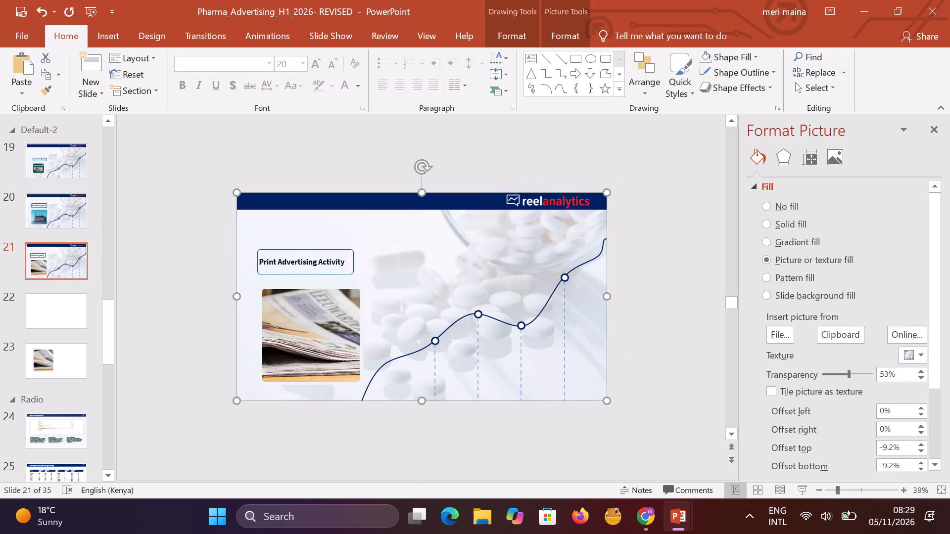
left_click(218, 275)
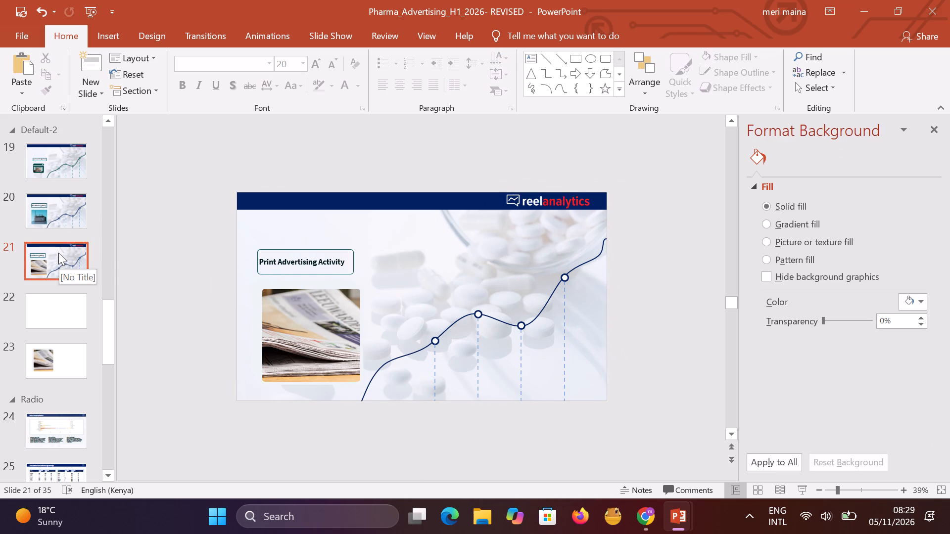
Move the Print Advertising Activity slide from position 21 into the Default-3 section, directly after the old Print divider.
left_click_drag(58, 253, 46, 464)
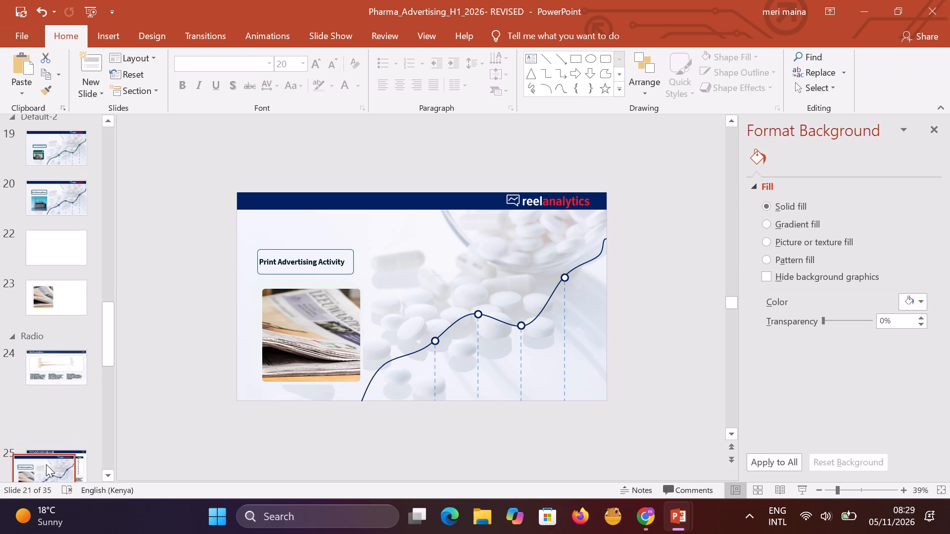
left_click_drag(46, 464, 60, 428)
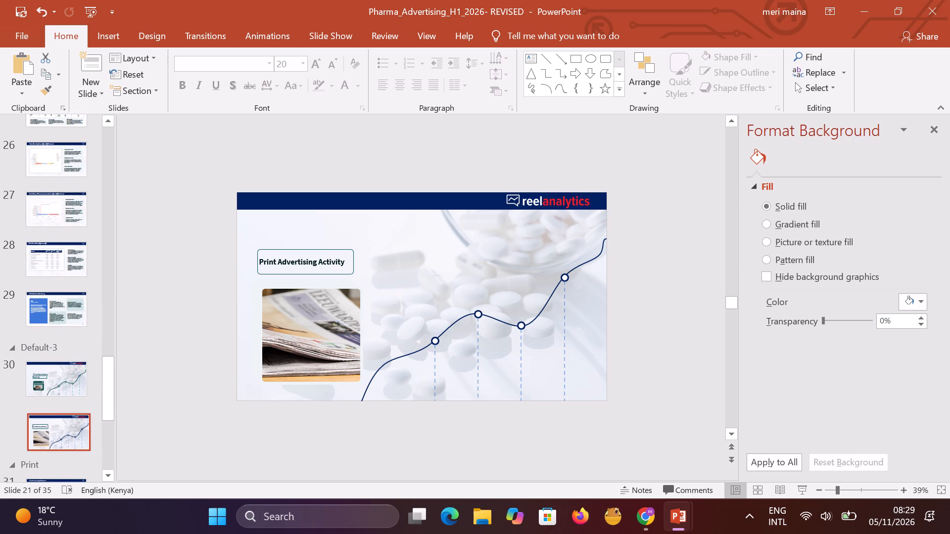
left_click_drag(60, 428, 58, 416)
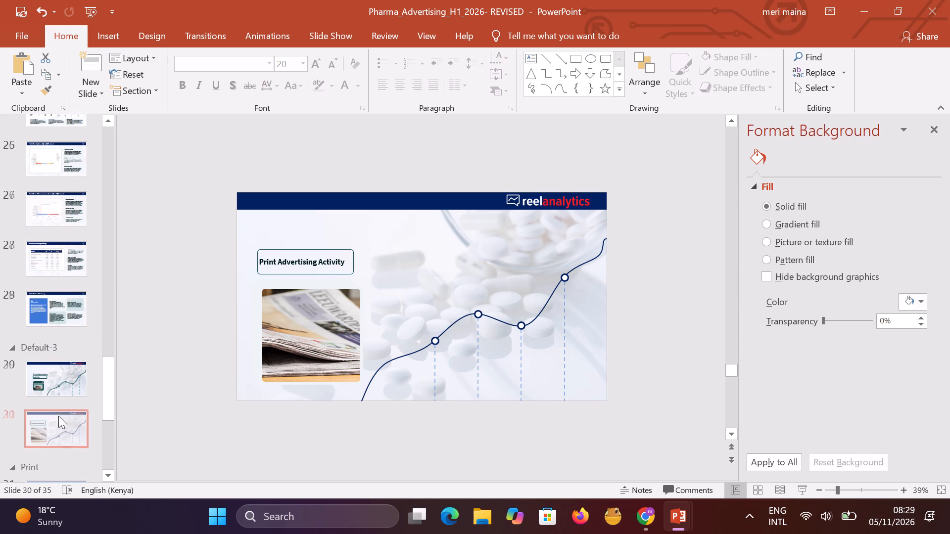
left_click(60, 369)
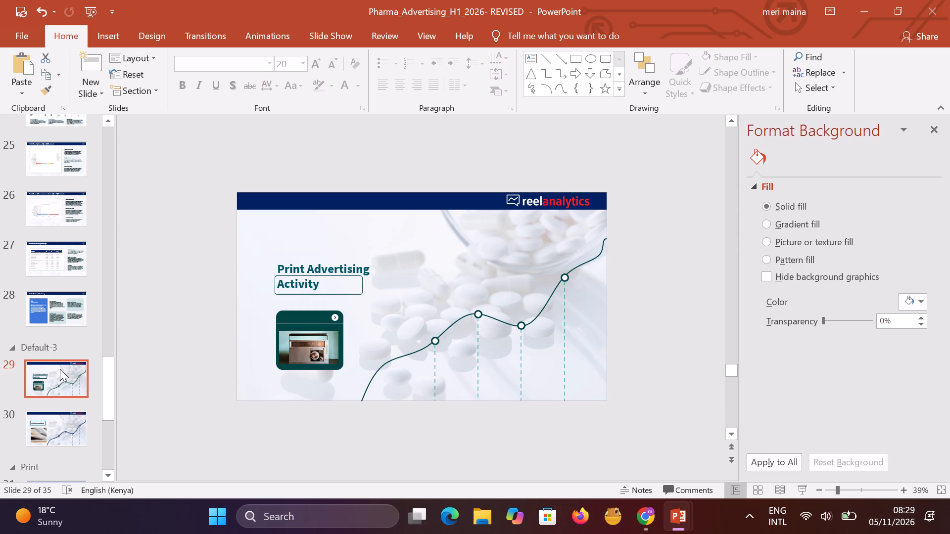
left_click(55, 428)
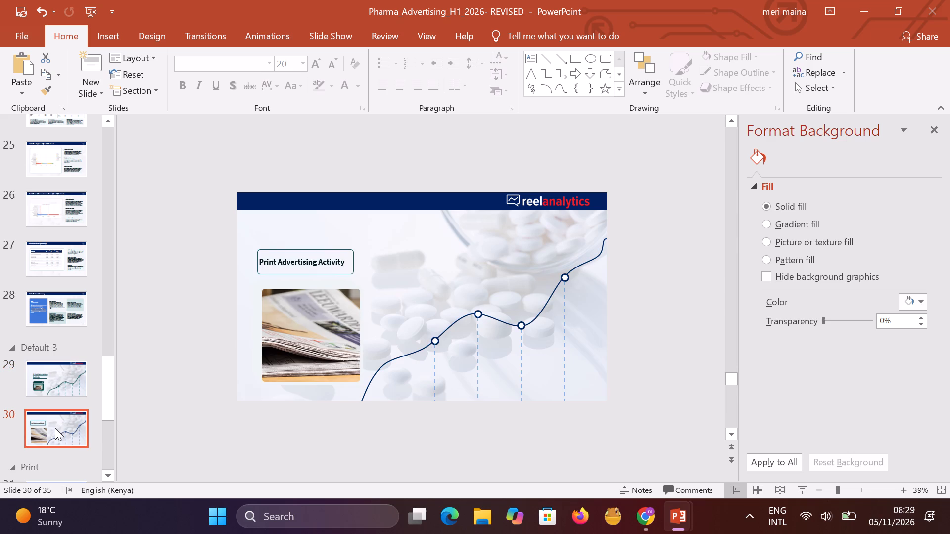
Set the font colour of the "Print Advertising Activity" title on slide 30 to the theme's black.
left_click(278, 276)
left_click(271, 265)
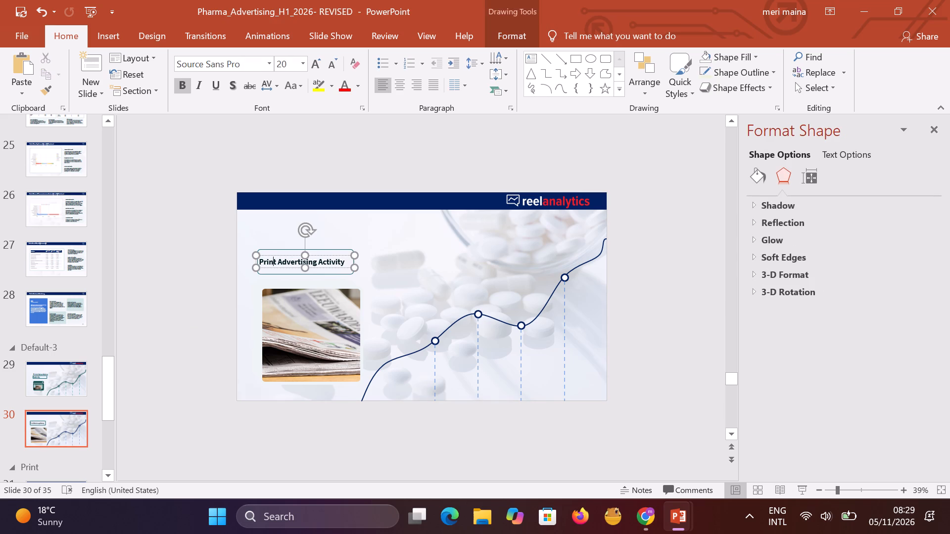
left_click_drag(260, 260, 340, 262)
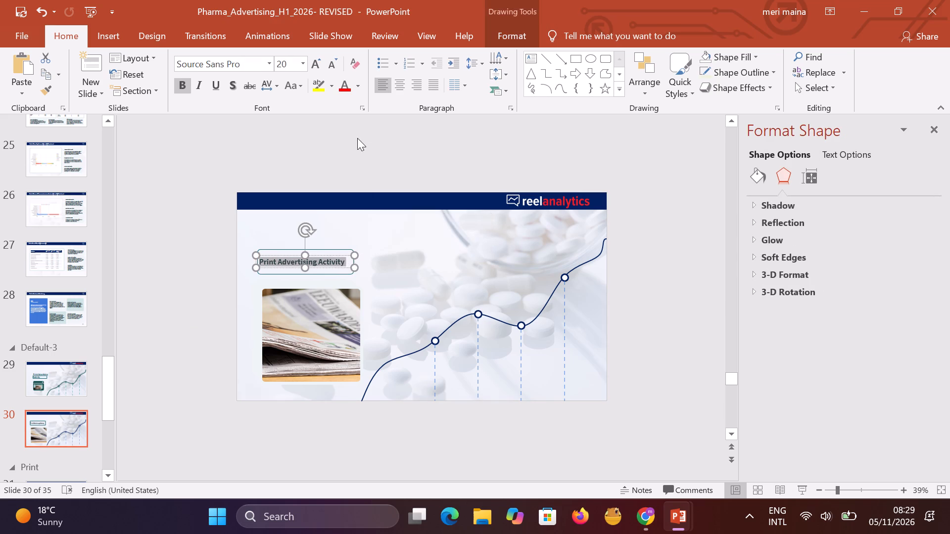
left_click(354, 86)
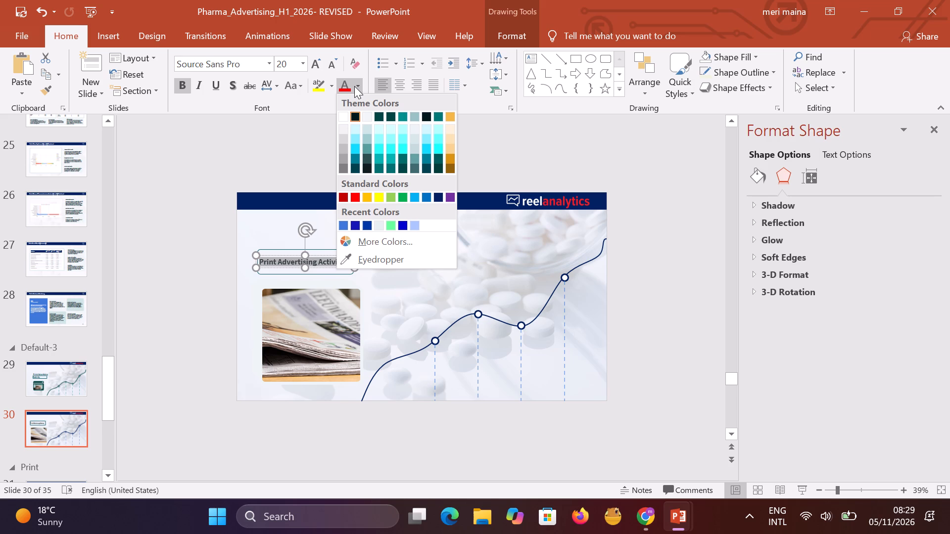
left_click(355, 115)
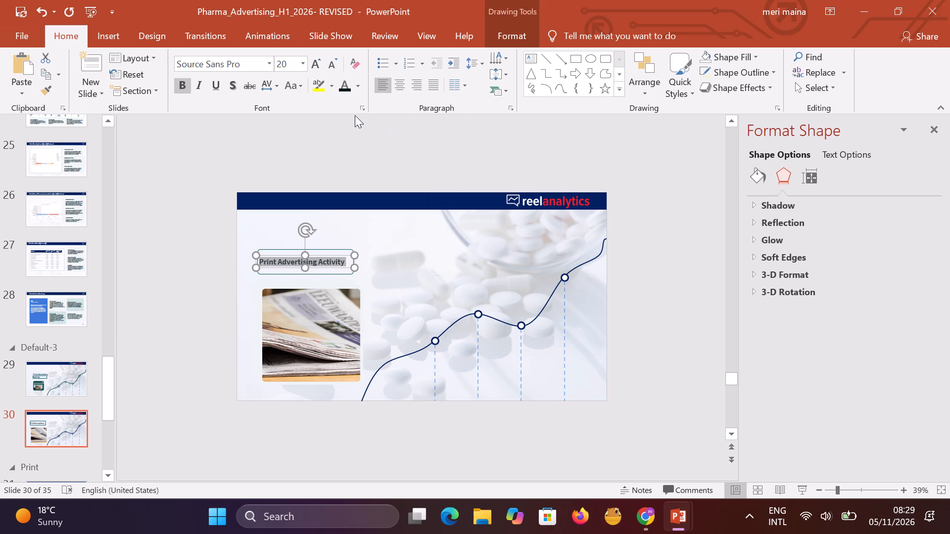
left_click(346, 133)
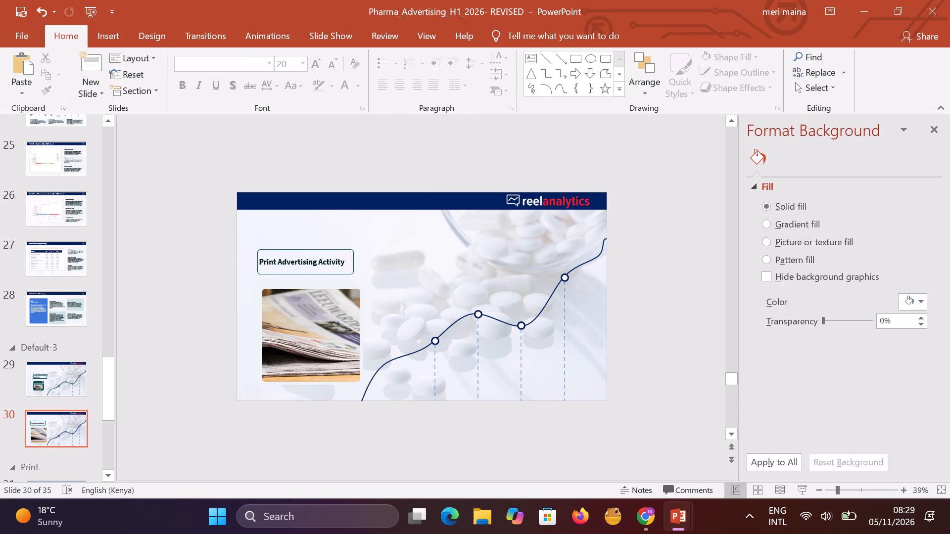
Change the outline of the rounded box around the slide 30 title to the standard dark blue.
left_click(303, 248)
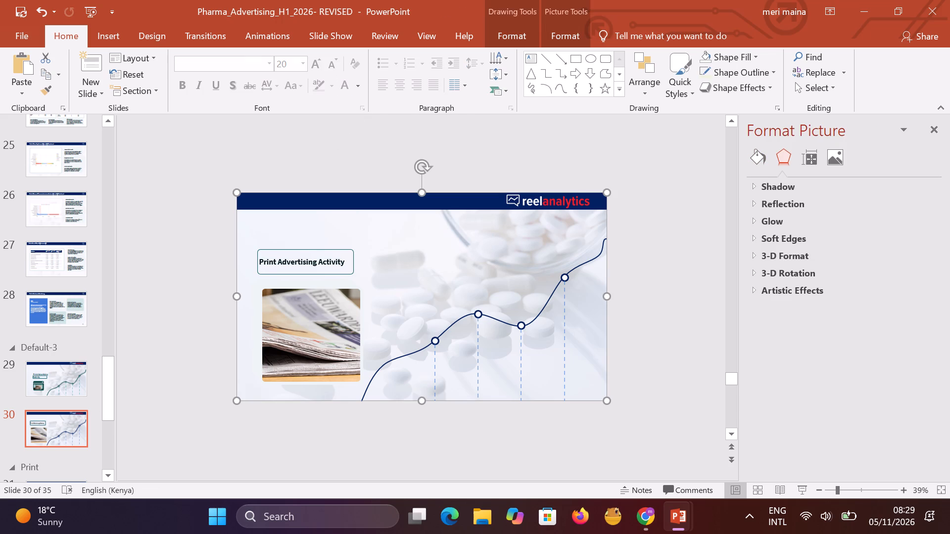
left_click(260, 273)
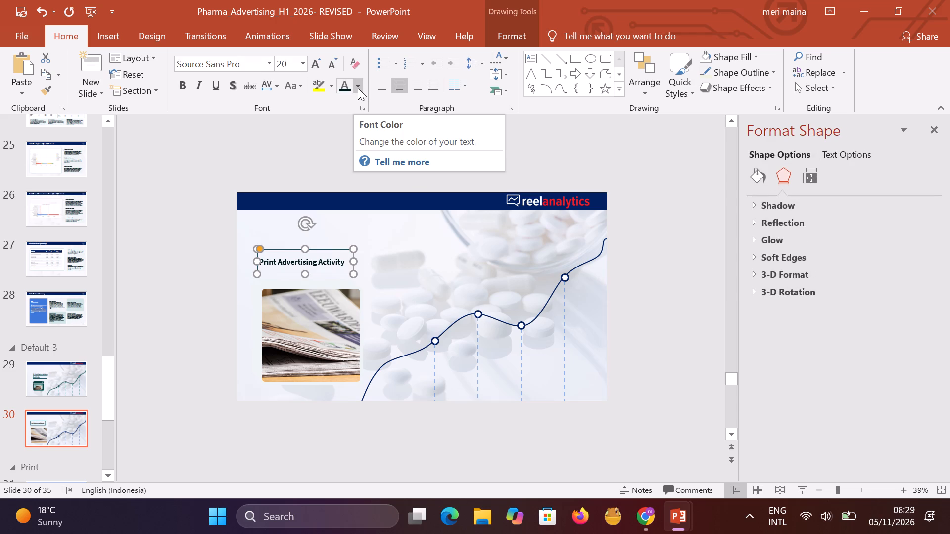
right_click(324, 247)
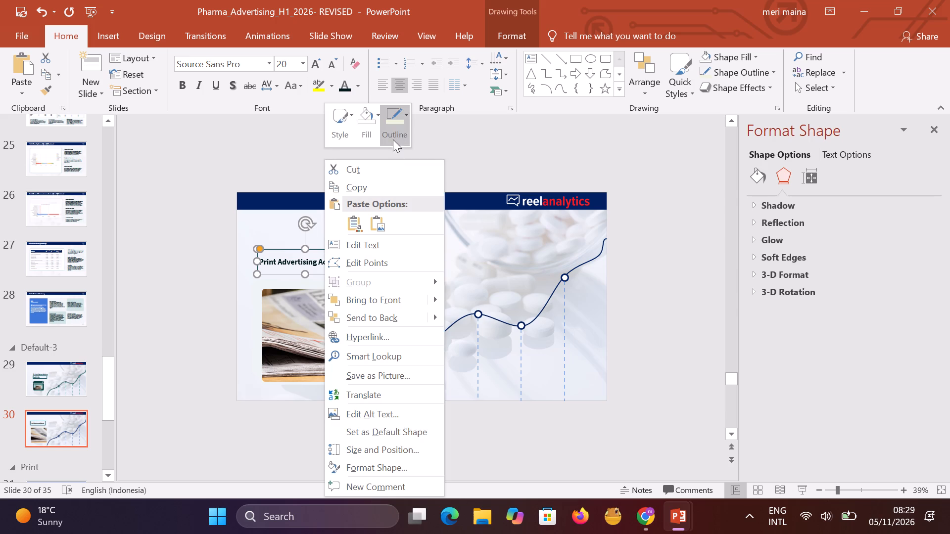
left_click(407, 113)
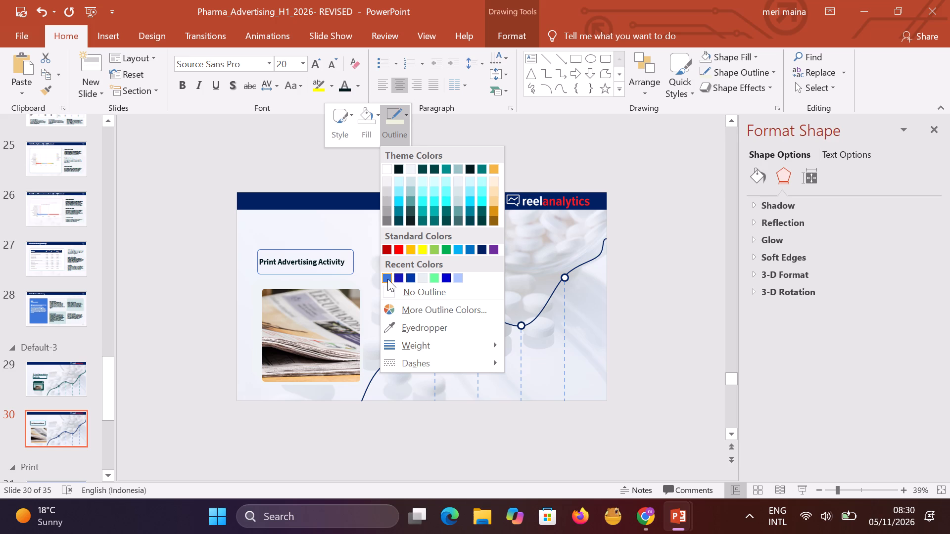
left_click(483, 249)
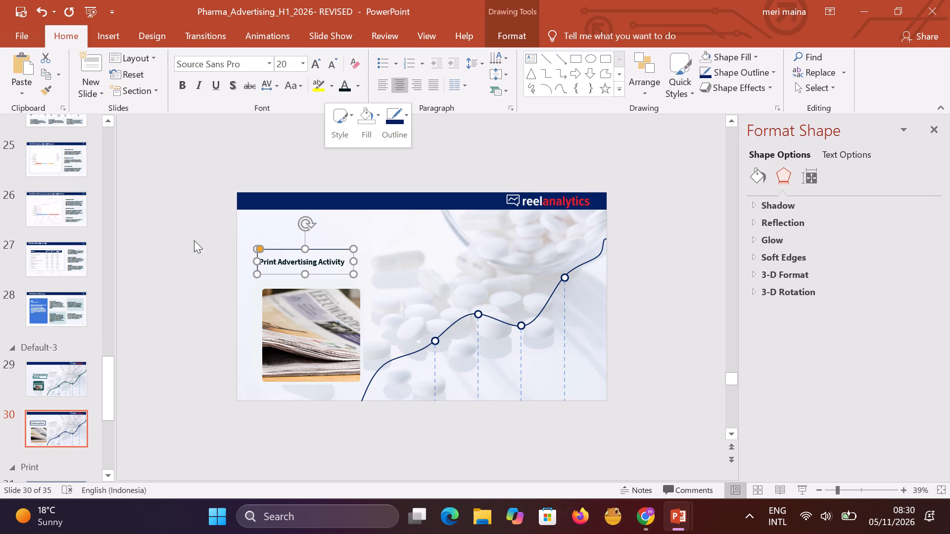
left_click(194, 240)
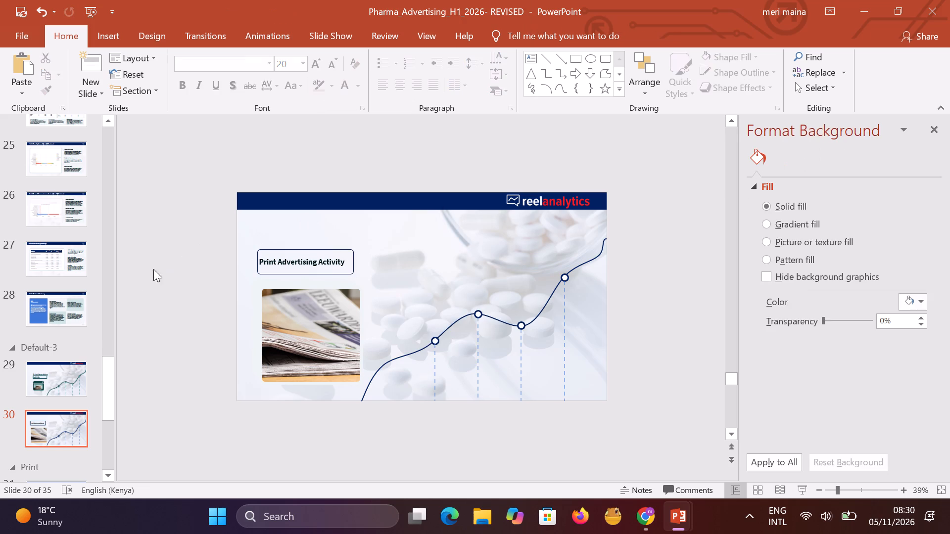
Check the title's font size on slide 29 and set the whole slide 30 title to the same size, 32.
left_click(72, 422)
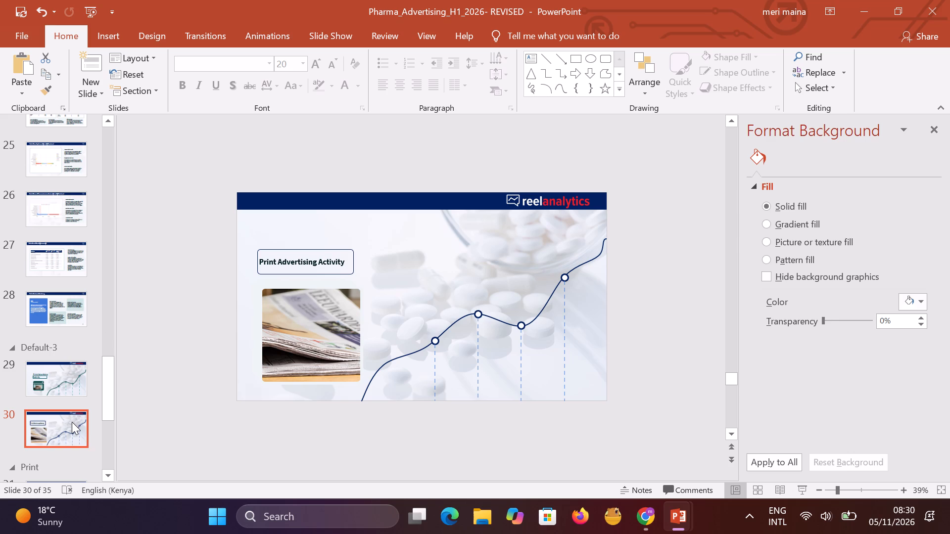
left_click(67, 404)
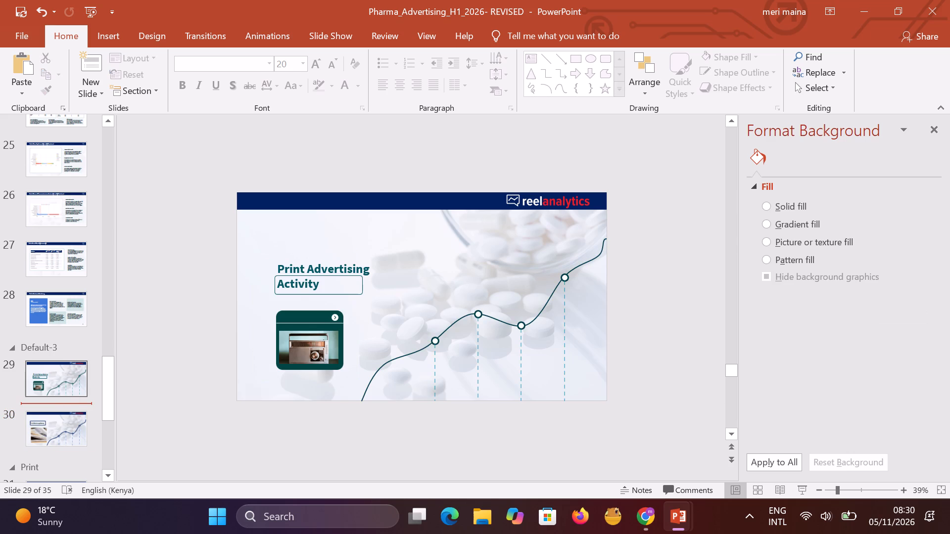
left_click(298, 285)
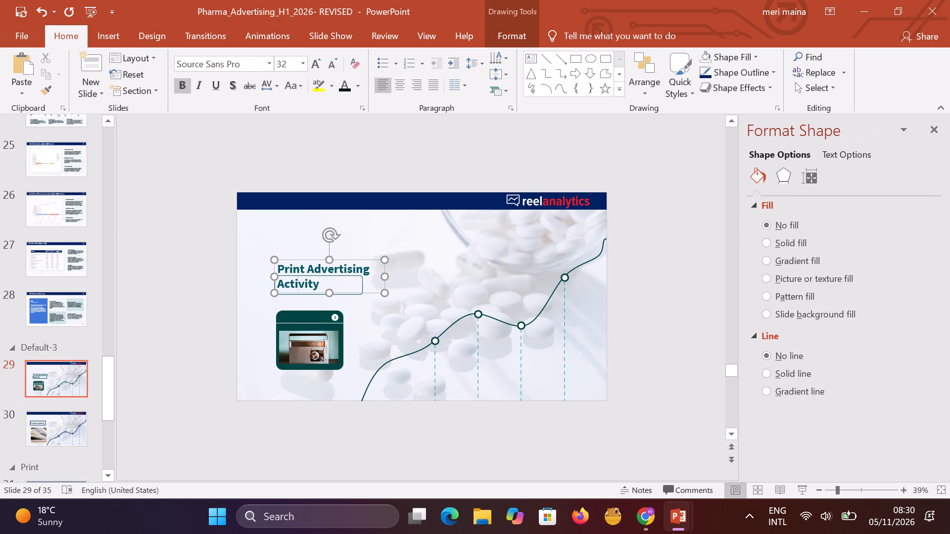
left_click(46, 425)
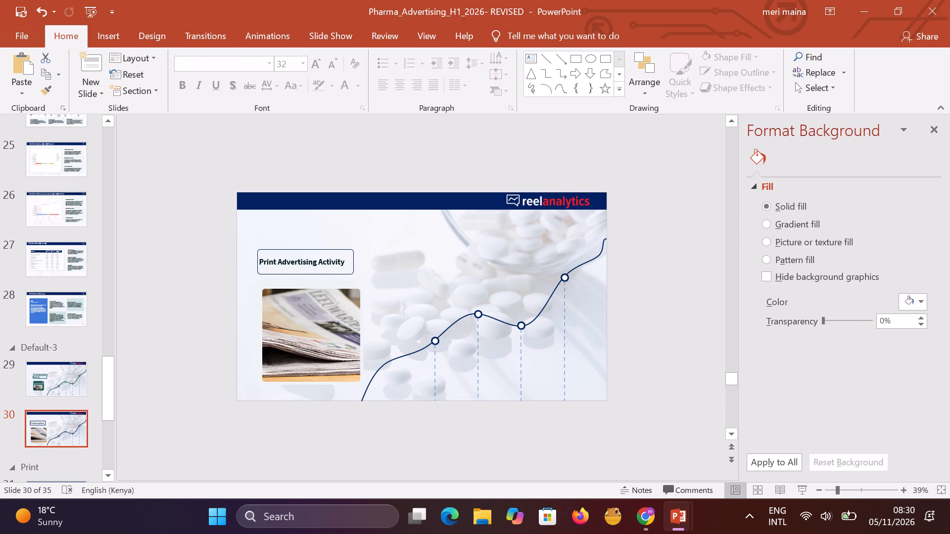
left_click(278, 264)
left_click(53, 380)
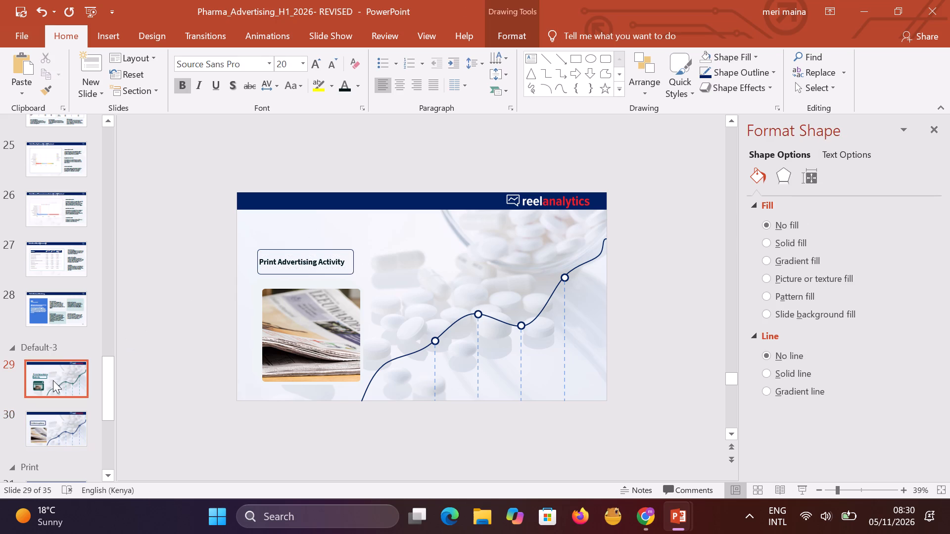
left_click(59, 434)
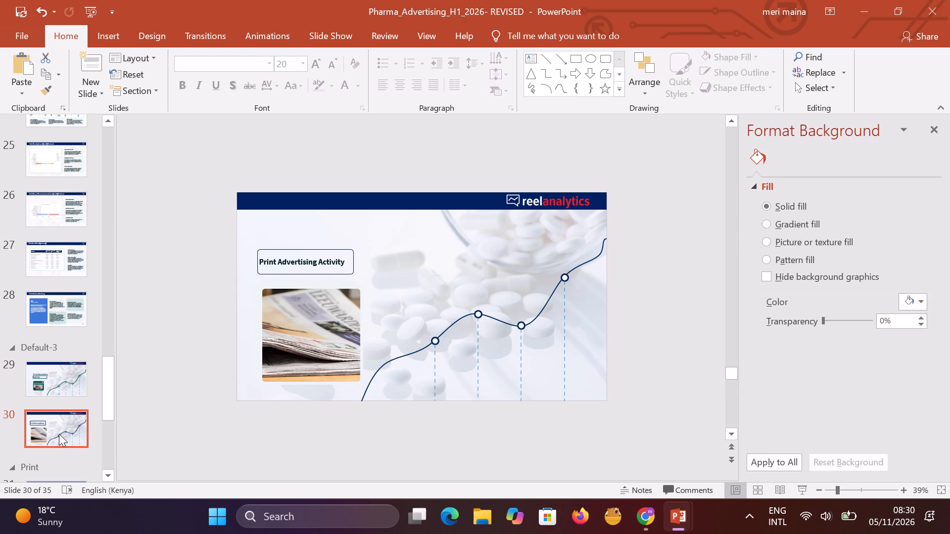
left_click(293, 260)
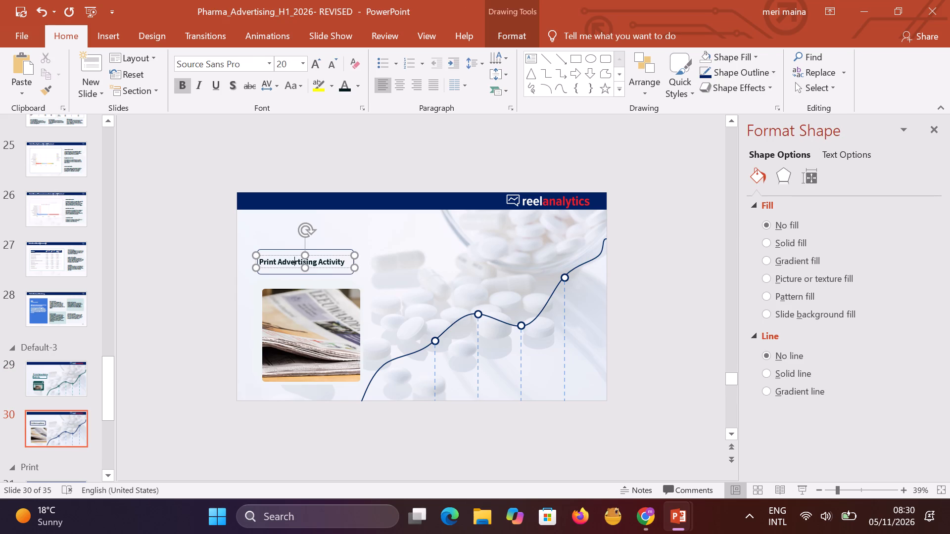
left_click(302, 62)
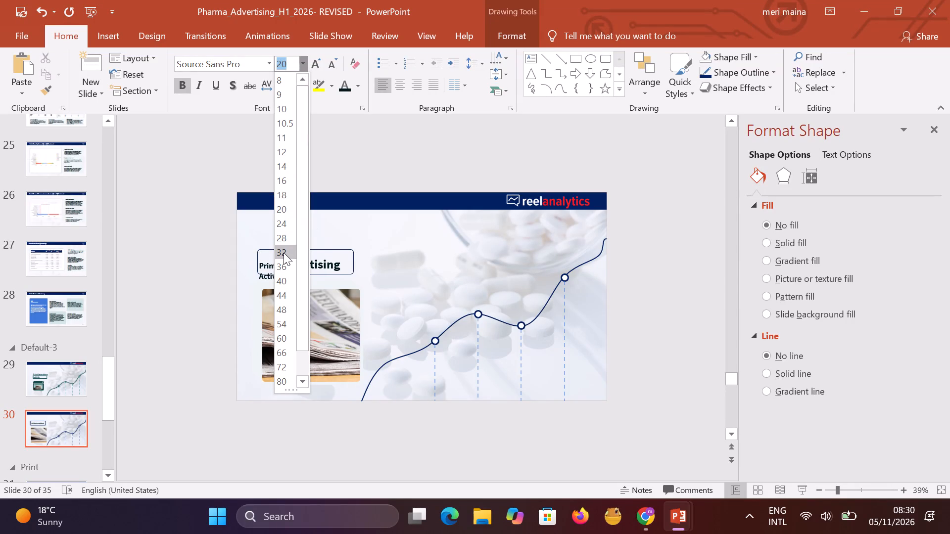
left_click(168, 219)
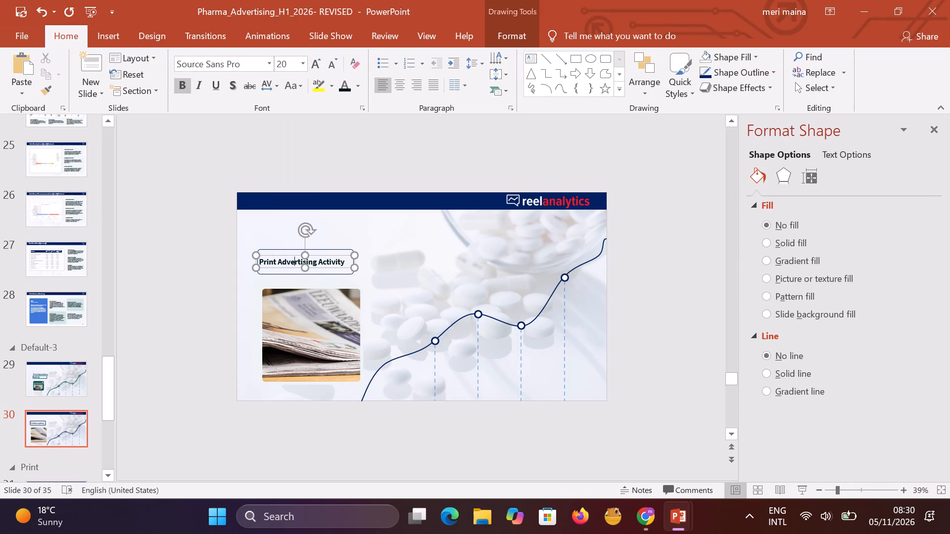
left_click(266, 253)
left_click_drag(259, 261, 341, 261)
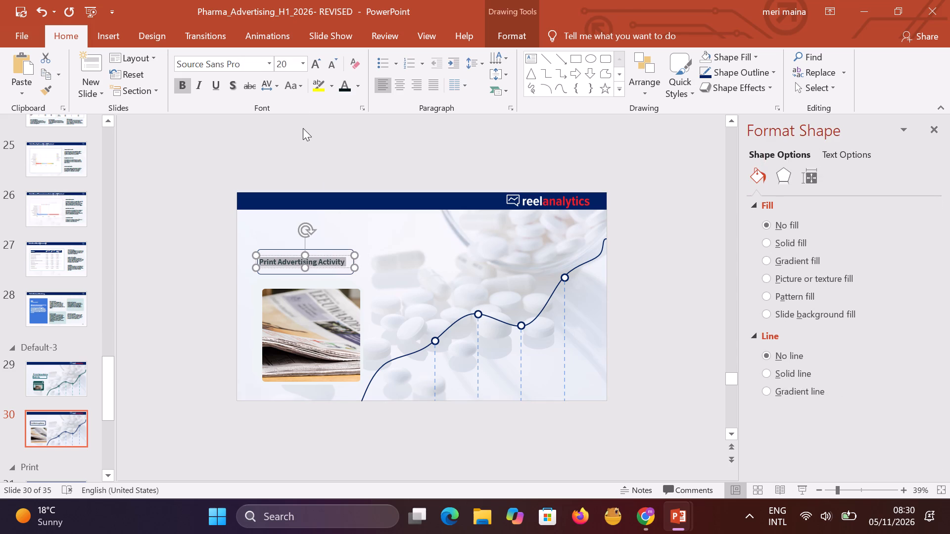
left_click(303, 64)
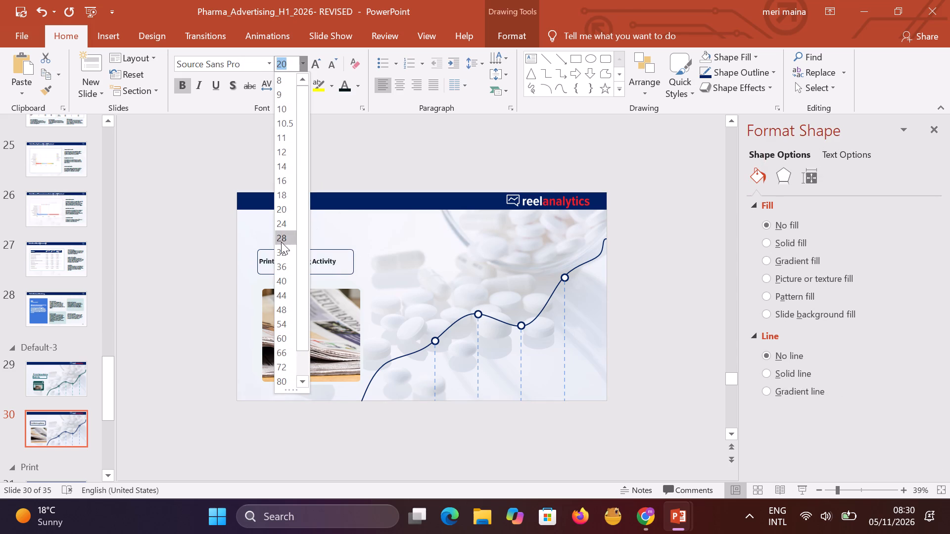
left_click(283, 255)
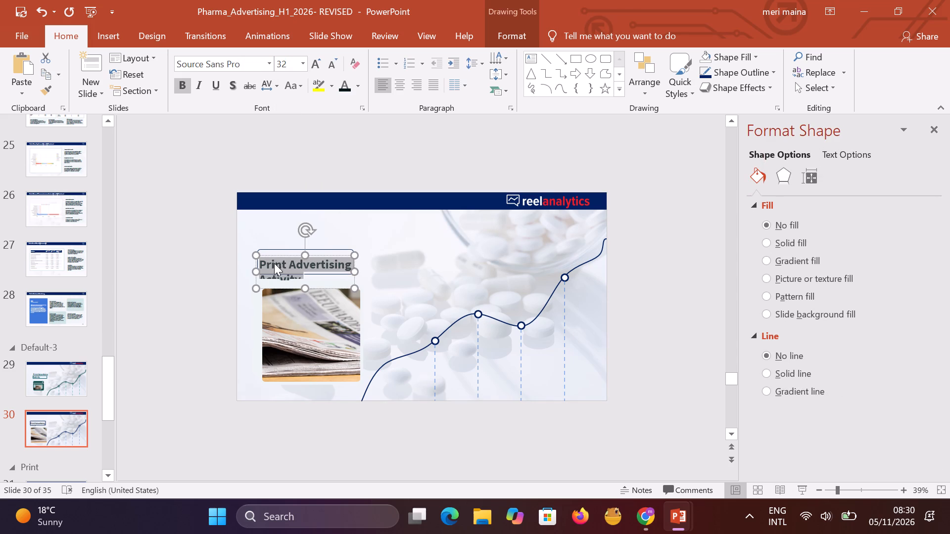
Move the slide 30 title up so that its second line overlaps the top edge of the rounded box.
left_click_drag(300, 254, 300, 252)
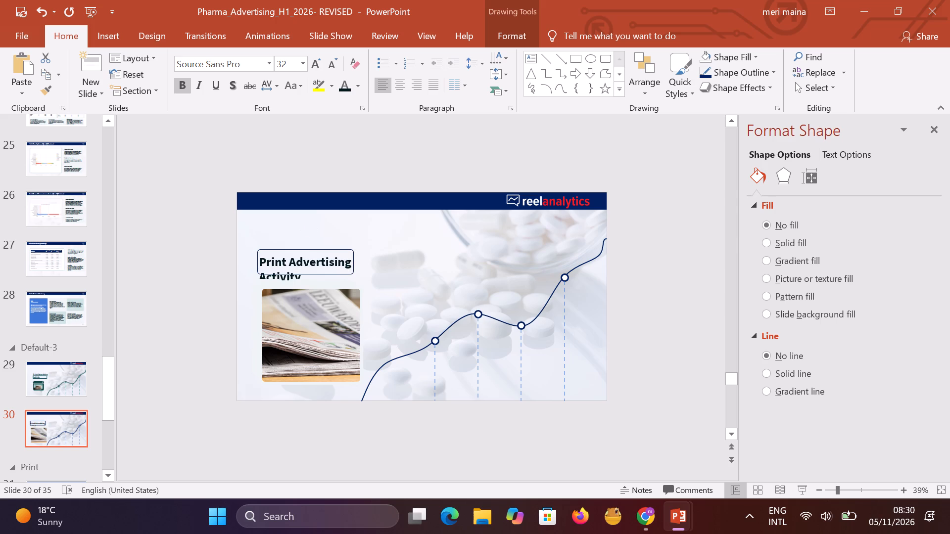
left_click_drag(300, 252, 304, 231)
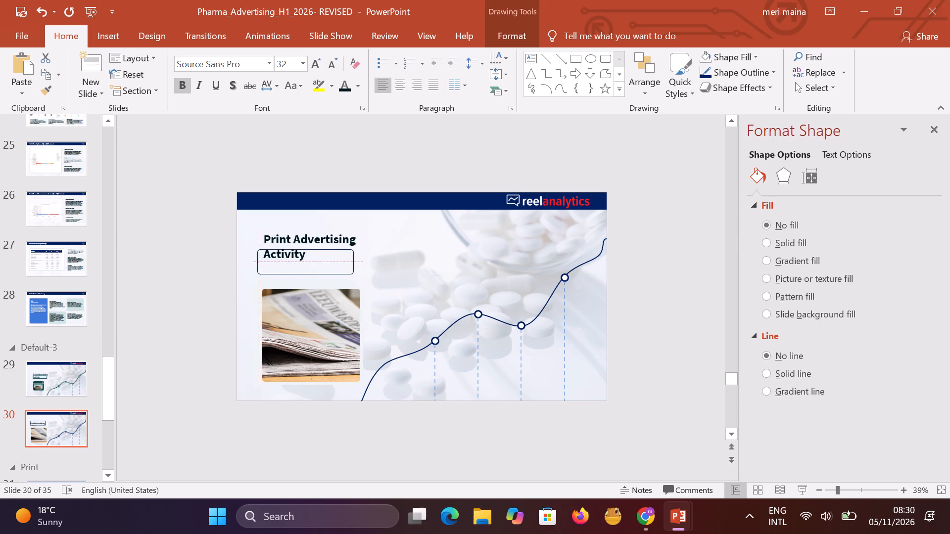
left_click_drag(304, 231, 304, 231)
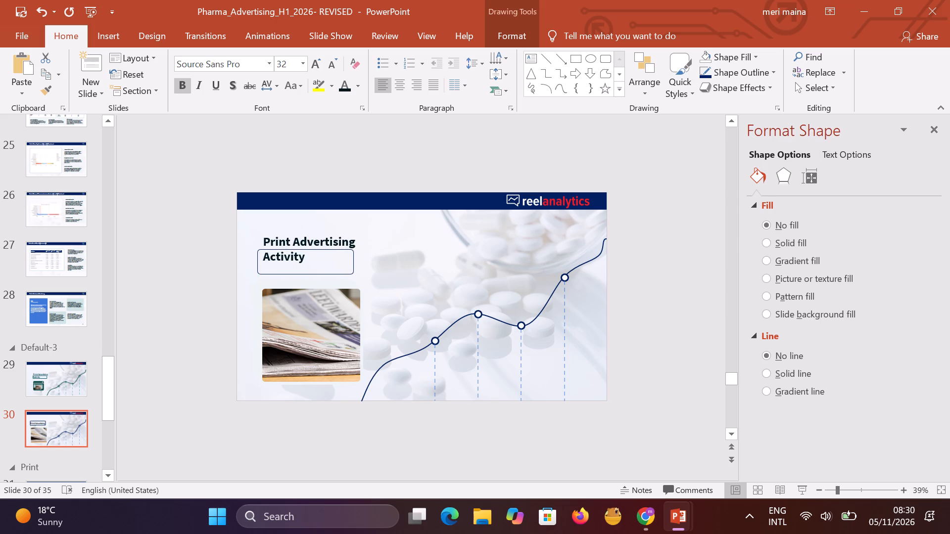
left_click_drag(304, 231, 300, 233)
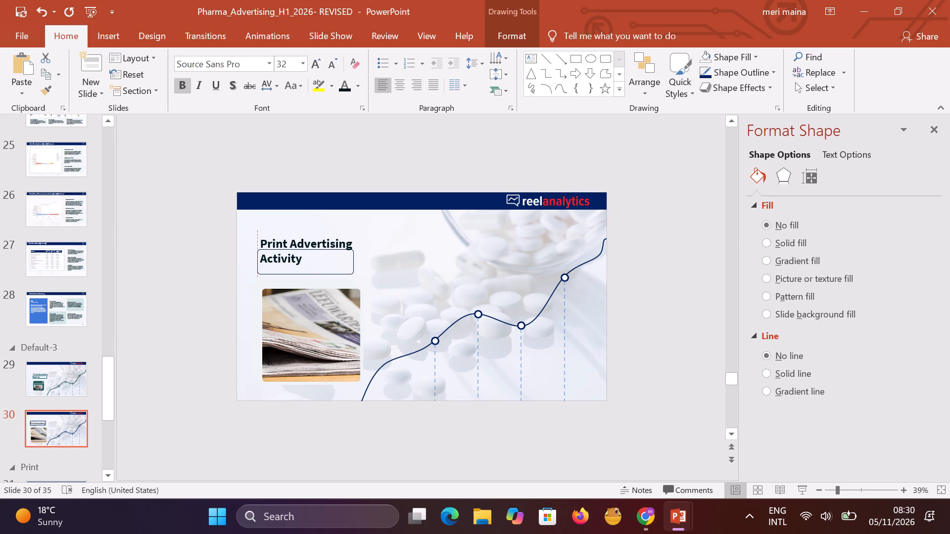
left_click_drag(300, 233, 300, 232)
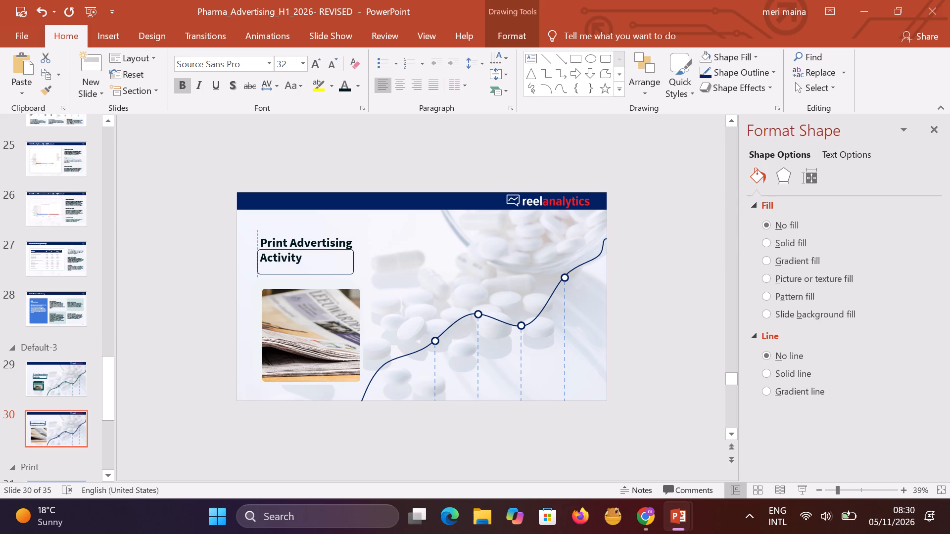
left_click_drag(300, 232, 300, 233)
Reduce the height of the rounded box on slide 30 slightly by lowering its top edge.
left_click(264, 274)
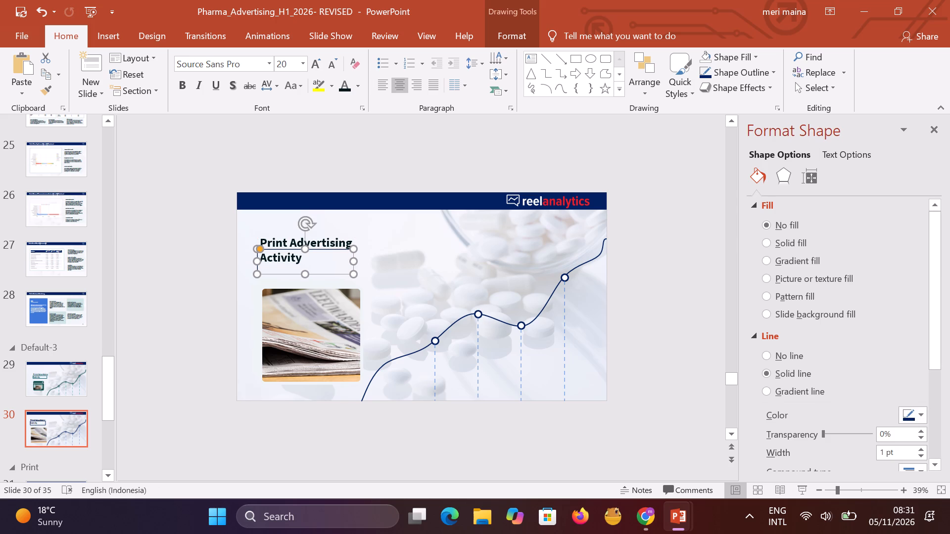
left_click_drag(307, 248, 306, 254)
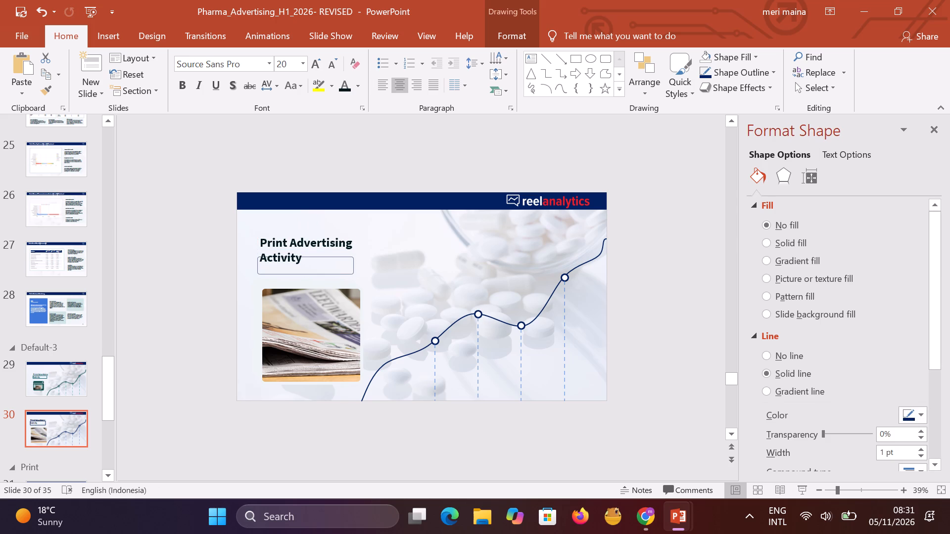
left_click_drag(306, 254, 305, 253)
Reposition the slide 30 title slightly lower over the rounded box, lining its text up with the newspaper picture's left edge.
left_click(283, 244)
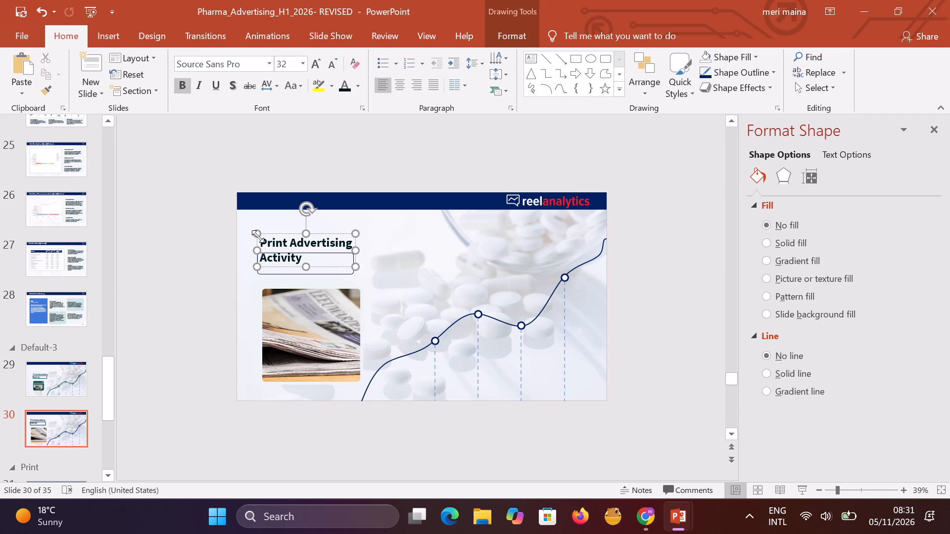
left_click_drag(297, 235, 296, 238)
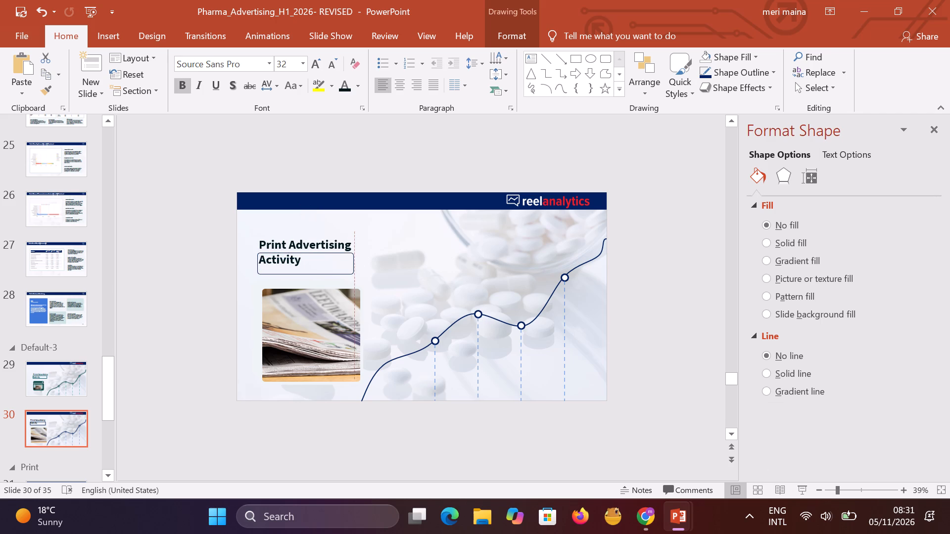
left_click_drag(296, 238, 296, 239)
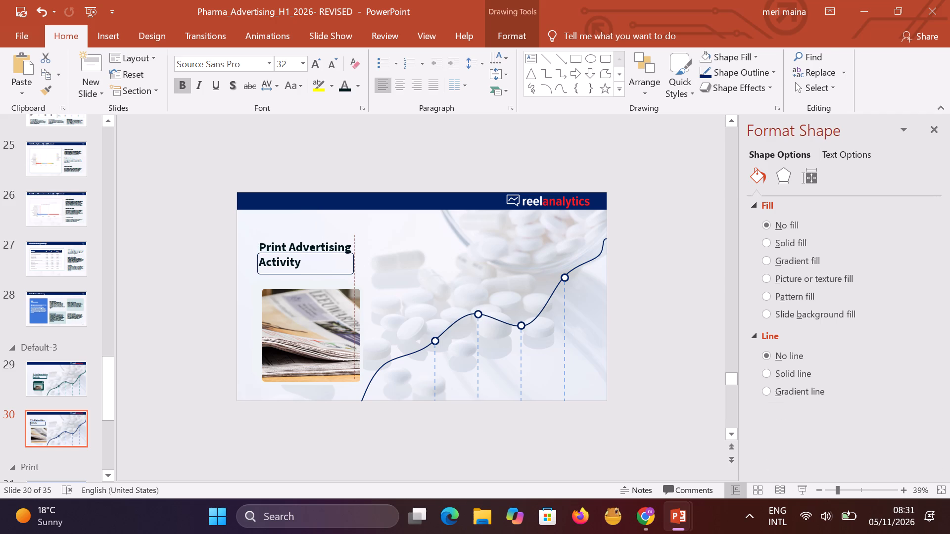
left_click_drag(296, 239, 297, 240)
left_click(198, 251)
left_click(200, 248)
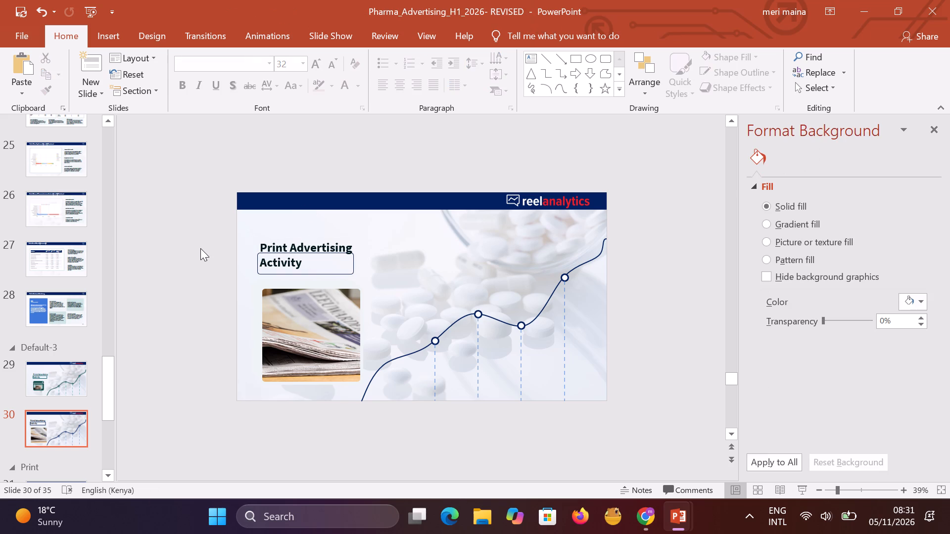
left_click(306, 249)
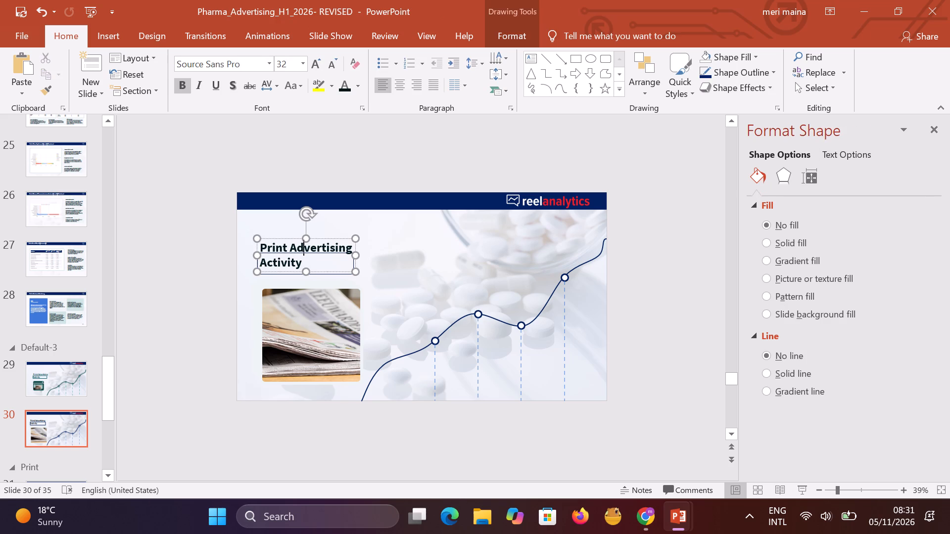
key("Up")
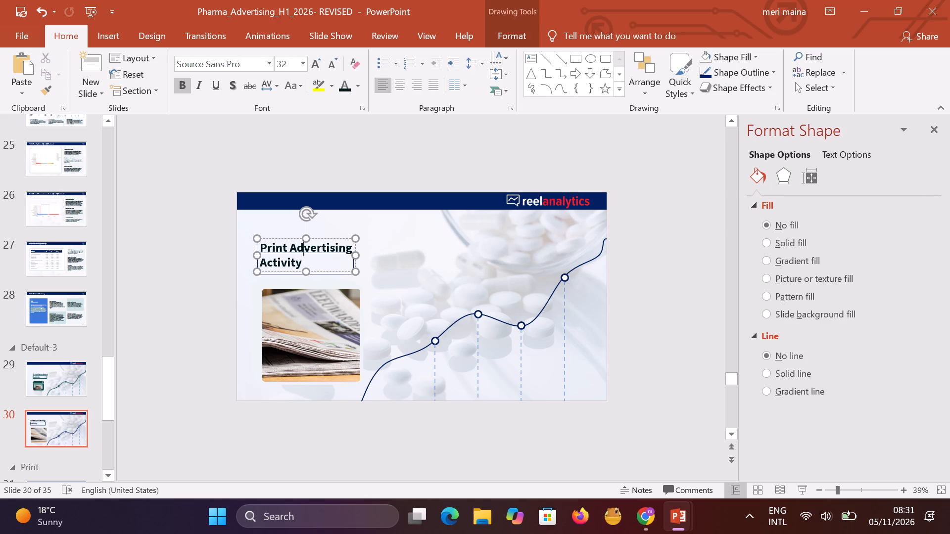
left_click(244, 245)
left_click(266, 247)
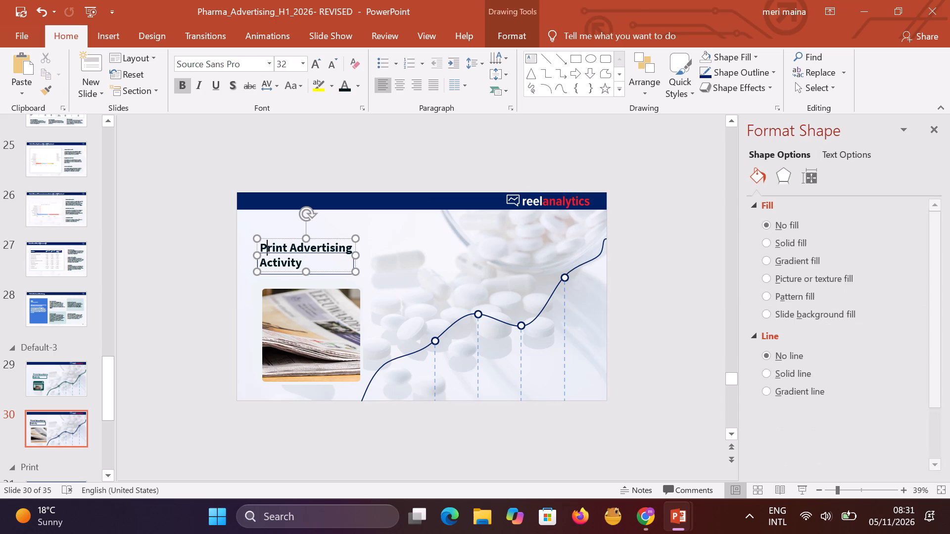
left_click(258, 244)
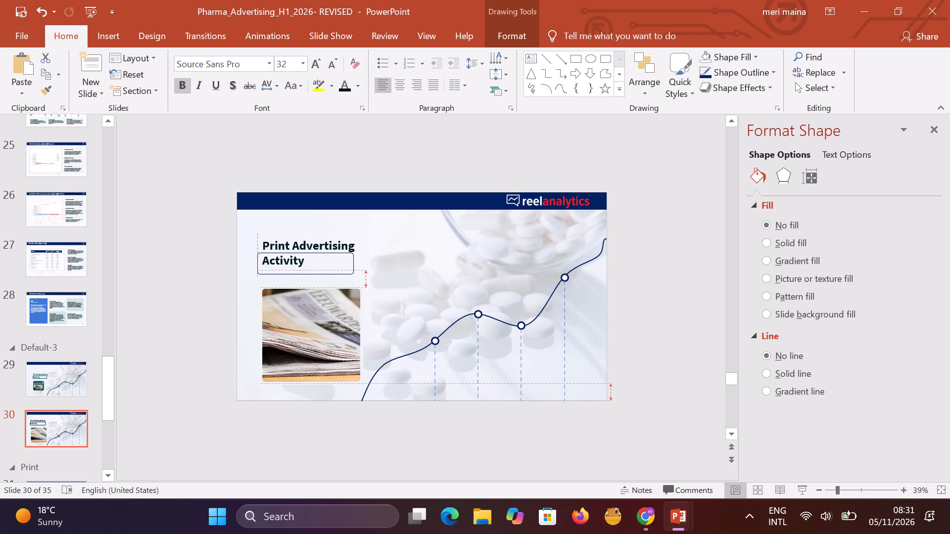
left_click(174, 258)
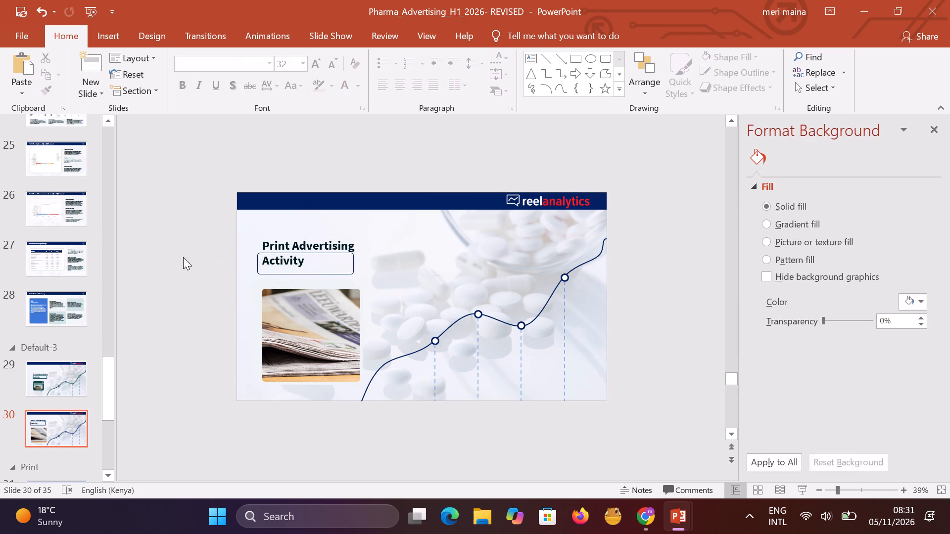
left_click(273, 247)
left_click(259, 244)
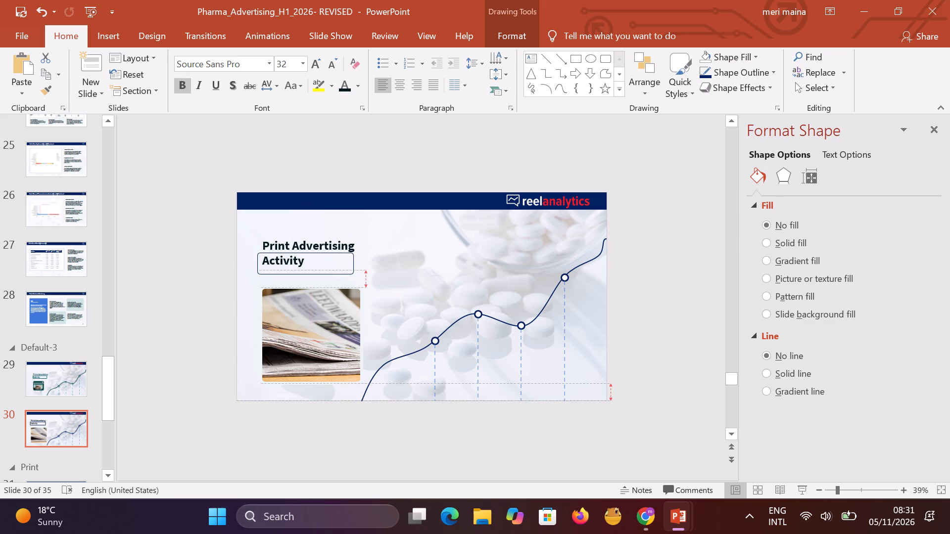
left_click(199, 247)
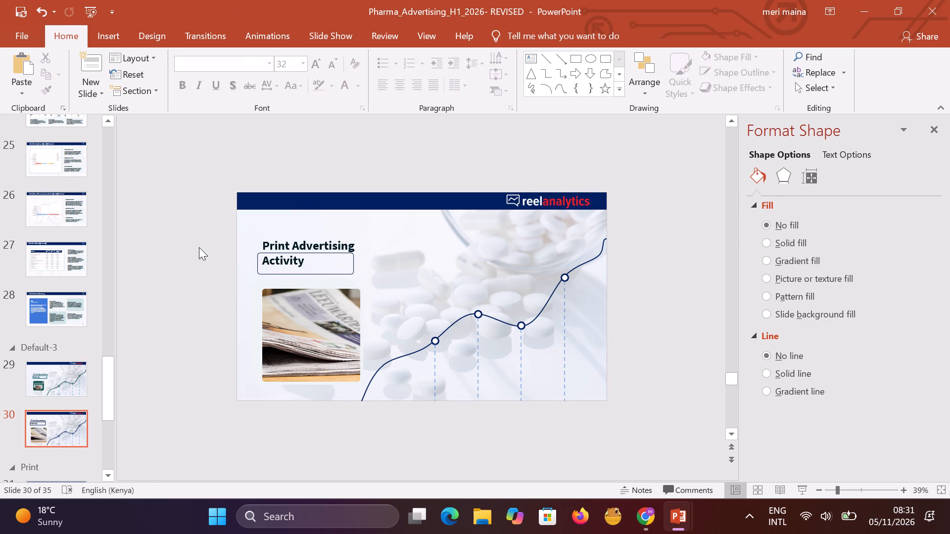
Copy the Print Advertising Activity title together with its rounded box from slide 29.
left_click(54, 382)
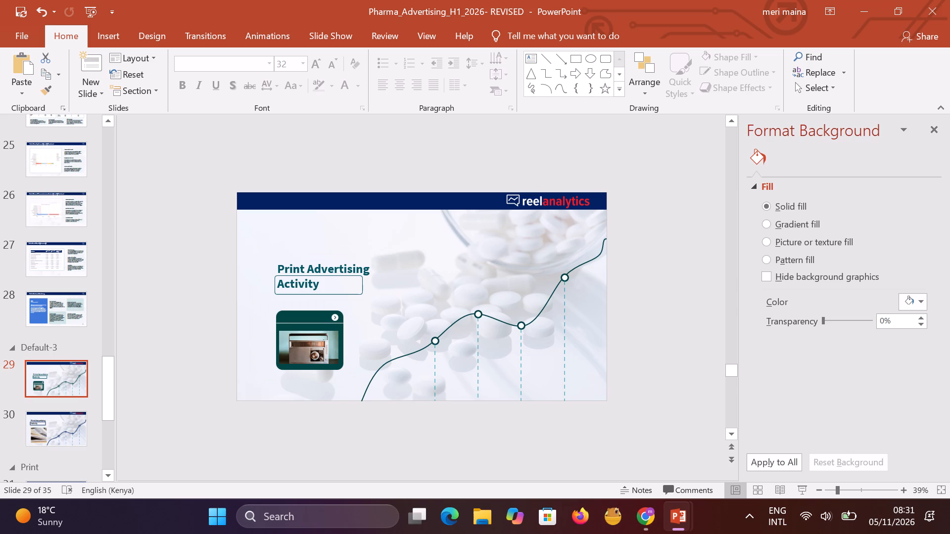
left_click_drag(233, 252, 390, 297)
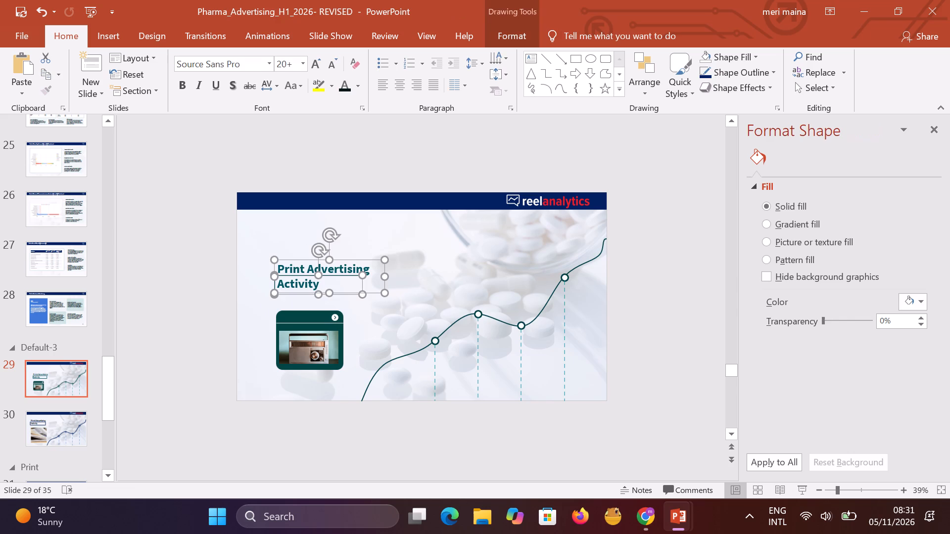
key("ctrl+c")
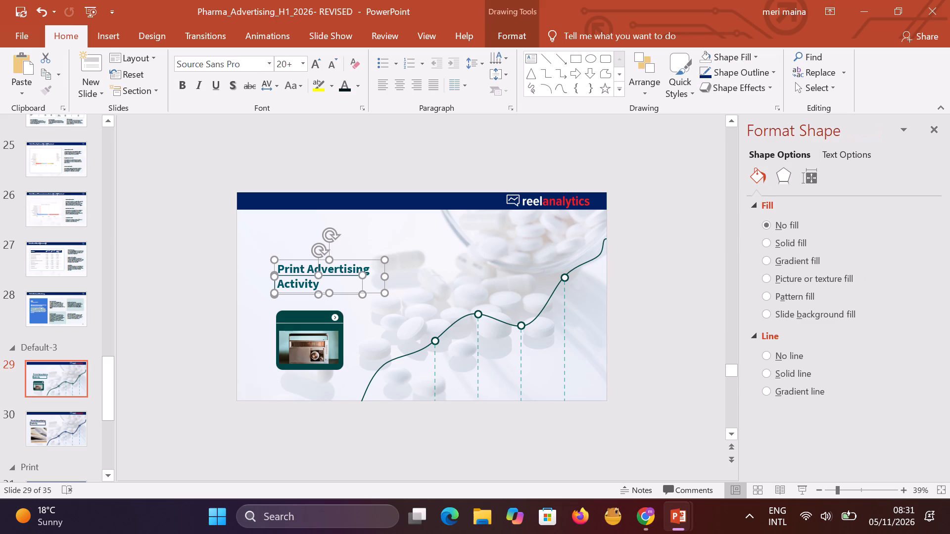
Delete the Print Advertising Activity title text box from slide 30.
left_click(63, 423)
left_click(319, 269)
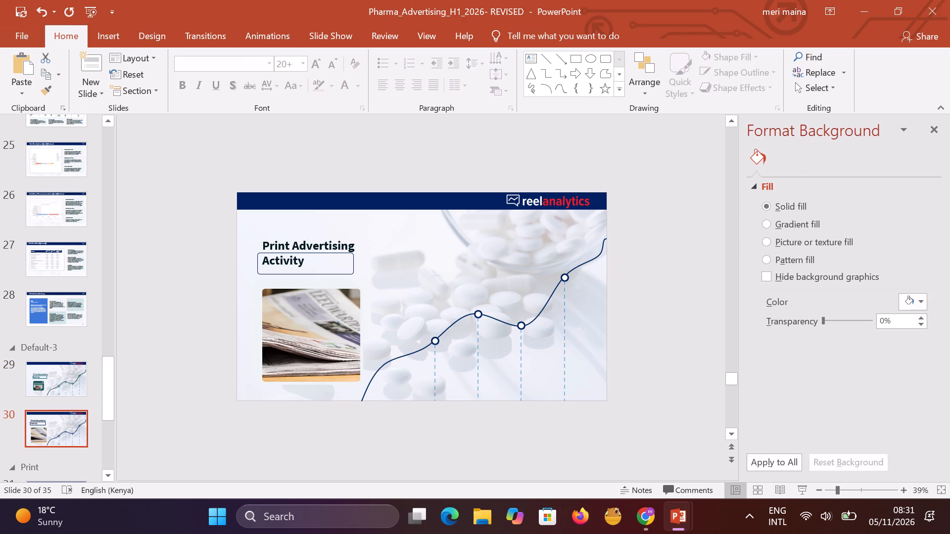
left_click(289, 248)
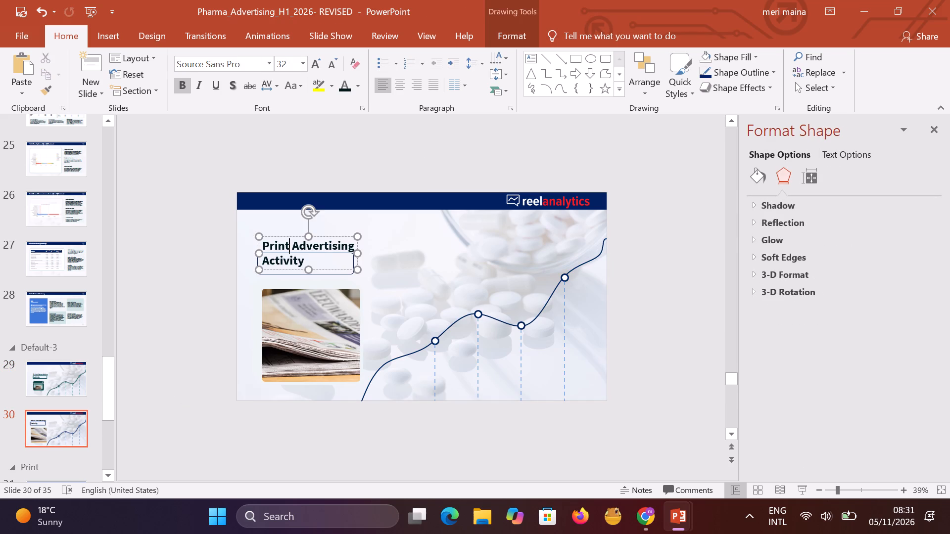
key("Delete")
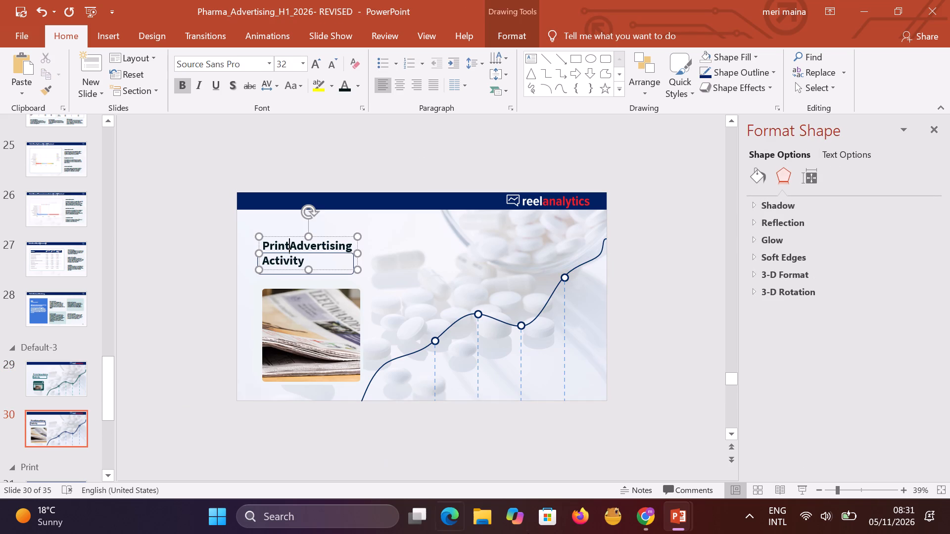
left_click(266, 268)
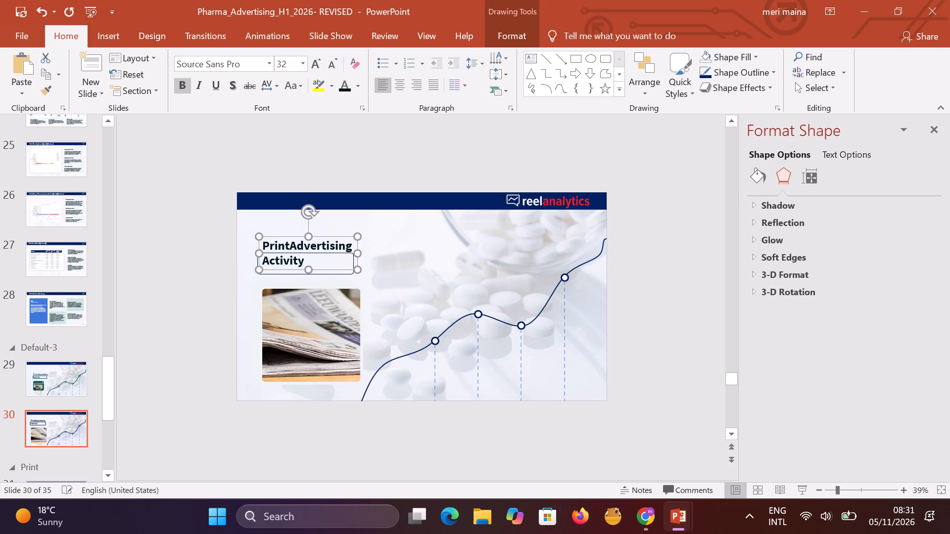
key("Delete")
Send the pills background picture on slide 30 to the back and move it right, clear of the rounded box.
left_click(267, 268)
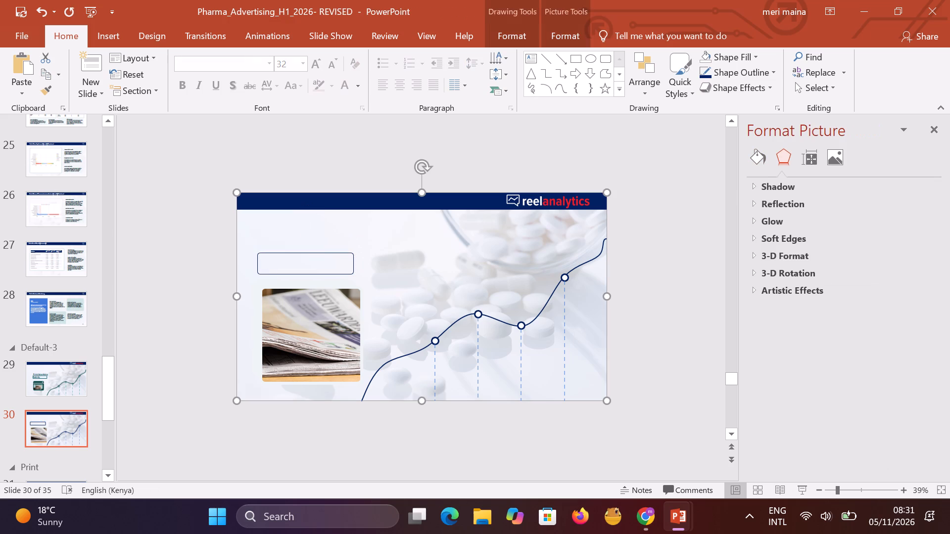
left_click(267, 259)
left_click(263, 250)
left_click(261, 254)
left_click(350, 269)
left_click(354, 269)
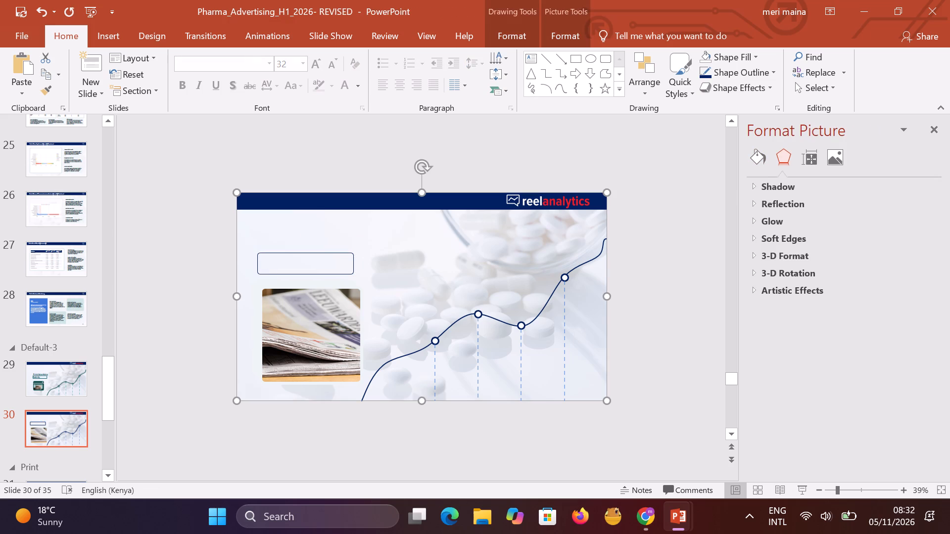
left_click(278, 256)
right_click(313, 235)
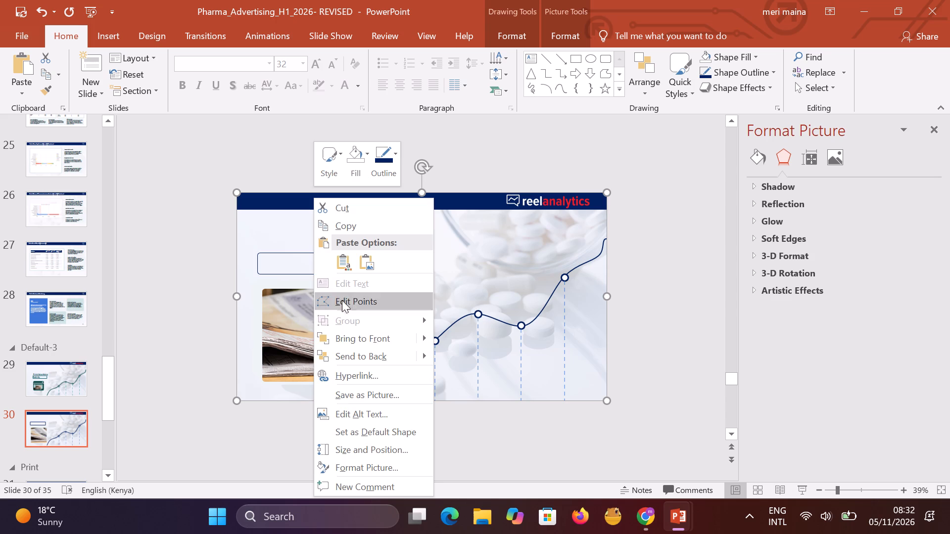
left_click(342, 354)
left_click(259, 261)
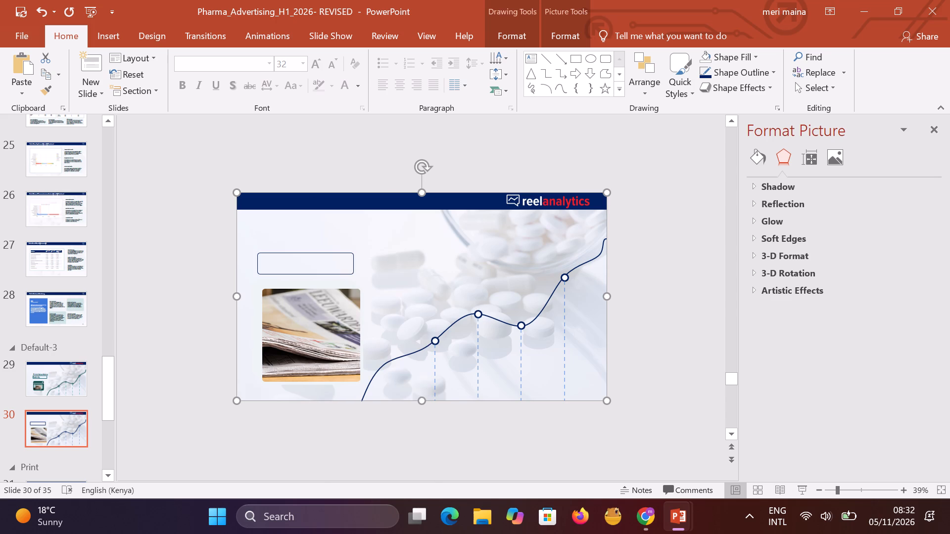
left_click_drag(256, 270, 414, 267)
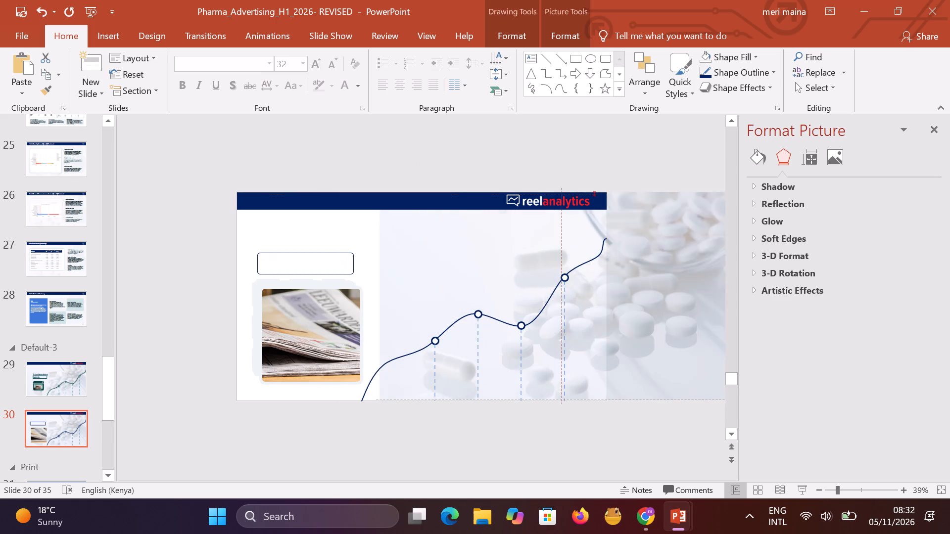
left_click_drag(414, 267, 416, 266)
Delete the empty rounded box above the newspaper picture on slide 30.
left_click(250, 259)
left_click(238, 250)
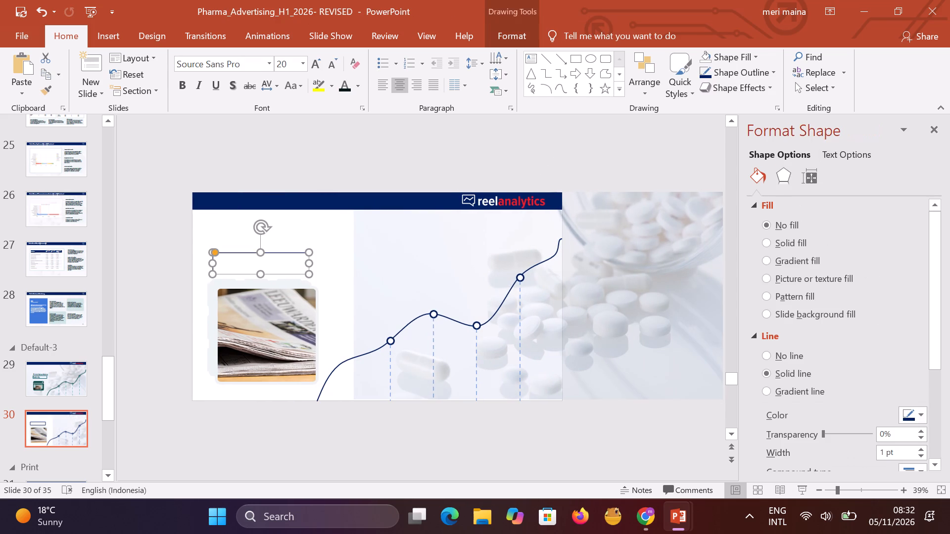
key("Delete")
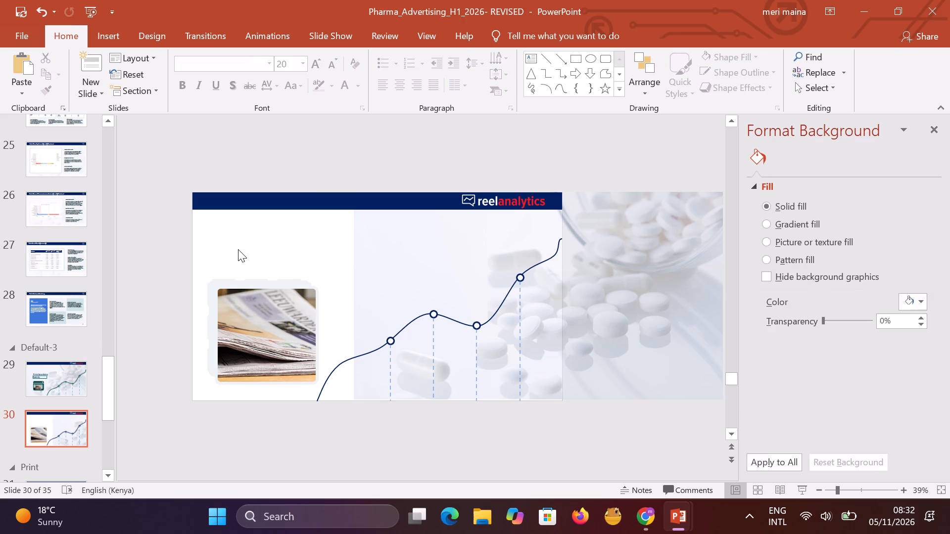
Paste the title and rounded box copied from slide 29 onto slide 30.
key("ctrl+v")
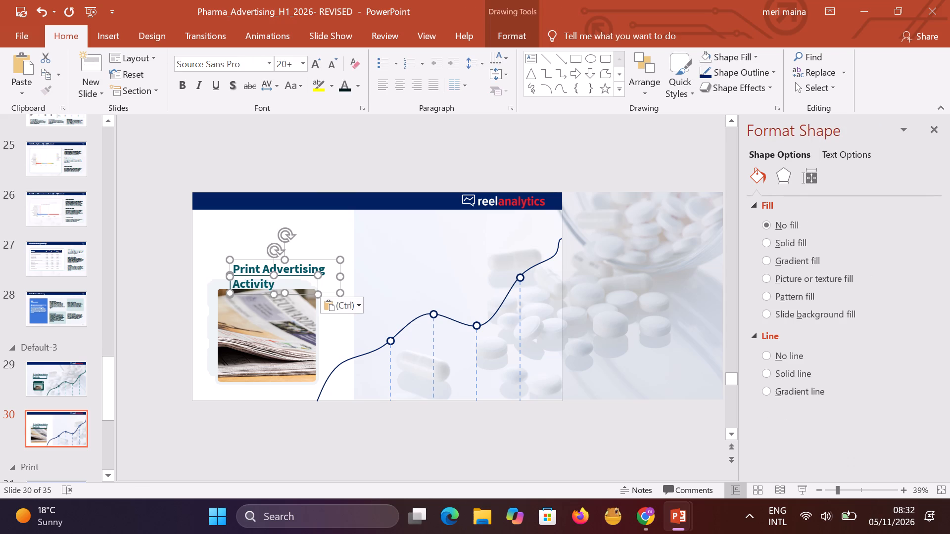
Move the pasted title and rounded box up and left, into the white area above the newspaper picture on slide 30.
left_click_drag(257, 275, 251, 268)
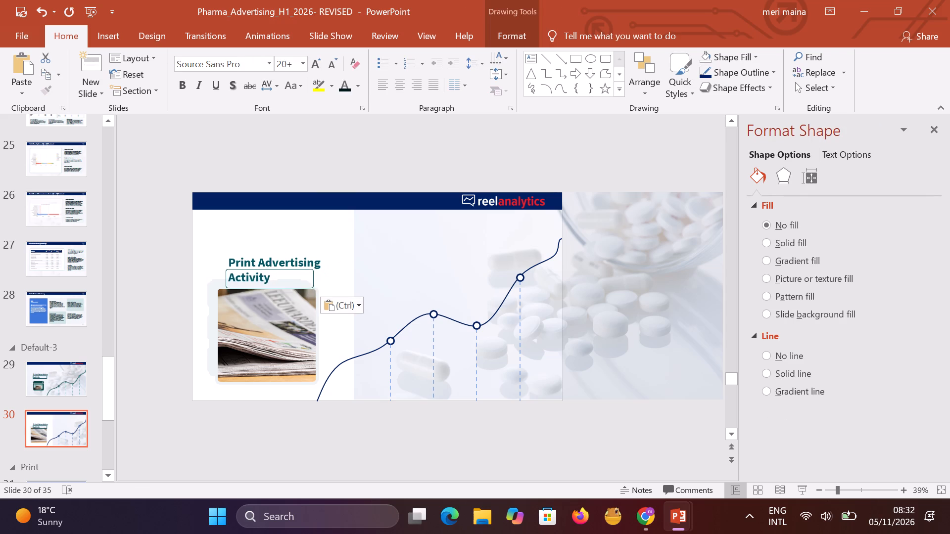
left_click_drag(251, 268, 237, 254)
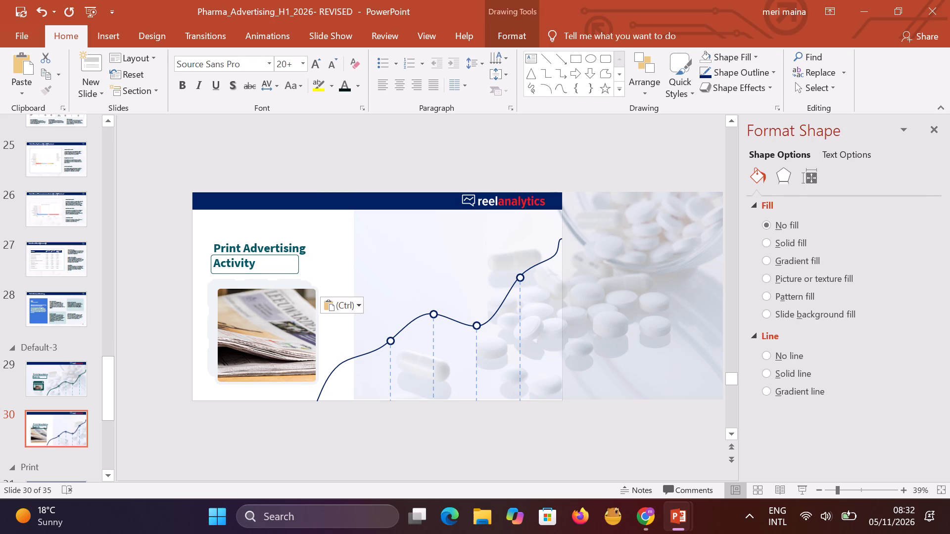
left_click_drag(237, 254, 238, 254)
Recolour the Print Advertising Activity title text on slide 30 black.
left_click(237, 264)
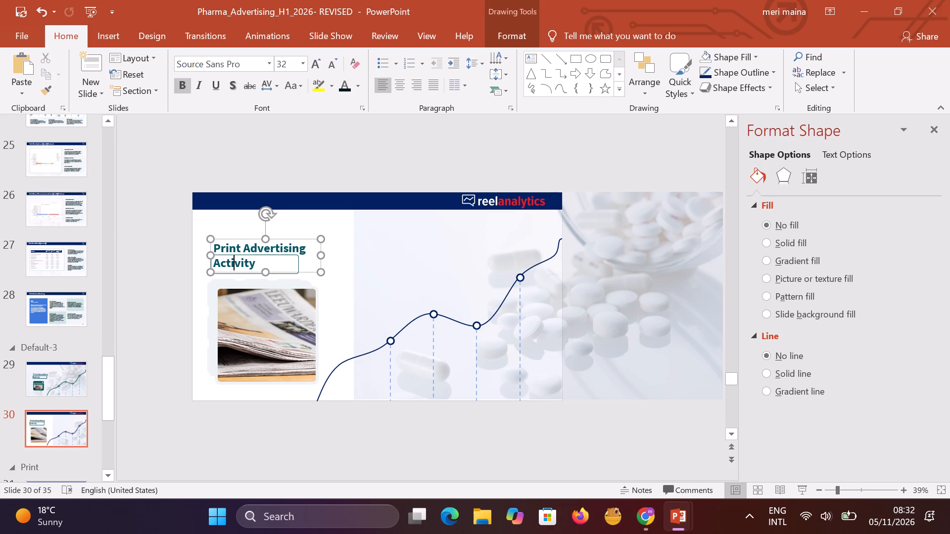
left_click_drag(257, 261, 221, 250)
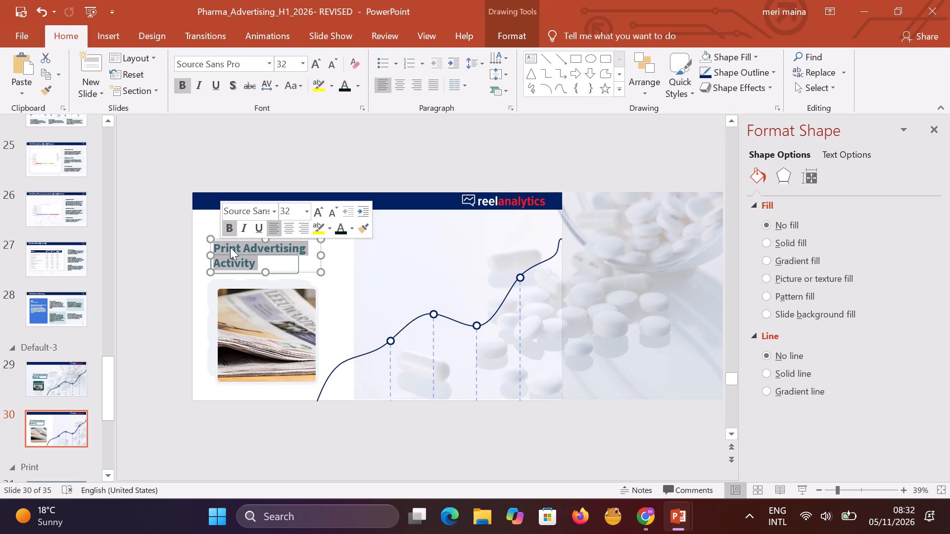
left_click(342, 89)
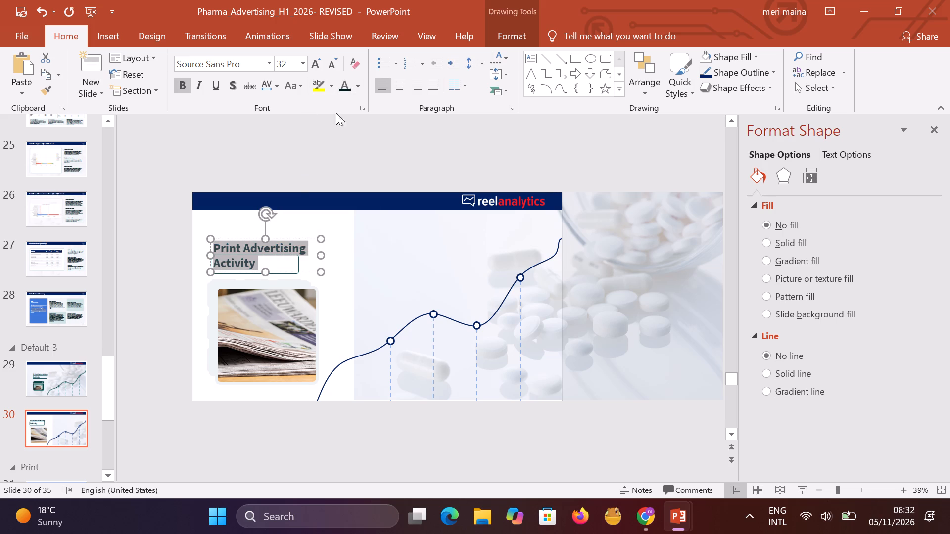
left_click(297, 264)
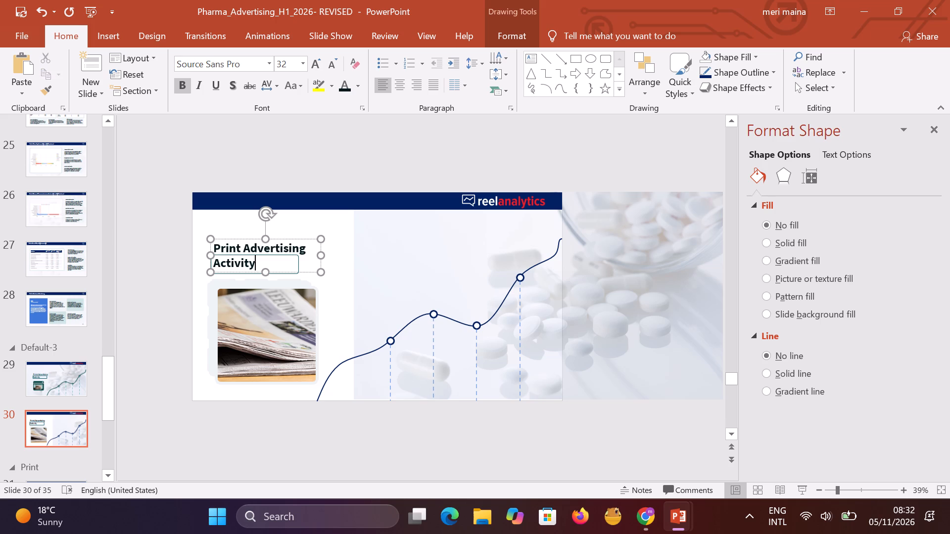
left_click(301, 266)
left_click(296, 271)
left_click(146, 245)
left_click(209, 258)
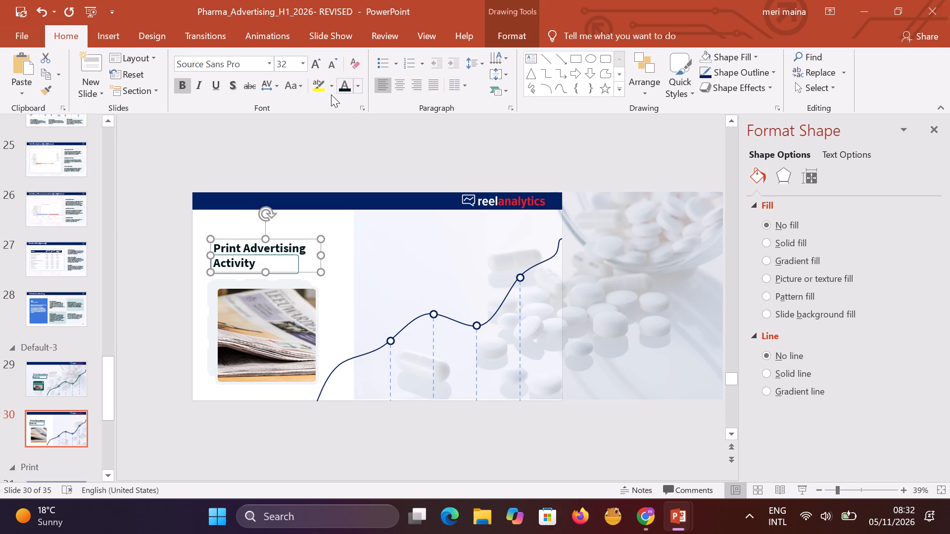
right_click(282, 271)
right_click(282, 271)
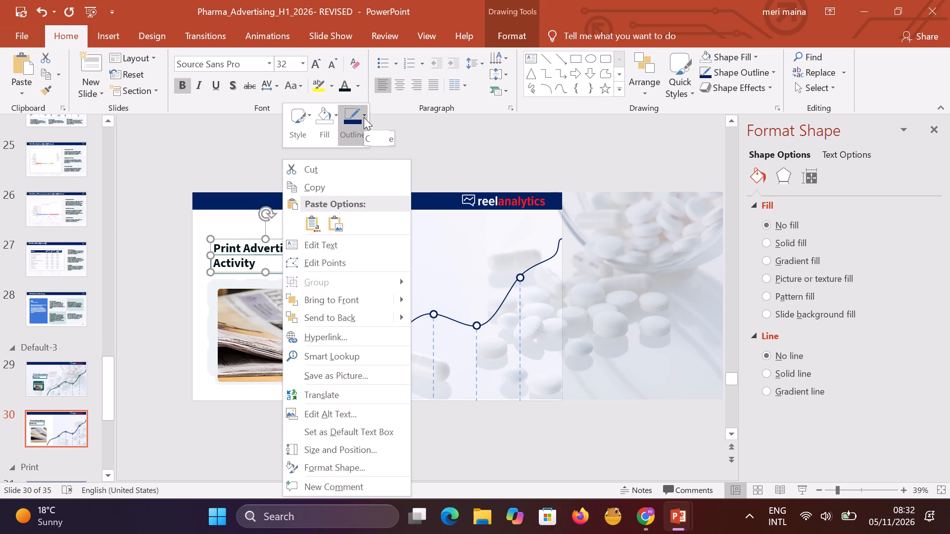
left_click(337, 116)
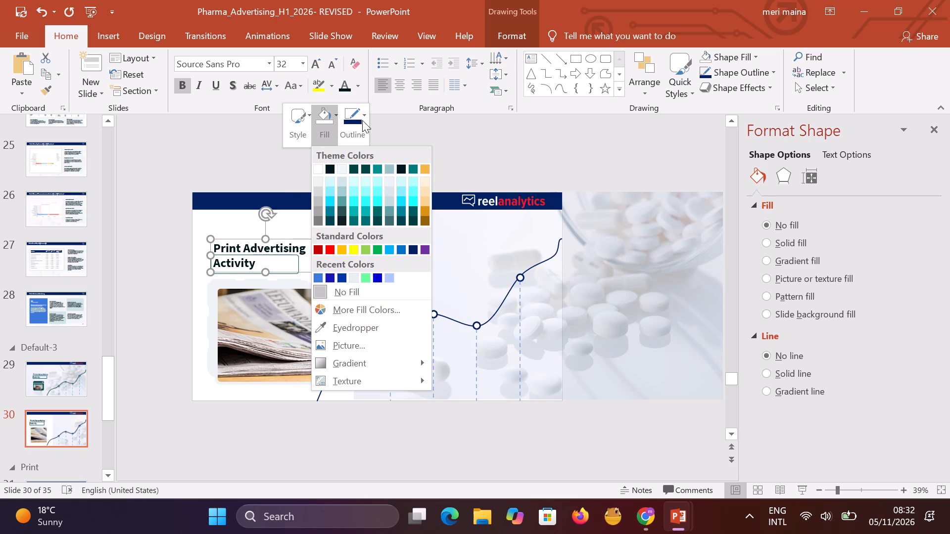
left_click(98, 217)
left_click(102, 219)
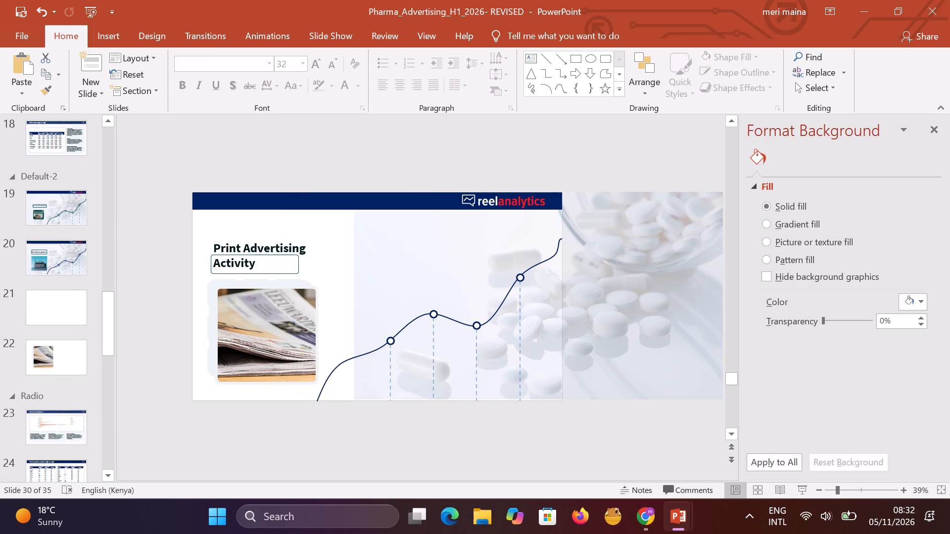
Set the font colour of the rounded box around the title on slide 30 to Dark Blue.
left_click(208, 262)
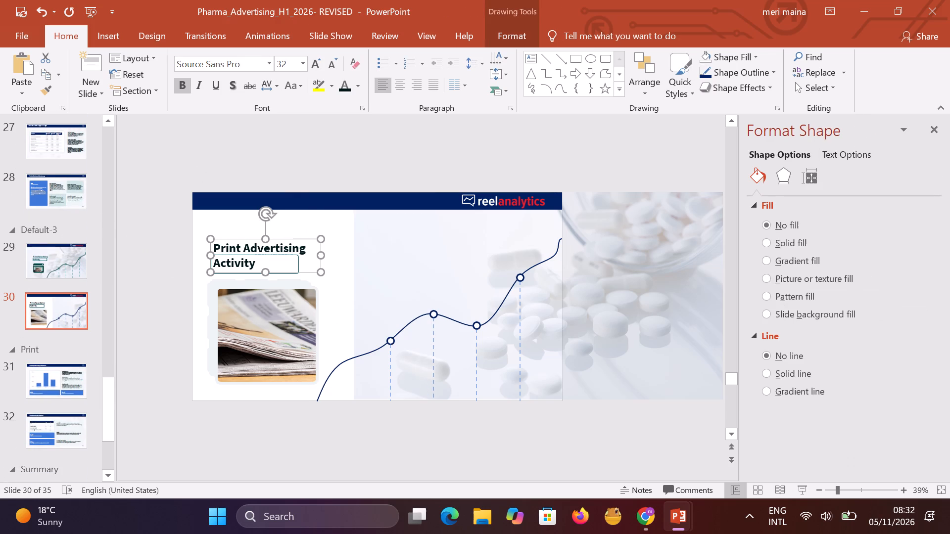
left_click(296, 276)
left_click(296, 273)
left_click(334, 256)
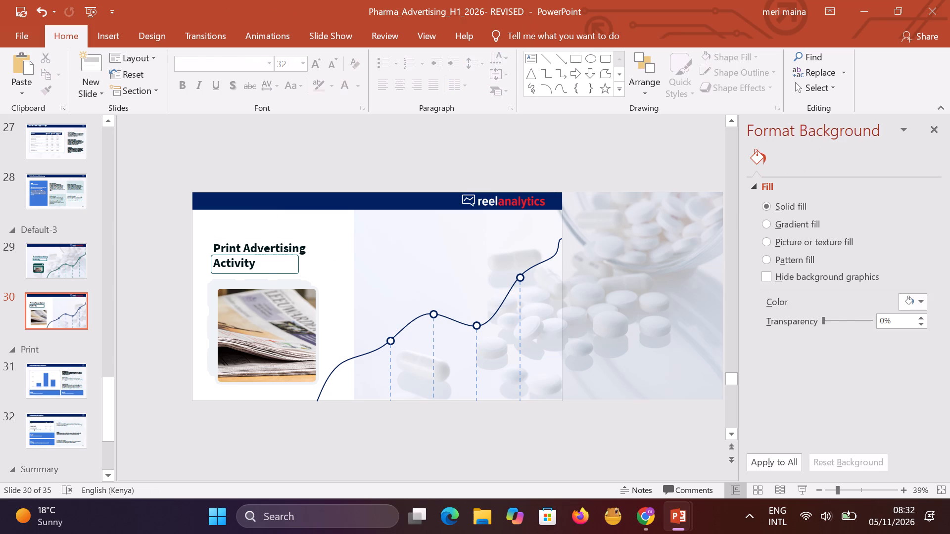
left_click(296, 274)
left_click(291, 272)
left_click(285, 275)
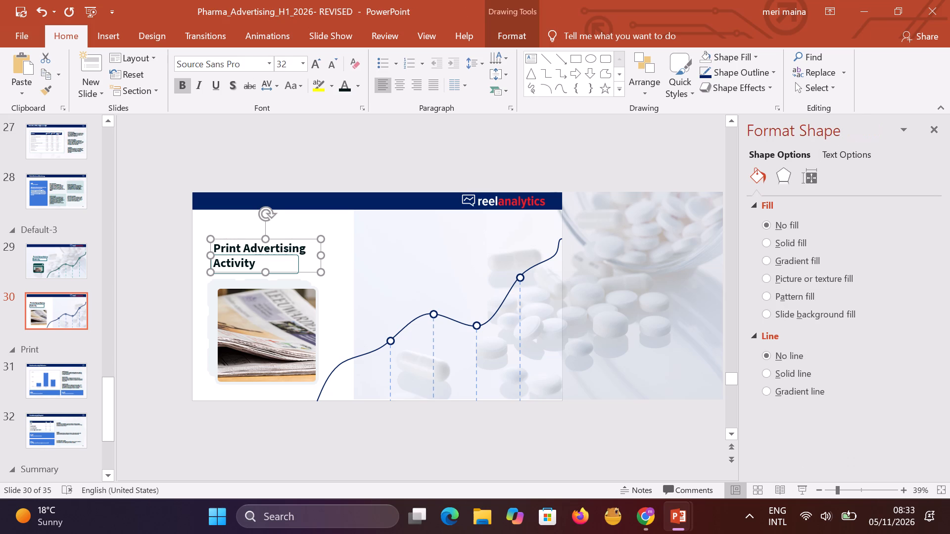
left_click(342, 227)
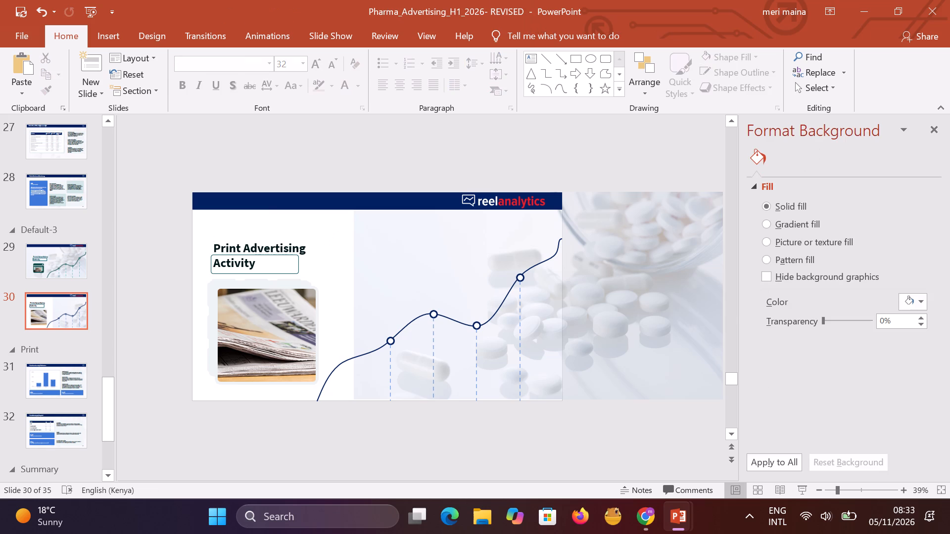
left_click(210, 271)
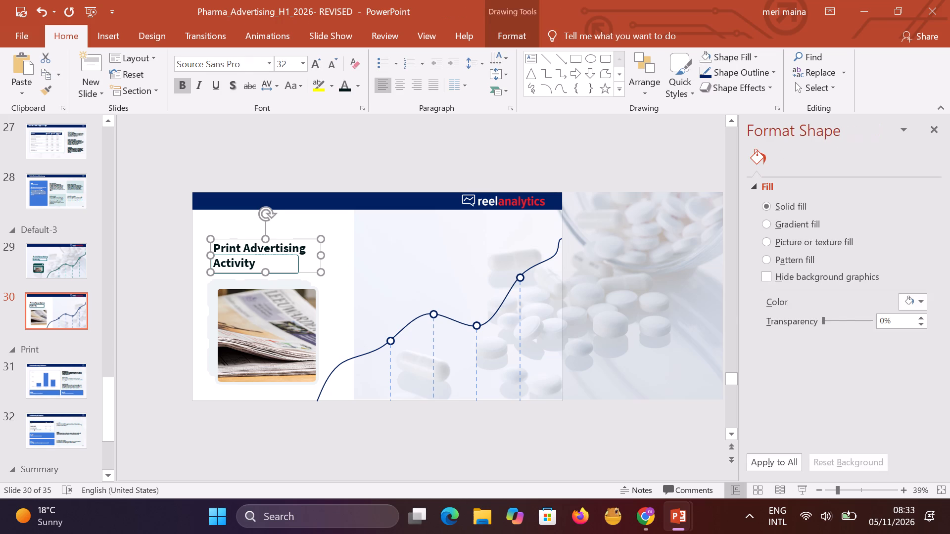
left_click(222, 277)
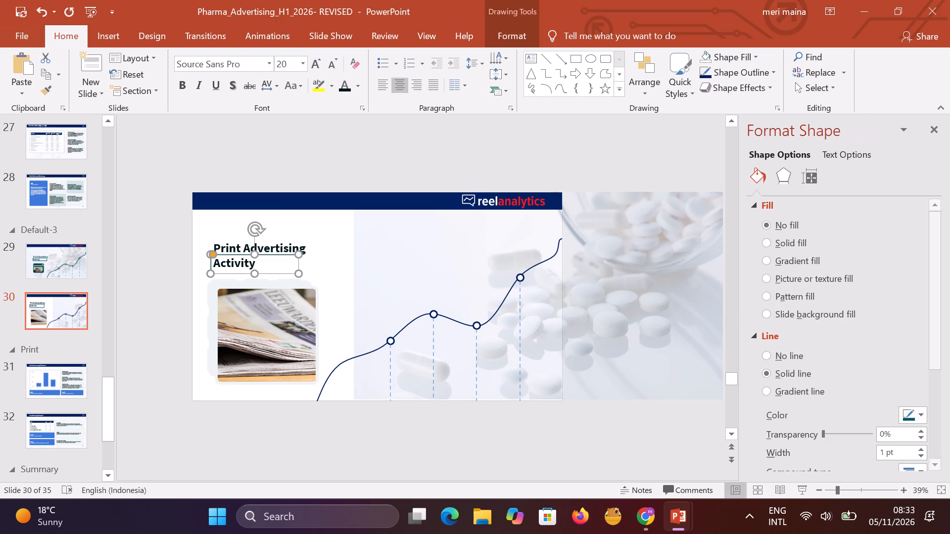
left_click(360, 87)
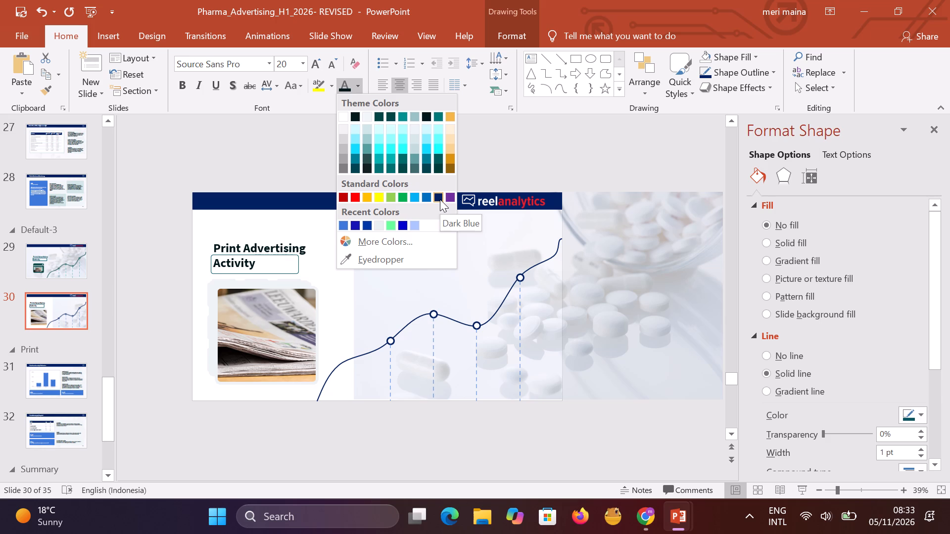
left_click(440, 199)
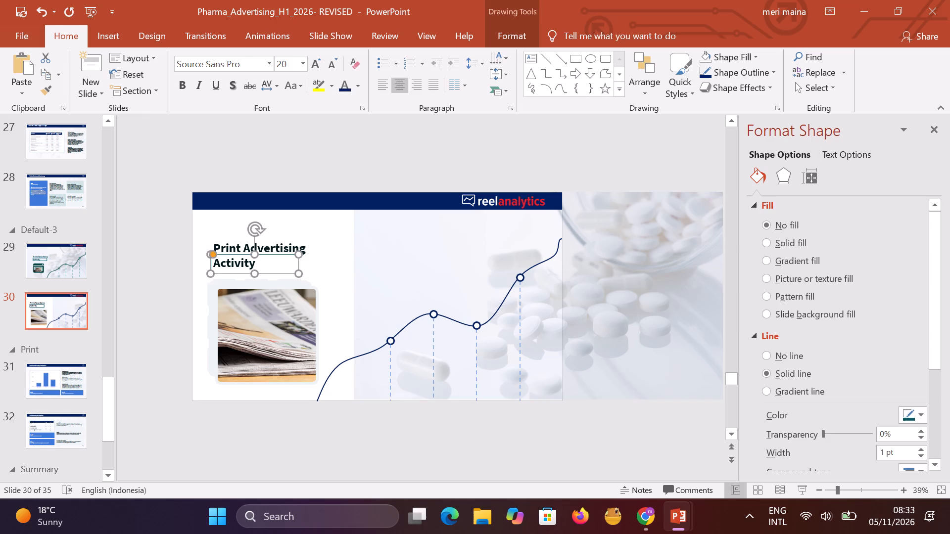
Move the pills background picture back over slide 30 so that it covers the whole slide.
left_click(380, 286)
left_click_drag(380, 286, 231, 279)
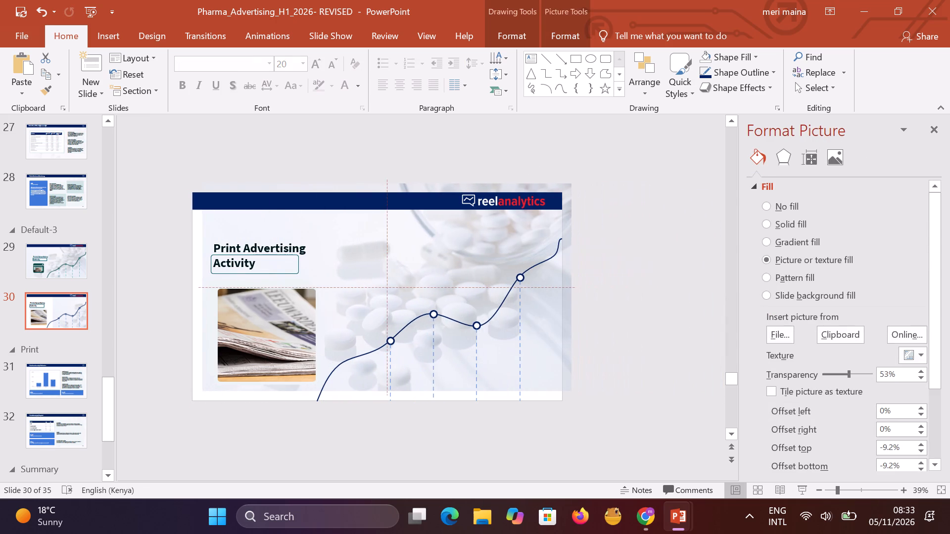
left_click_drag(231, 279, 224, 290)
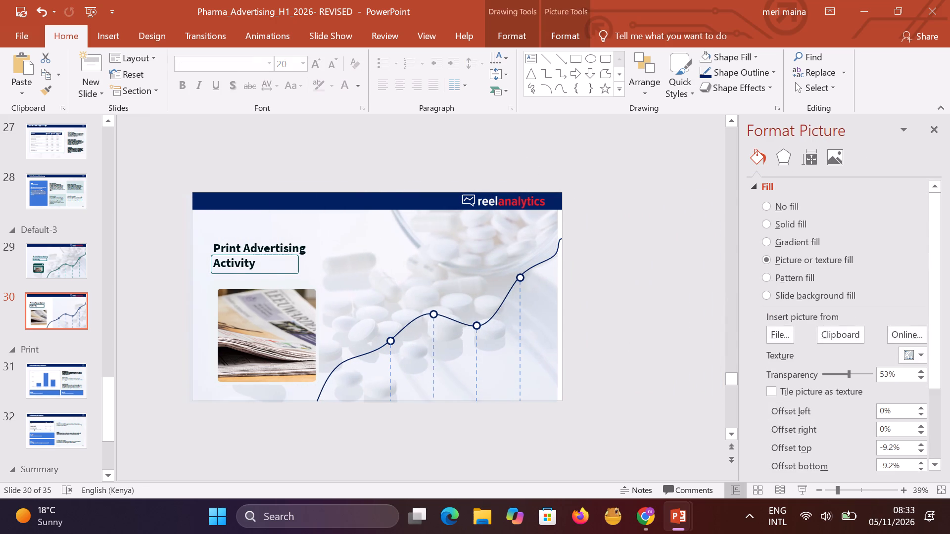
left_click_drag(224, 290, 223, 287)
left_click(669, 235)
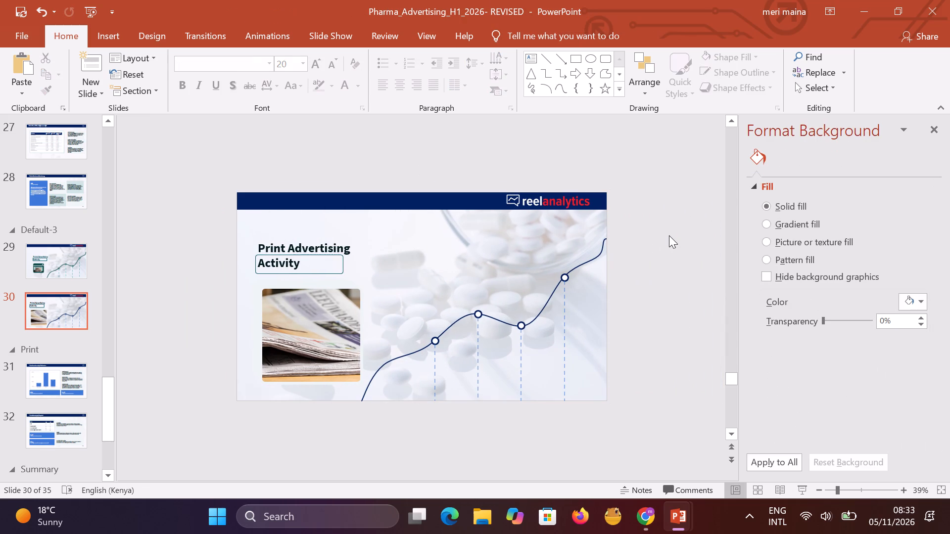
Move the pills background picture on slide 30 right again, clear of the rounded box.
left_click(345, 273)
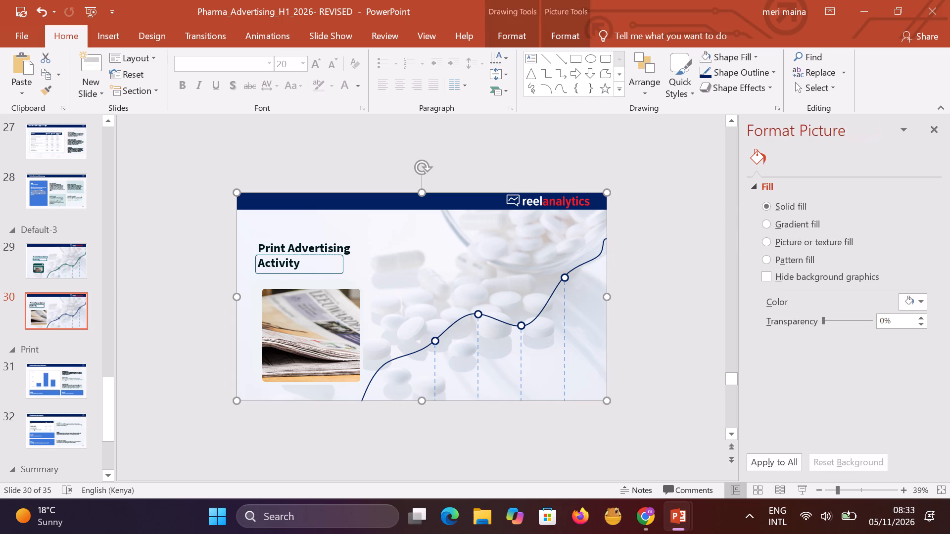
left_click_drag(397, 273, 519, 265)
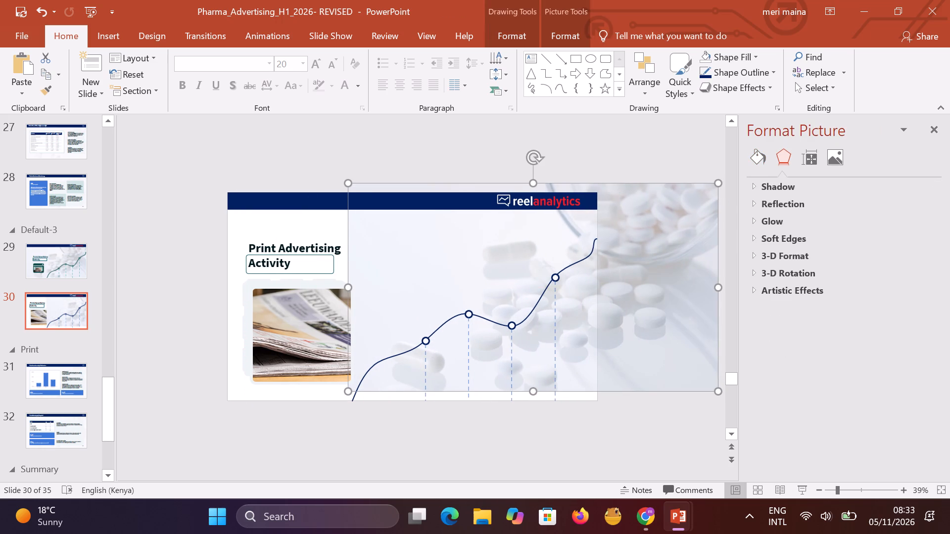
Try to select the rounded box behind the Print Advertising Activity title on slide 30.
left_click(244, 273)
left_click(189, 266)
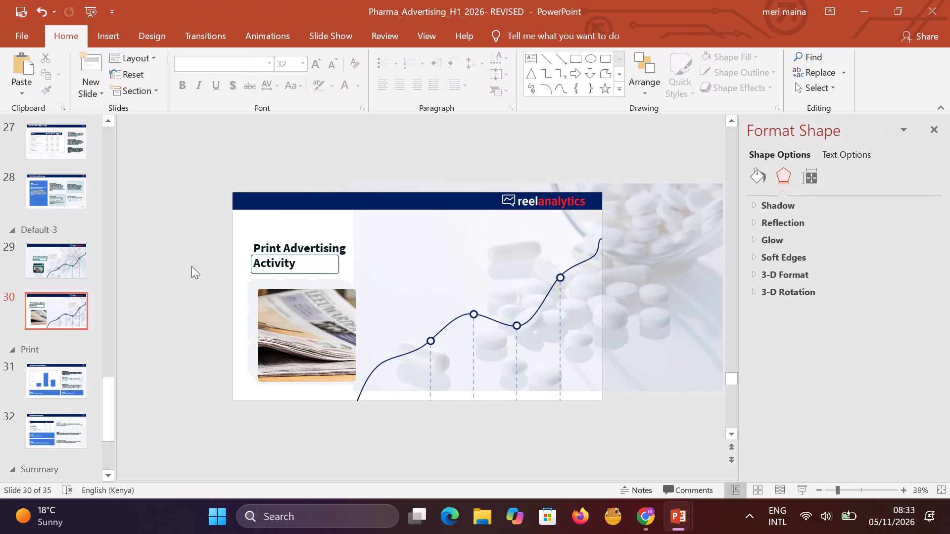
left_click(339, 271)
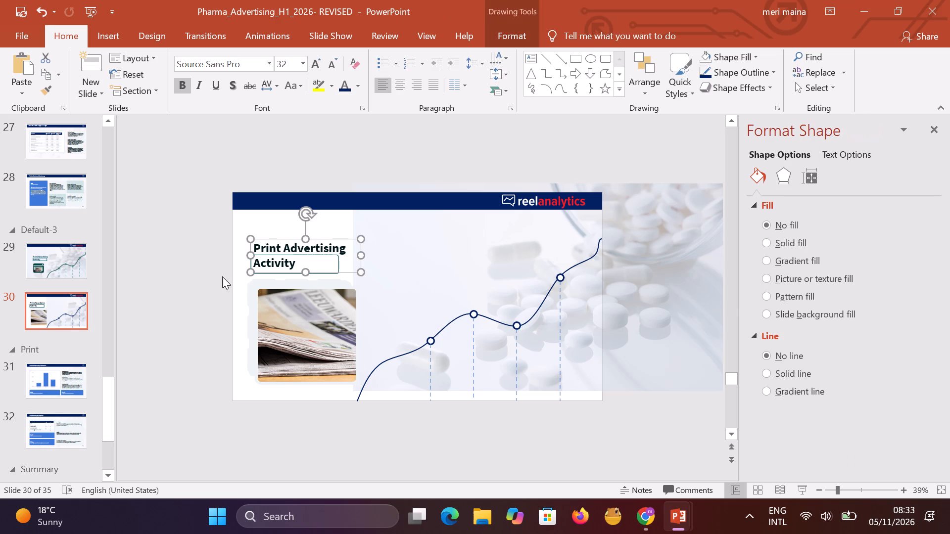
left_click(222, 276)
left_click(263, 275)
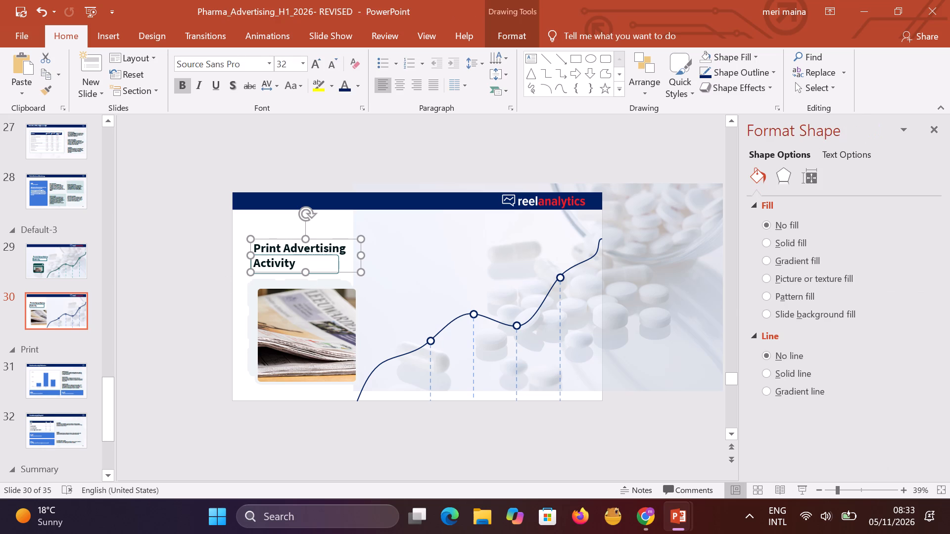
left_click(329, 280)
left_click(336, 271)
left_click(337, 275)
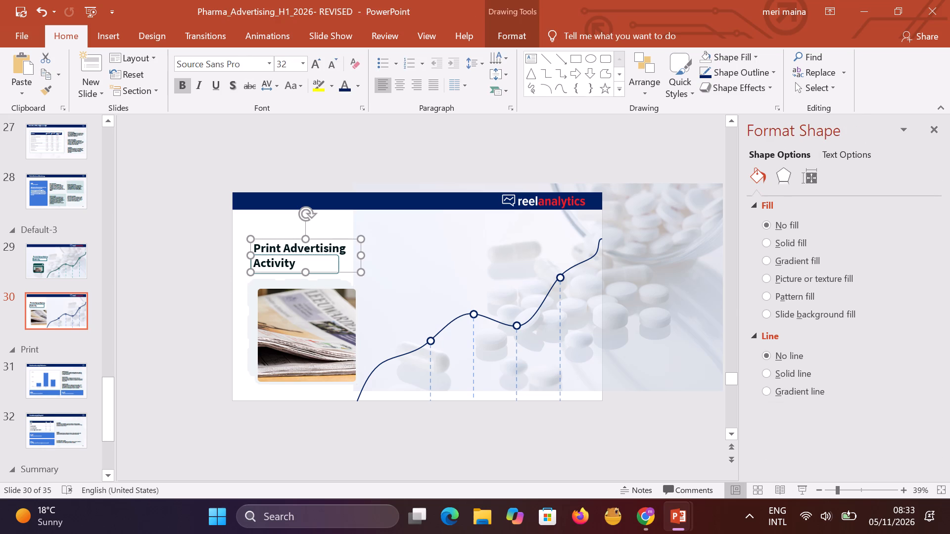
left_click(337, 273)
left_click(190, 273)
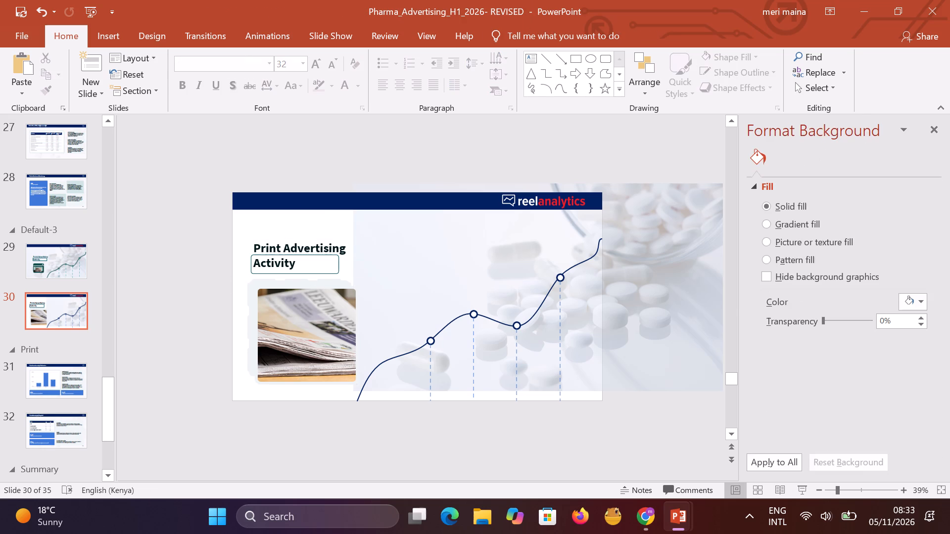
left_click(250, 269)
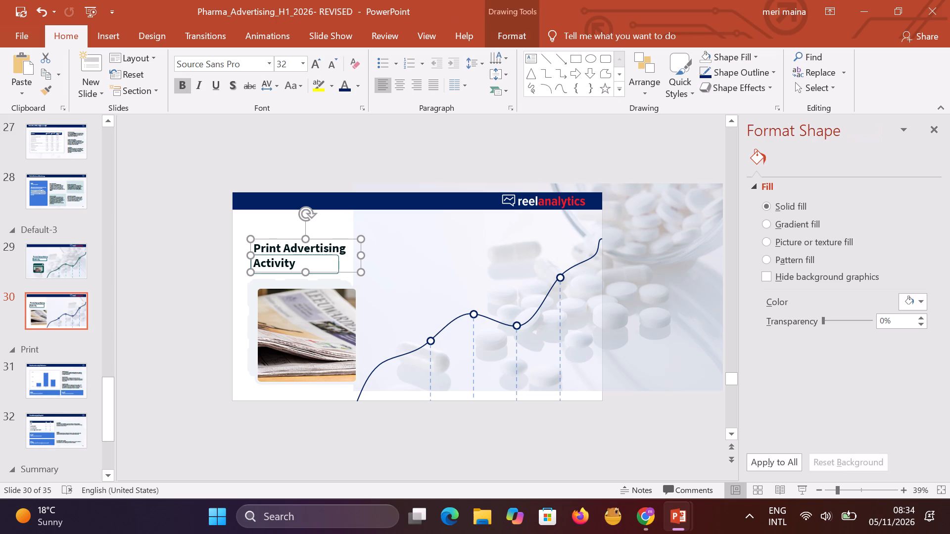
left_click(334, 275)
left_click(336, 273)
Move the pills background picture farther right and slightly down, away from the title and newspaper picture.
left_click_drag(403, 228, 466, 239)
left_click(304, 267)
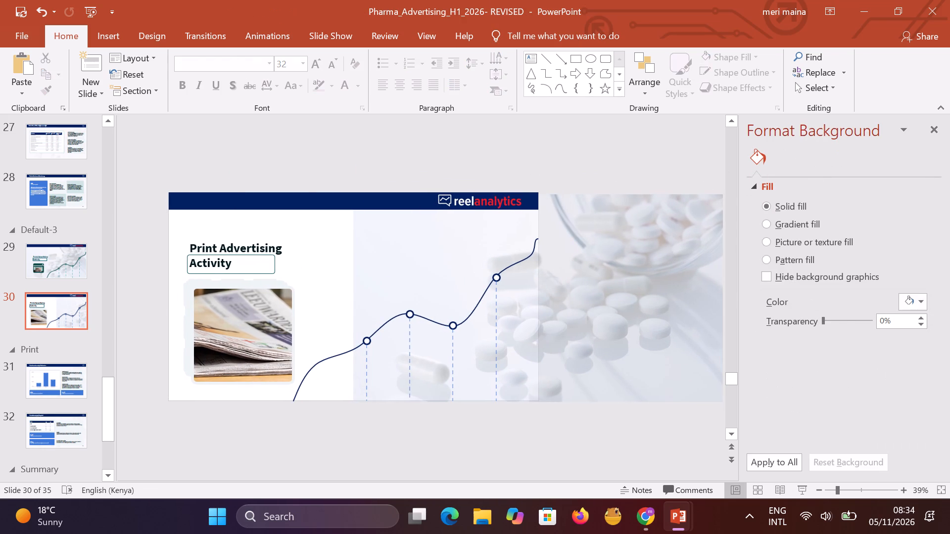
Set the outline of the rounded box around the Print Advertising Activity title on slide 30 to Dark Blue.
left_click(275, 270)
left_click(272, 274)
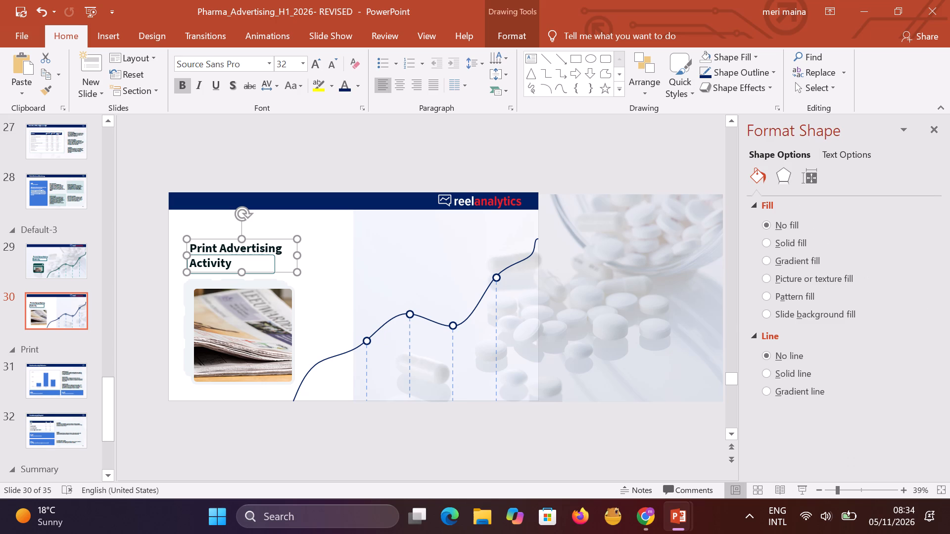
left_click(272, 274)
left_click(205, 275)
left_click(177, 277)
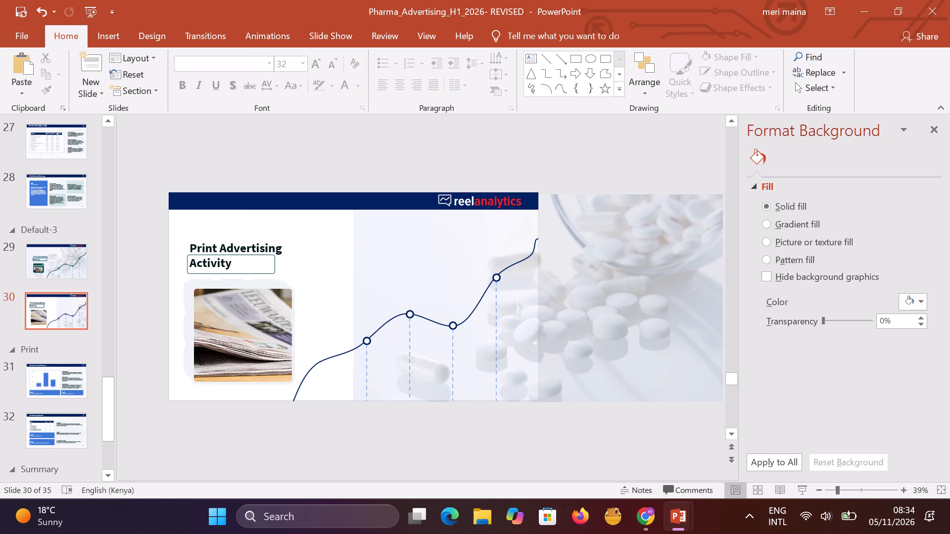
left_click(186, 267)
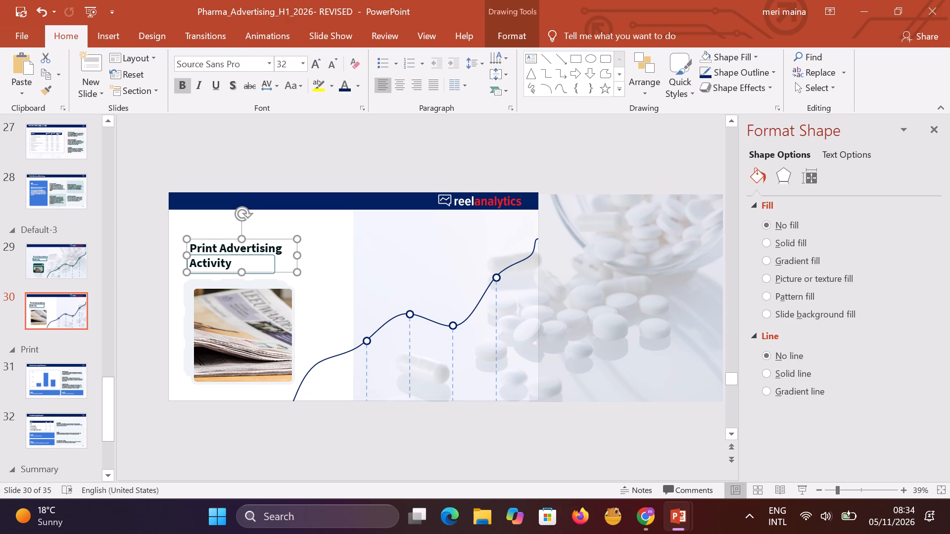
left_click(272, 275)
left_click(321, 278)
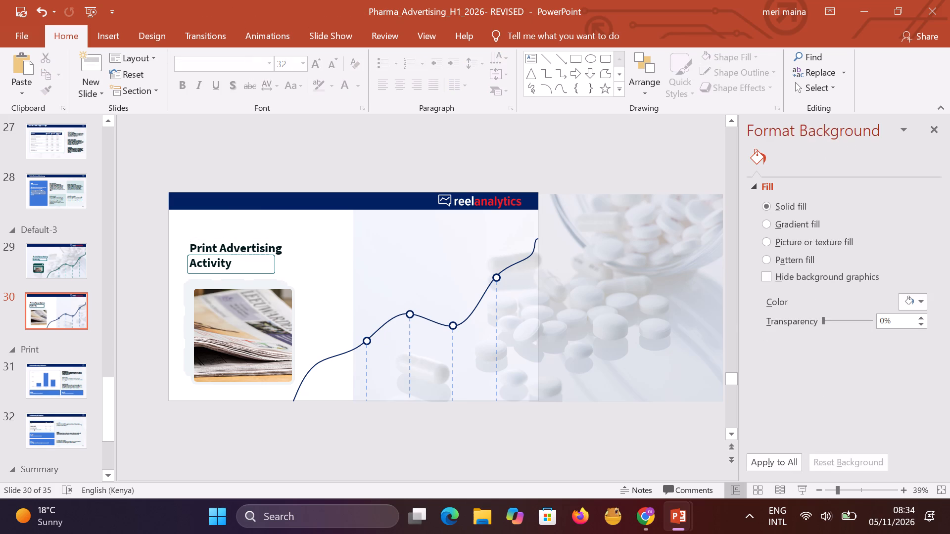
left_click(274, 272)
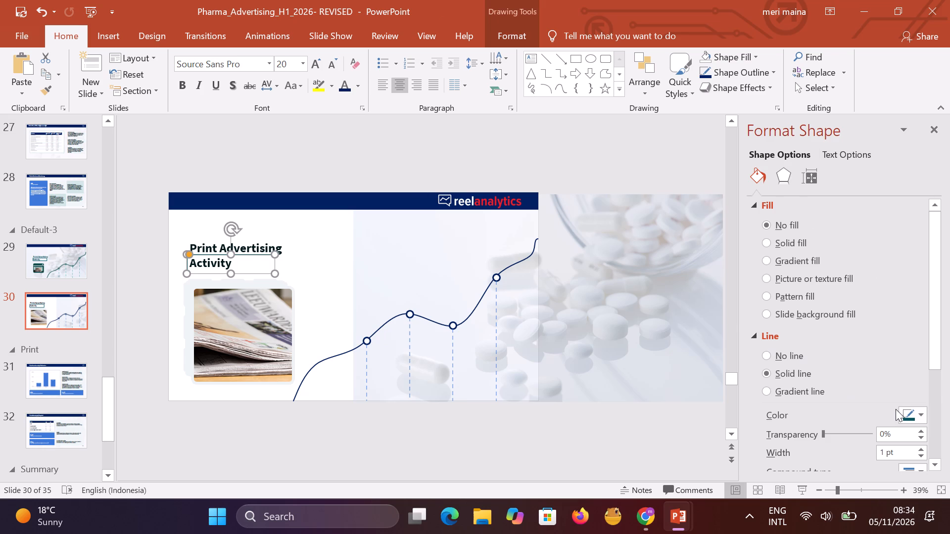
left_click(920, 413)
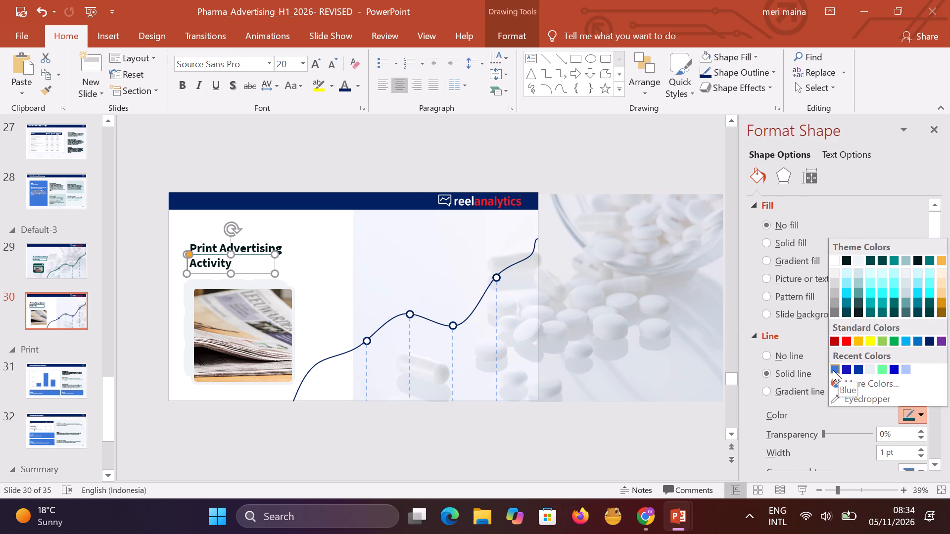
left_click(928, 344)
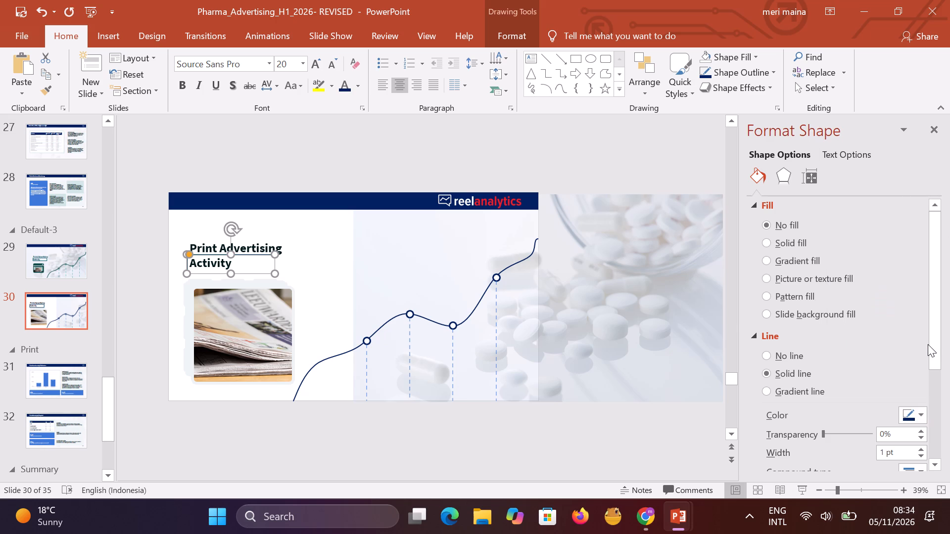
left_click(326, 283)
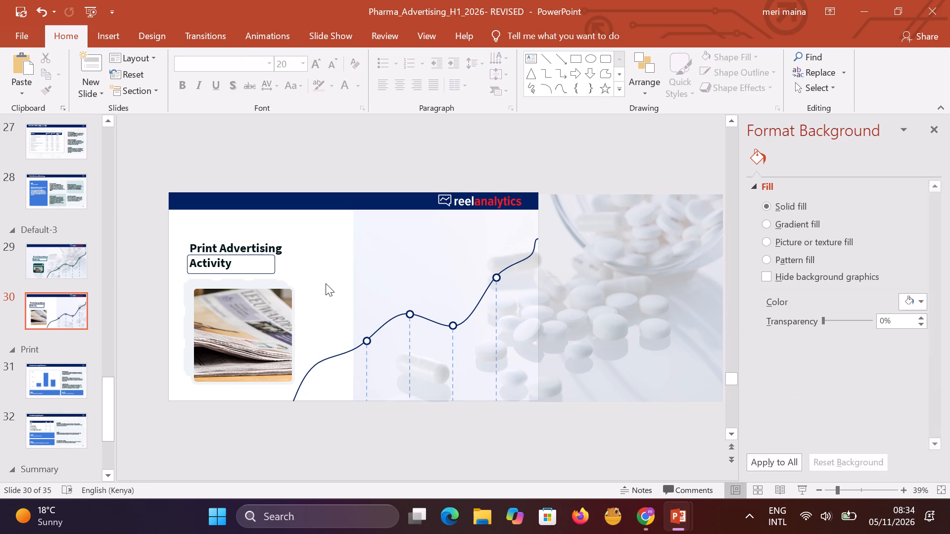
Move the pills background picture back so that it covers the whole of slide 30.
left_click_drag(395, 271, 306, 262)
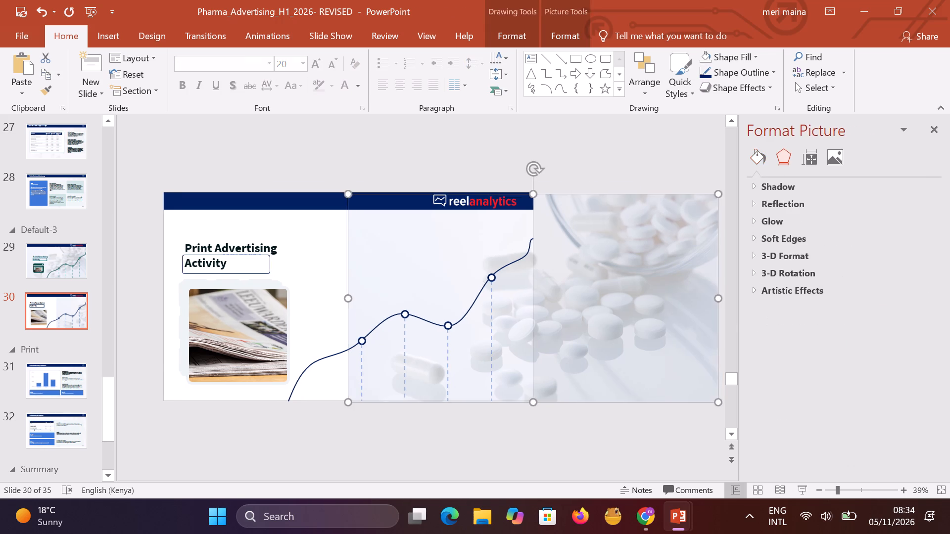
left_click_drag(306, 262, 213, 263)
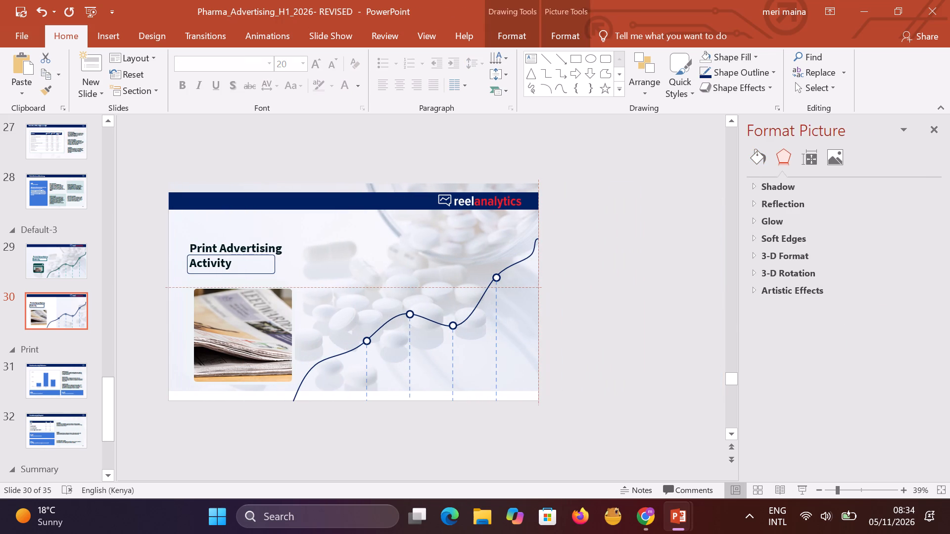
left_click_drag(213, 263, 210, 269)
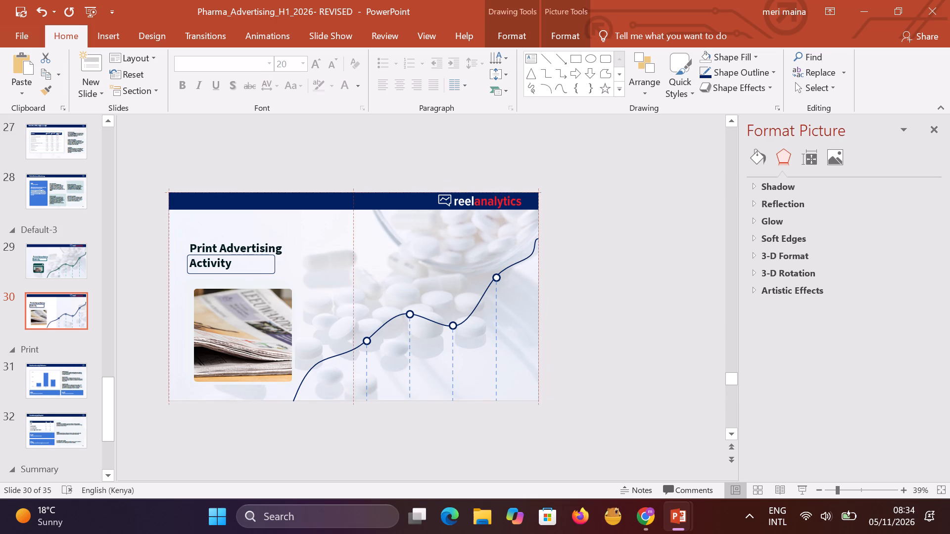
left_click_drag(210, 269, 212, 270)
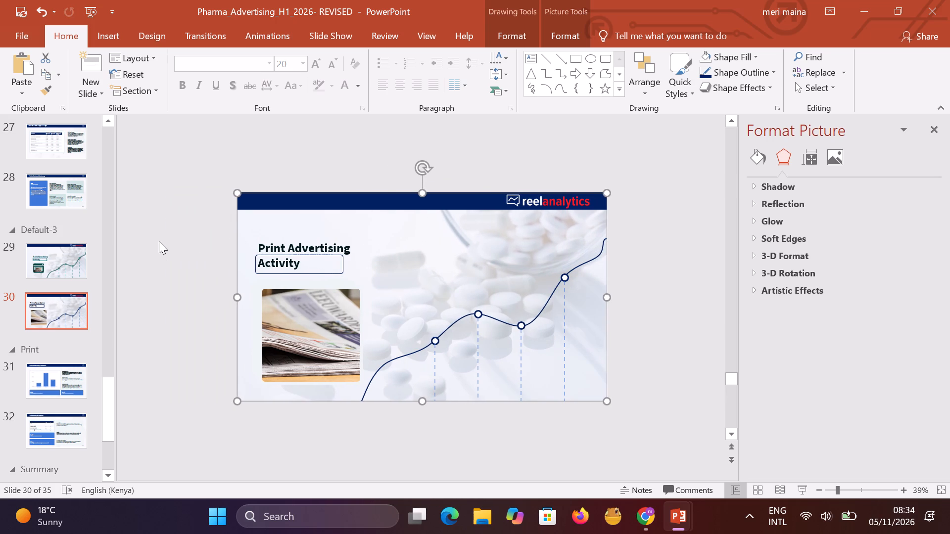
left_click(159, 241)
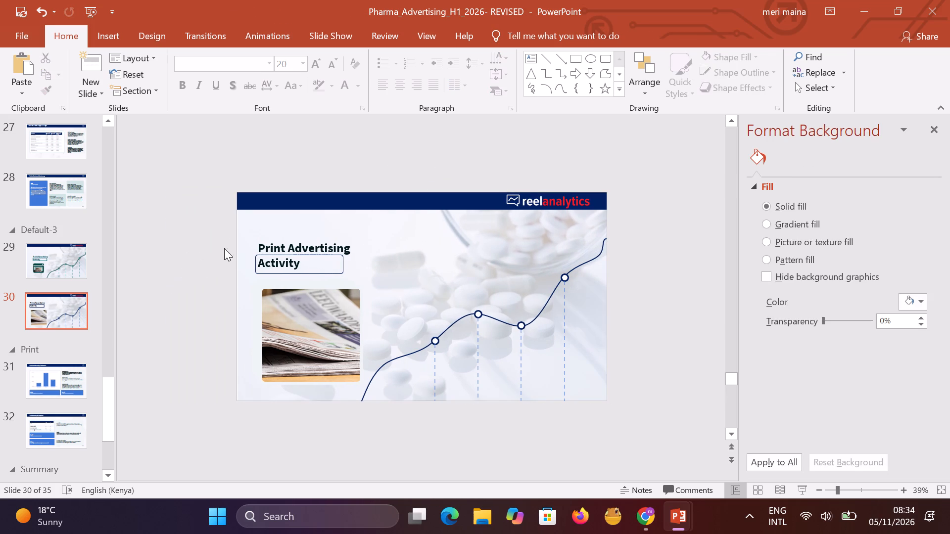
Shift the pills picture aside on slide 30 and copy the Print Advertising Activity title together with its rounded box.
left_click_drag(385, 228, 444, 229)
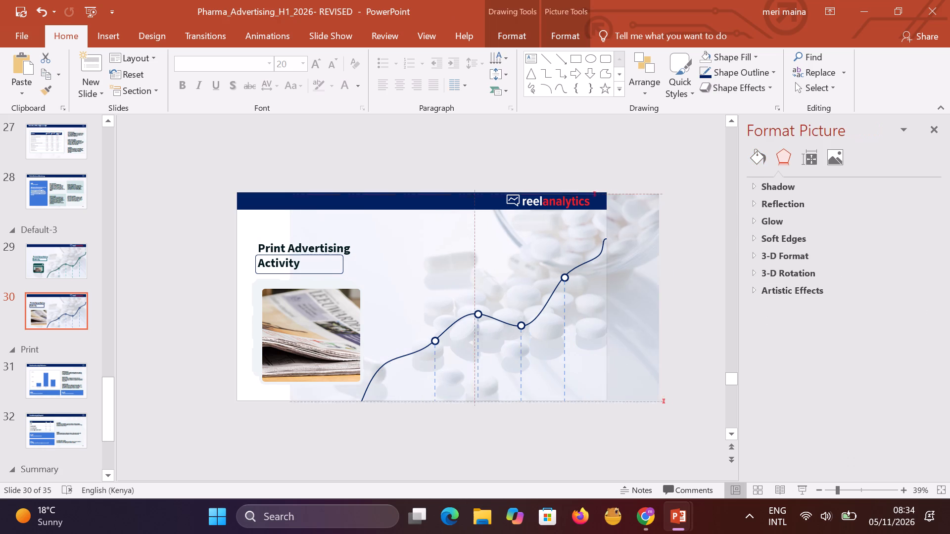
left_click_drag(444, 229, 523, 234)
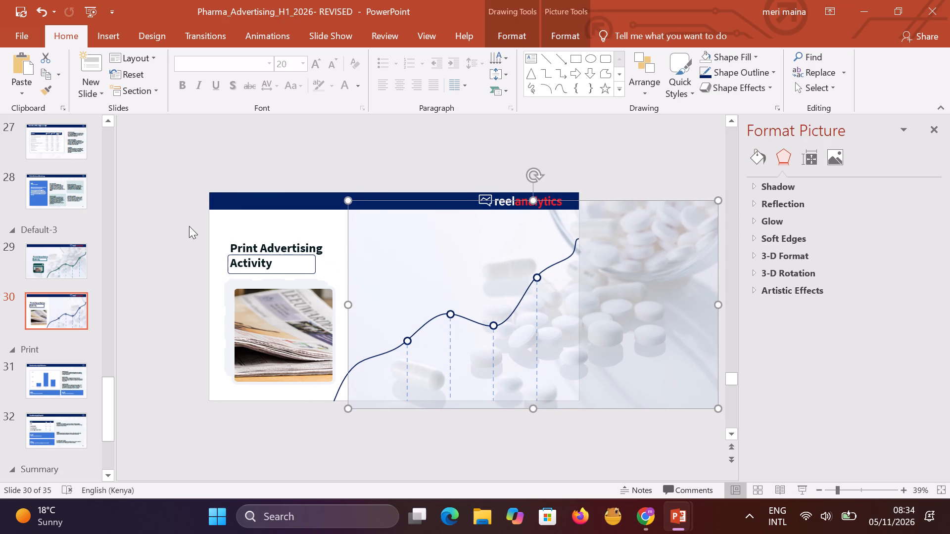
left_click_drag(191, 227, 336, 278)
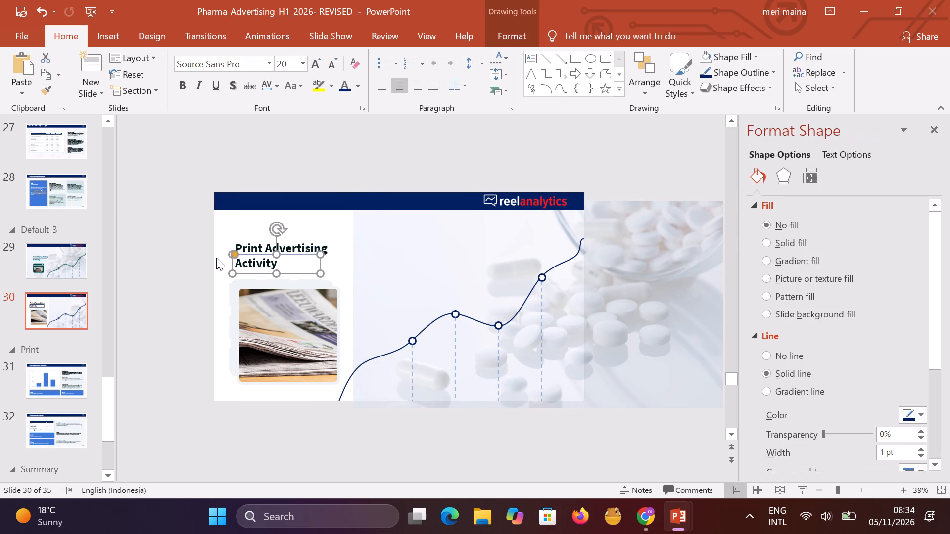
left_click(212, 250)
left_click_drag(201, 212, 347, 284)
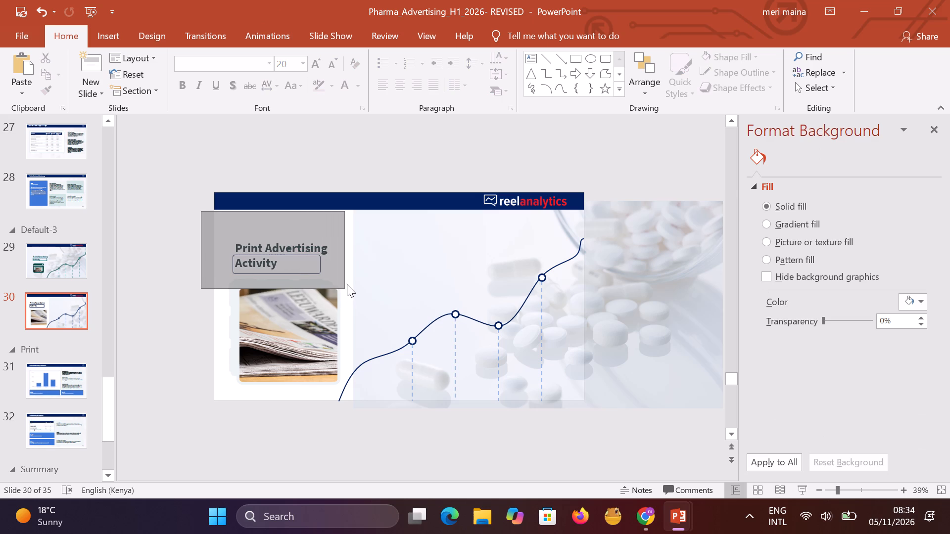
left_click_drag(347, 284, 347, 283)
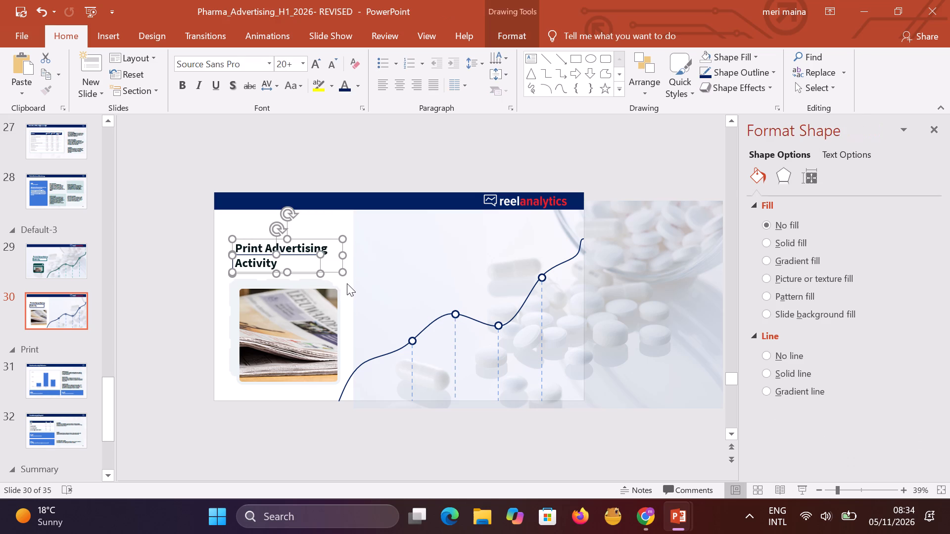
key("ctrl+c")
Realign the pills background picture over the whole of slide 30 and send it to the back.
left_click_drag(410, 270, 320, 271)
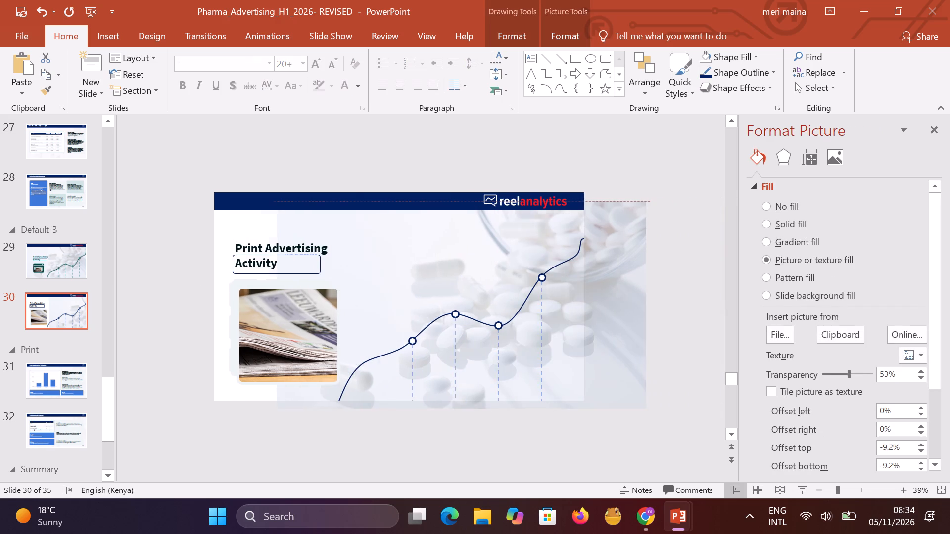
left_click_drag(320, 271, 275, 263)
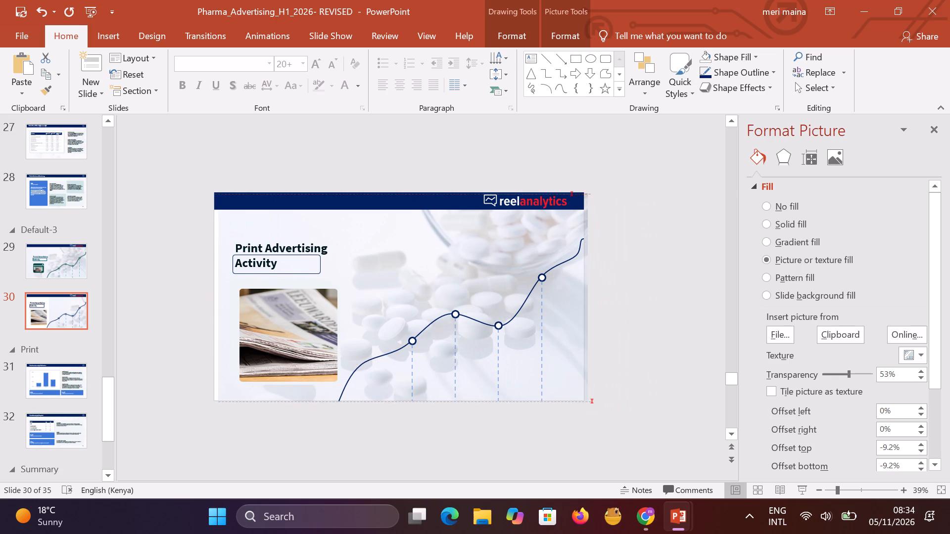
left_click_drag(275, 263, 273, 263)
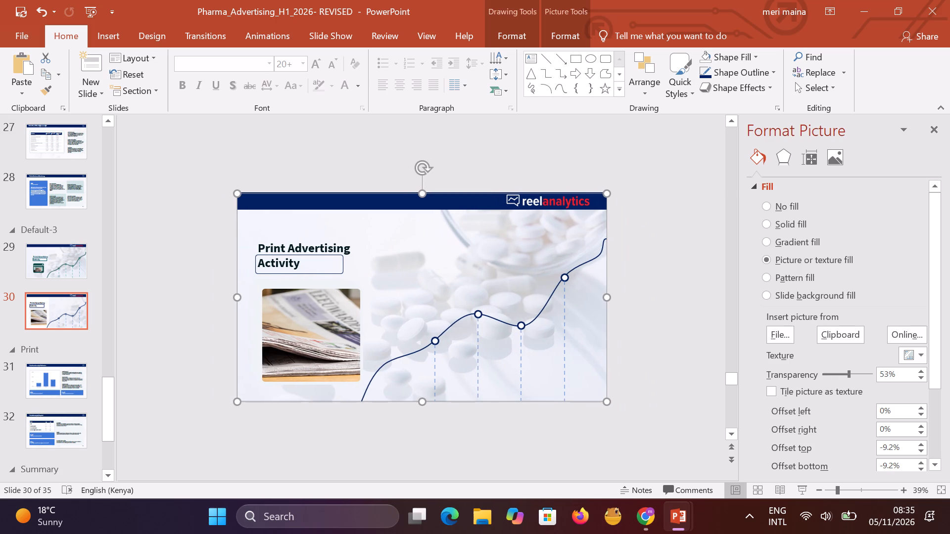
right_click(293, 233)
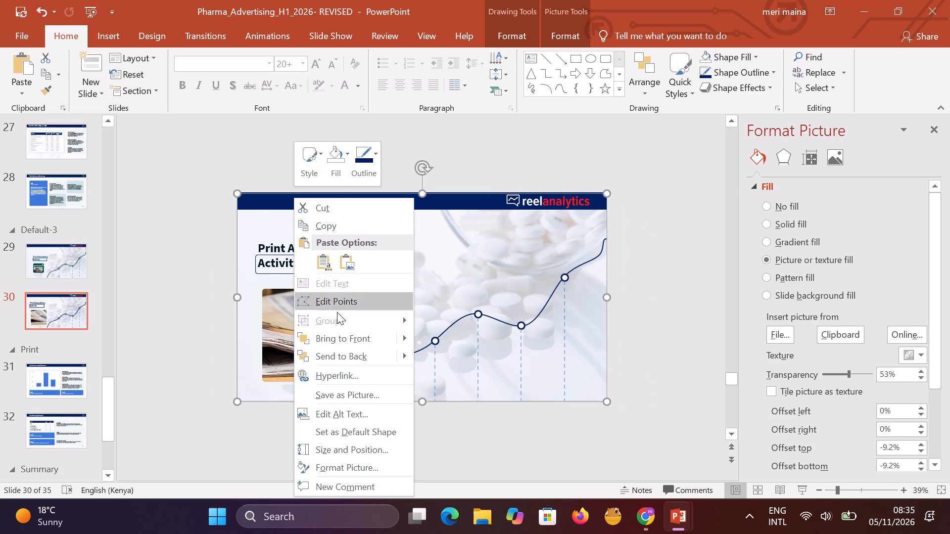
left_click(332, 357)
left_click(194, 298)
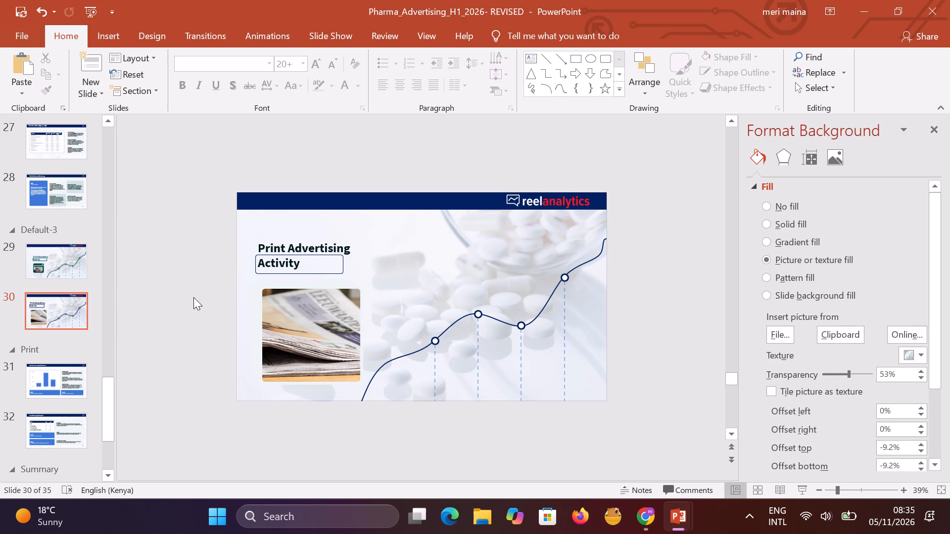
Delete slide 29, the old teal Print Advertising Activity divider.
left_click(55, 271)
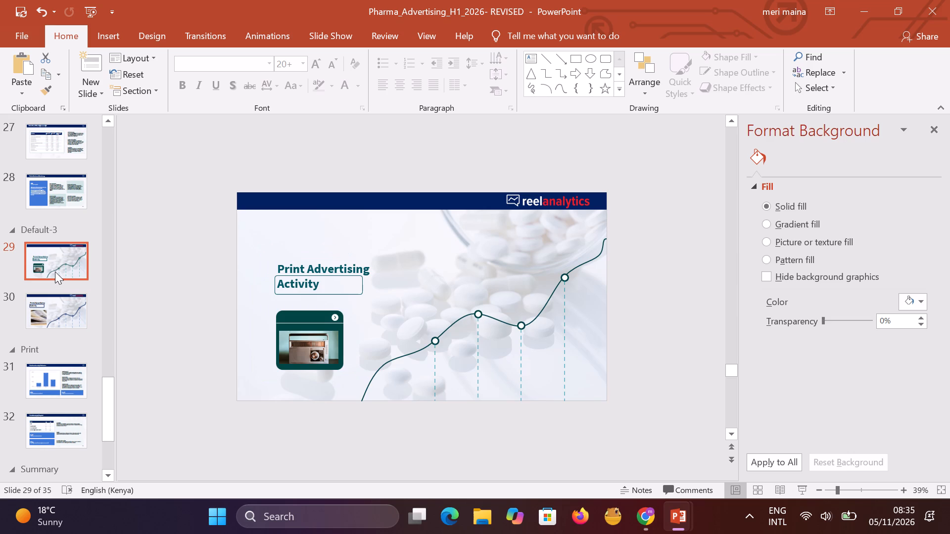
key("Delete")
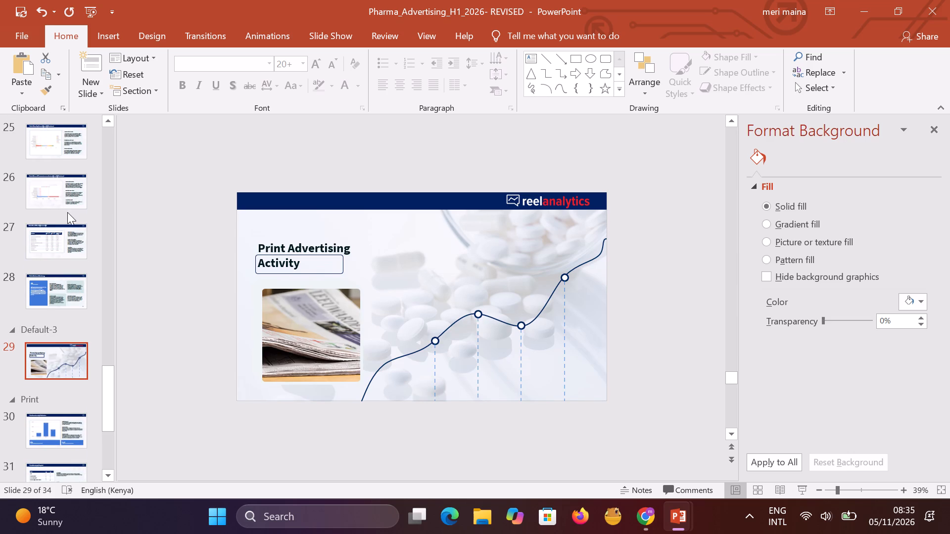
Move the pills background picture on slide 19 aside, clear of the Radio Advertising Activity title and radio picture.
scroll(67, 212, "up", 15)
scroll(72, 200, "up", 18)
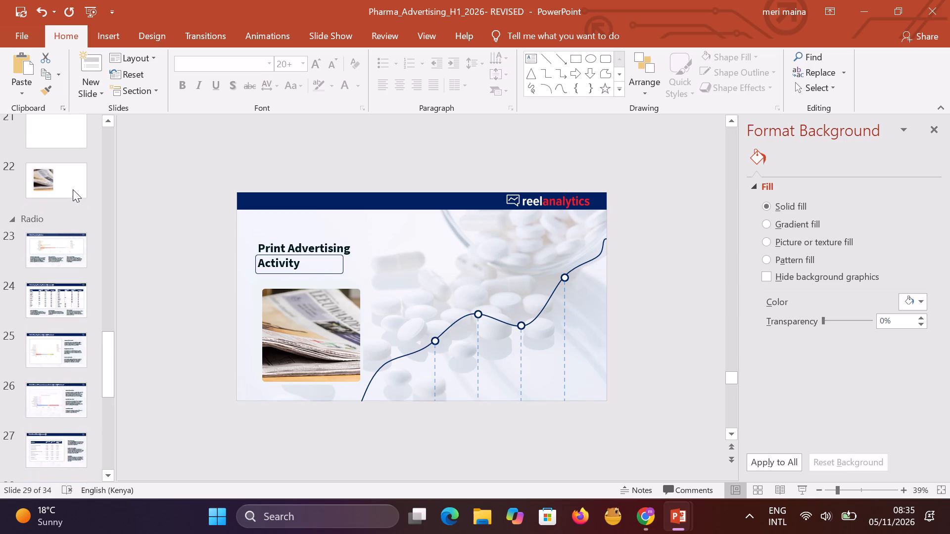
scroll(73, 189, "up", 19)
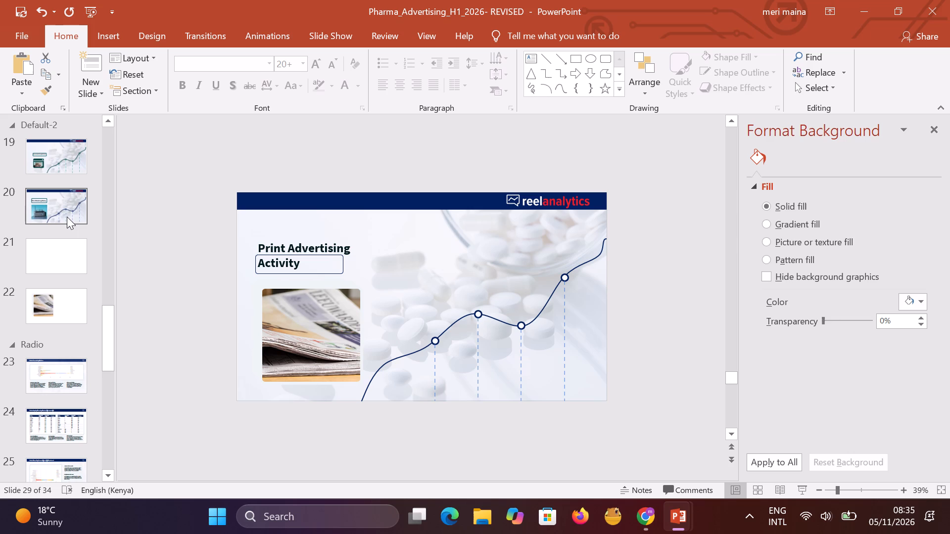
left_click(62, 170)
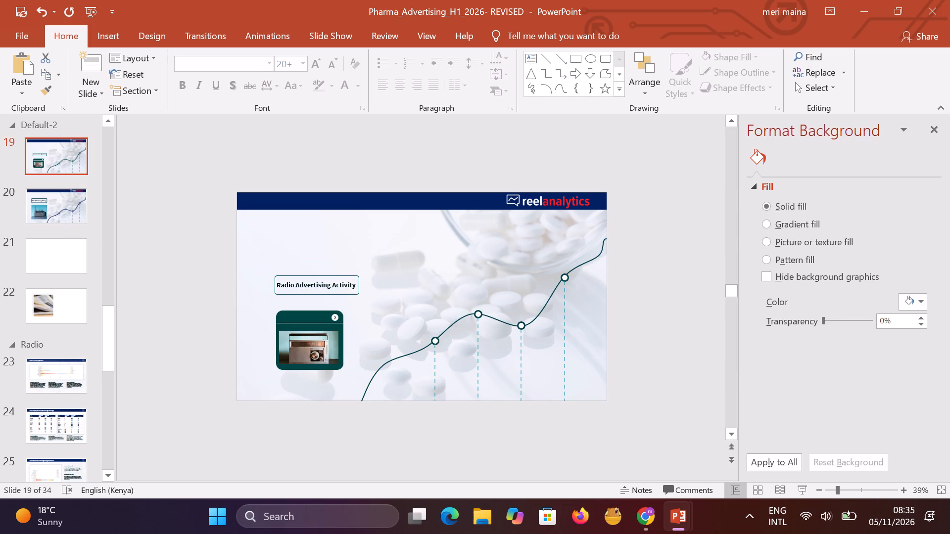
left_click(227, 263)
left_click_drag(289, 247, 434, 248)
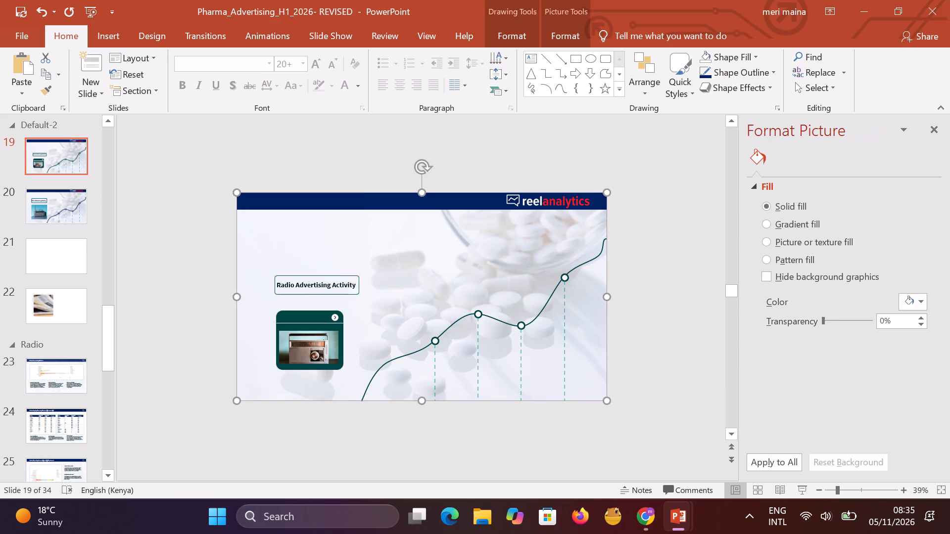
left_click_drag(434, 248, 472, 248)
left_click_drag(172, 243, 203, 308)
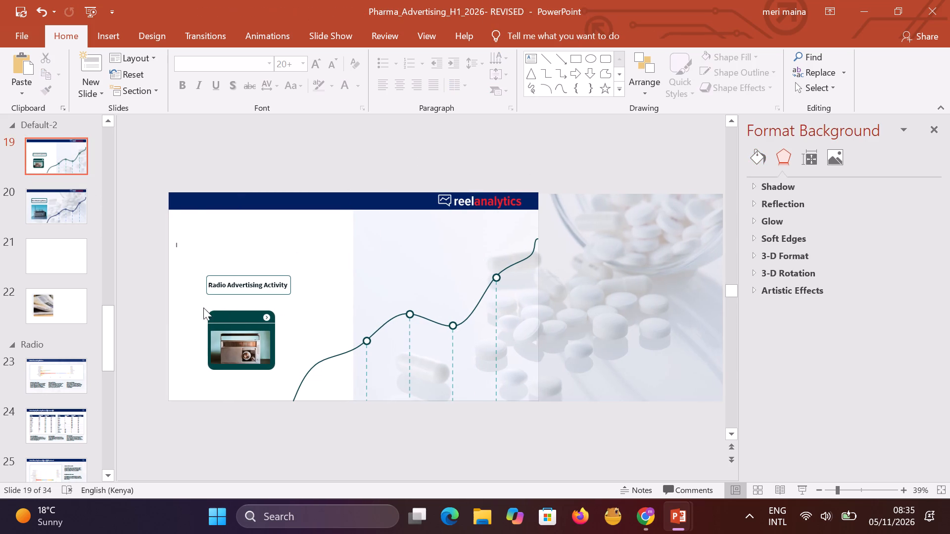
left_click_drag(203, 308, 236, 307)
Shift the pills picture aside on slide 20 and delete the Radio Advertising Activity title with its rounded box.
left_click(80, 214)
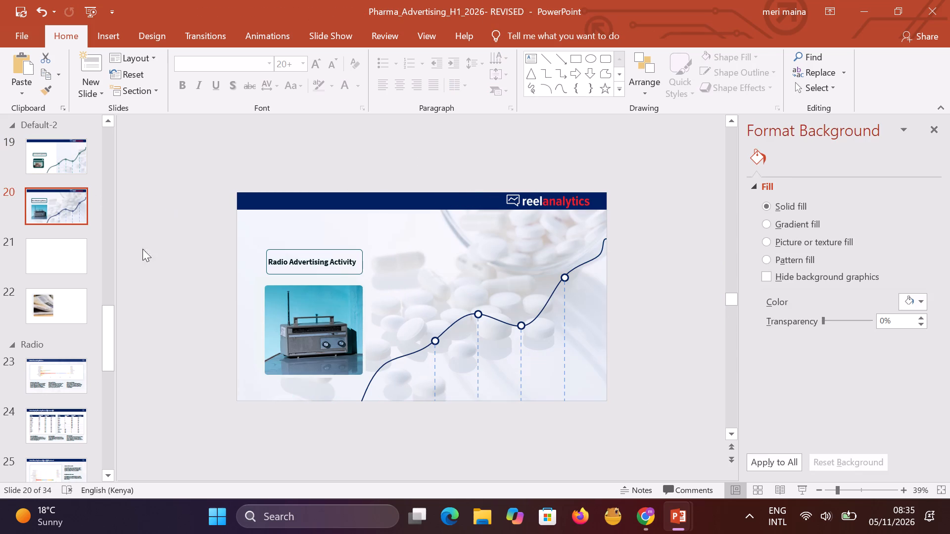
left_click_drag(290, 231, 429, 241)
left_click_drag(189, 230, 278, 271)
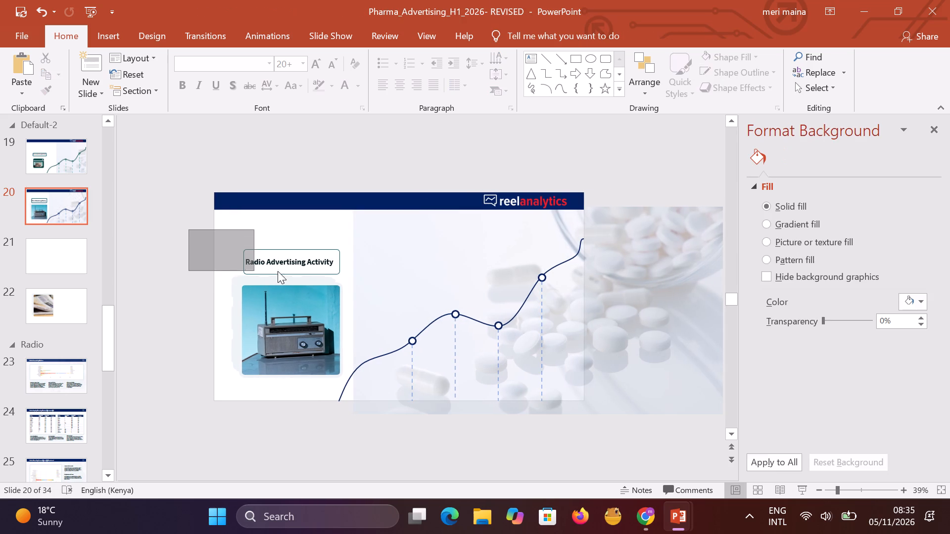
left_click_drag(278, 271, 353, 284)
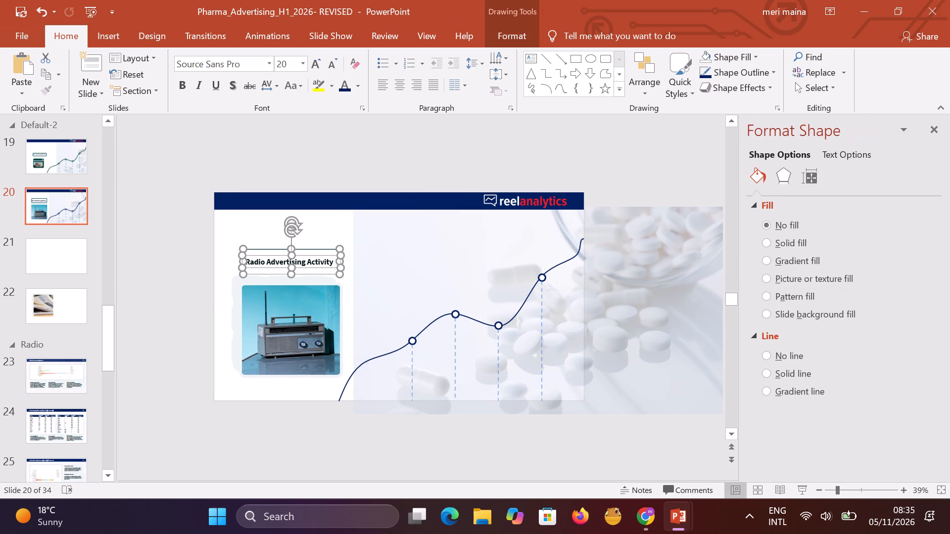
key("Delete")
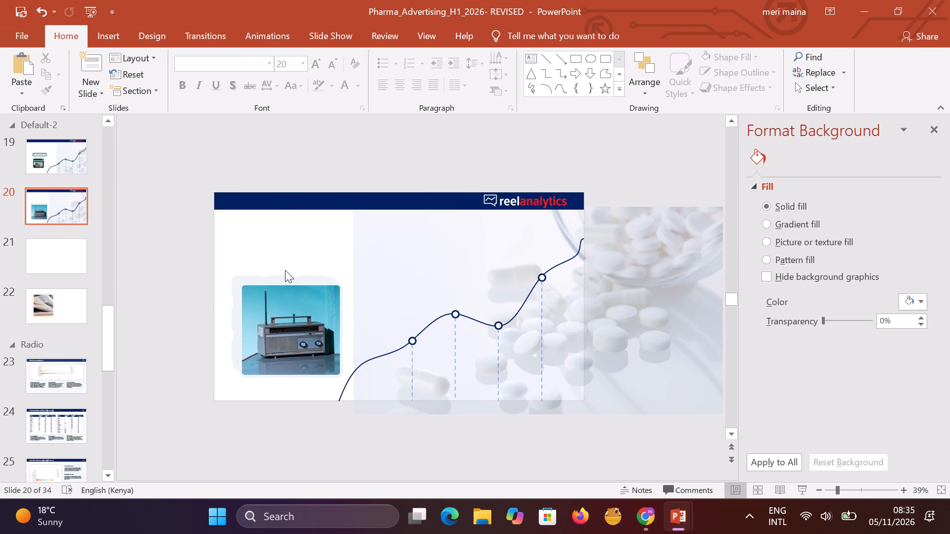
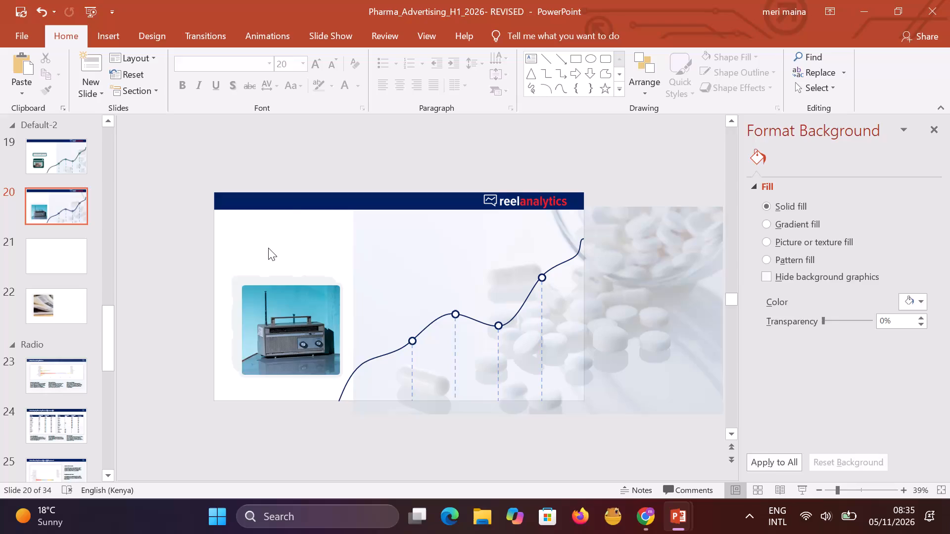
Paste the copied Print Advertising Activity title with its rounded box above the radio picture on slide 20.
key("ctrl+v")
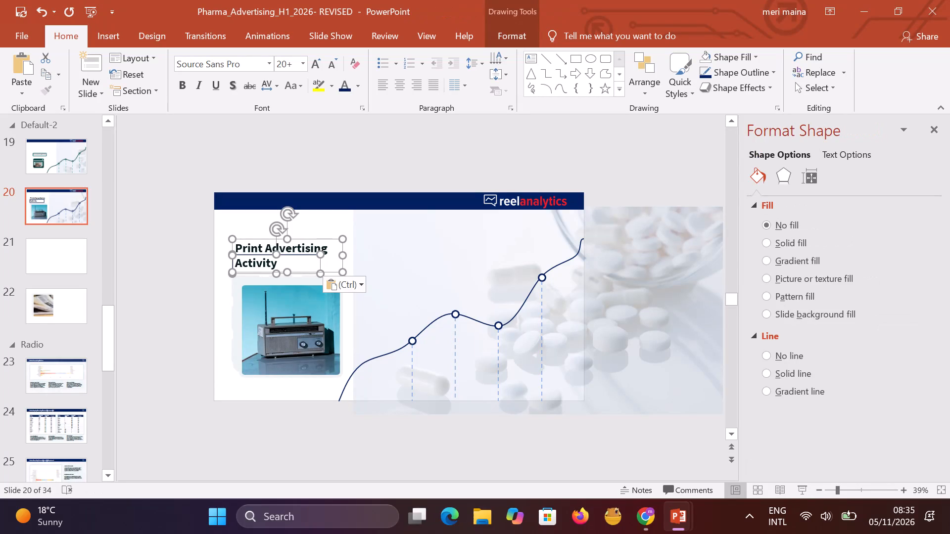
Realign the pills background picture over the whole of slide 20.
left_click(390, 225)
left_click_drag(388, 238, 324, 233)
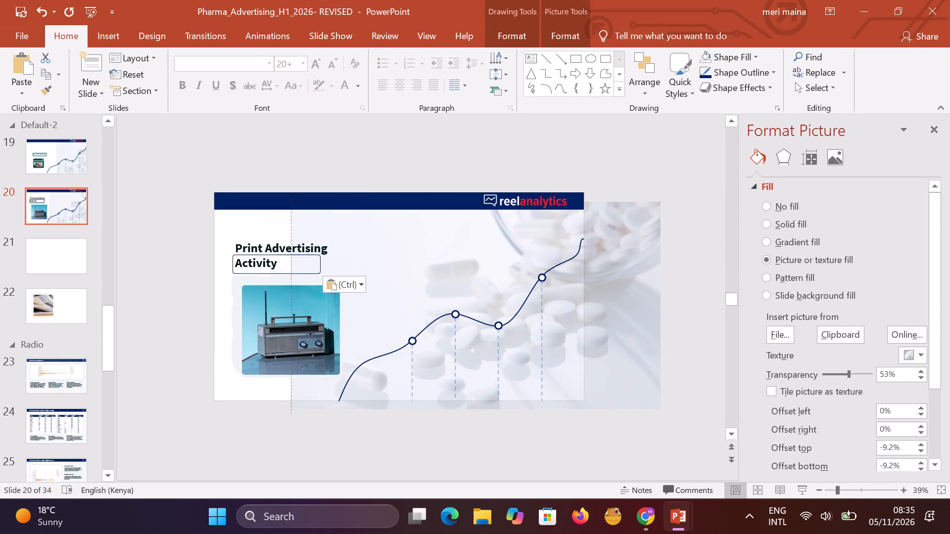
left_click_drag(324, 233, 256, 225)
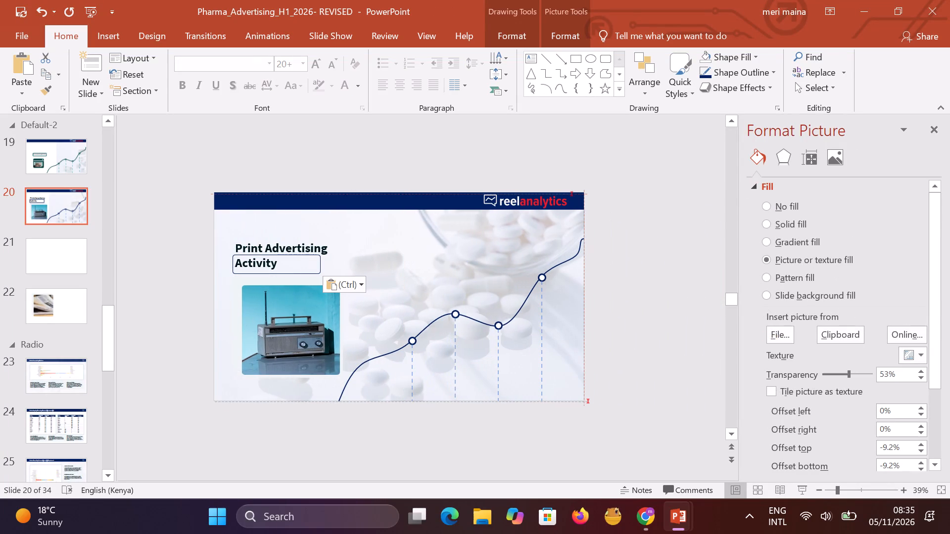
left_click_drag(256, 225, 257, 222)
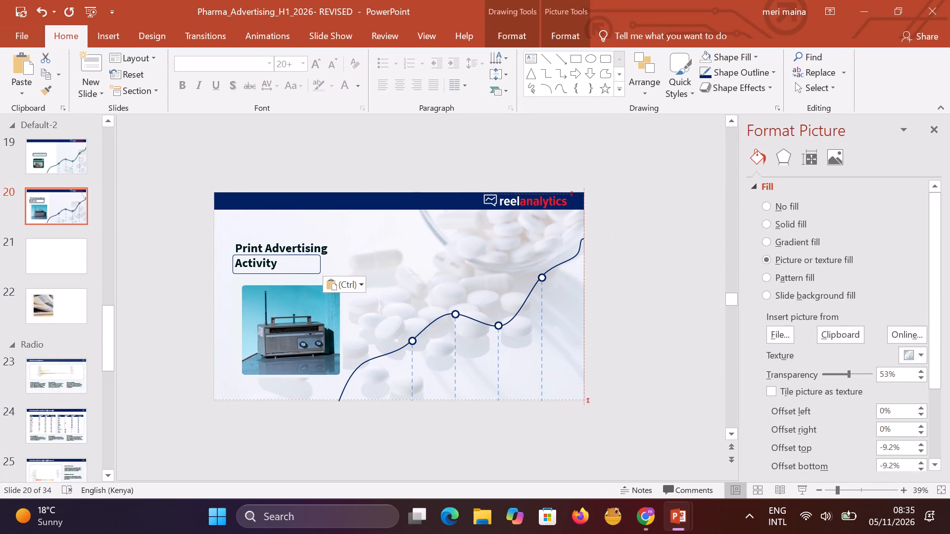
left_click_drag(257, 222, 256, 225)
left_click(650, 188)
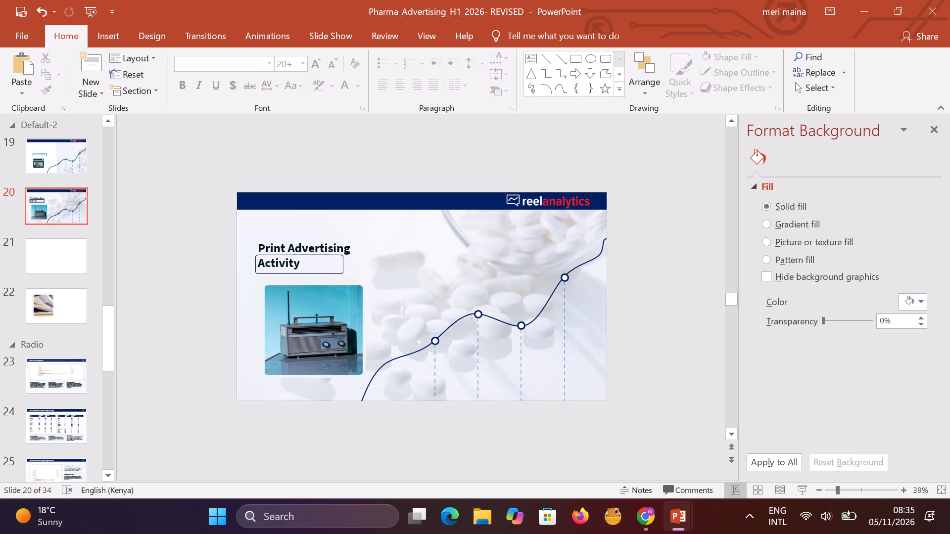
Move the pills background picture on slide 13 aside, clear of the TV Advertising Activity title and its picture.
left_click(45, 254)
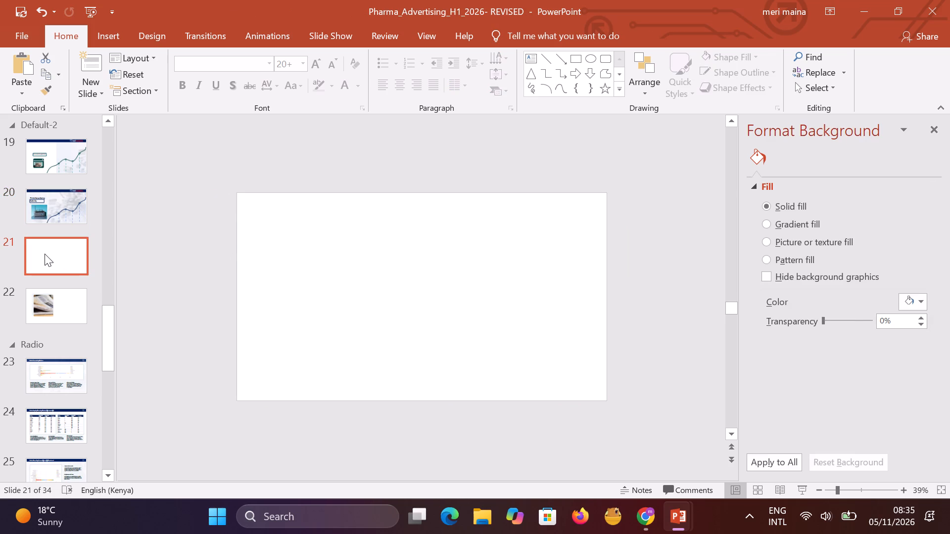
left_click_drag(111, 328, 126, 238)
left_click(69, 307)
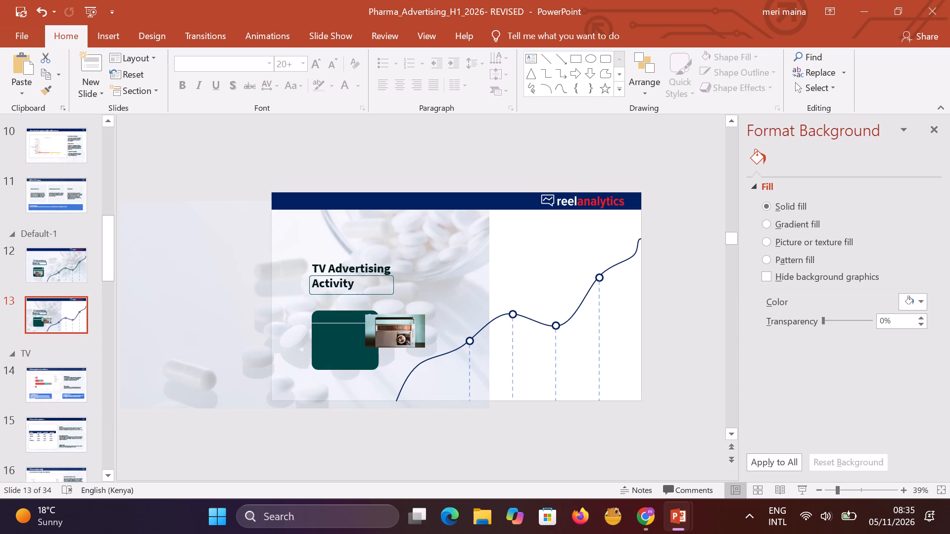
left_click_drag(233, 269, 372, 277)
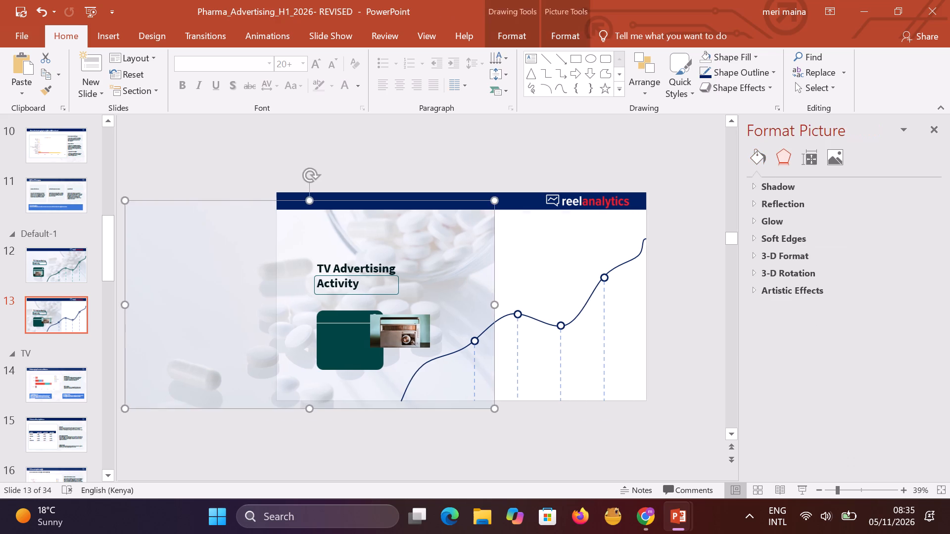
left_click_drag(372, 277, 518, 269)
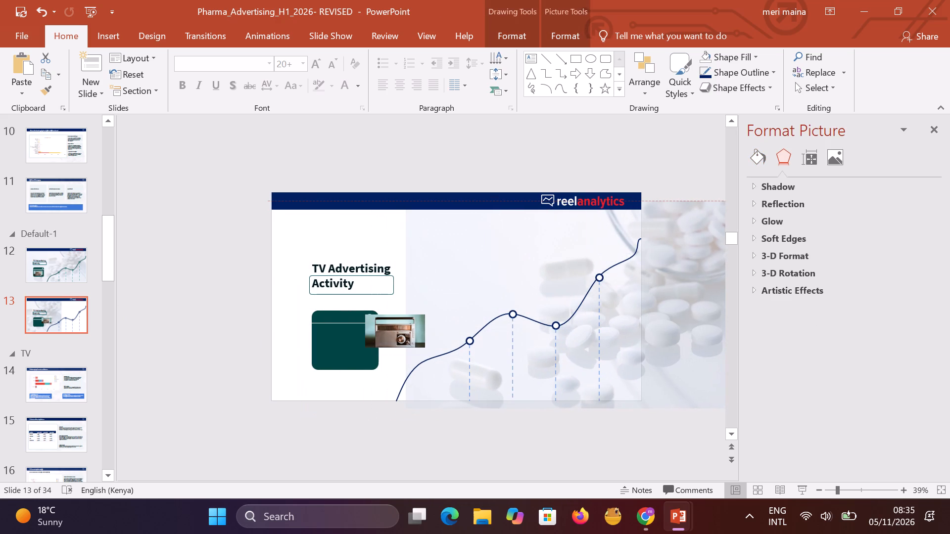
left_click_drag(518, 269, 561, 261)
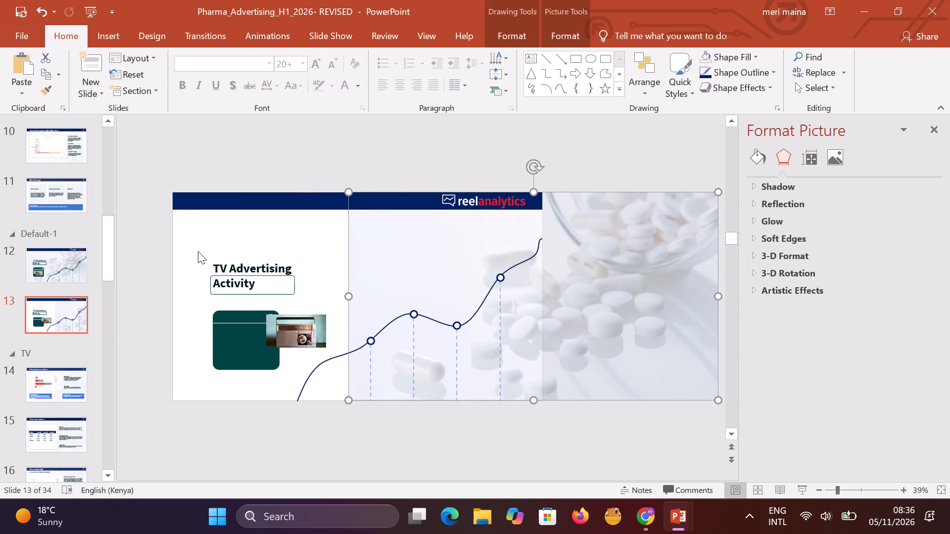
Replace the TV Advertising Activity title and its rounded box on slide 13 with the copied Print title design.
left_click_drag(195, 245, 245, 292)
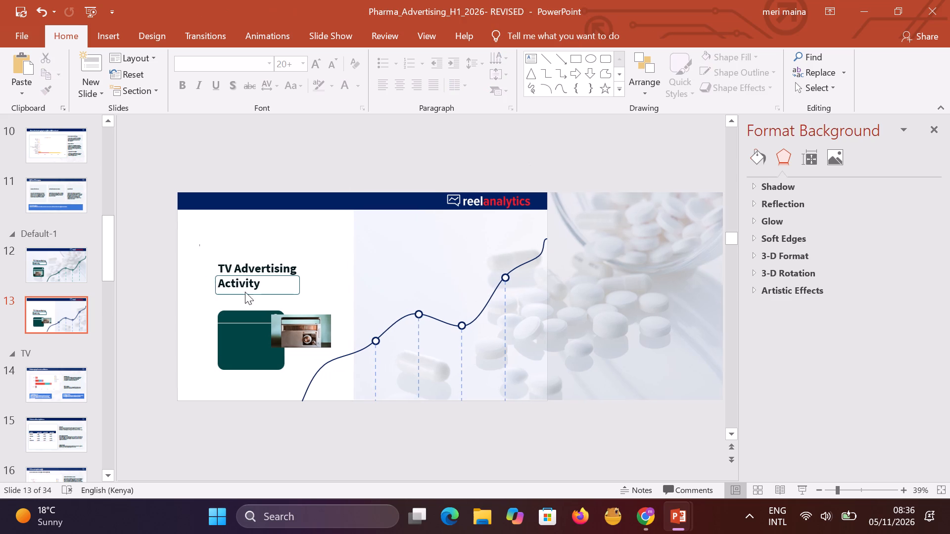
left_click_drag(245, 292, 308, 299)
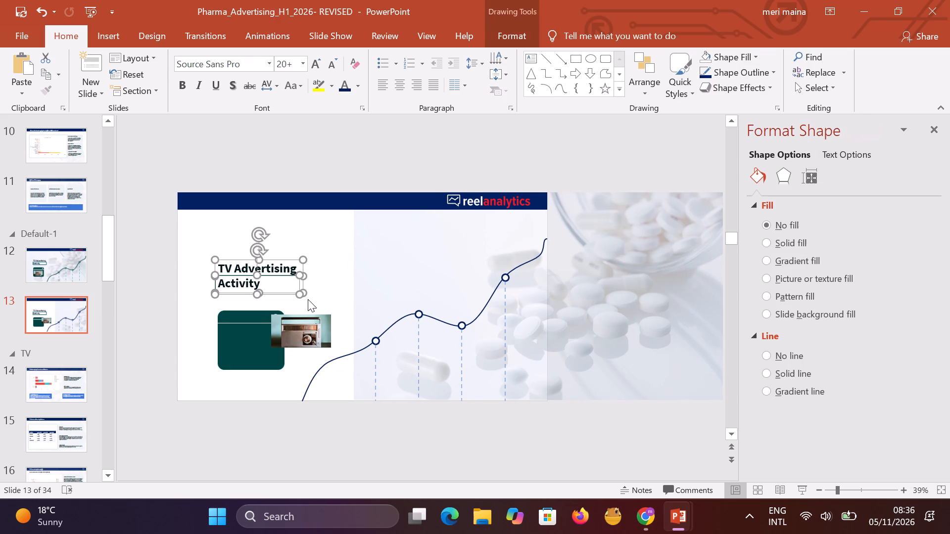
key("Delete")
key("ctrl+v")
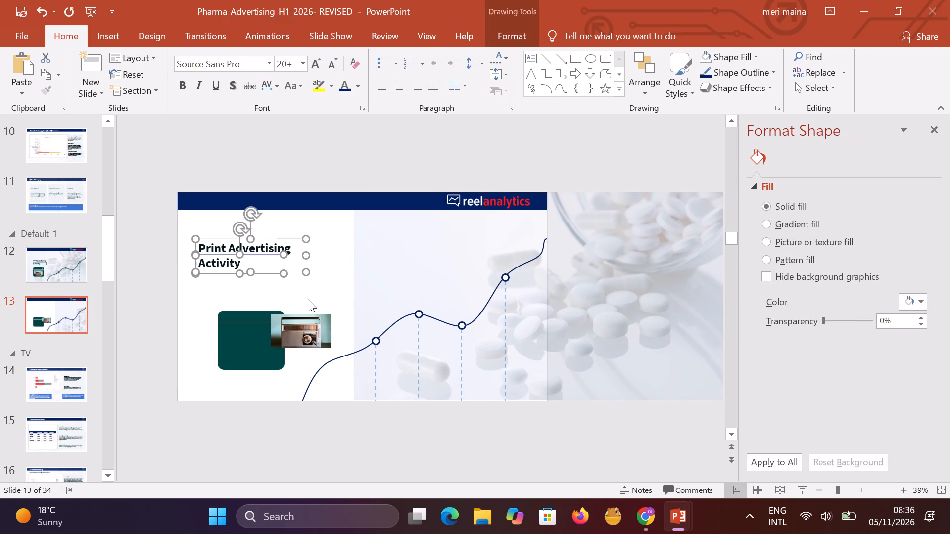
Change the word Print to TV in the pasted title on slide 13.
left_click(226, 250)
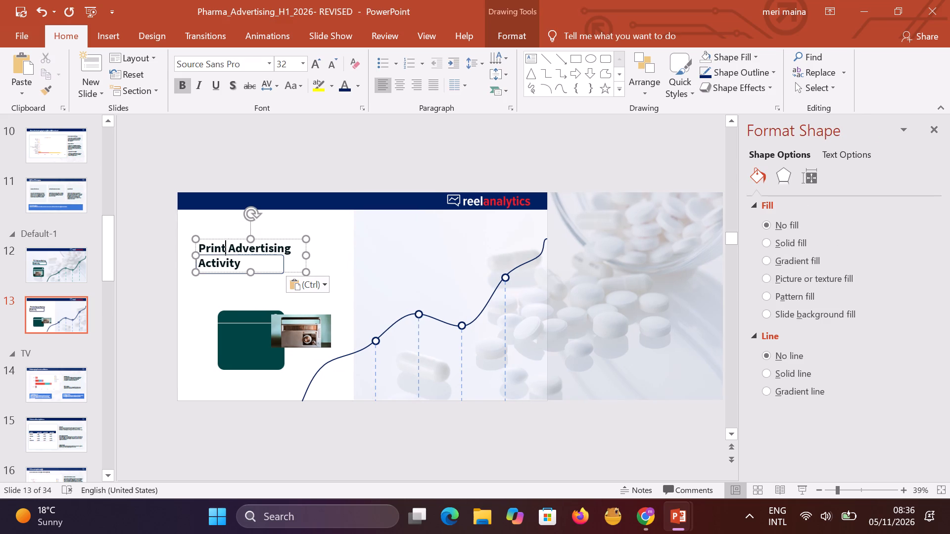
left_click_drag(227, 249, 199, 248)
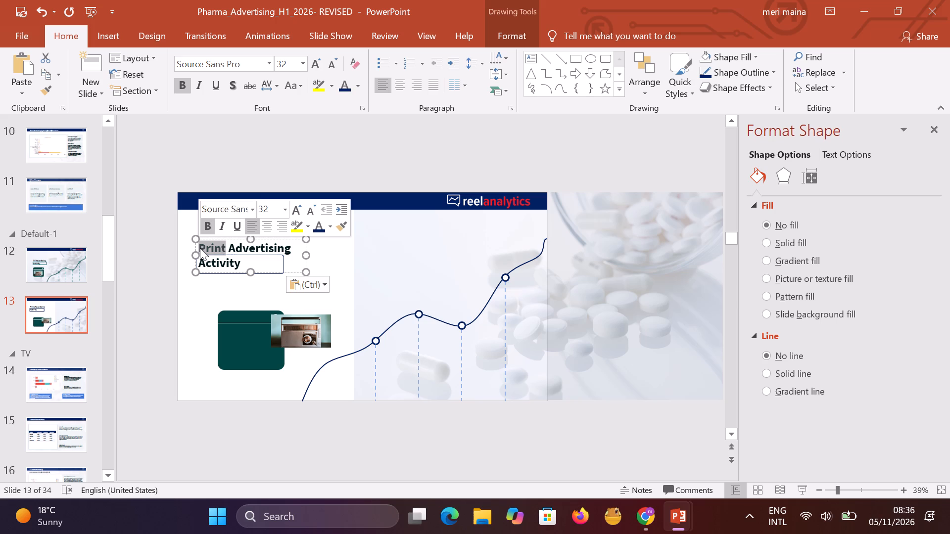
key("shift+t")
key("shift+v")
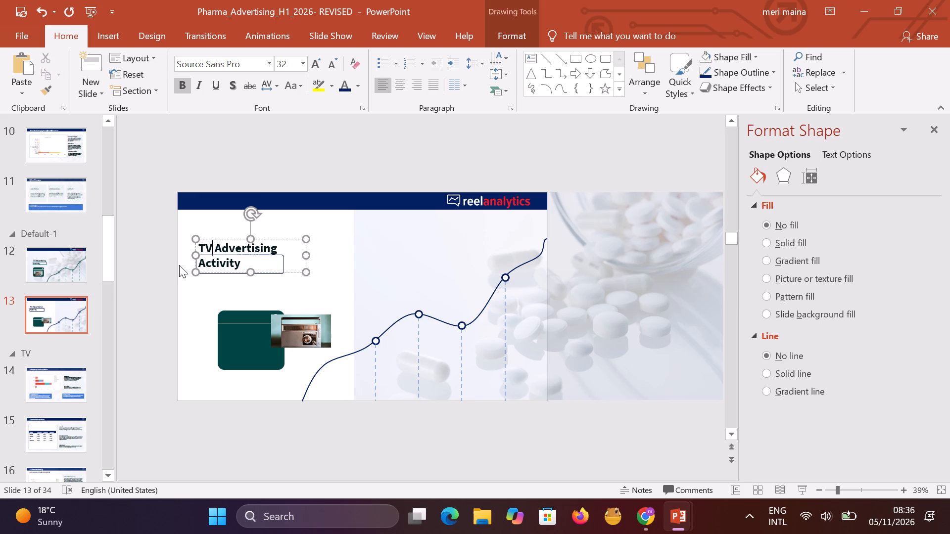
Duplicate slide 20, the navy divider with the radio picture.
scroll(99, 389, "down", 3)
scroll(73, 403, "down", 20)
scroll(73, 403, "down", 20)
scroll(73, 403, "down", 2)
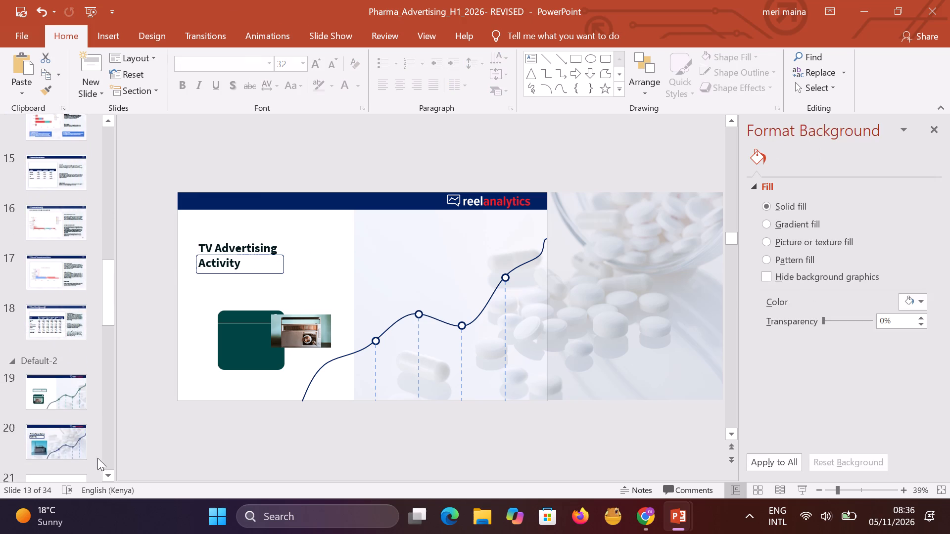
scroll(97, 458, "down", 12)
left_click(86, 353)
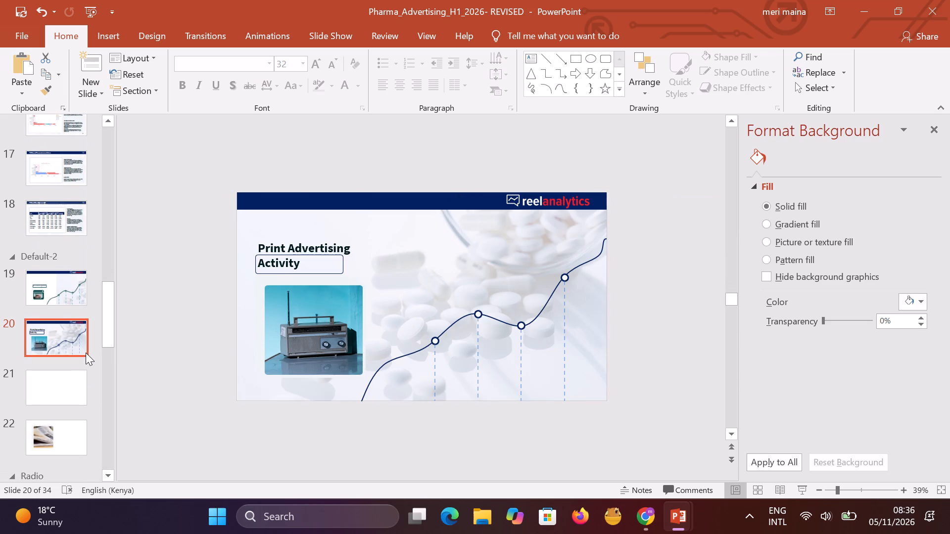
right_click(71, 341)
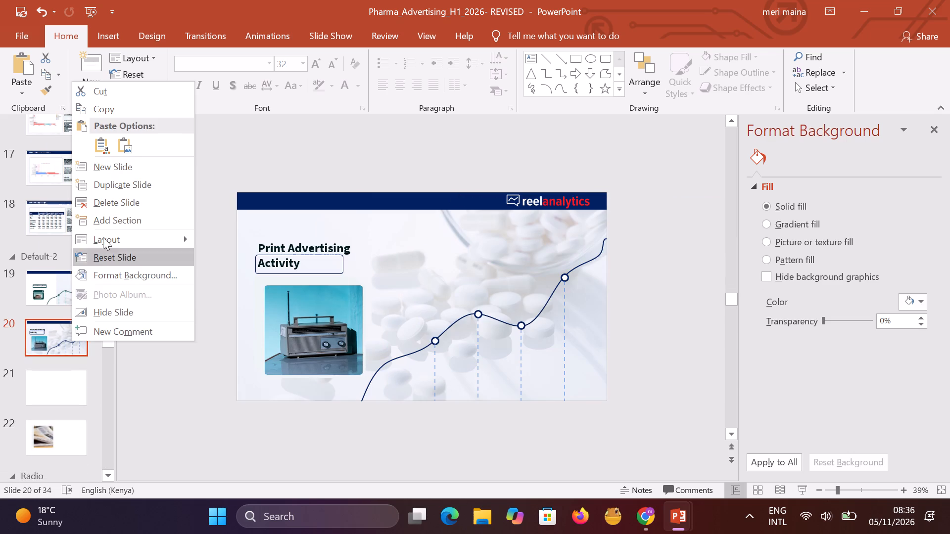
left_click(118, 186)
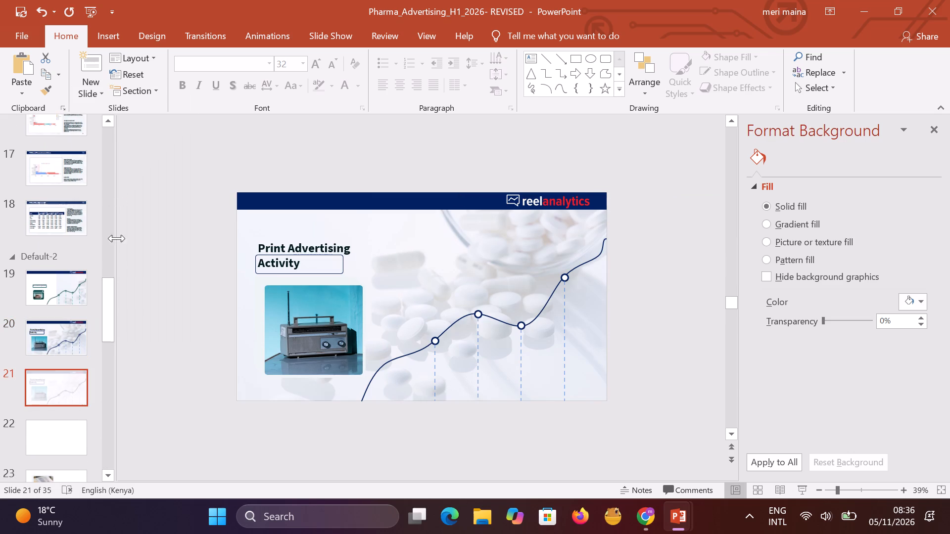
Reword the title on slide 20 to Radio Advertising Activity, keeping the word Activity bold.
left_click(64, 304)
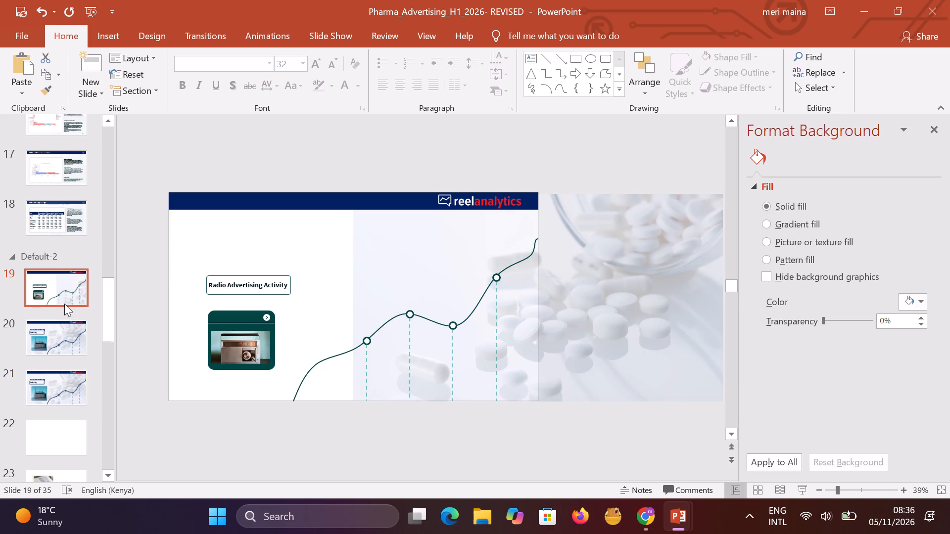
left_click(68, 337)
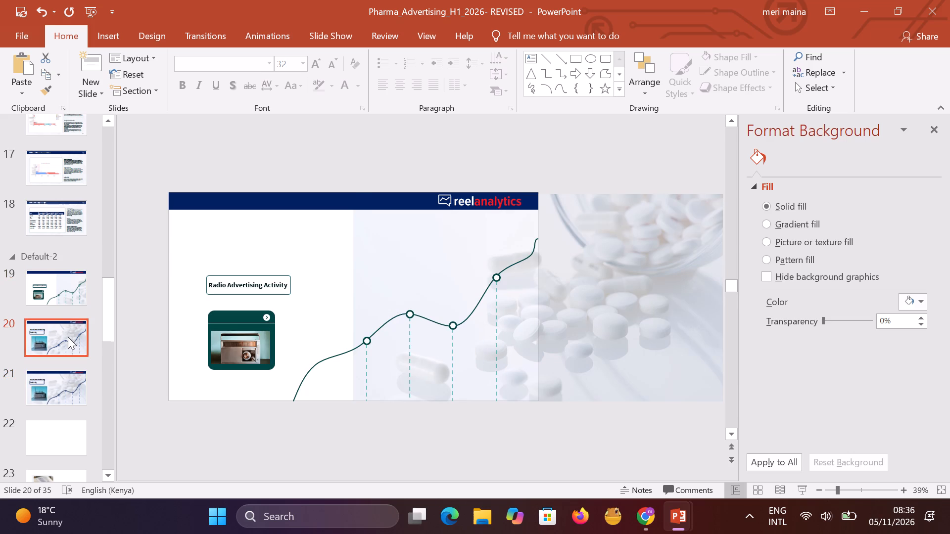
left_click(46, 333)
double_click(282, 266)
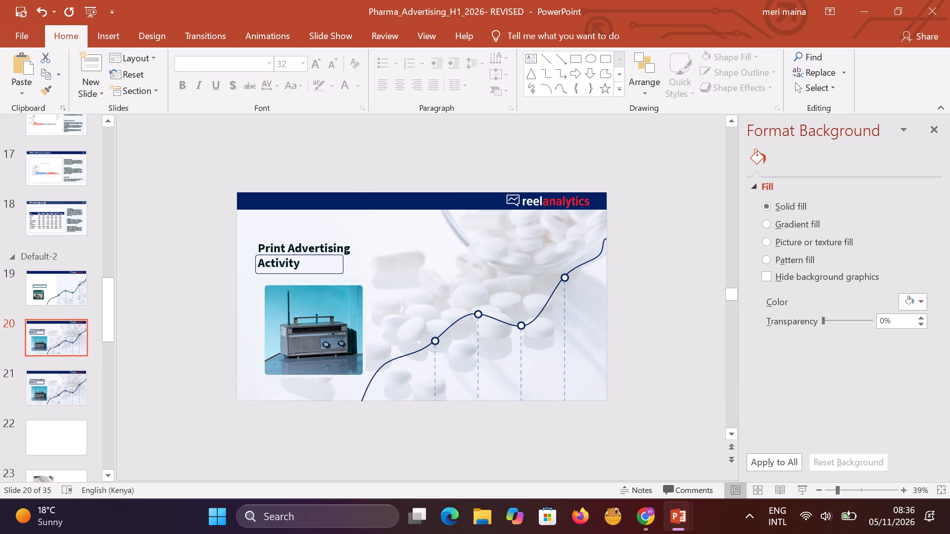
left_click(283, 247)
left_click(270, 251)
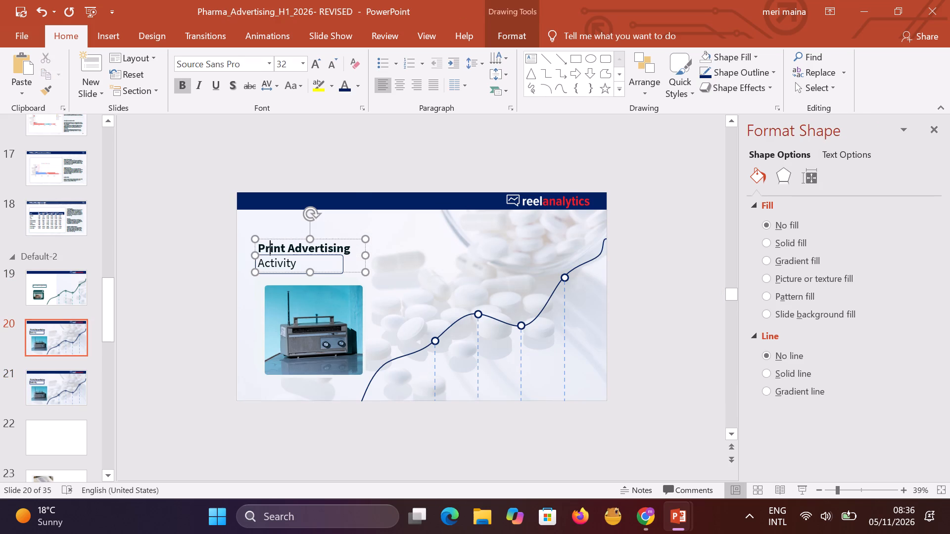
left_click_drag(295, 263, 267, 266)
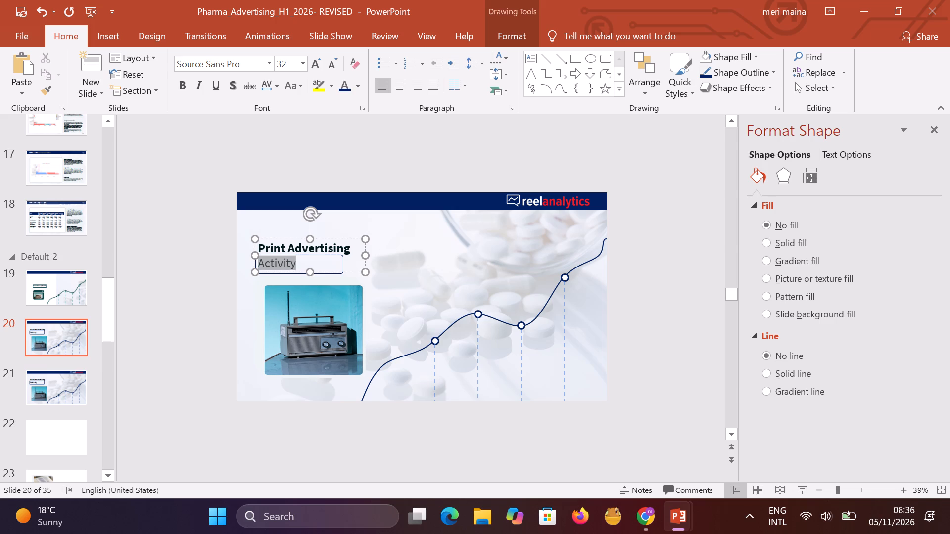
left_click_drag(267, 266, 266, 266)
left_click(180, 91)
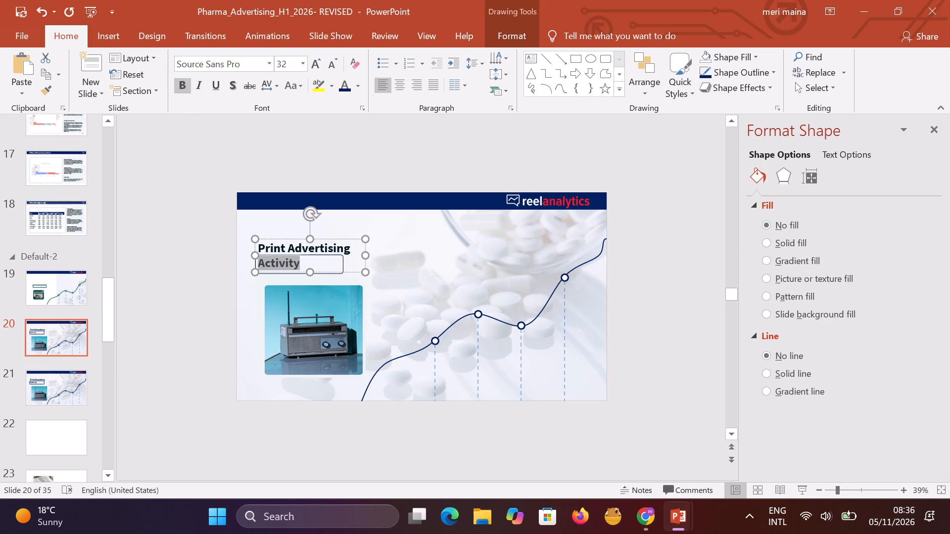
left_click_drag(285, 246, 258, 248)
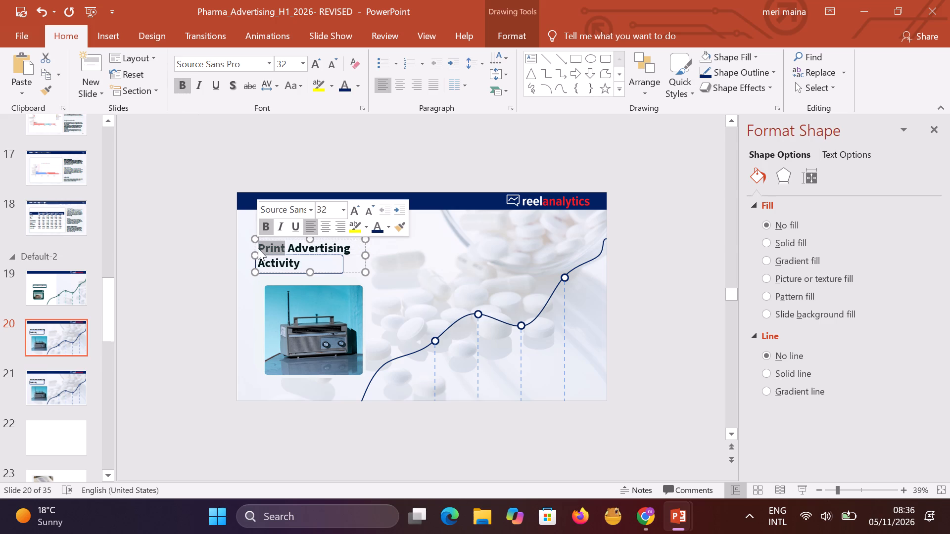
type("Ra")
type("dio")
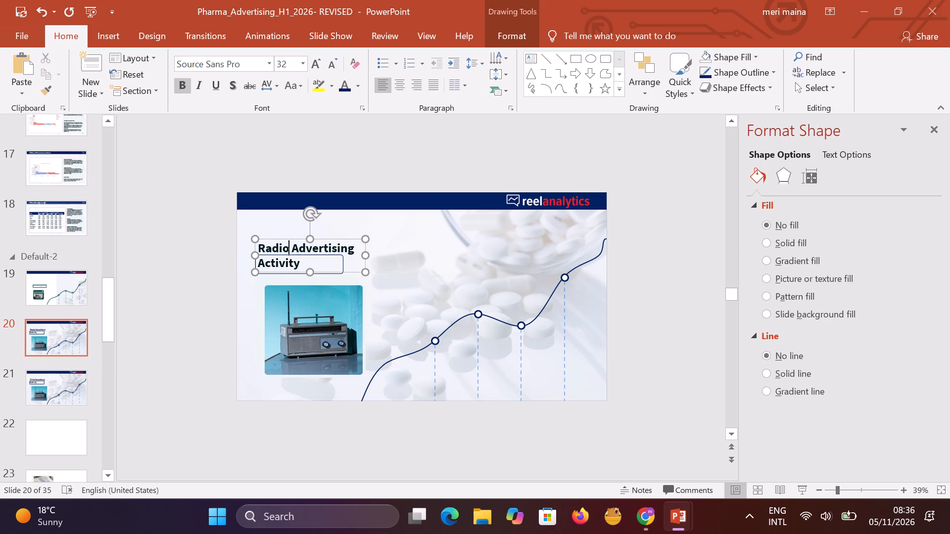
left_click(641, 318)
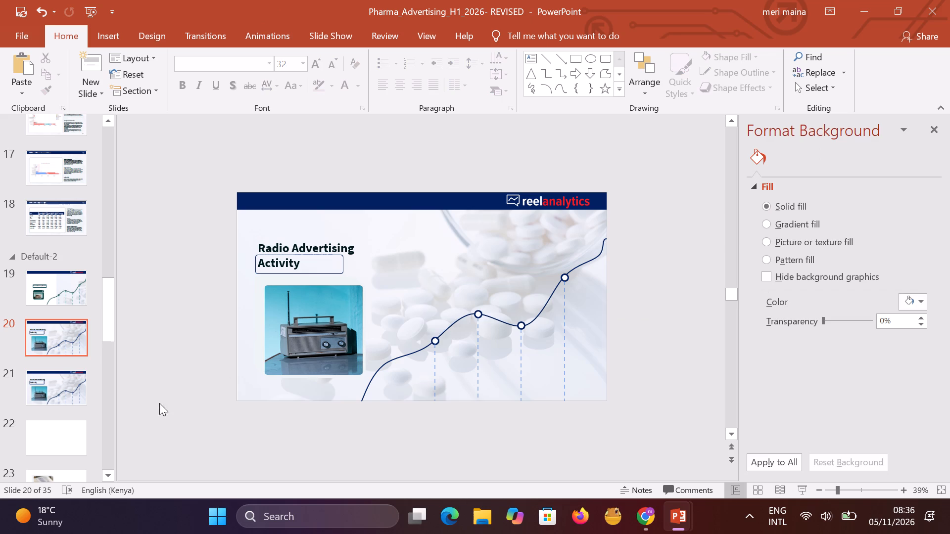
Shift the pills picture aside on slide 21 and nudge the Print title with its rounded box slightly to the right.
left_click(68, 393)
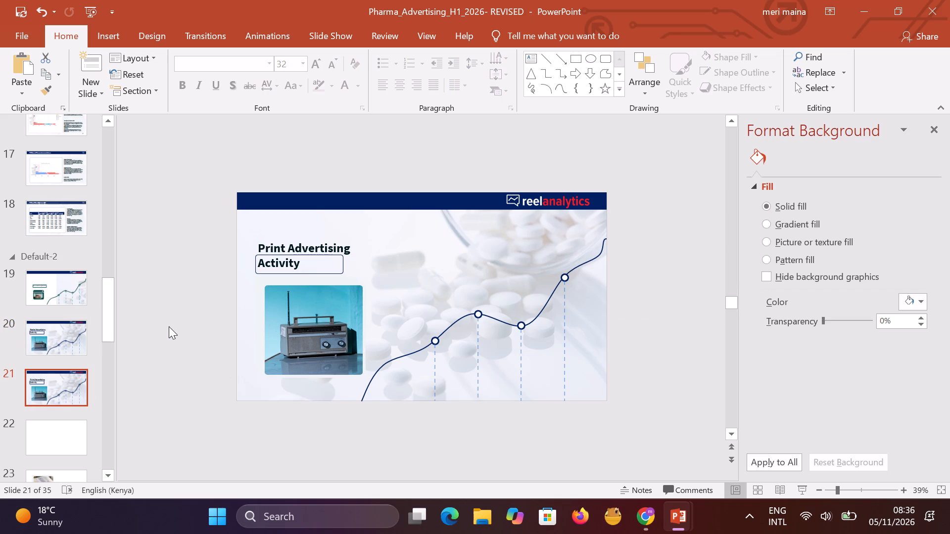
left_click_drag(259, 221, 426, 230)
left_click_drag(164, 232, 167, 250)
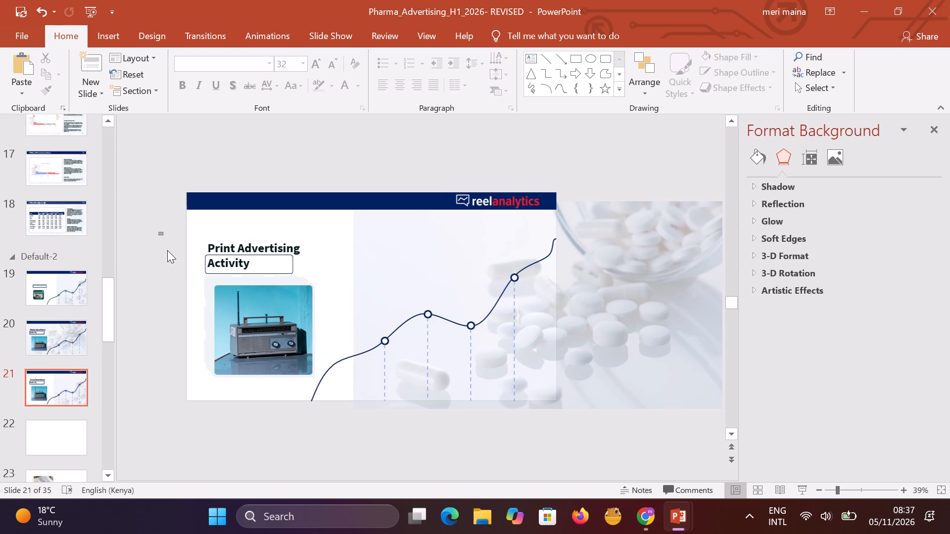
left_click_drag(167, 250, 329, 276)
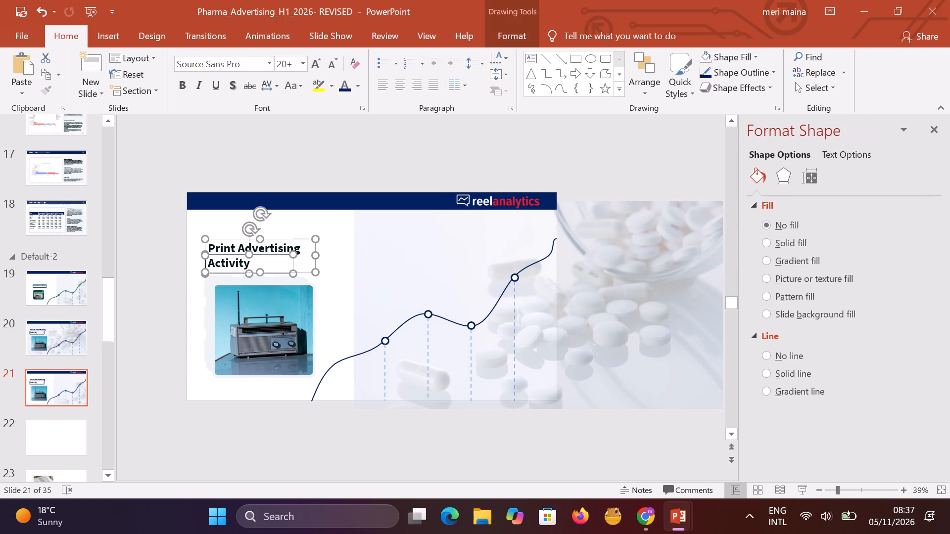
left_click(212, 255)
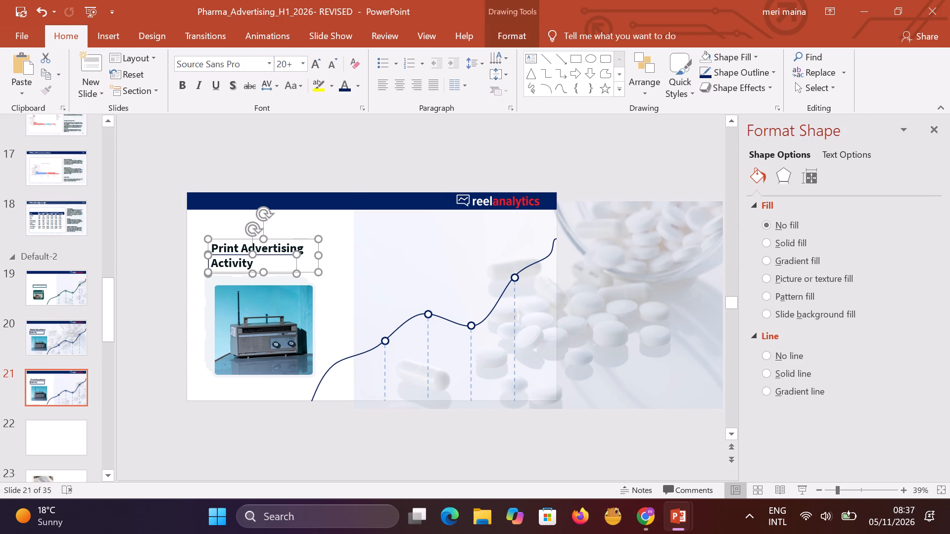
Move the pills picture on slide 21 back so that it covers the whole slide area behind the title and radio picture.
left_click_drag(385, 267, 207, 258)
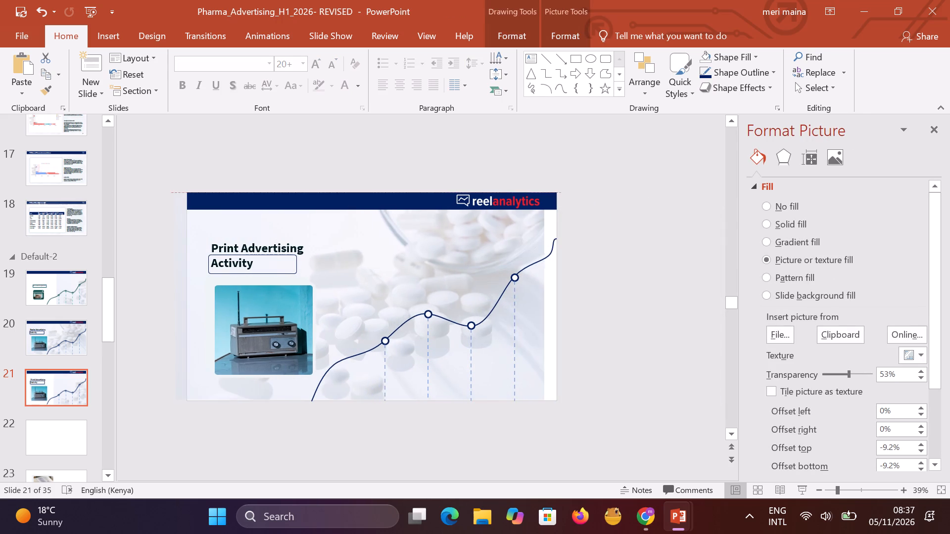
left_click_drag(207, 258, 220, 260)
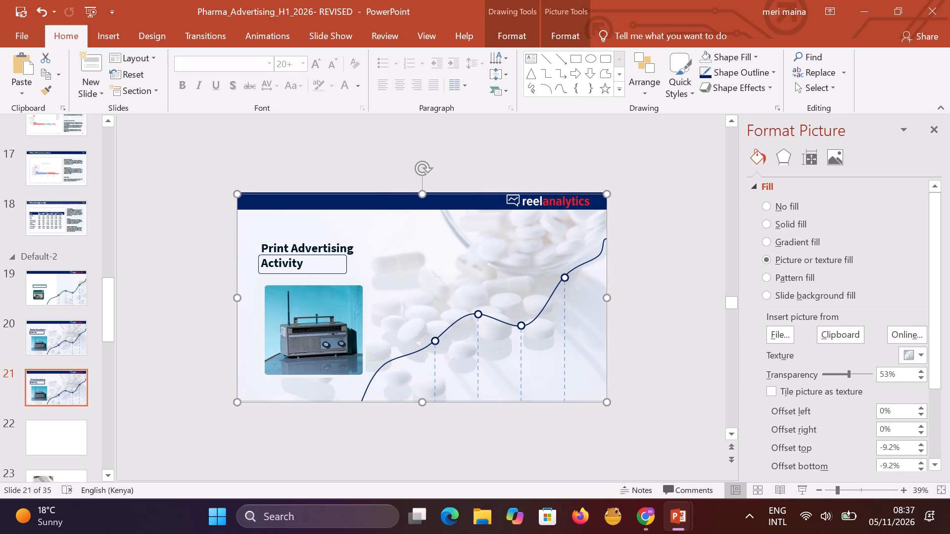
left_click_drag(239, 238, 240, 232)
left_click(184, 240)
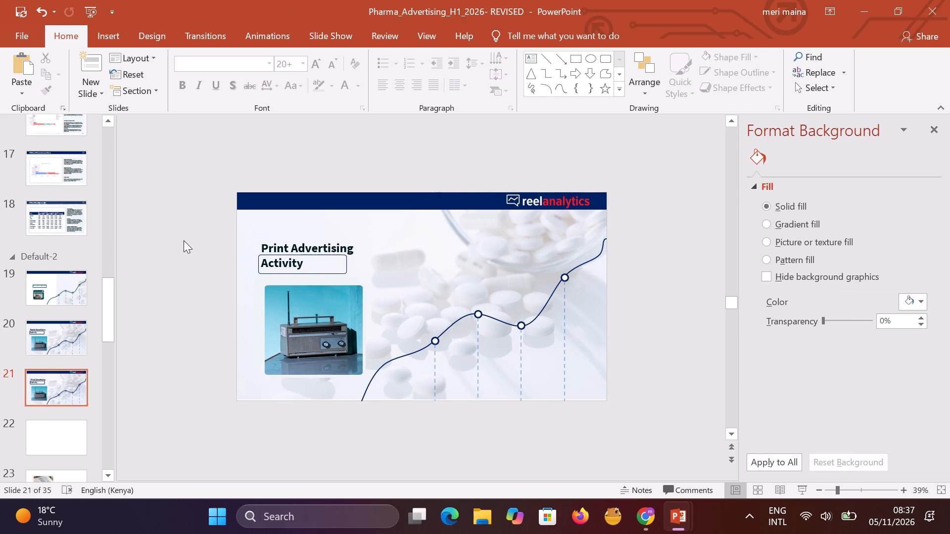
left_click(668, 303)
Change the word Print to TV in the Advertising Activity title on slide 21.
left_click(59, 341)
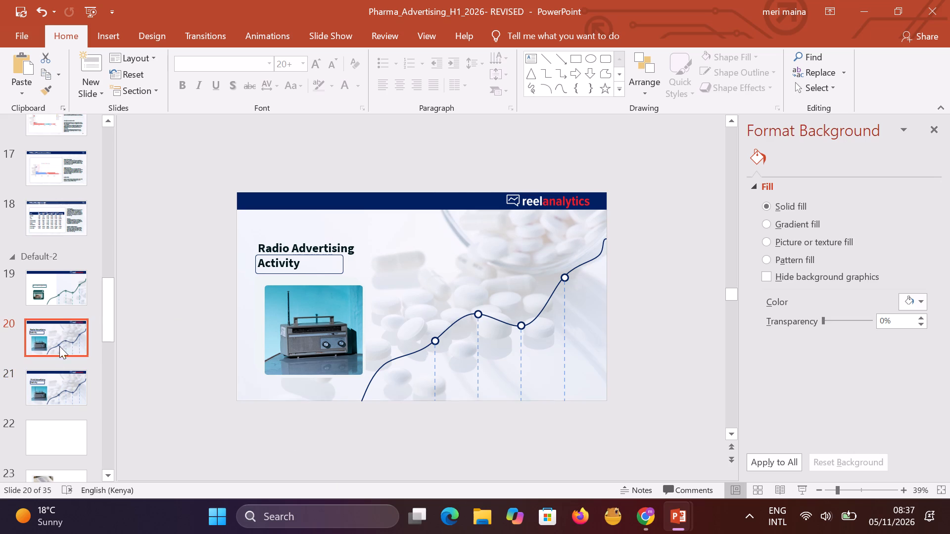
left_click(44, 386)
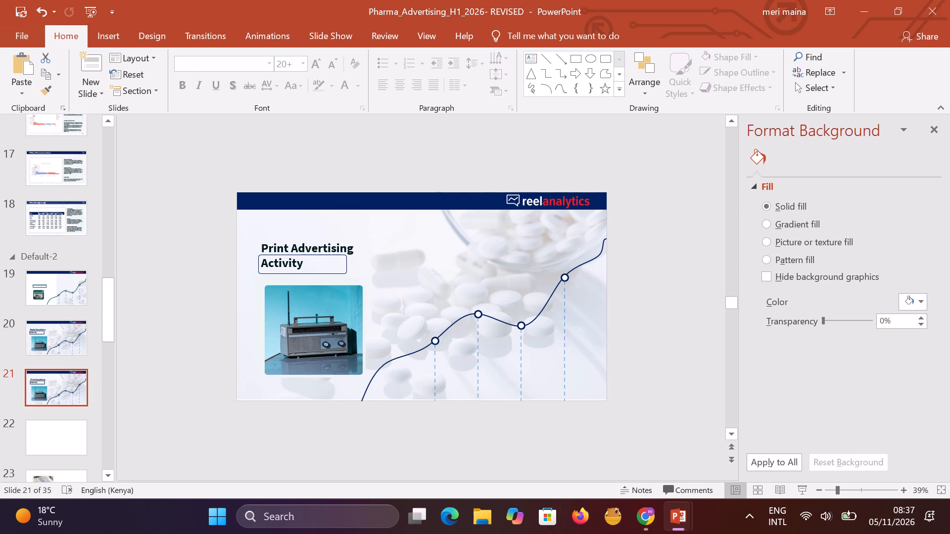
left_click(287, 247)
left_click_drag(288, 247, 260, 247)
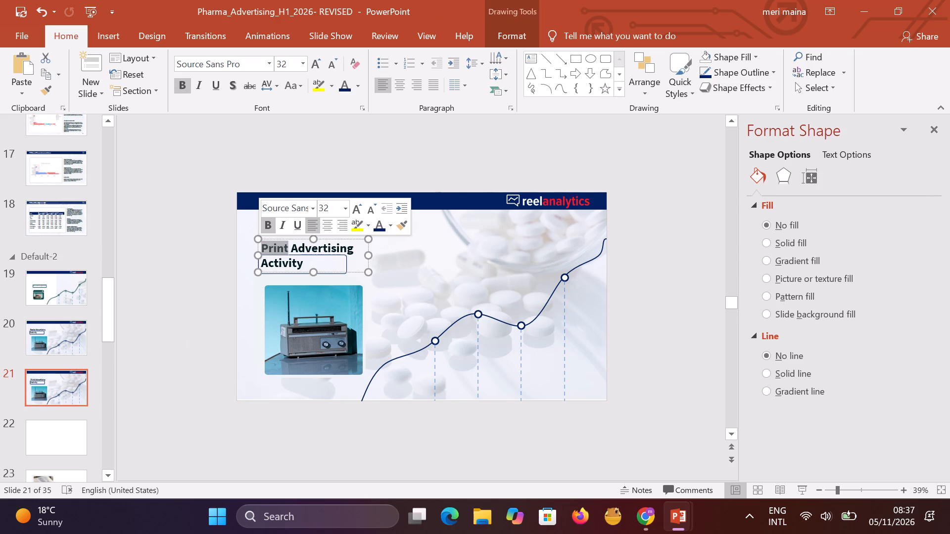
key("shift+t")
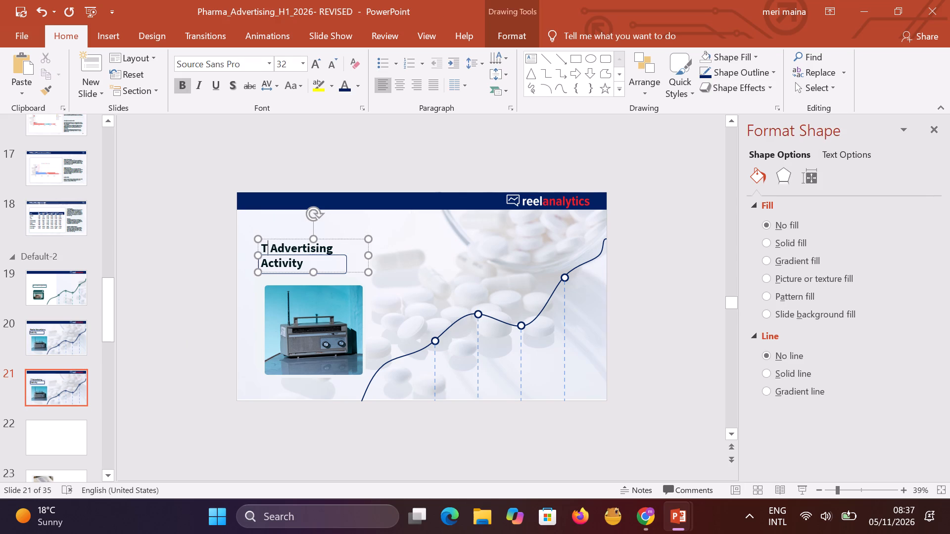
key("shift+v")
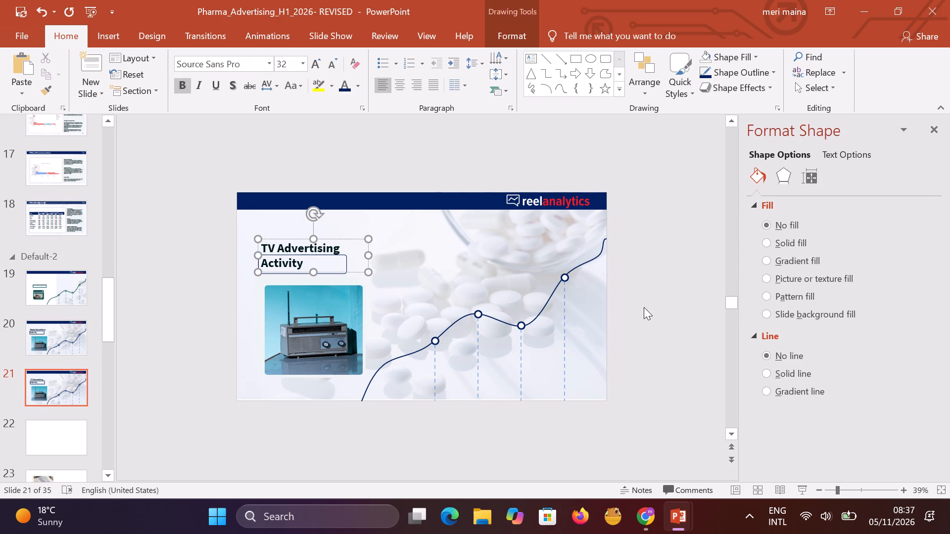
left_click(644, 307)
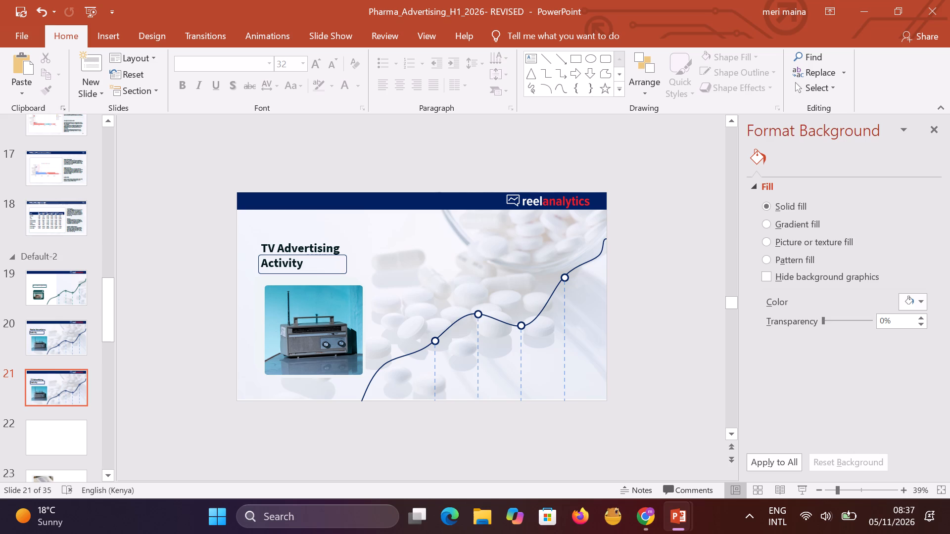
Send the pills background picture on slide 21 to the back.
left_click(587, 231)
left_click(580, 227)
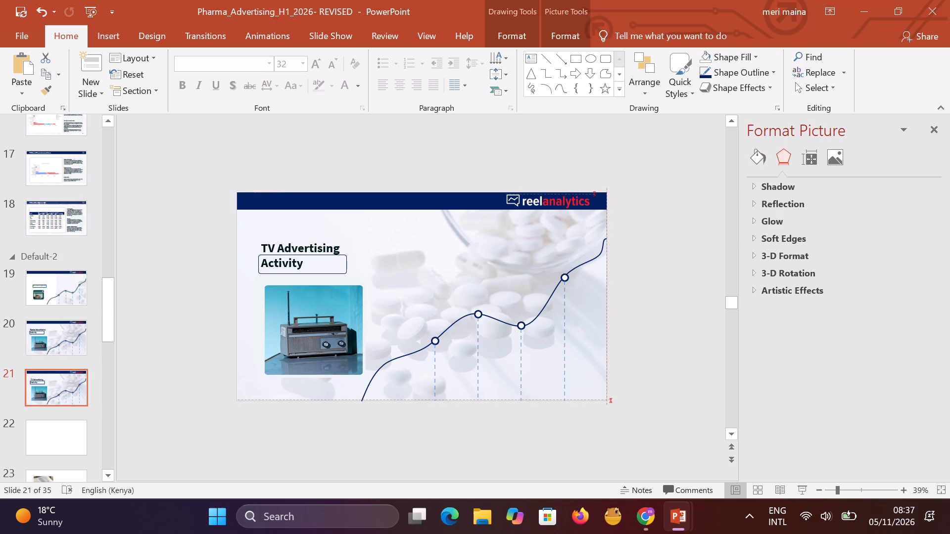
left_click(648, 228)
left_click(542, 238)
right_click(542, 238)
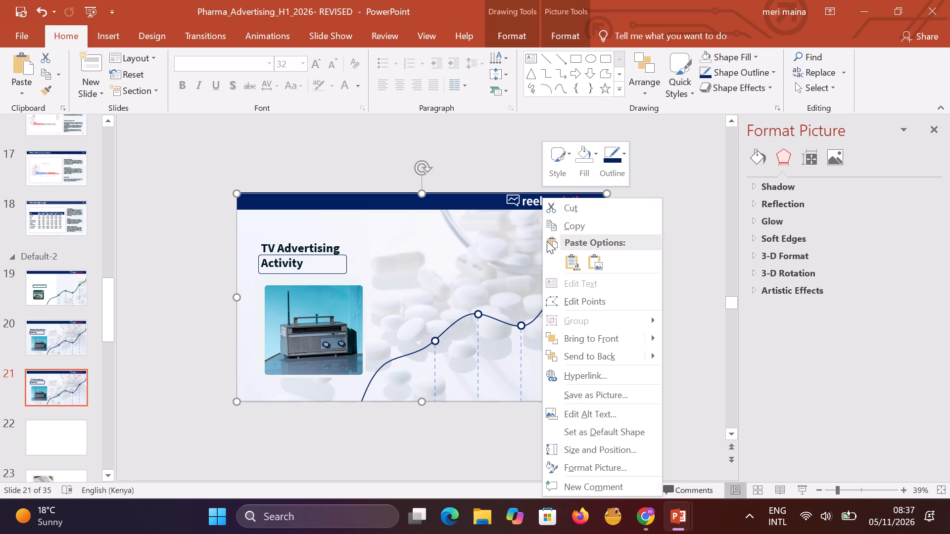
left_click(591, 356)
left_click(651, 323)
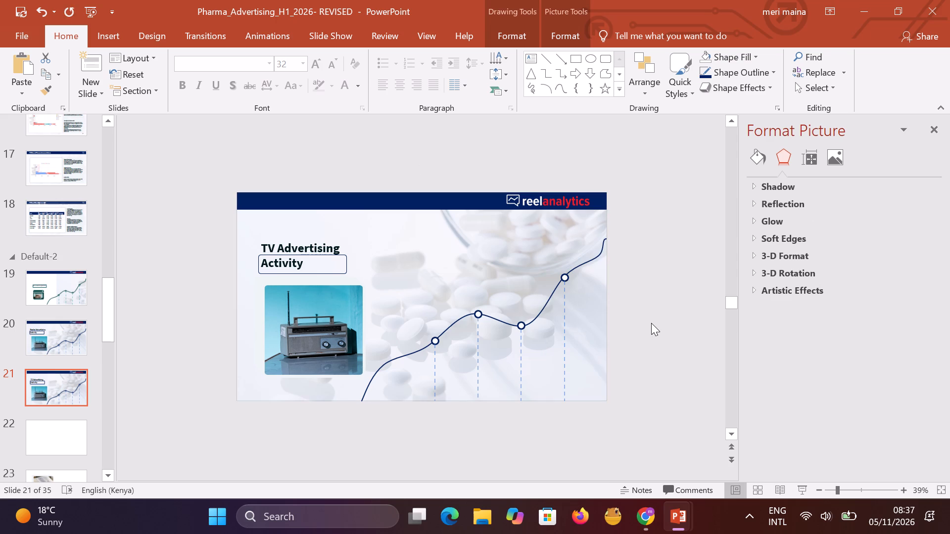
Copy slide 3 with the TV picture from the Kenya Beverage Sector presentation and paste it after blank slide 22 in the pharma deck.
left_click(644, 528)
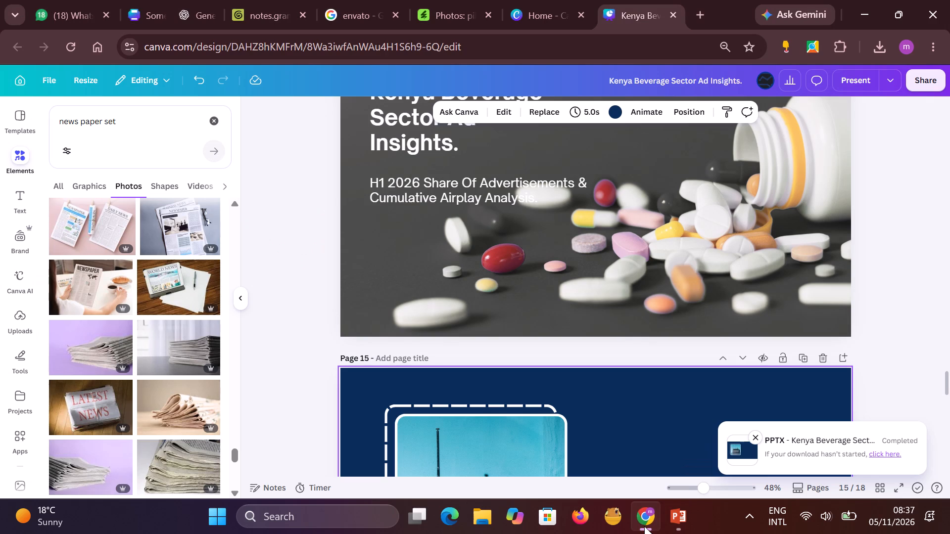
left_click(670, 510)
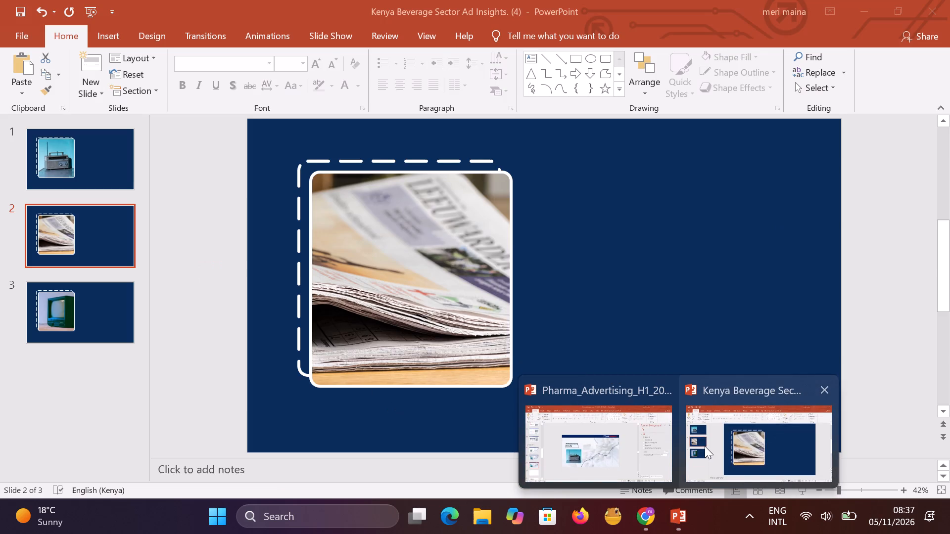
left_click(705, 446)
left_click(110, 315)
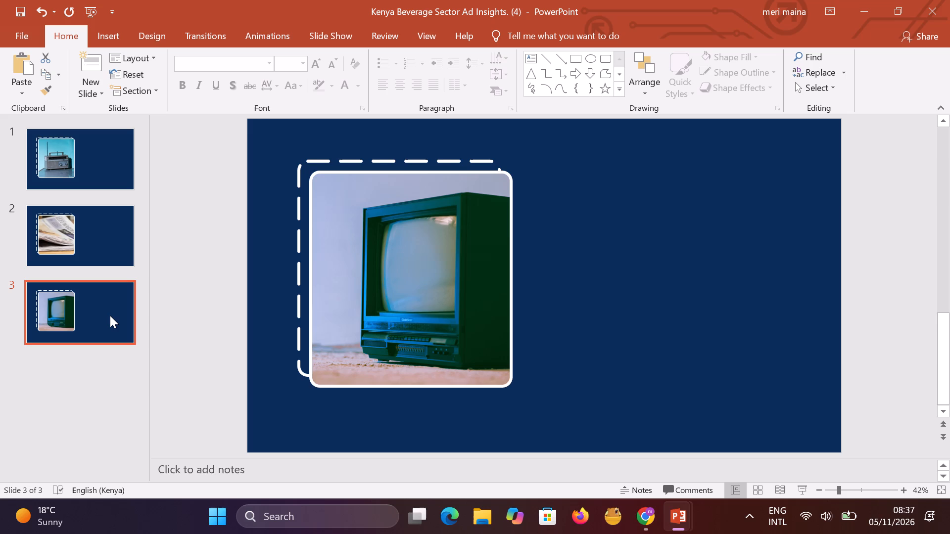
key("ctrl+c")
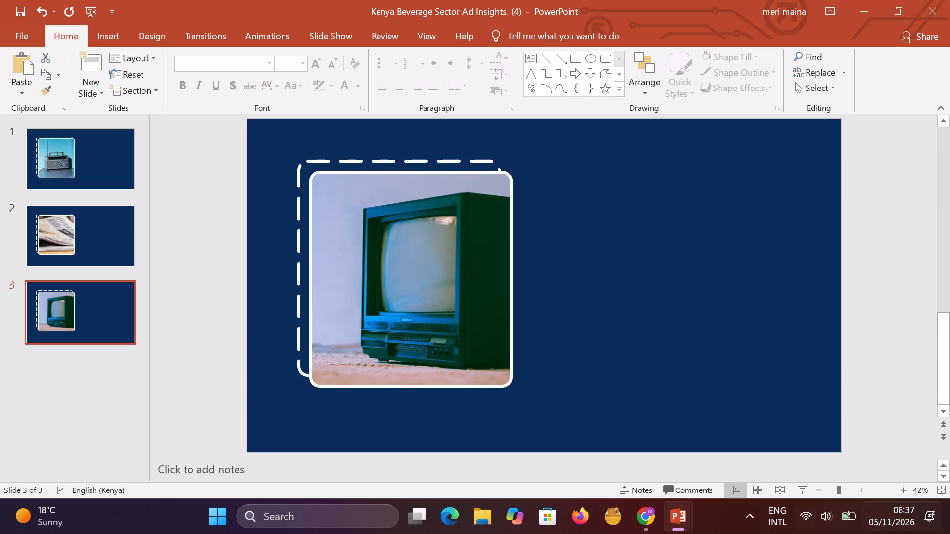
left_click(650, 515)
left_click(671, 513)
left_click(653, 462)
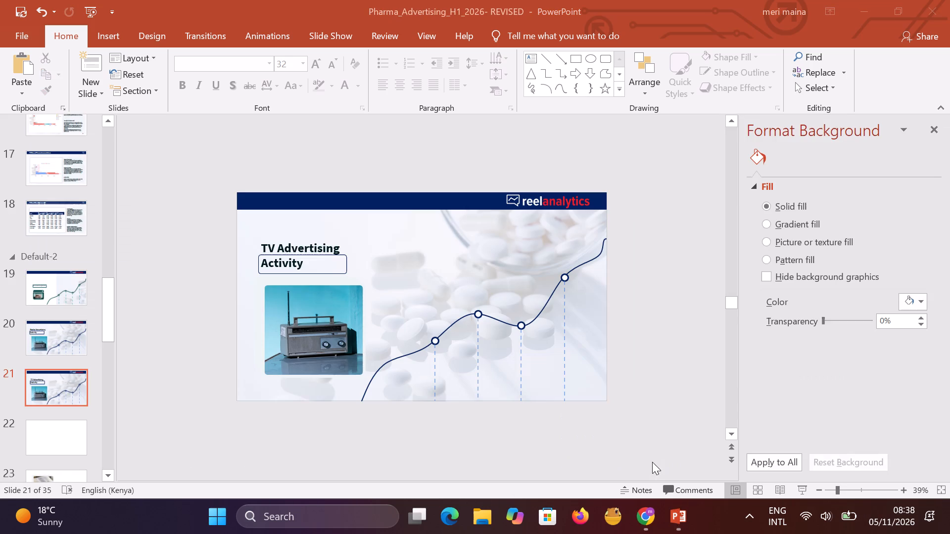
left_click(53, 434)
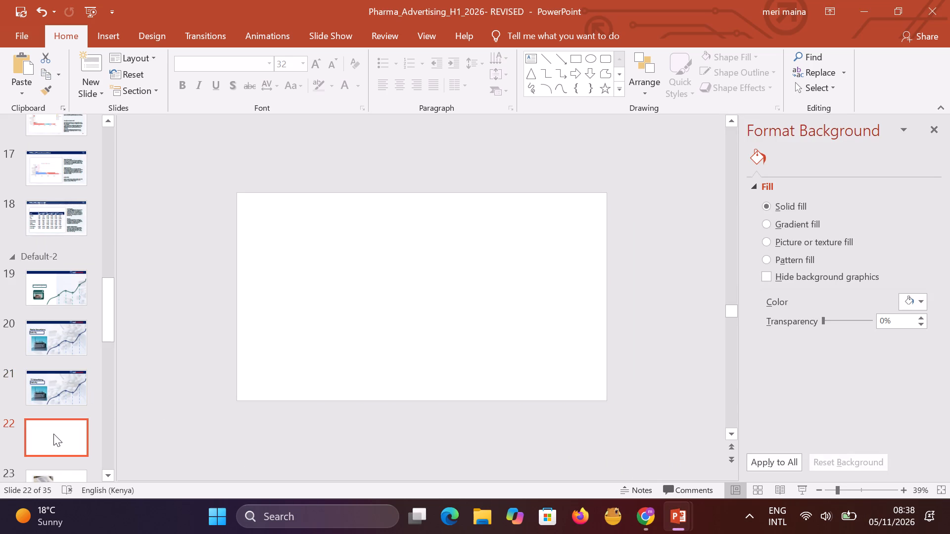
key("ctrl+v")
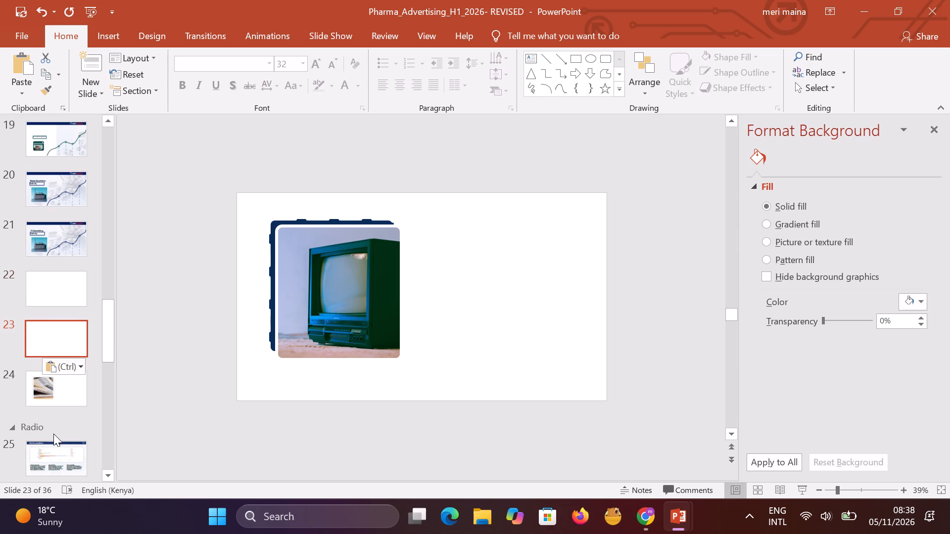
Set the outline colour of the dashed frame and of the TV picture's border on slide 23 to the lightest blue-grey theme tint.
left_click(269, 235)
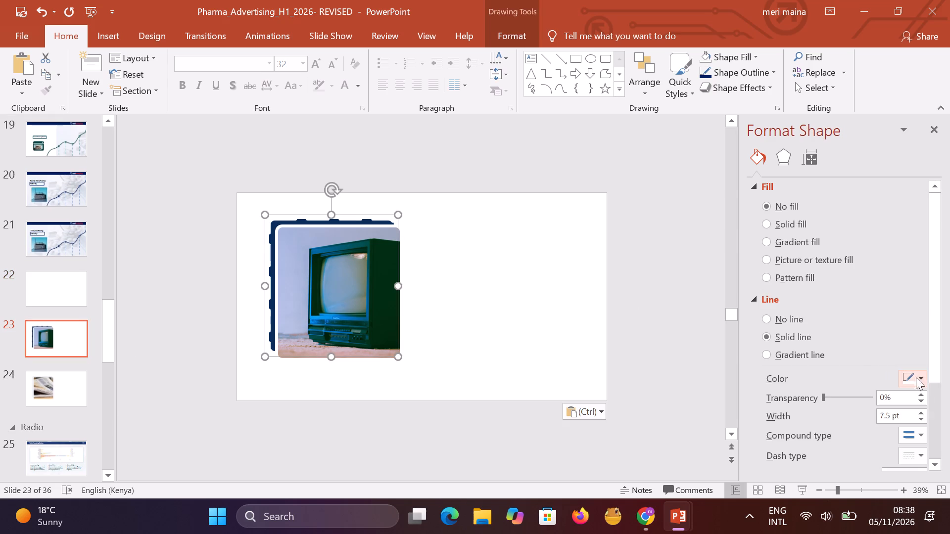
left_click(923, 378)
left_click(907, 238)
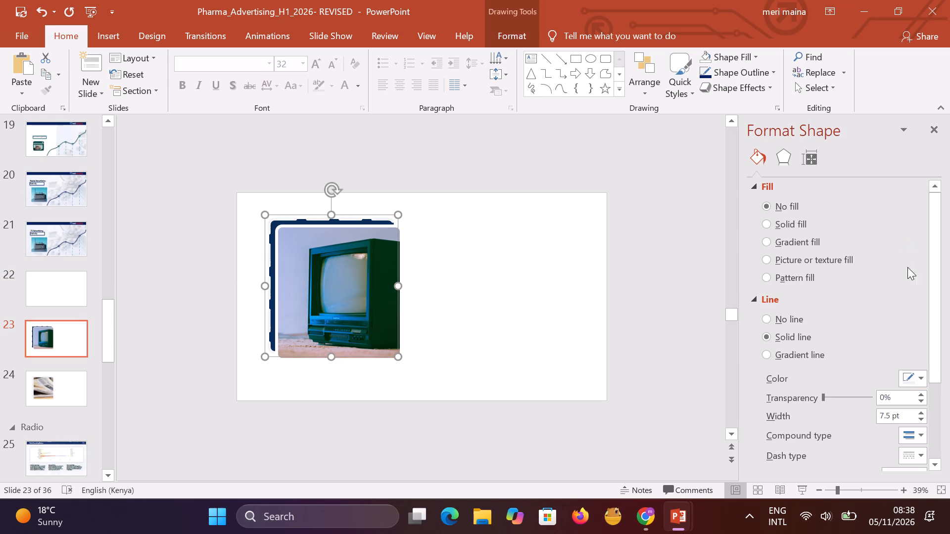
left_click(280, 225)
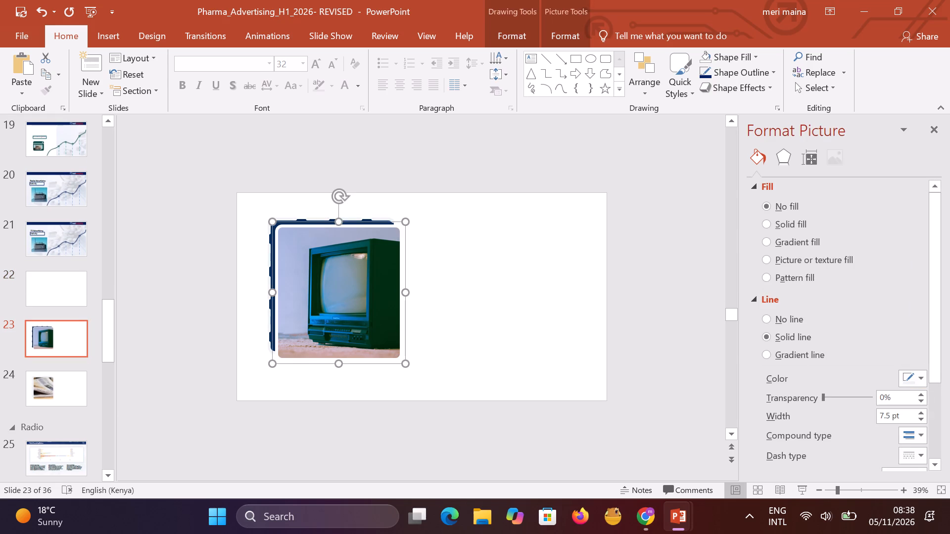
left_click(921, 378)
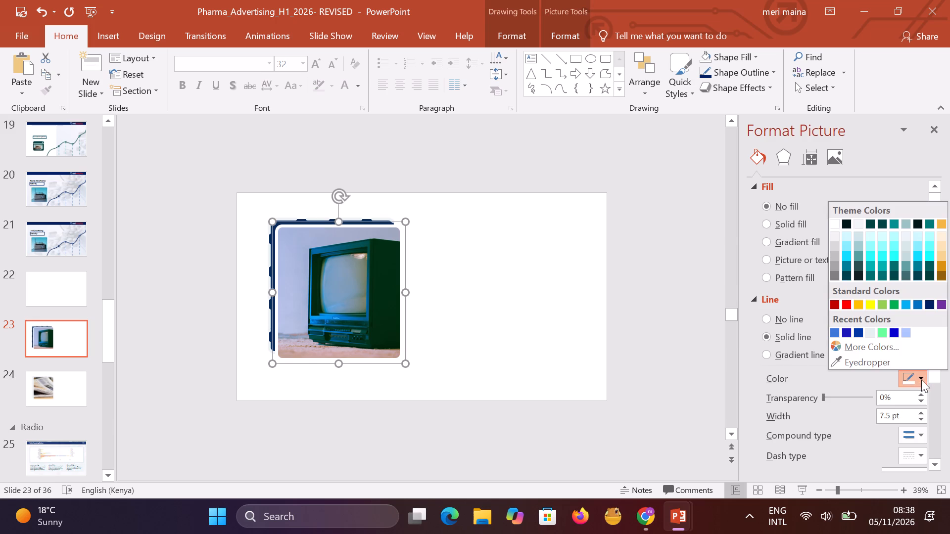
left_click(907, 238)
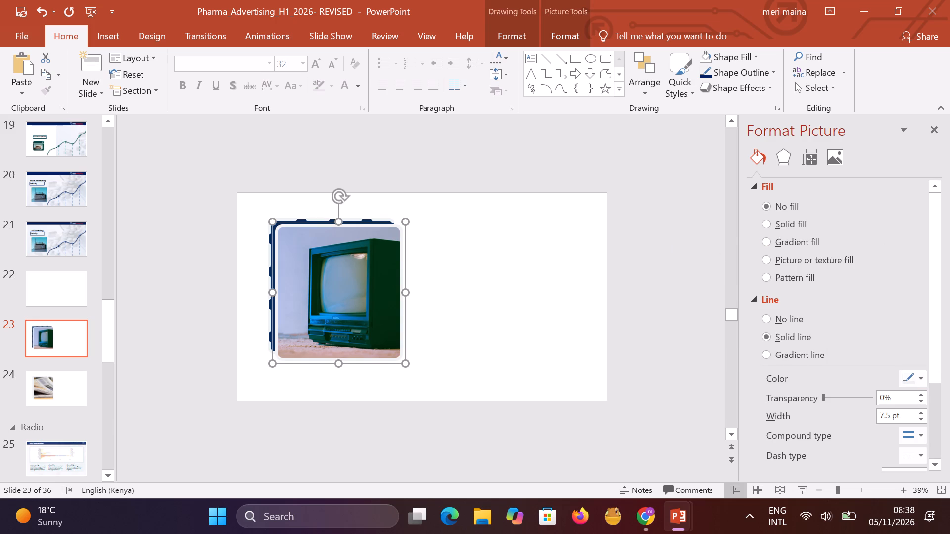
Compare with the newspaper frame on slide 24 and recolour the TV picture's remaining border outline on slide 23 in the lightest blue-grey tint.
scroll(278, 231, "down", 1)
left_click(278, 231)
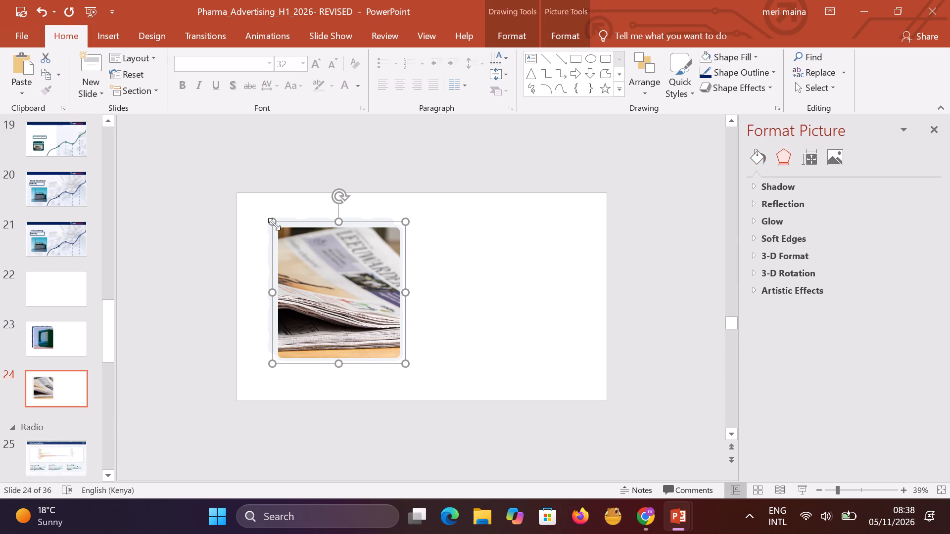
left_click(456, 243)
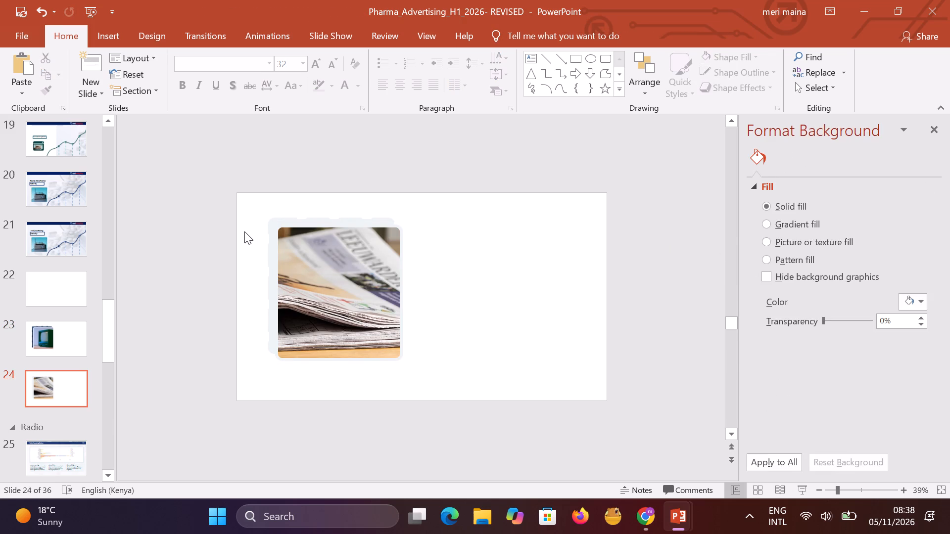
left_click(37, 338)
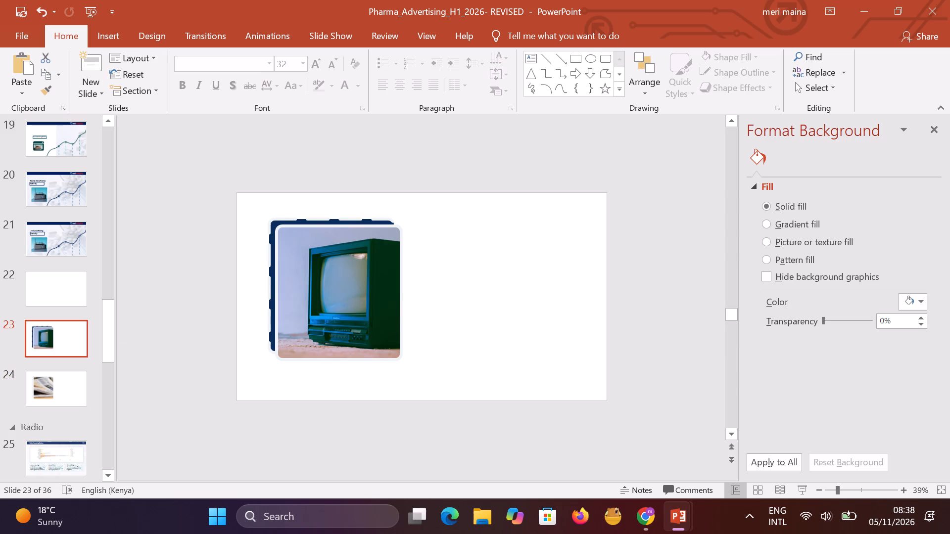
left_click(277, 248)
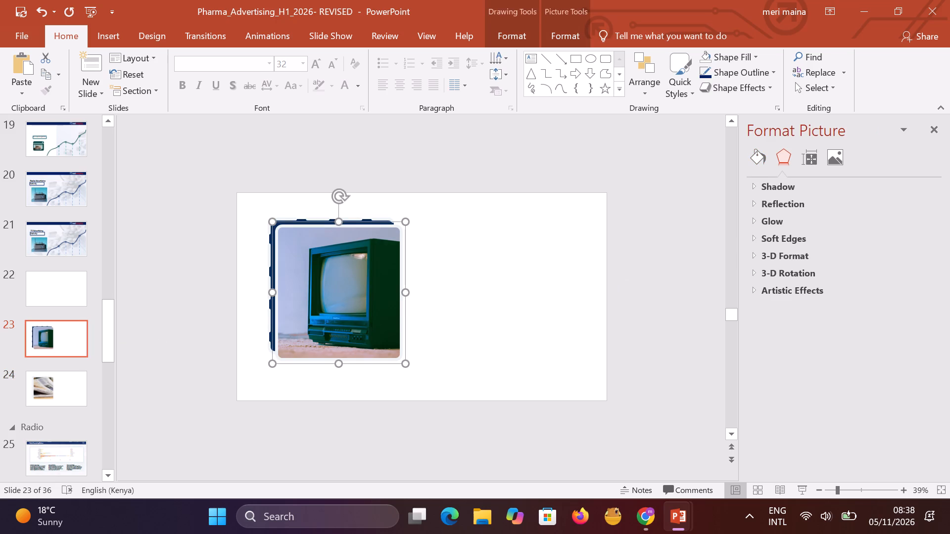
left_click(330, 226)
right_click(330, 226)
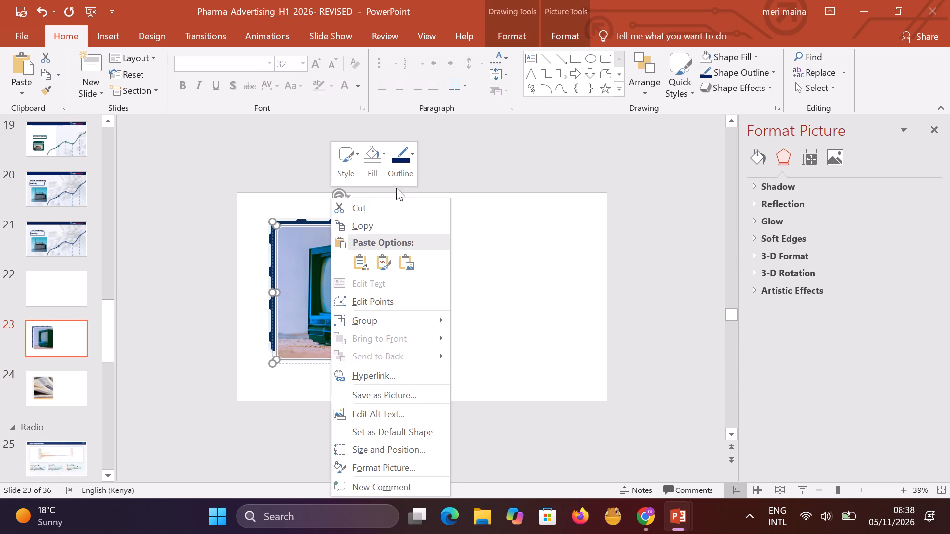
left_click(411, 153)
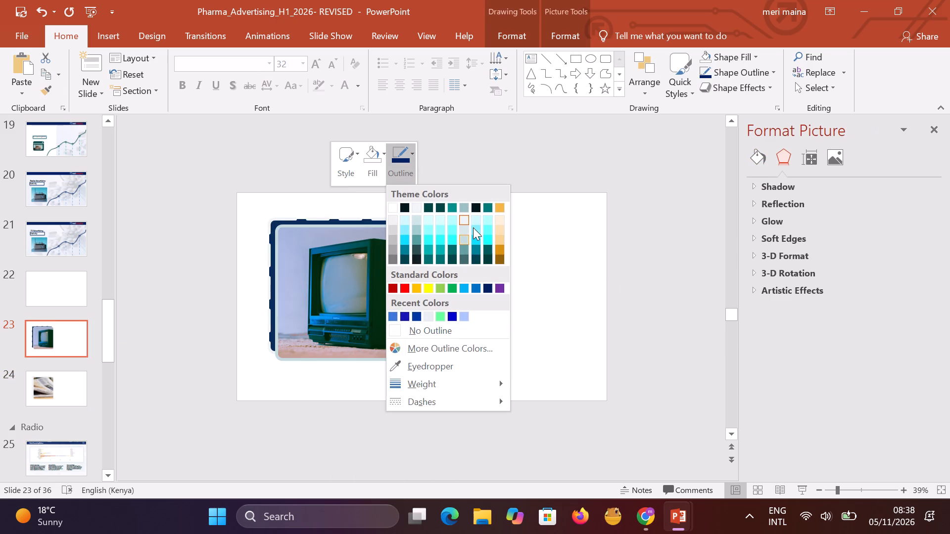
left_click(460, 220)
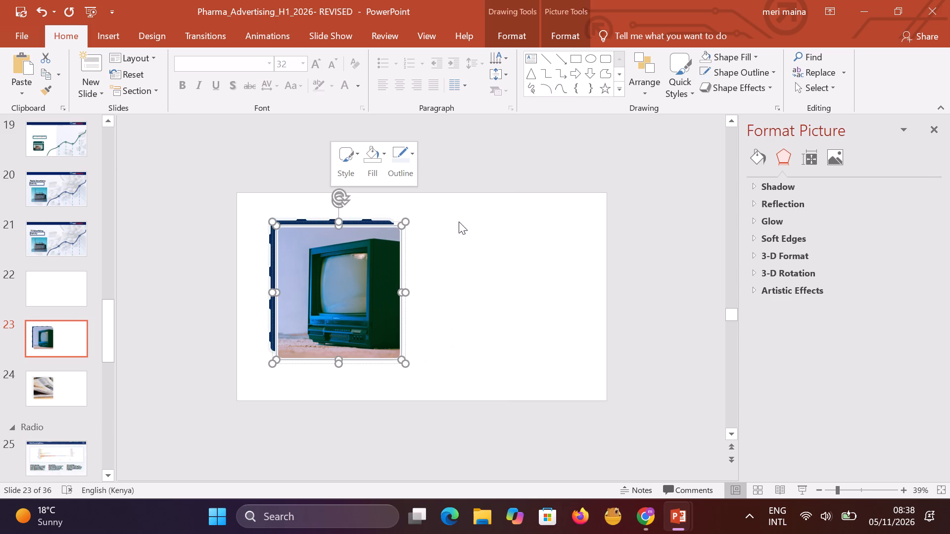
Apply the lightest blue-grey theme tint again to the outlines of the frame behind the TV picture on slide 23.
left_click(263, 240)
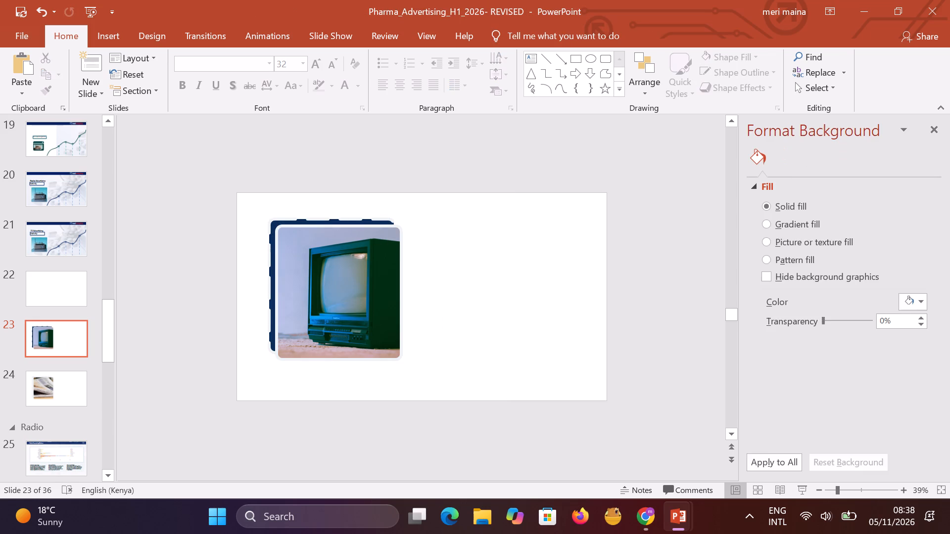
left_click(270, 230)
left_click(273, 224)
right_click(273, 224)
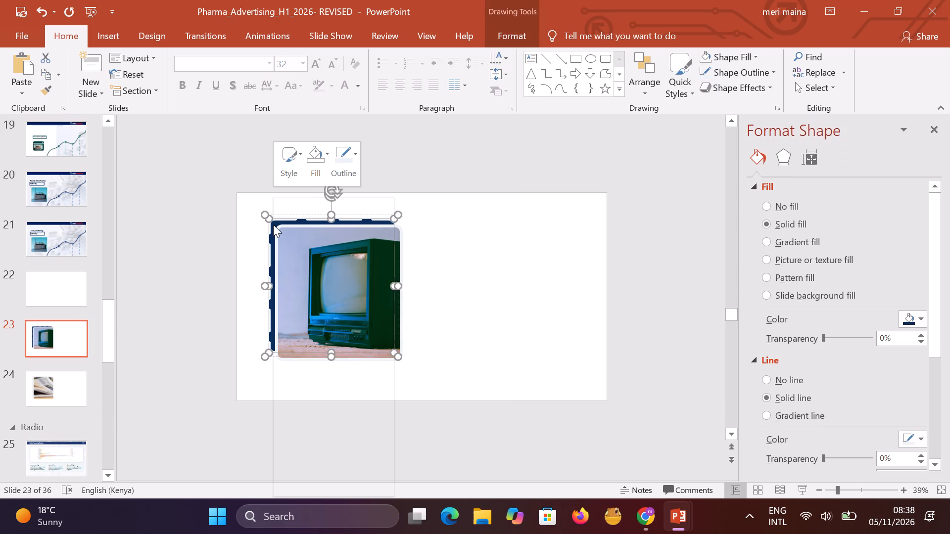
left_click(355, 153)
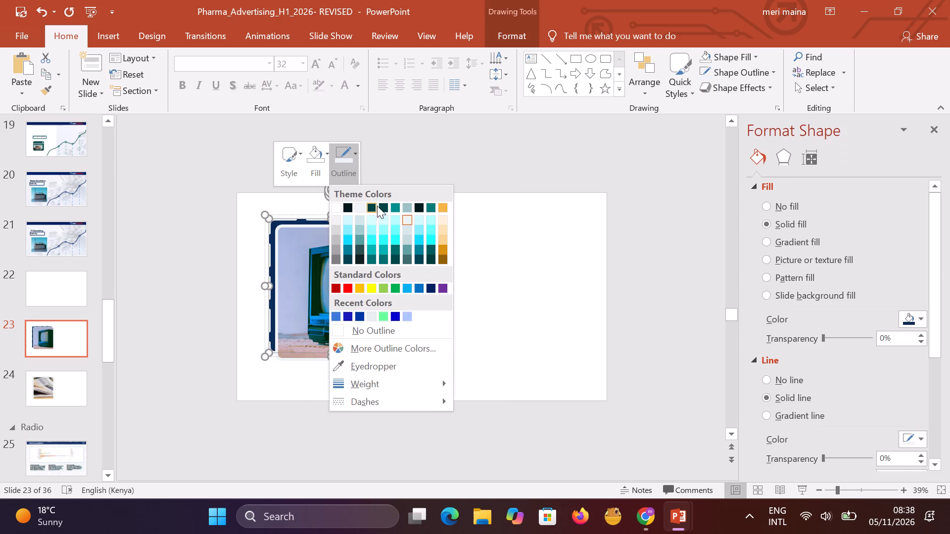
left_click(403, 220)
left_click(305, 217)
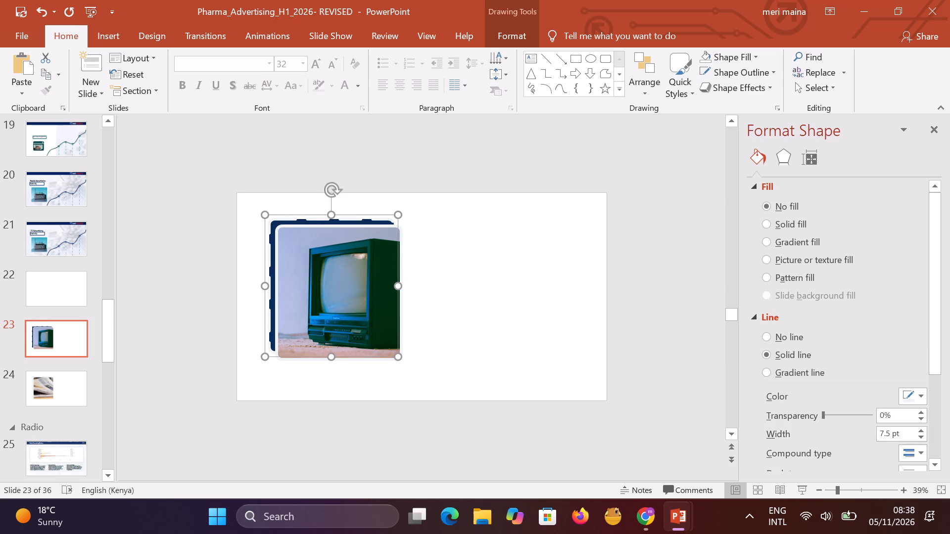
right_click(305, 217)
left_click(384, 172)
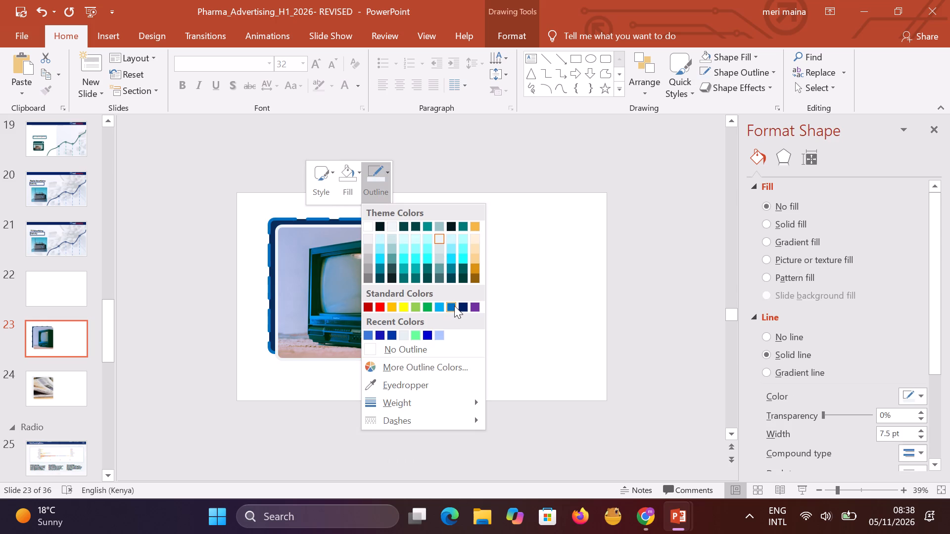
left_click(439, 238)
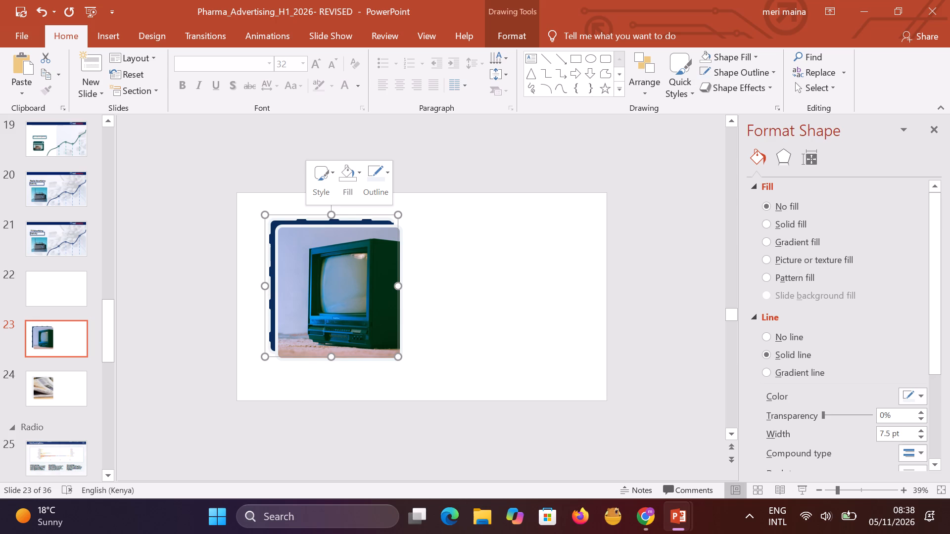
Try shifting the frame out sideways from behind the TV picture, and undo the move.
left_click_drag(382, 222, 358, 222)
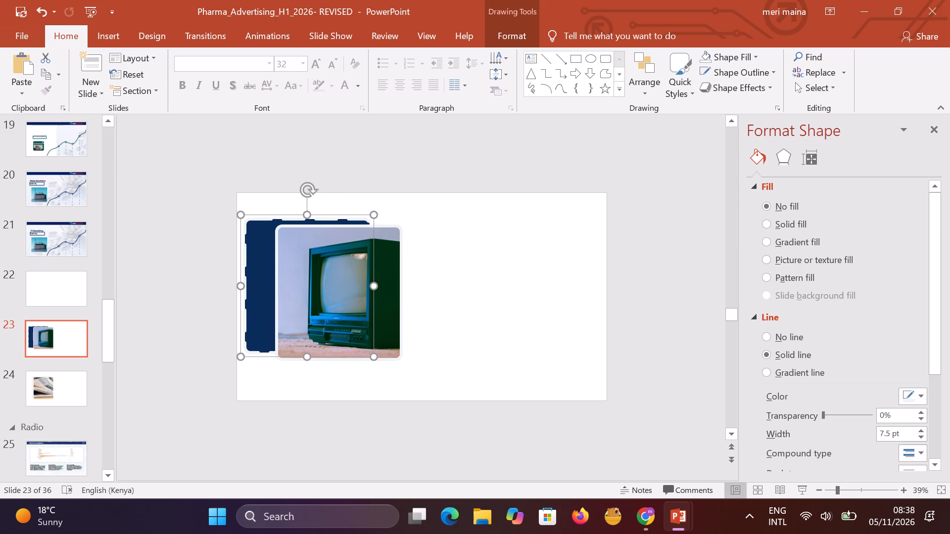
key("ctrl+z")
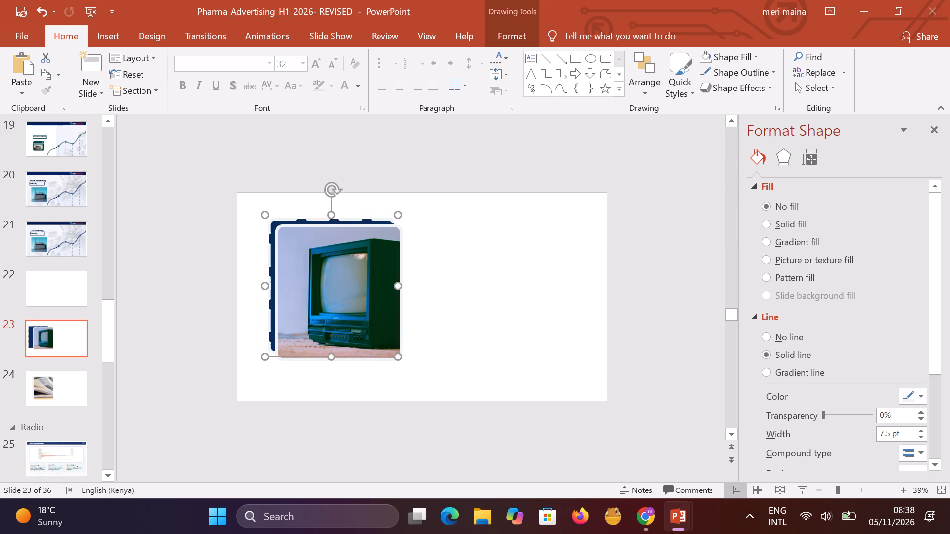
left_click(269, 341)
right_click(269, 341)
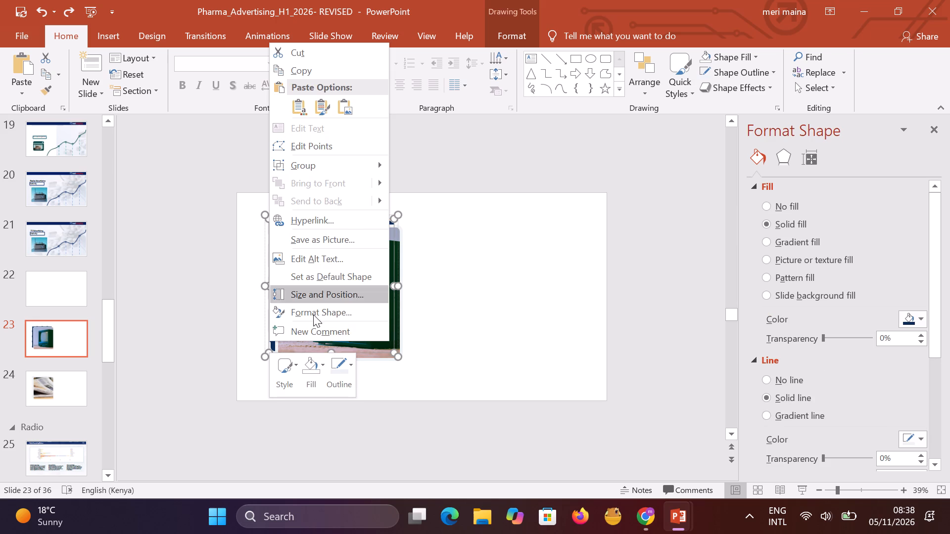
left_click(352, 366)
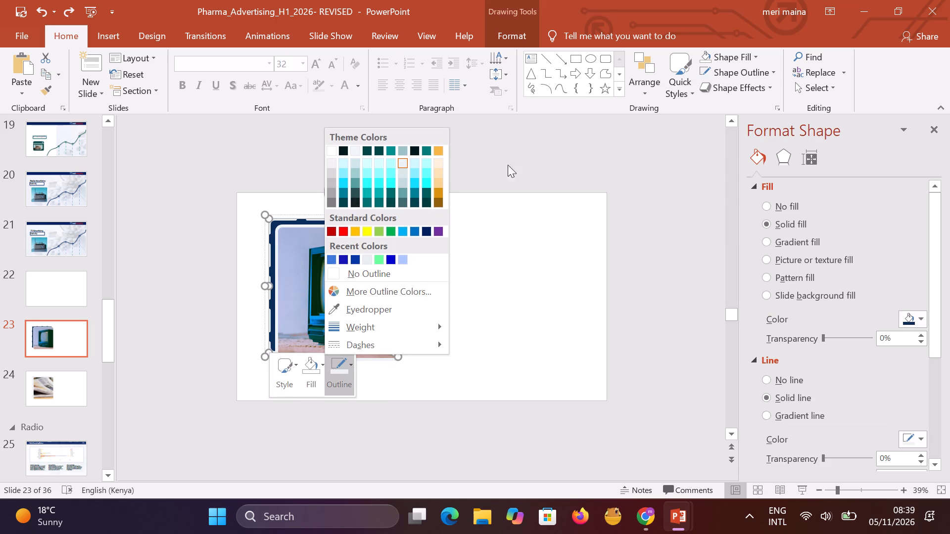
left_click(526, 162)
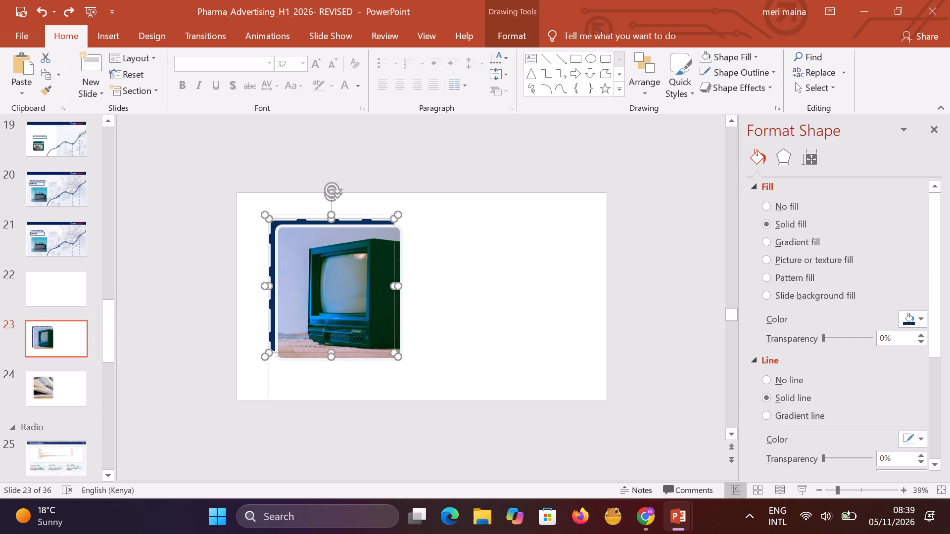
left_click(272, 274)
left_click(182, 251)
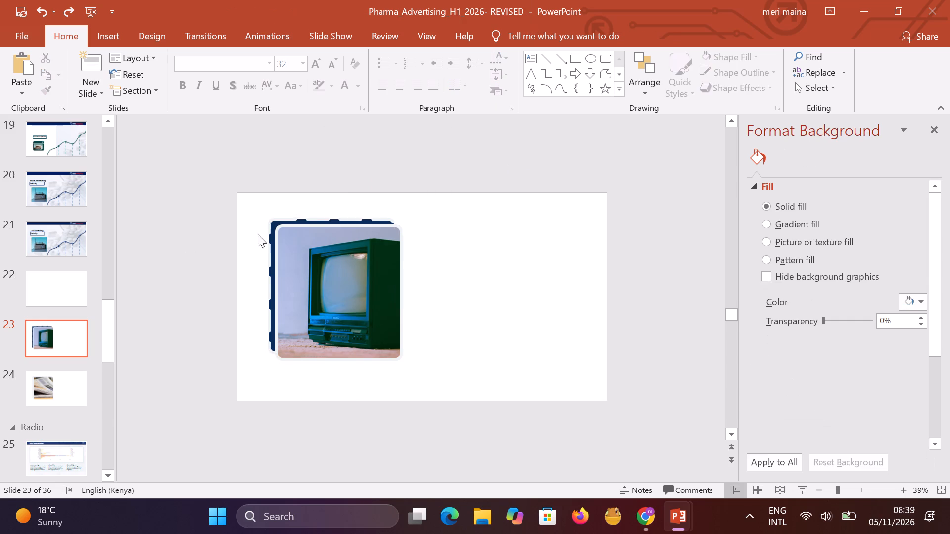
Fill the navy shape behind the TV picture on slide 23 with the lightest blue-grey theme tint.
left_click(274, 222)
left_click(276, 226)
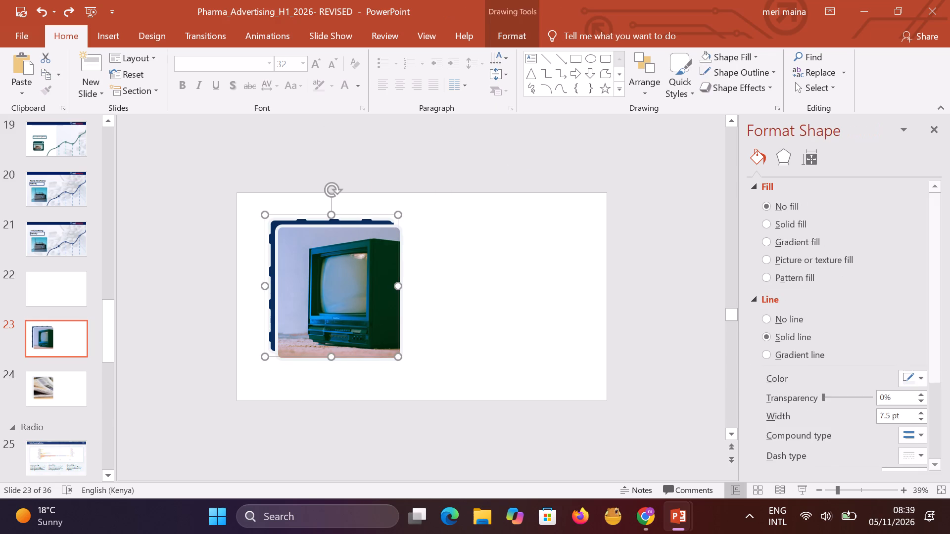
left_click(923, 319)
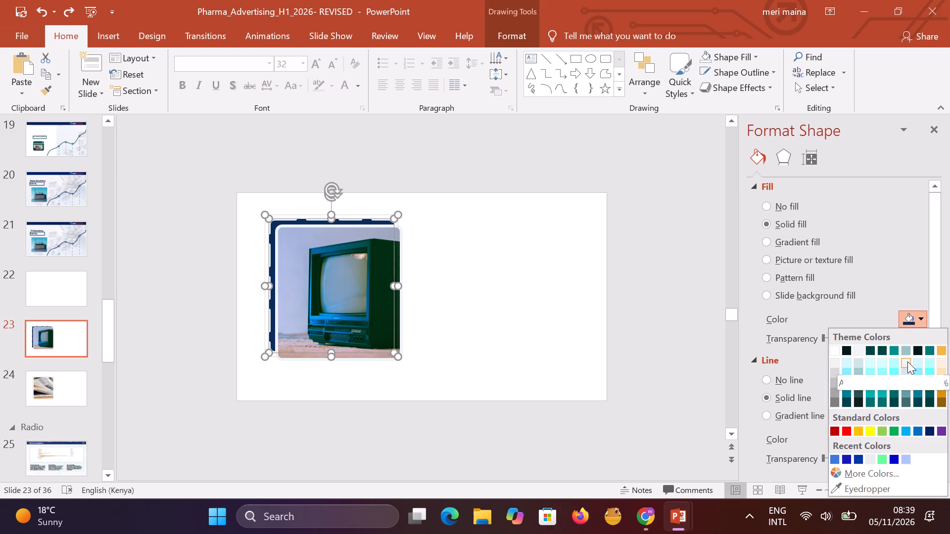
left_click(906, 361)
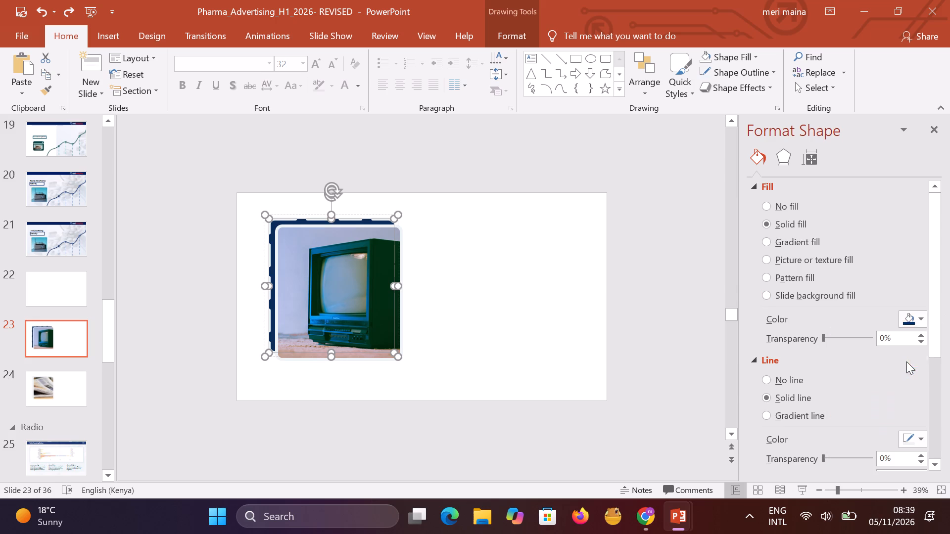
left_click(706, 232)
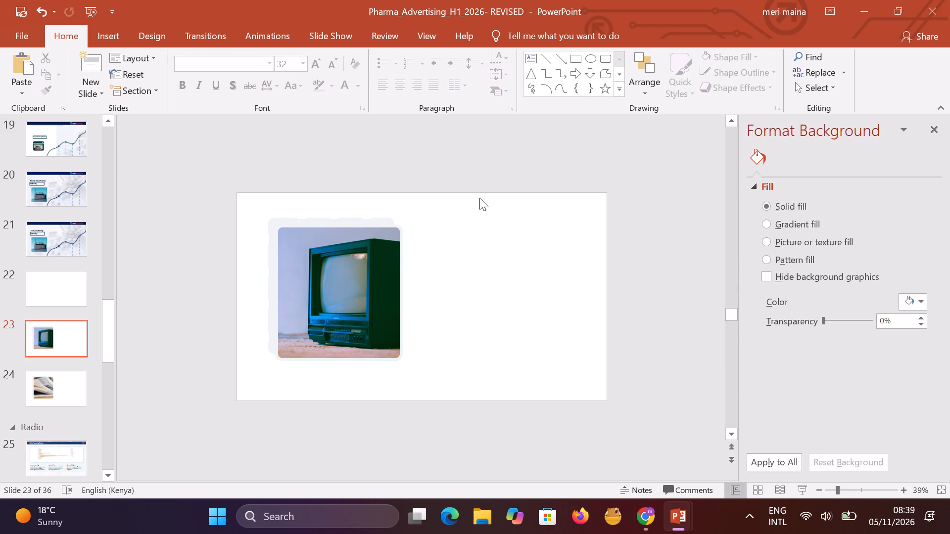
Copy the TV picture together with its frame from slide 23 and paste them onto slide 21.
left_click_drag(457, 211, 252, 379)
key("ctrl+c")
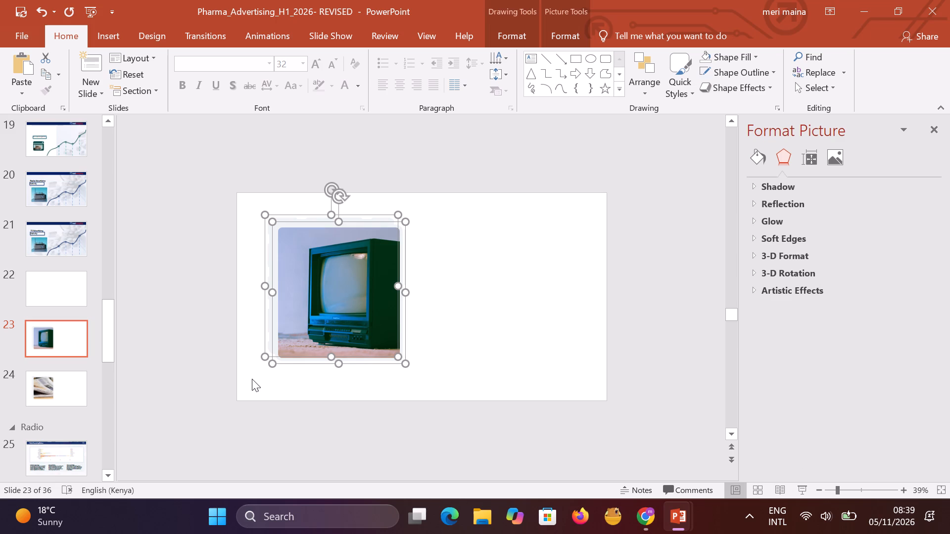
left_click(63, 251)
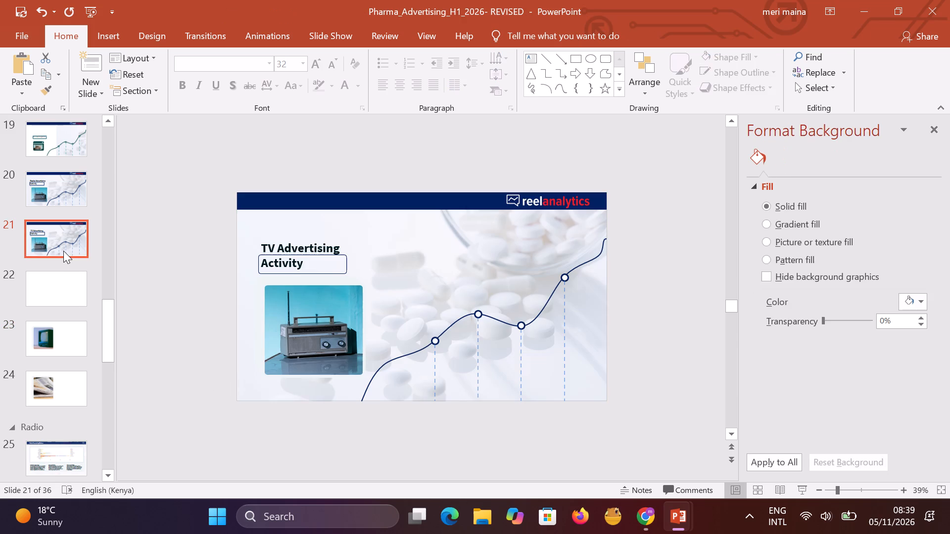
left_click(315, 308)
left_click(392, 302)
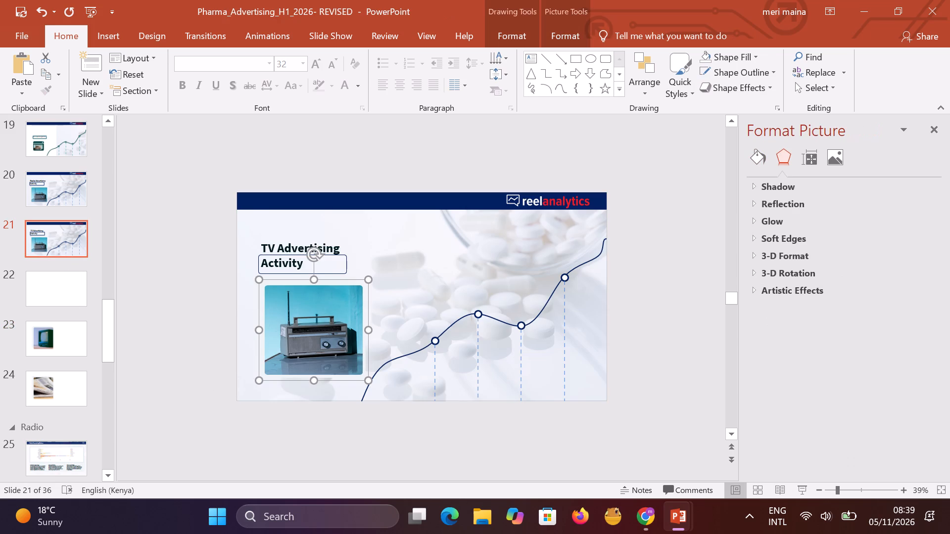
key("ctrl+v")
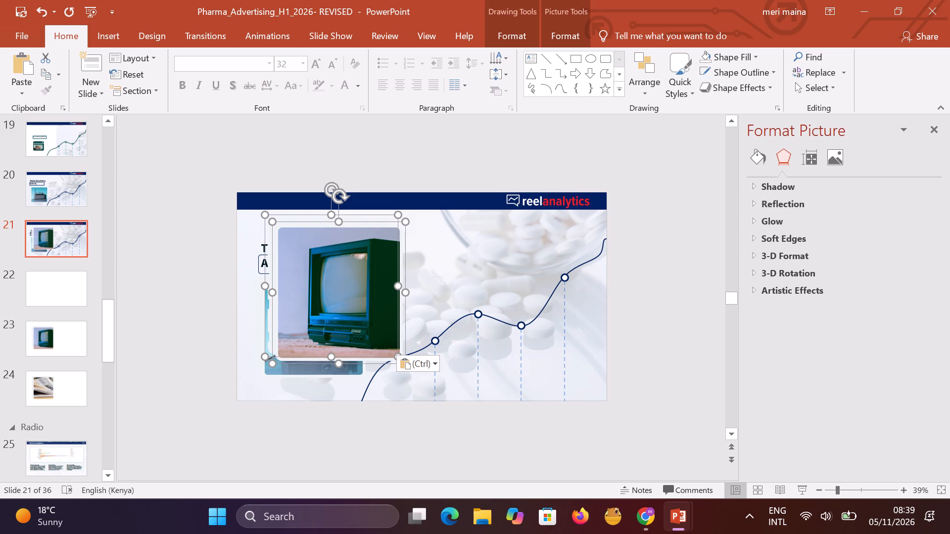
Move the pasted TV picture and frame over the radio picture on slide 21 and resize them to match its size.
left_click_drag(379, 225, 359, 296)
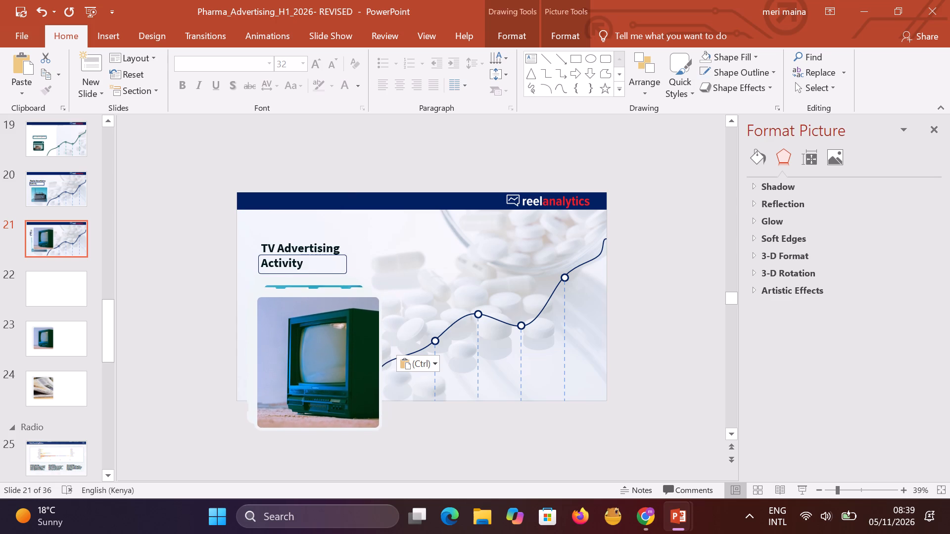
left_click_drag(359, 296, 361, 283)
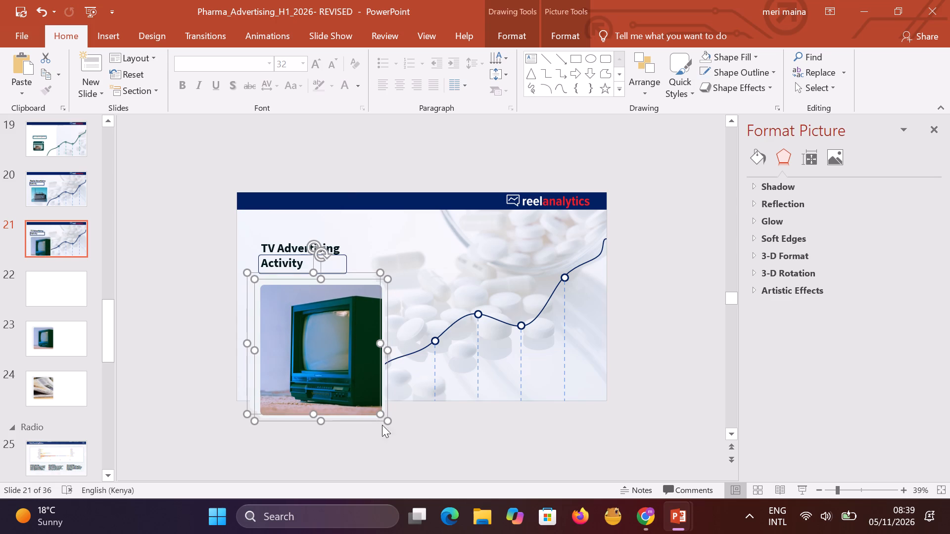
left_click_drag(390, 421, 371, 381)
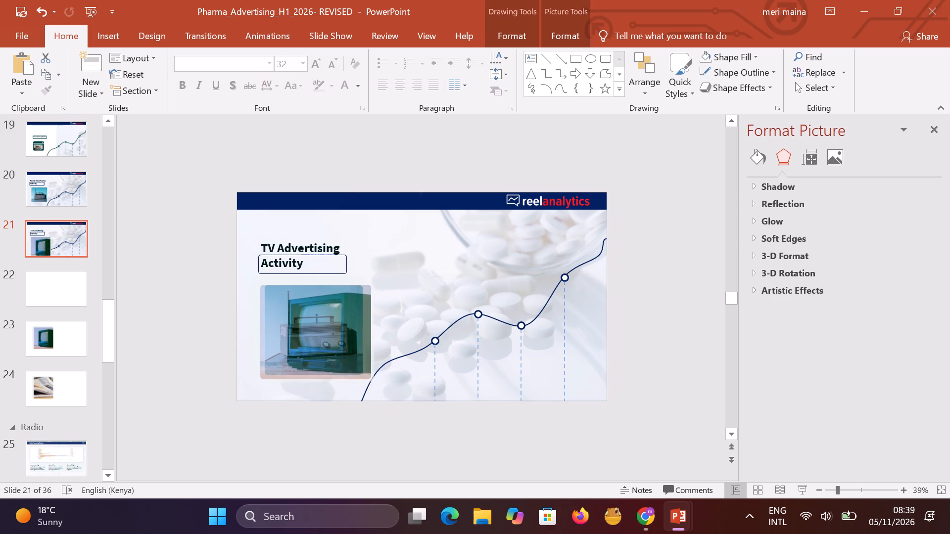
left_click_drag(371, 381, 363, 379)
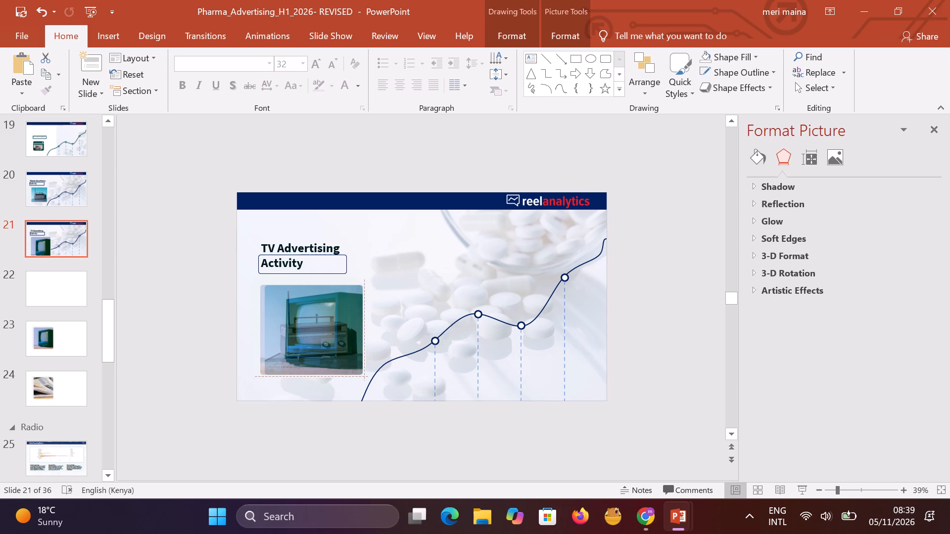
left_click_drag(363, 379, 365, 379)
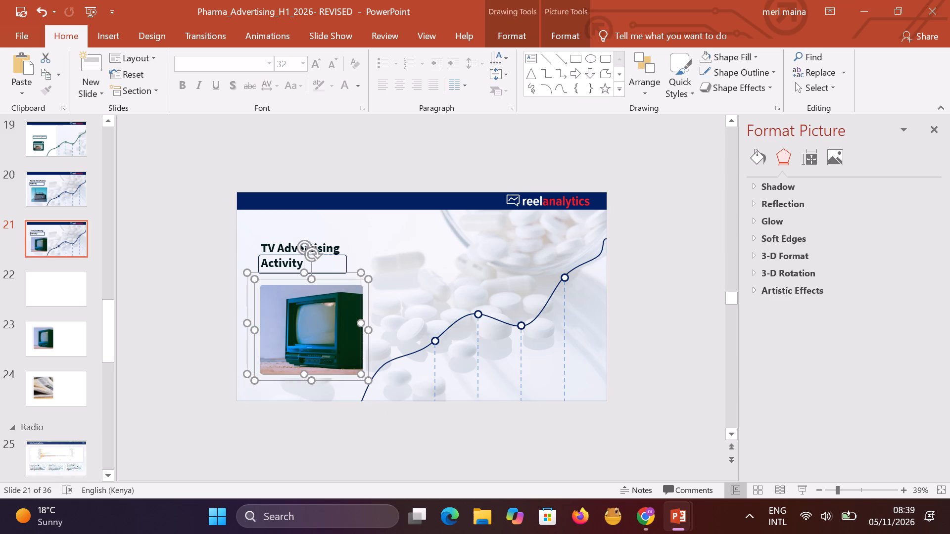
left_click_drag(246, 378, 258, 372)
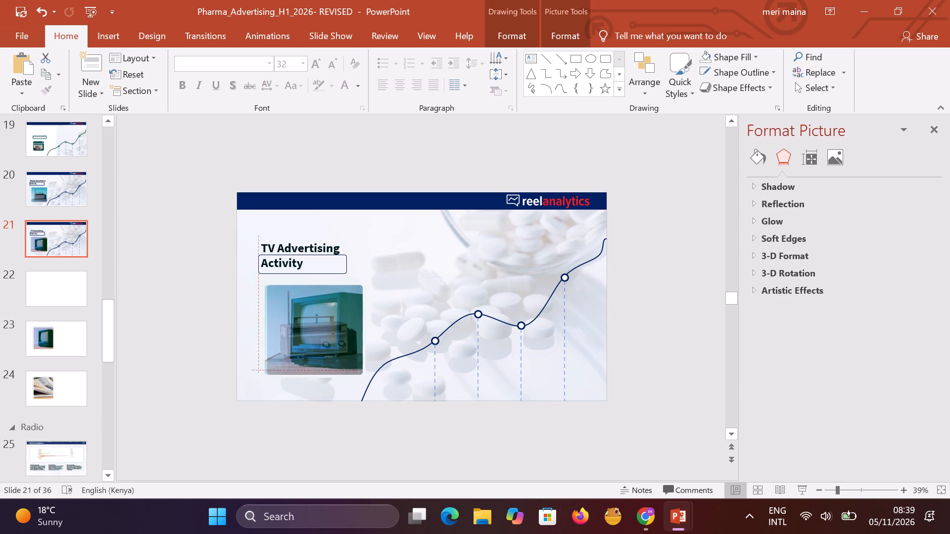
left_click_drag(258, 372, 256, 372)
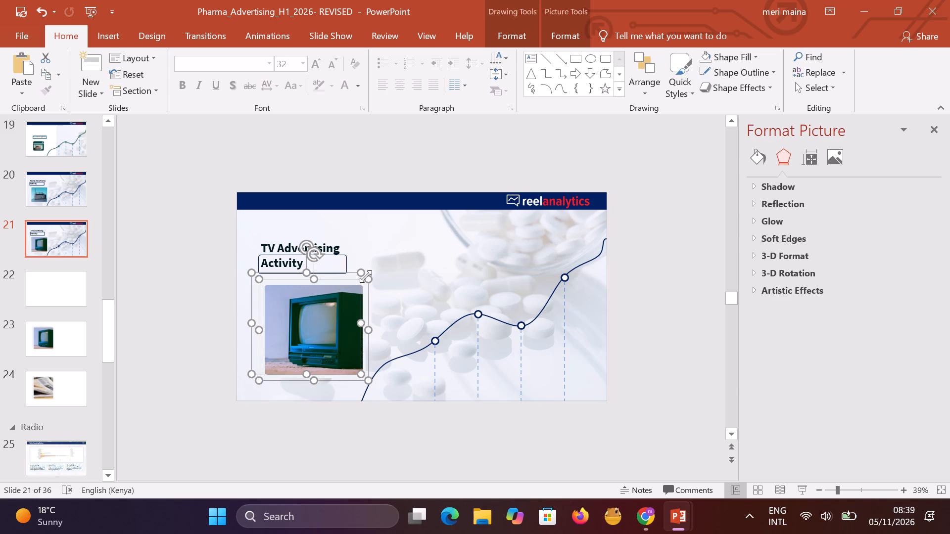
left_click_drag(366, 276, 363, 285)
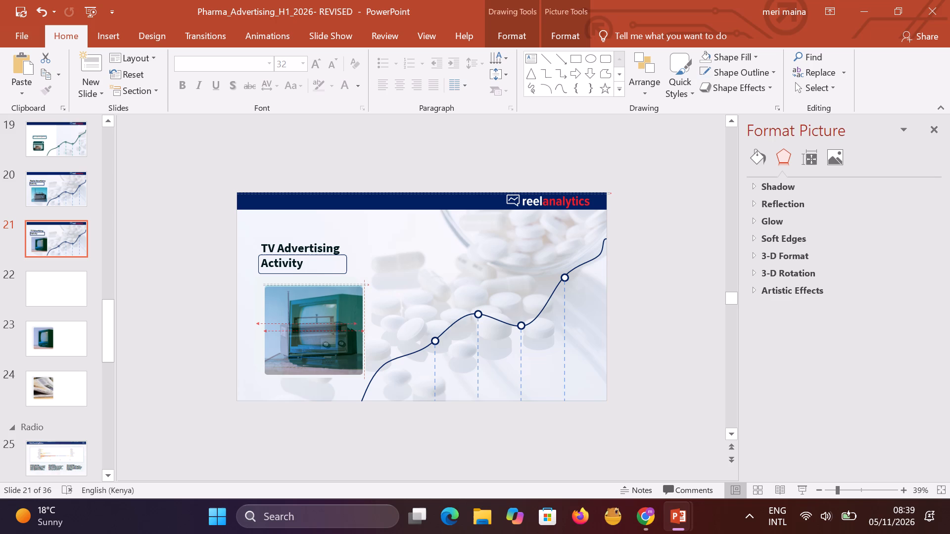
left_click_drag(363, 285, 363, 284)
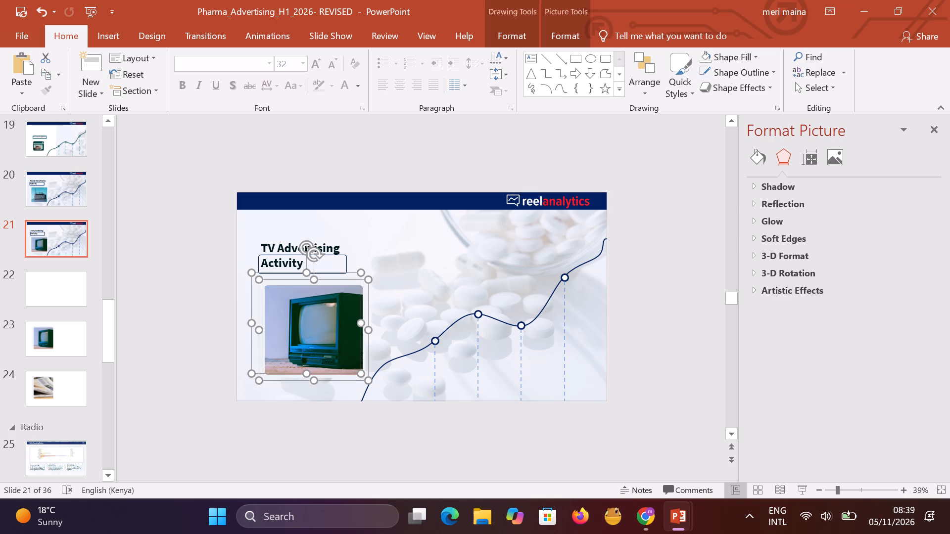
Move the framed TV picture aside on slide 21 and delete the radio picture together with its frame.
left_click_drag(339, 286, 431, 222)
left_click(298, 340)
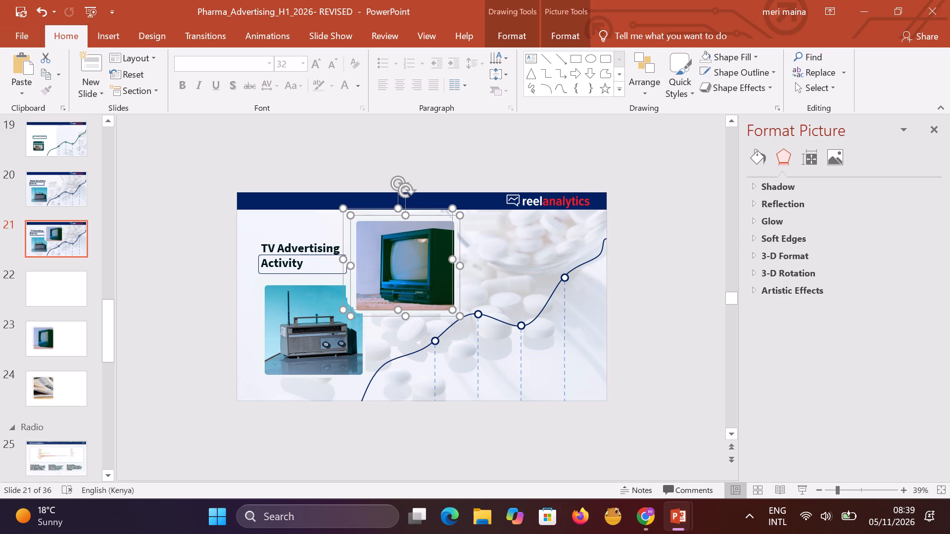
left_click_drag(203, 270, 310, 364)
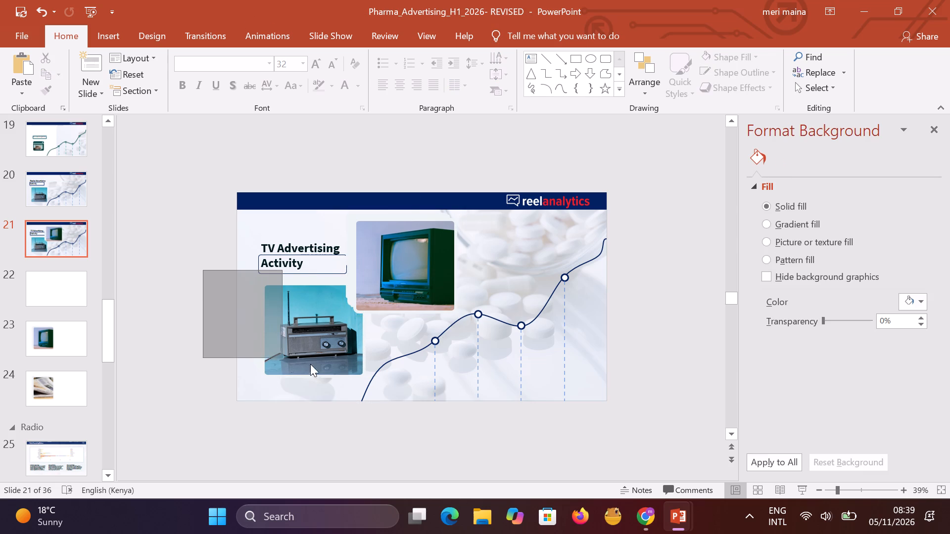
left_click_drag(310, 364, 386, 382)
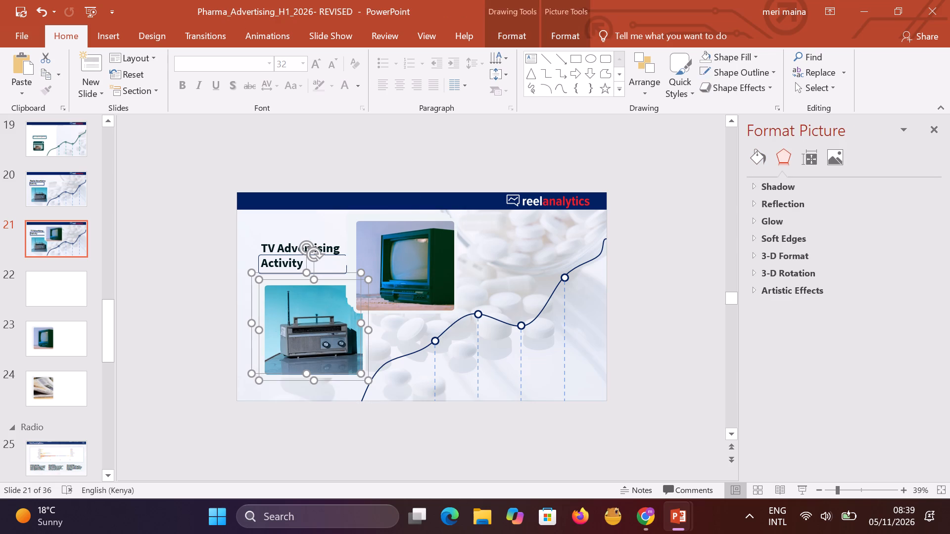
key("Delete")
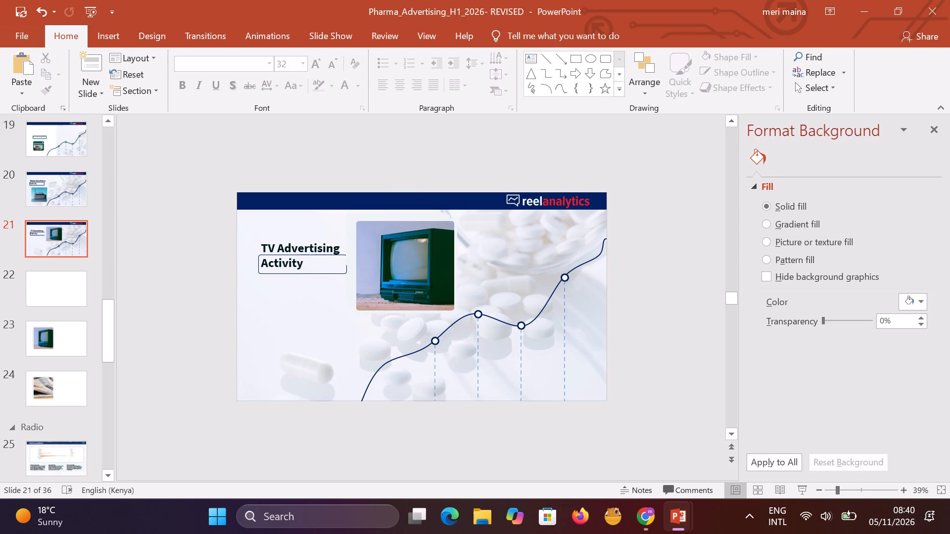
Move the TV picture together with its frame beneath the TV Advertising Activity title on slide 21.
left_click_drag(338, 181, 356, 251)
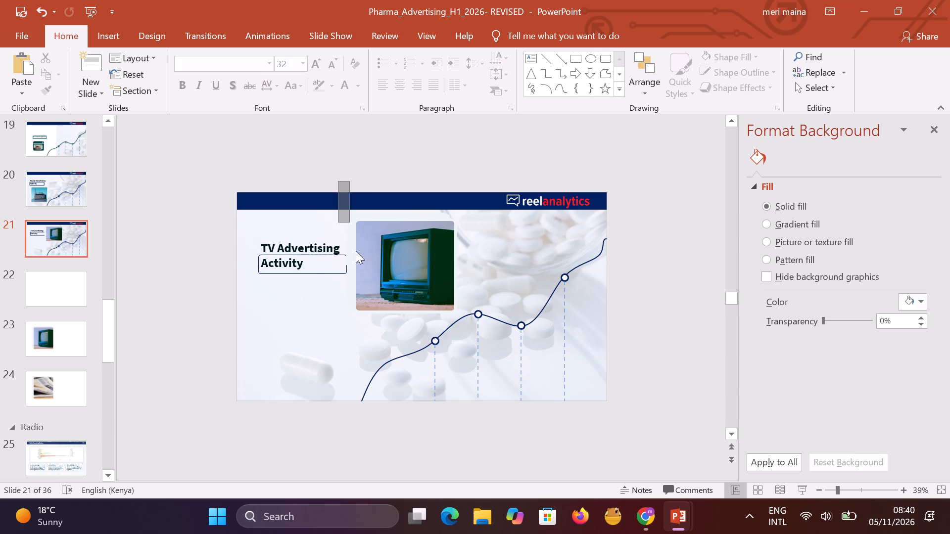
left_click_drag(356, 251, 466, 320)
left_click_drag(402, 260, 333, 326)
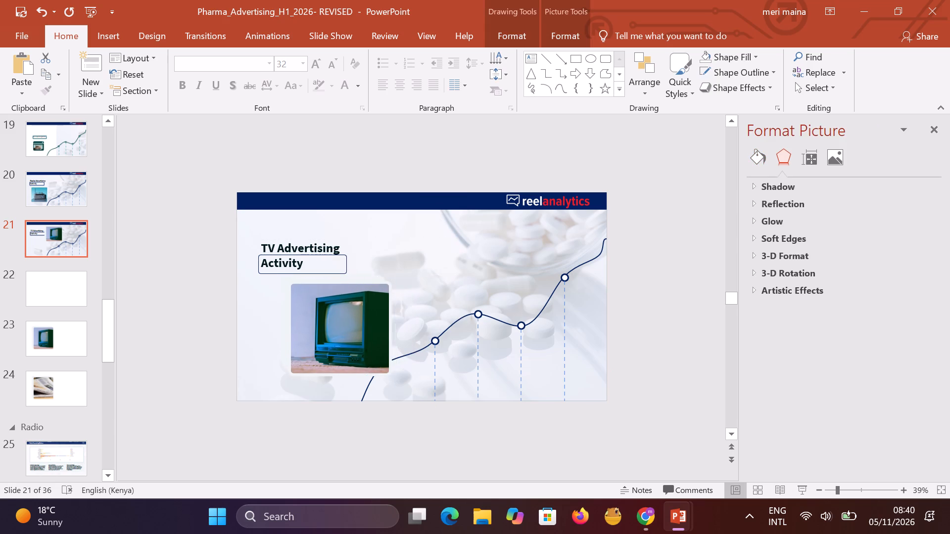
left_click_drag(333, 326, 301, 322)
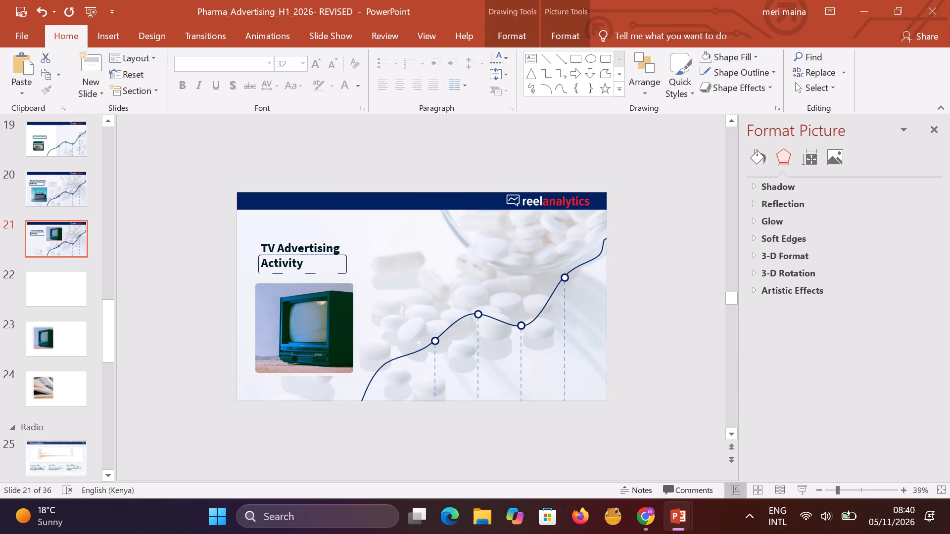
left_click_drag(301, 322, 300, 326)
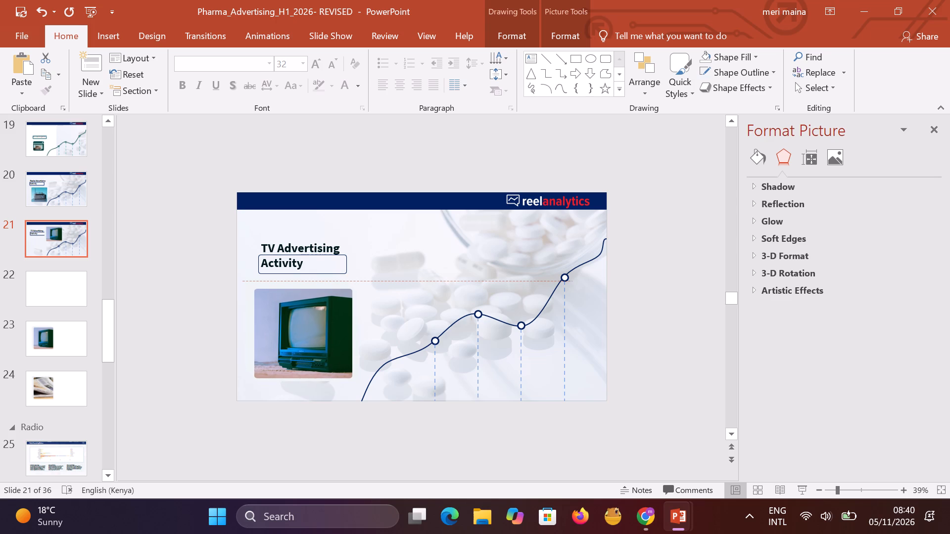
left_click_drag(300, 326, 299, 325)
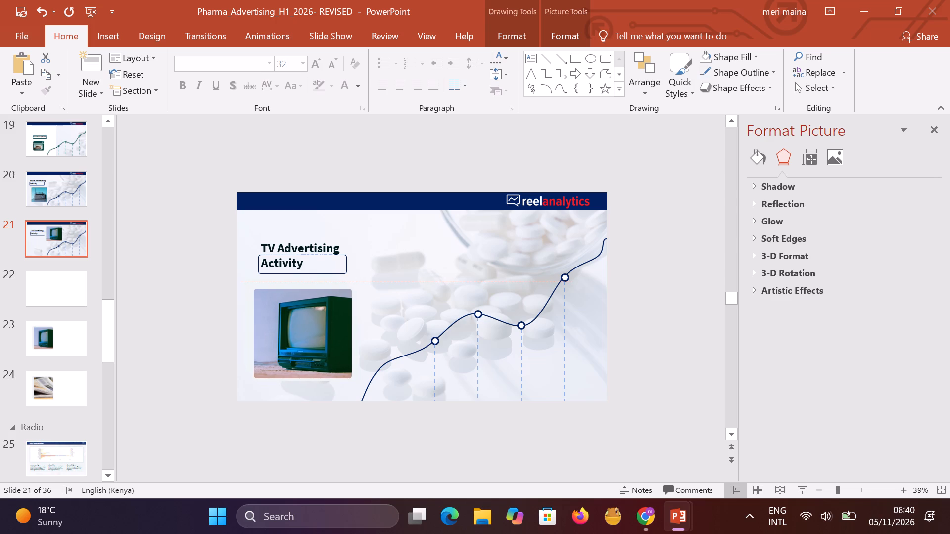
left_click_drag(299, 325, 301, 325)
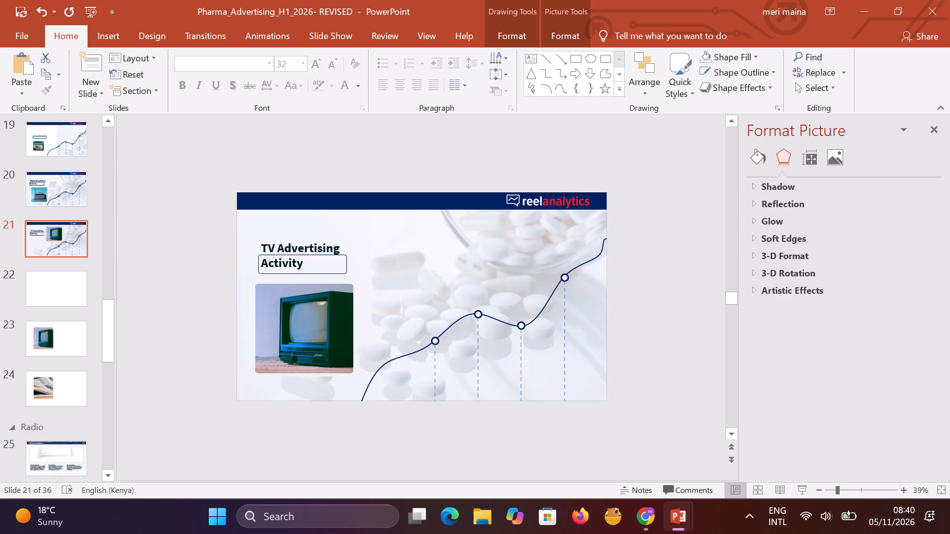
left_click_drag(301, 325, 304, 322)
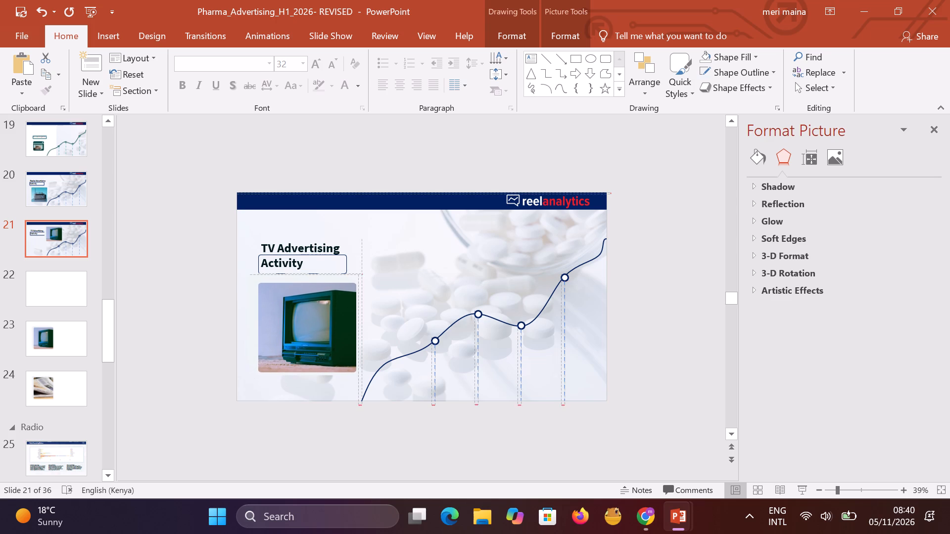
left_click_drag(304, 322, 303, 324)
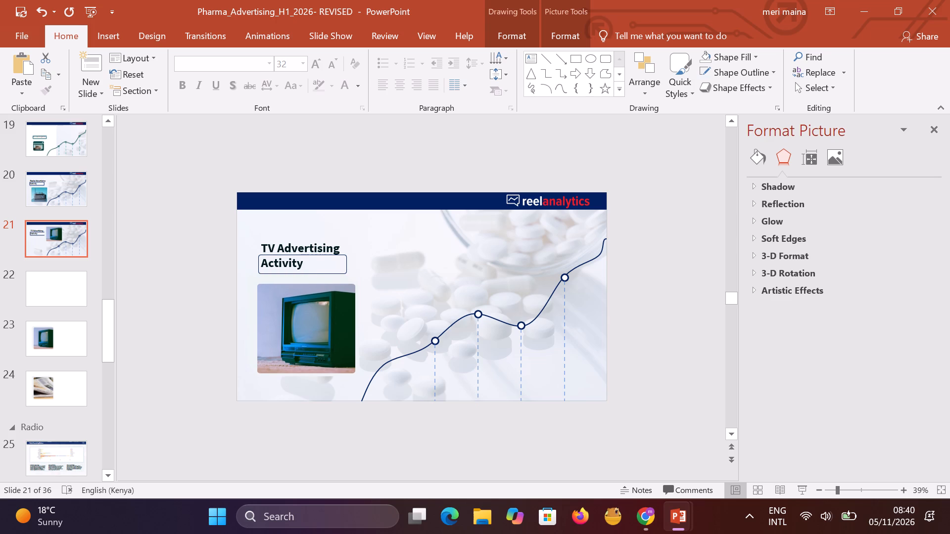
left_click_drag(303, 324, 301, 324)
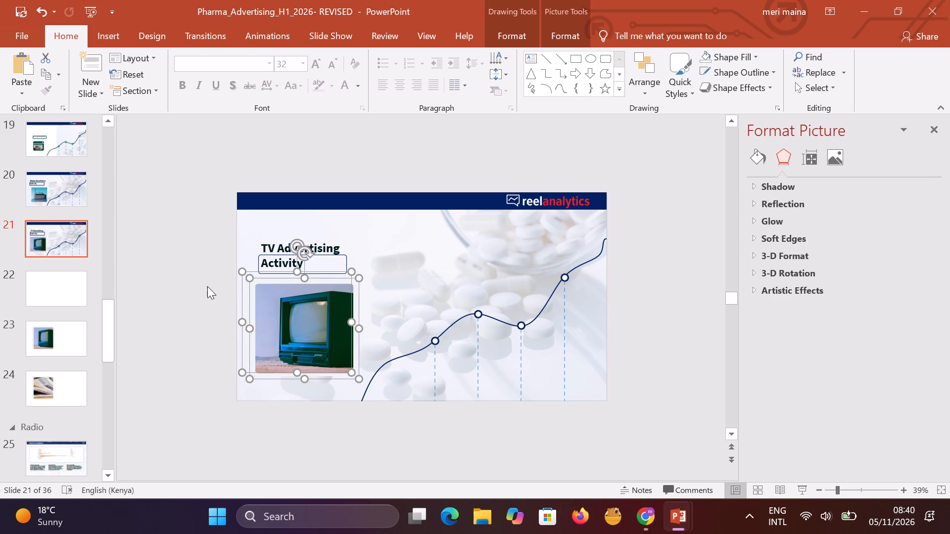
left_click(201, 282)
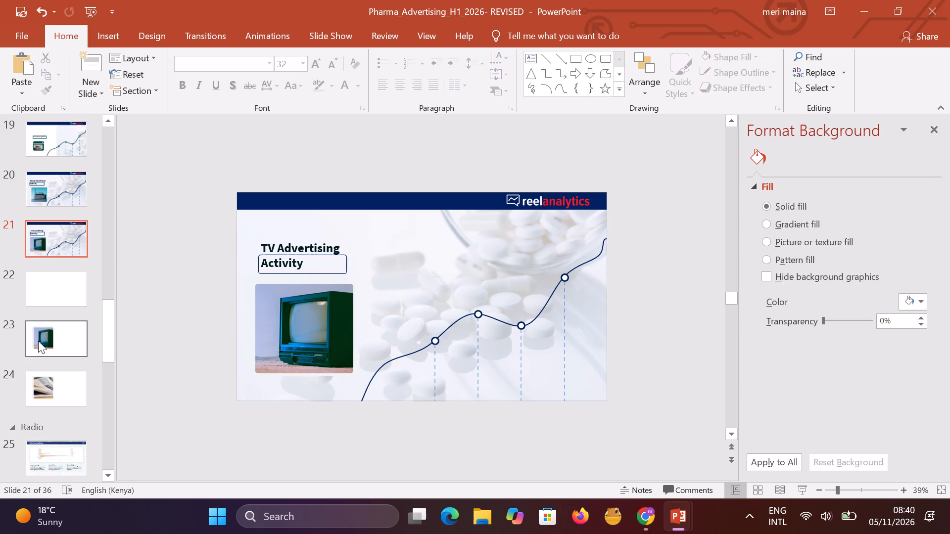
Move slide 21, the finished TV divider, to the end of section Default-1, after slide 13.
left_click_drag(76, 232, 76, 227)
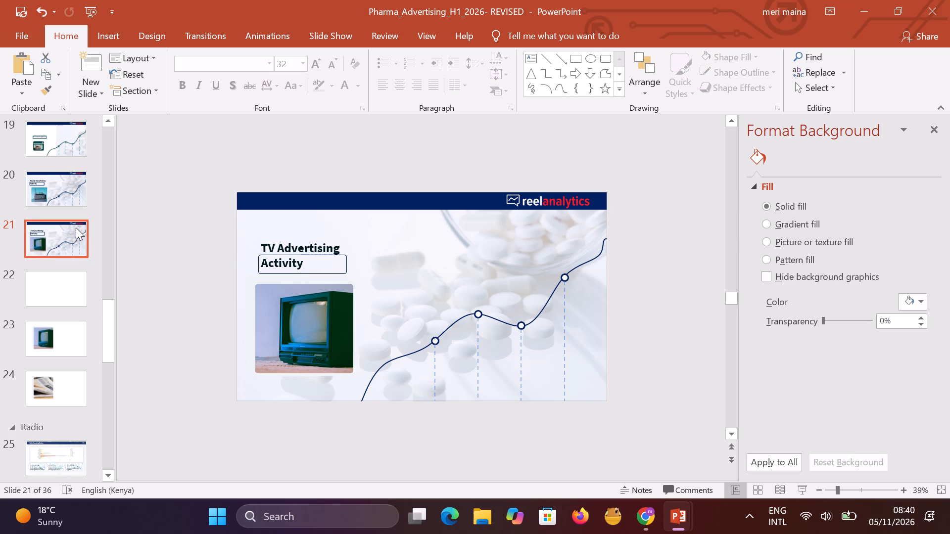
left_click_drag(76, 227, 73, 167)
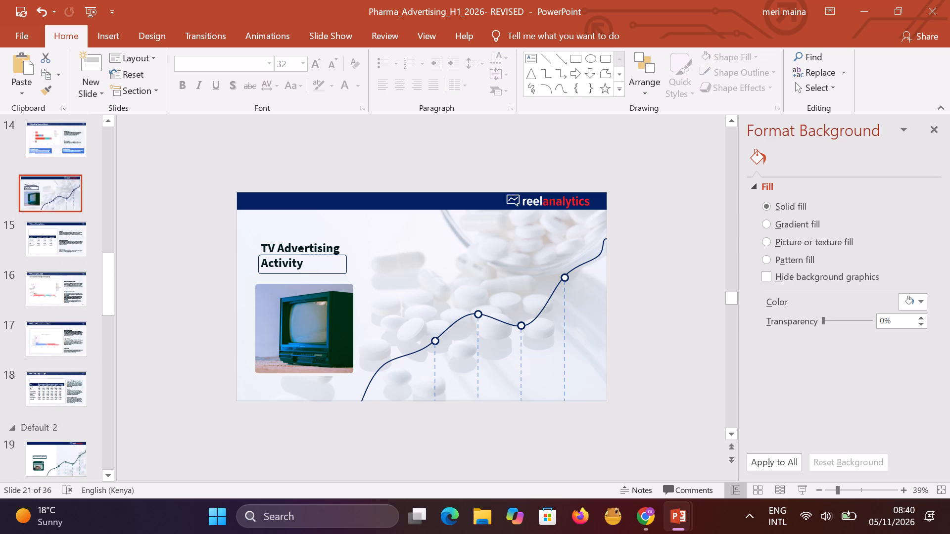
left_click_drag(73, 167, 60, 388)
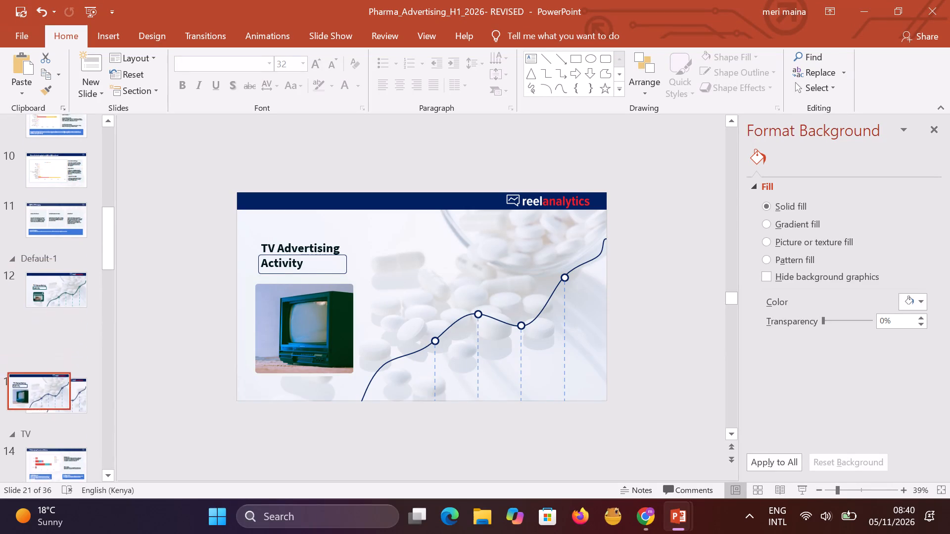
left_click_drag(60, 388, 68, 394)
Delete the two old TV divider slides 13 and 12 from section Default-1, keeping the newly moved one.
left_click(61, 324)
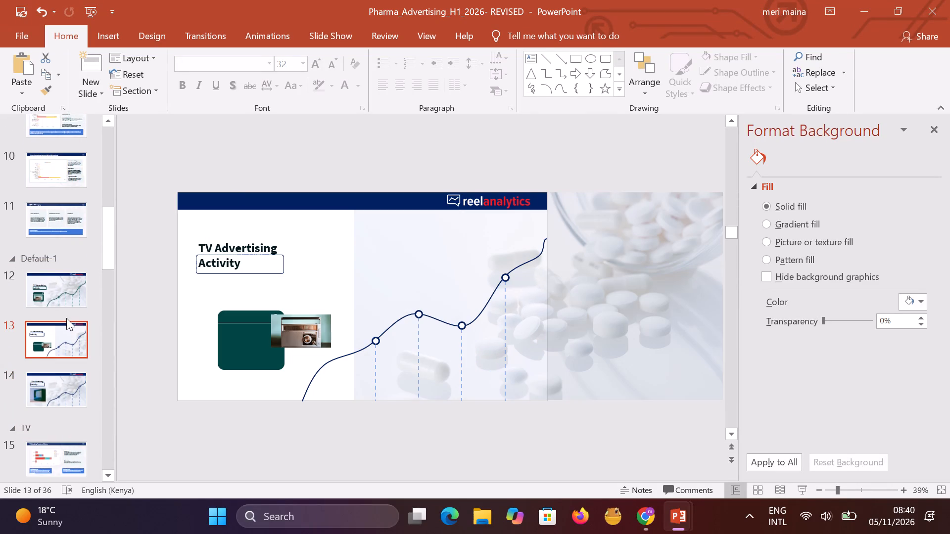
left_click(63, 326)
key("Delete")
left_click(61, 351)
key("Delete")
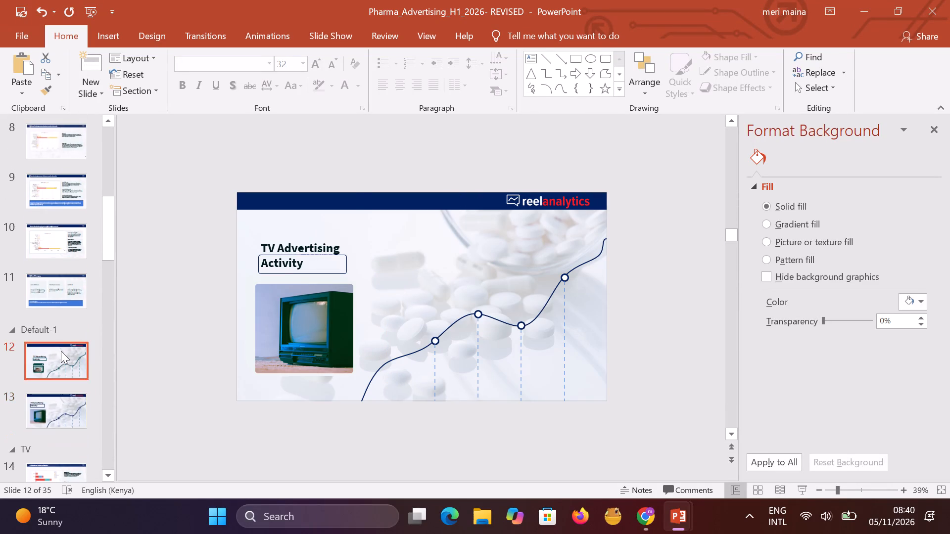
Delete the old divider slide 18 that precedes the Radio Advertising Activity divider in section Default-2.
scroll(74, 321, "down", 16)
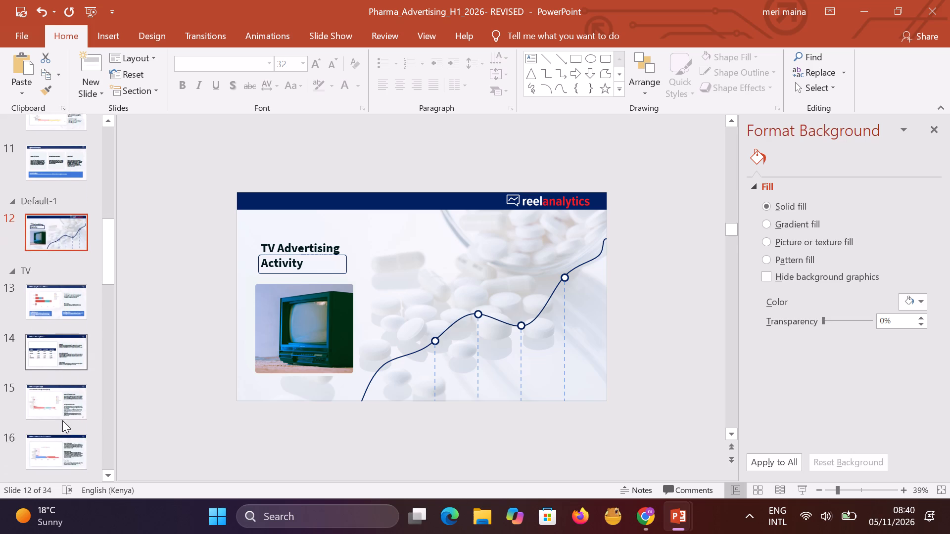
scroll(62, 420, "down", 20)
scroll(62, 420, "down", 15)
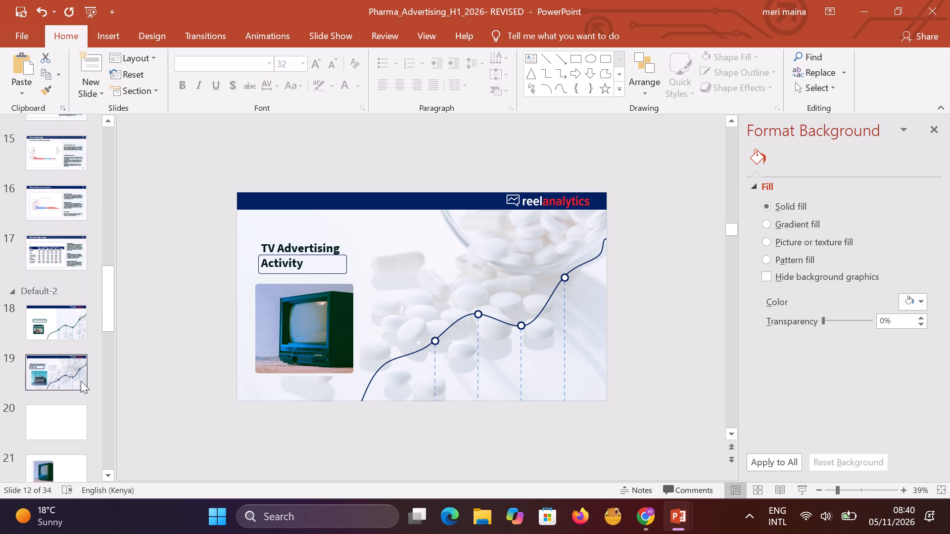
left_click(87, 324)
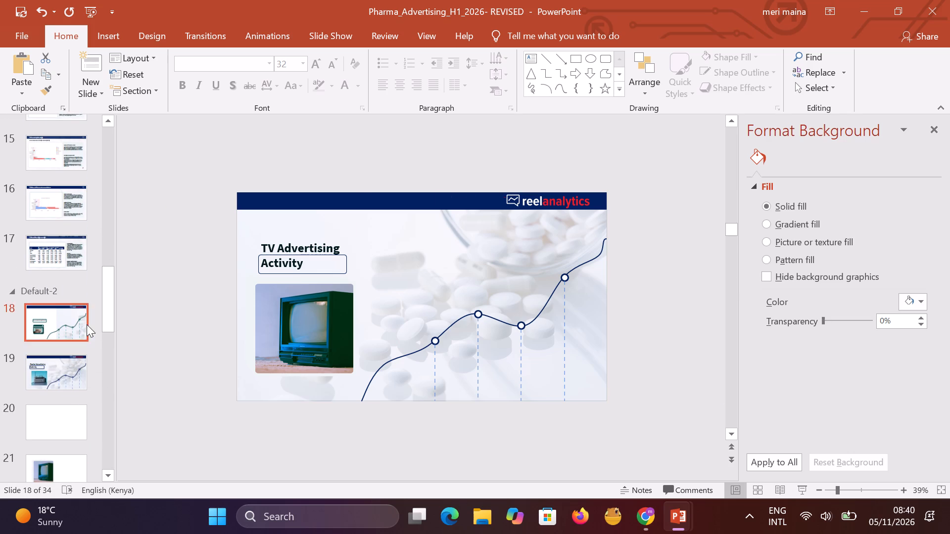
key("Delete")
left_click(78, 401)
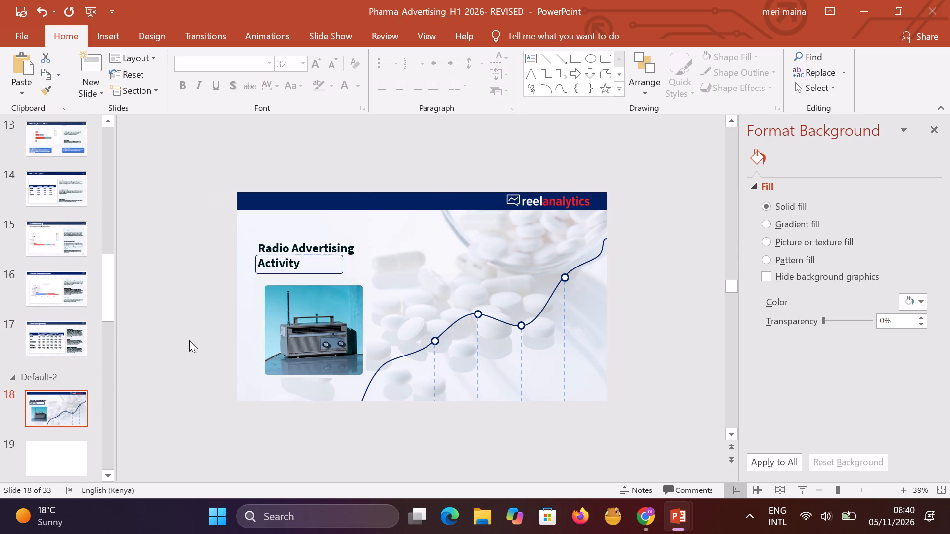
left_click(181, 336)
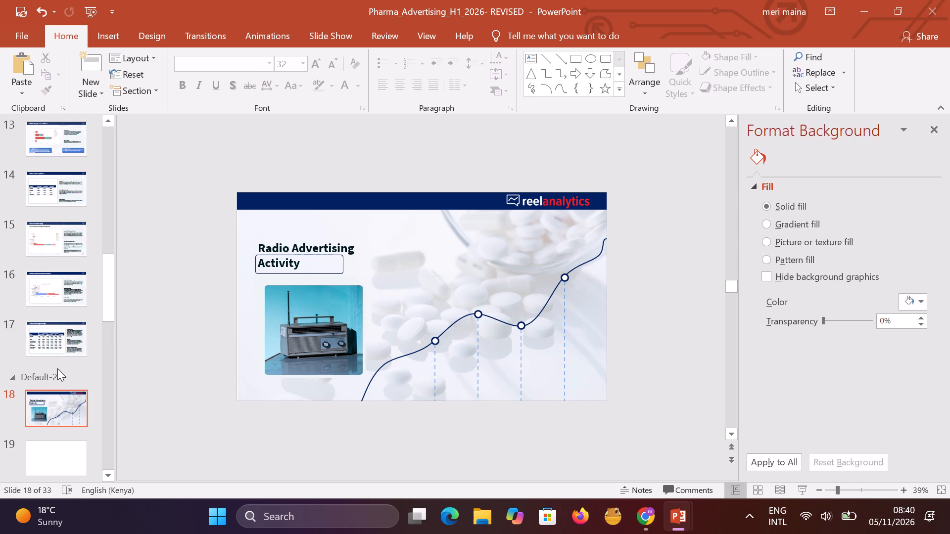
Delete the blank slide, the TV picture slide and the newspaper picture slide following the radio divider in section Default-2.
scroll(46, 329, "down", 17)
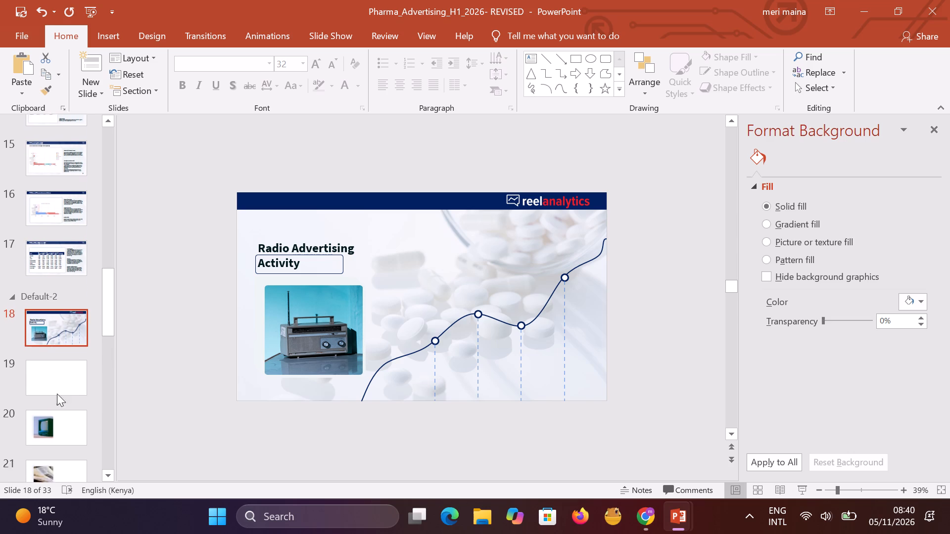
scroll(57, 394, "down", 1)
left_click(77, 345)
key("Delete")
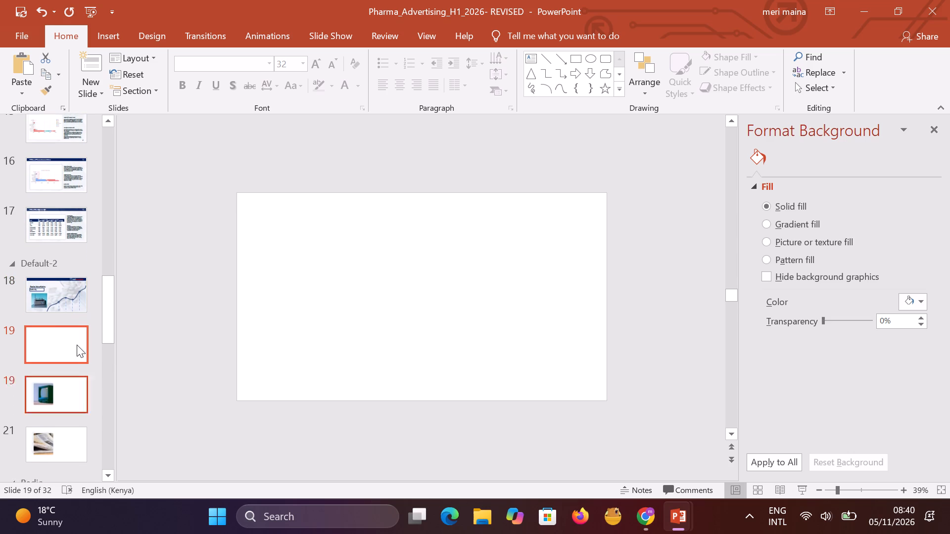
left_click(64, 413)
key("Delete")
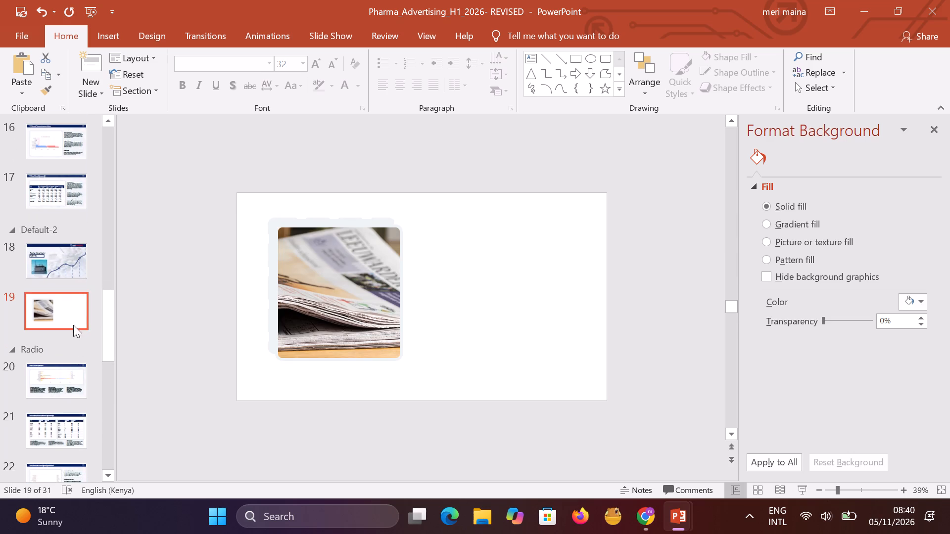
left_click(73, 324)
key("Delete")
Look over the slide order from the Radio section through Summary, and return to the start of the deck.
scroll(71, 386, "down", 13)
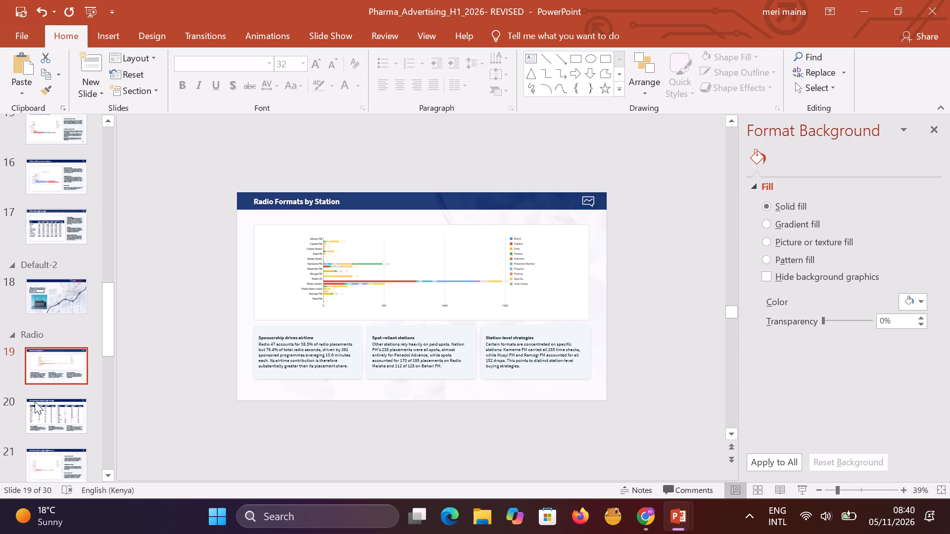
scroll(35, 401, "down", 20)
scroll(35, 401, "down", 20)
scroll(35, 401, "down", 10)
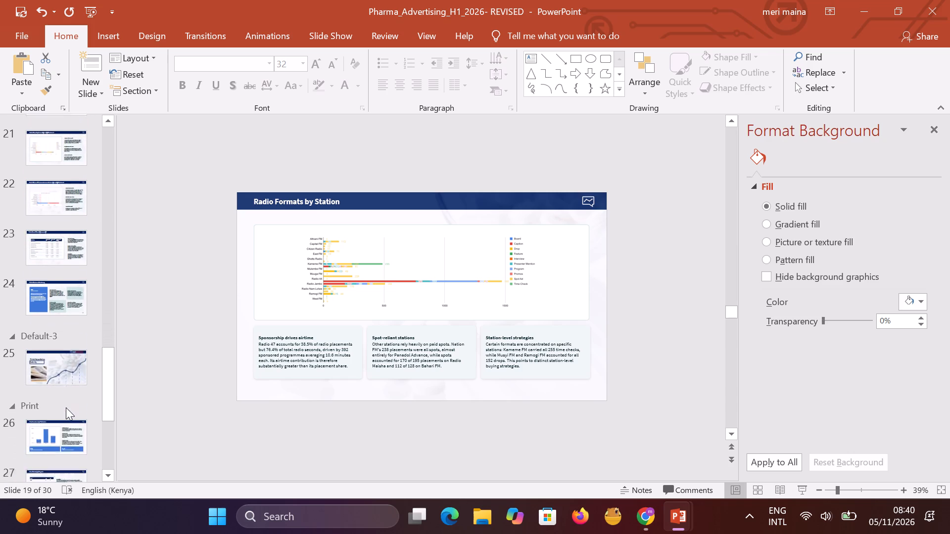
scroll(67, 405, "down", 14)
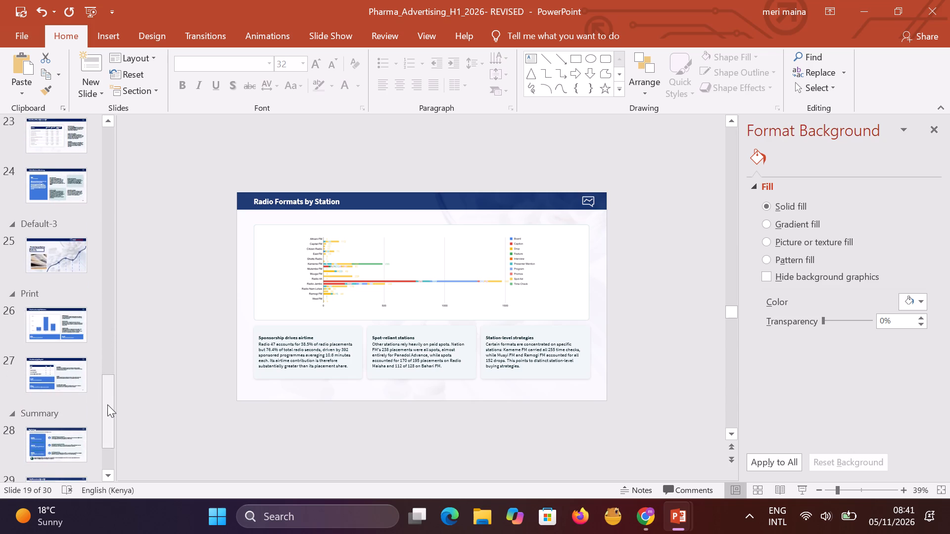
left_click_drag(109, 404, 142, 103)
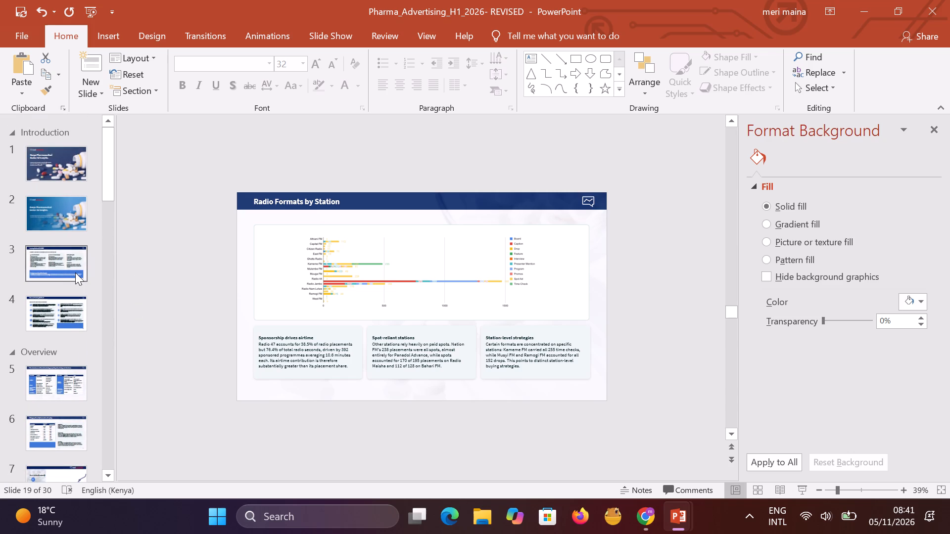
Open slide 3, Industry Outlook: H1 2026, in the Introduction section and view it at 50% zoom to examine its content.
left_click(75, 272)
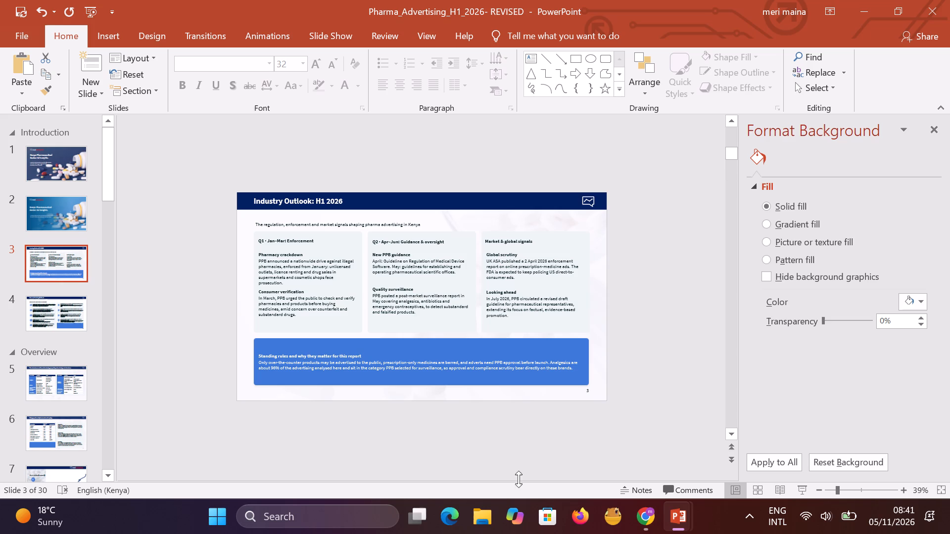
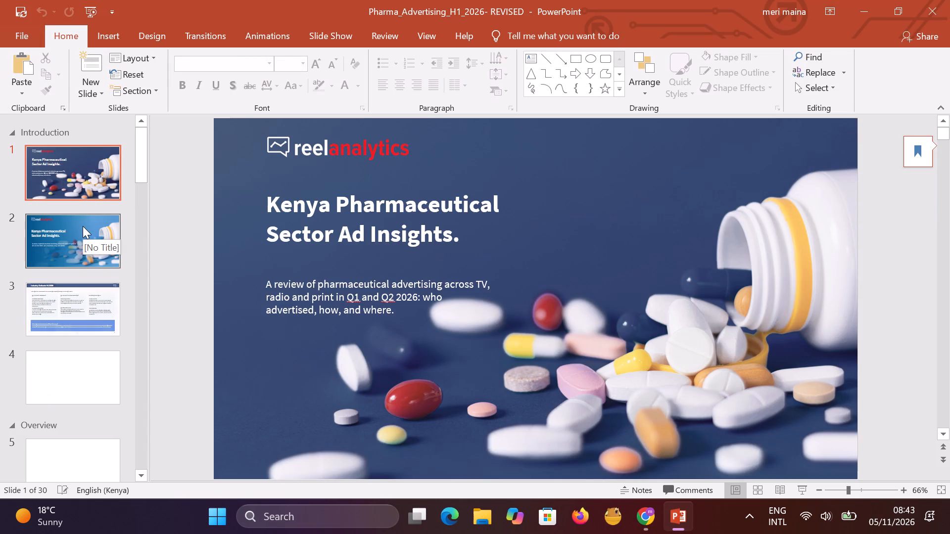
Review slides 3 to 8 of the revised pharma presentation, examining the headings and content from Industry Outlook to Q1 brand activity.
left_click(63, 286)
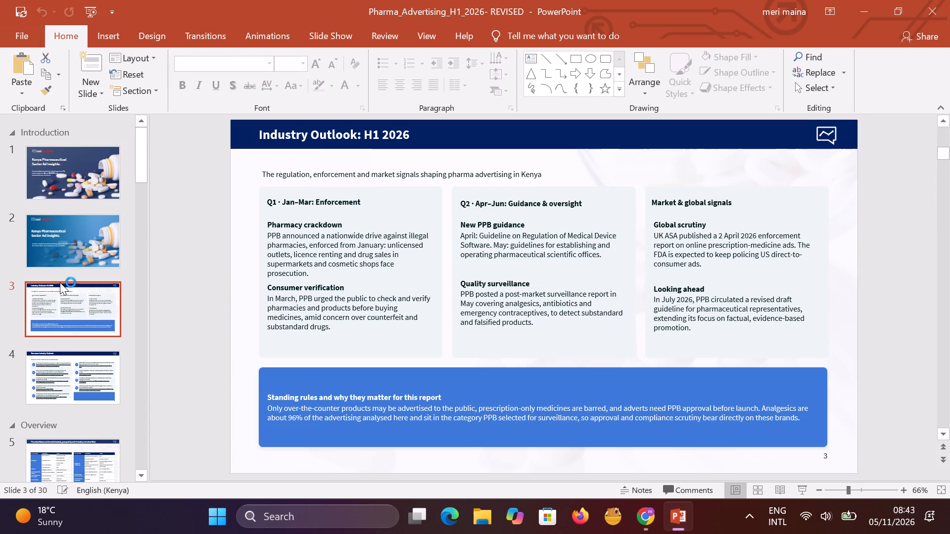
scroll(58, 296, "down", 5)
left_click(58, 312)
scroll(54, 420, "down", 7)
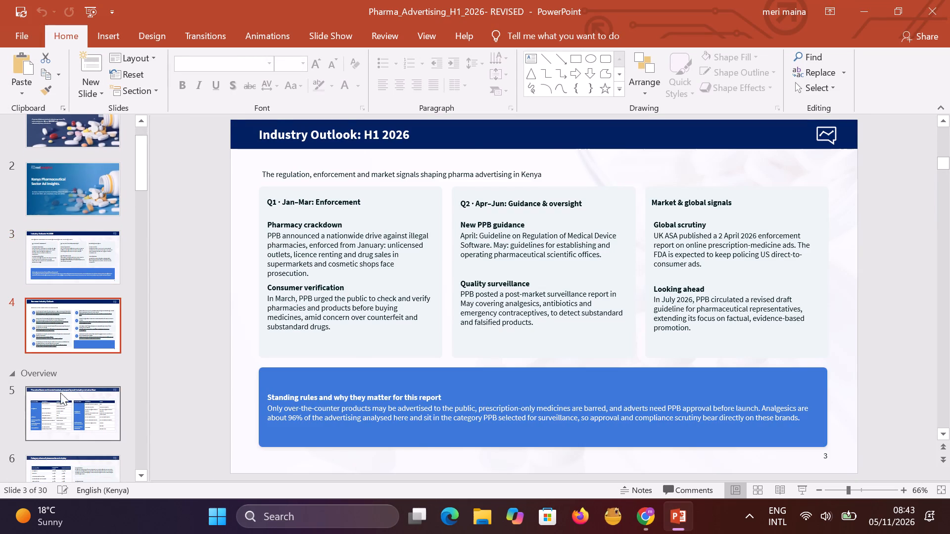
left_click(72, 350)
scroll(72, 350, "down", 7)
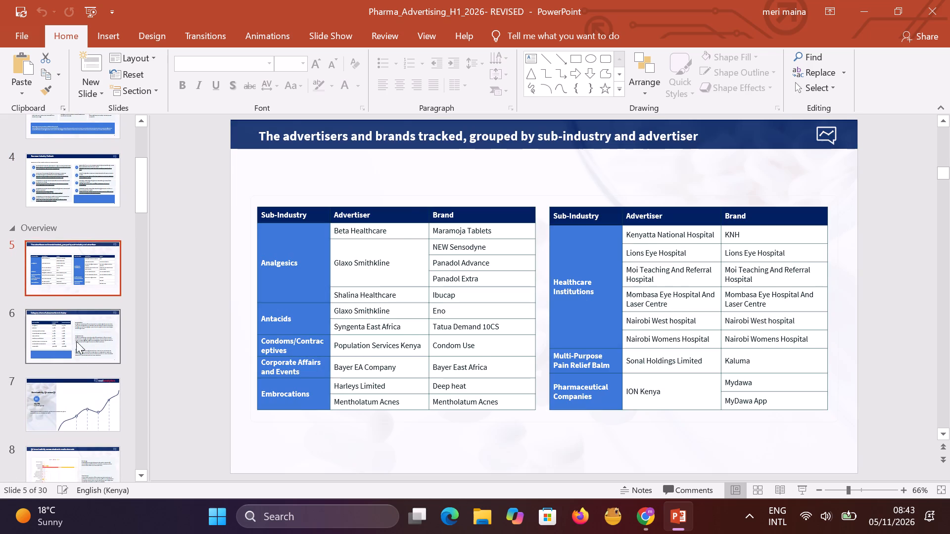
left_click(78, 333)
scroll(77, 339, "down", 6)
scroll(80, 383, "down", 4)
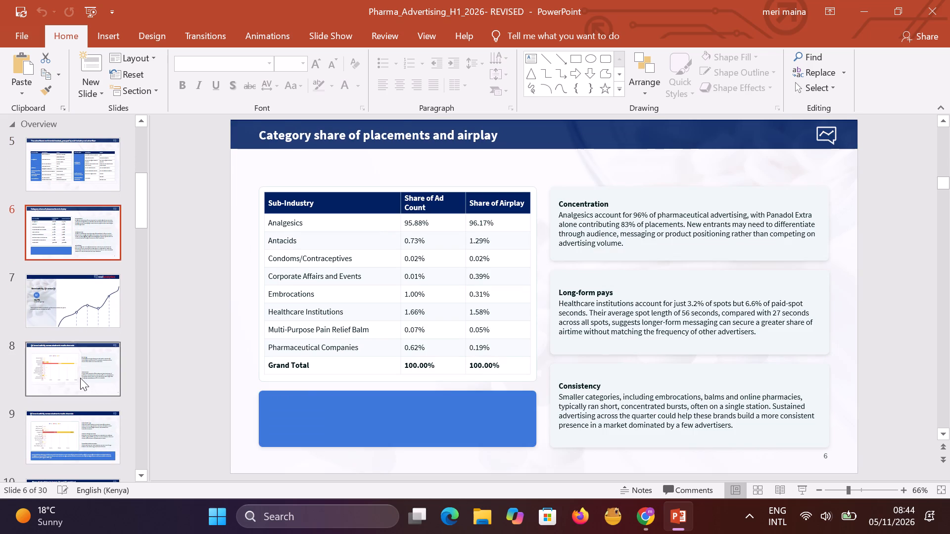
left_click(80, 377)
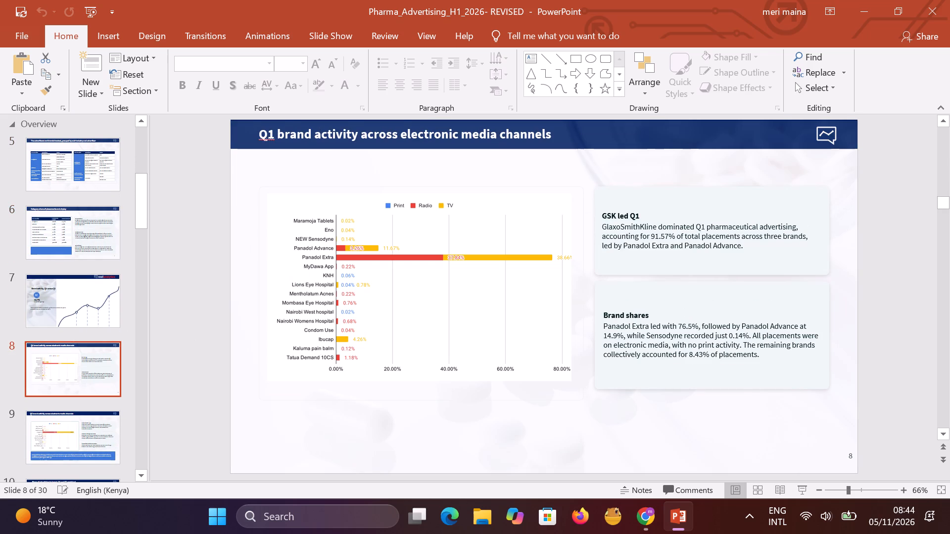
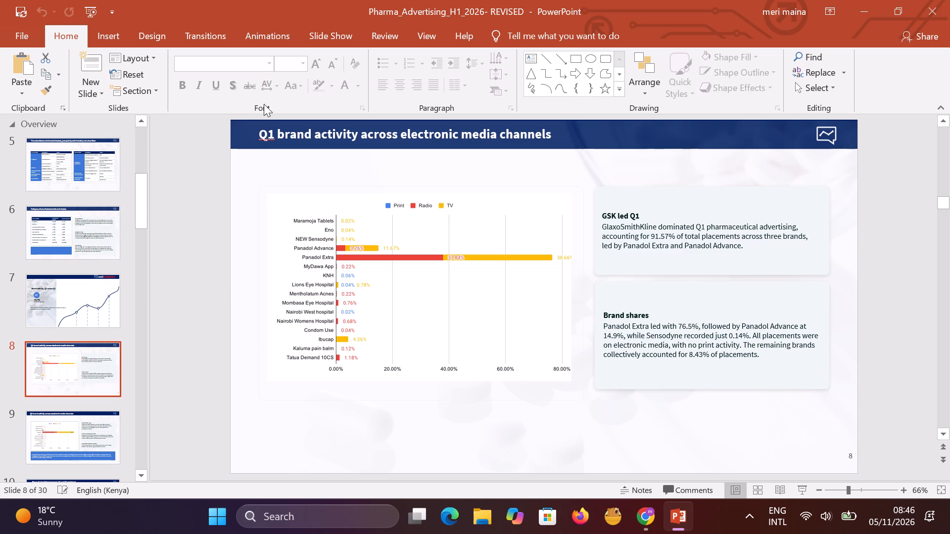
Add "2026" after "Q1" in slide 8's heading and widen its text box so the heading fits on one line.
left_click(274, 136)
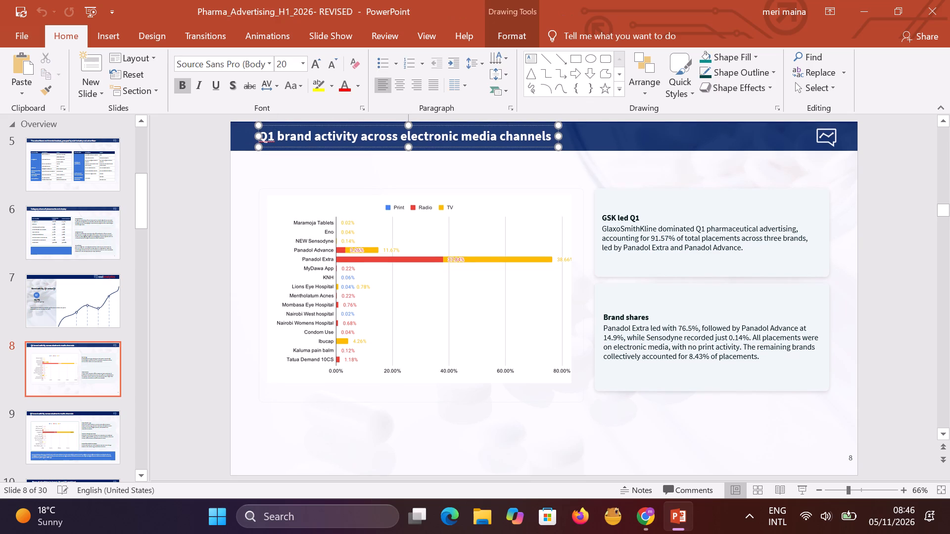
key("space")
type("20")
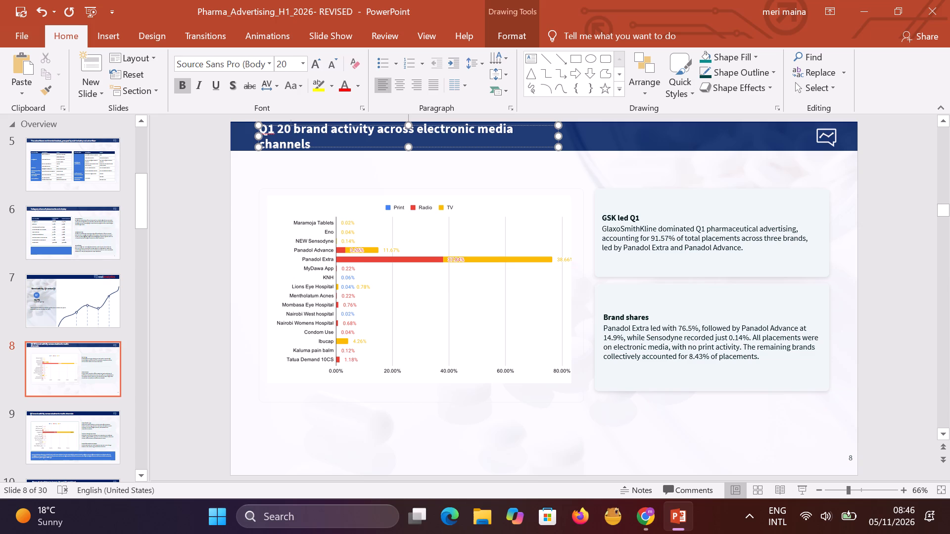
type("26")
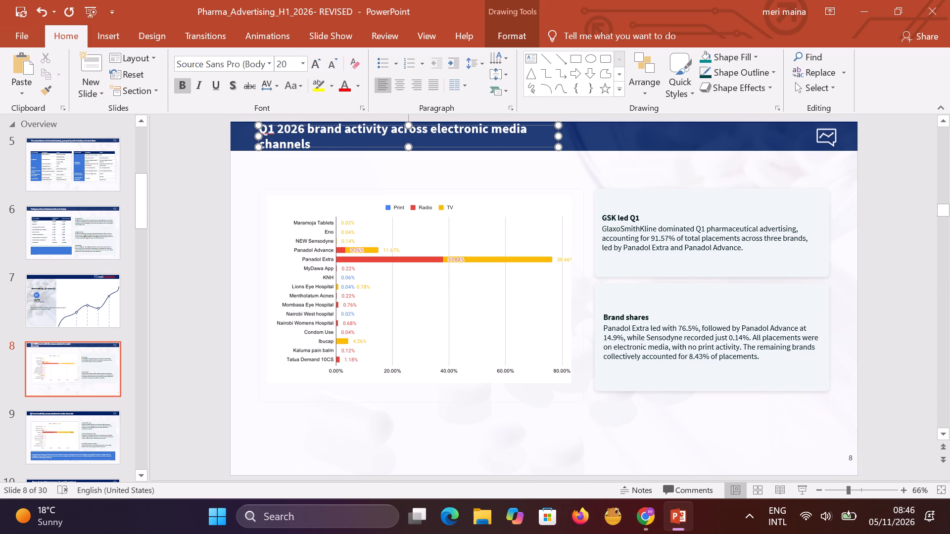
left_click_drag(557, 138, 572, 136)
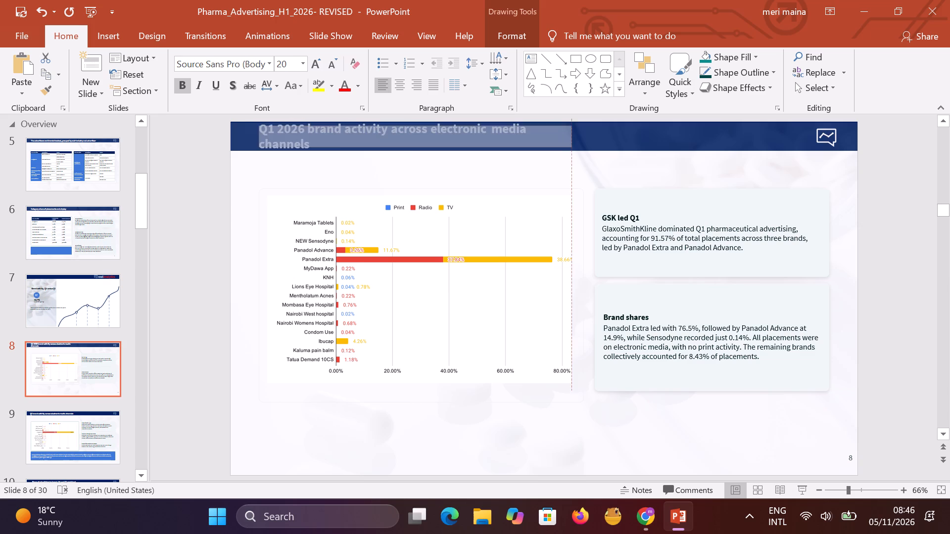
left_click_drag(572, 136, 612, 134)
left_click(885, 240)
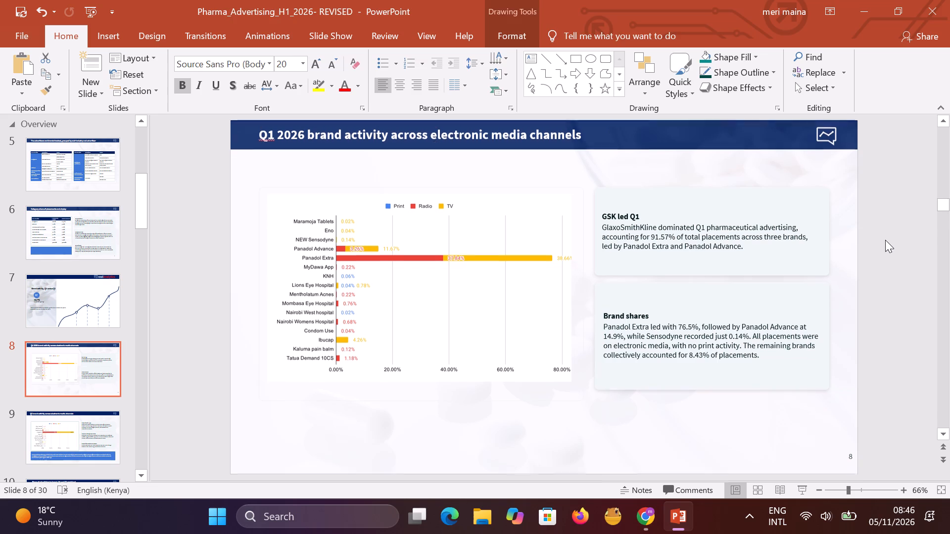
Open slide 9, the Q2 brand activity slide.
left_click(79, 434)
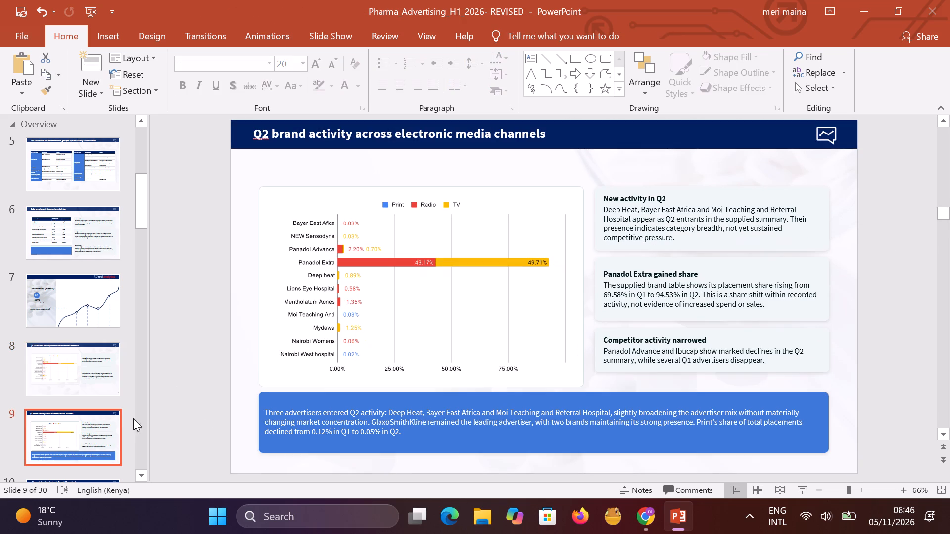
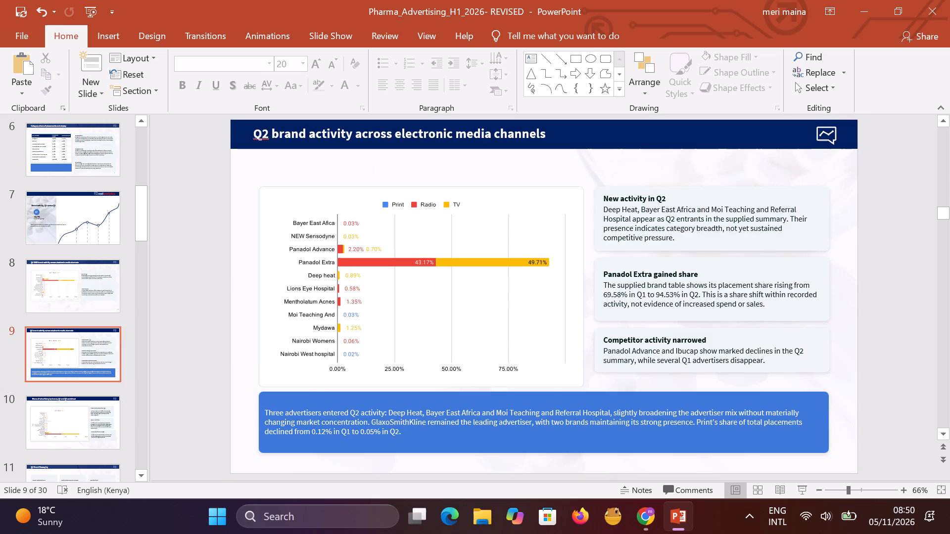
Copy the three commentary cards with their text from slide 10, the combined Q1 and Q2 brand share slide.
left_click(92, 305)
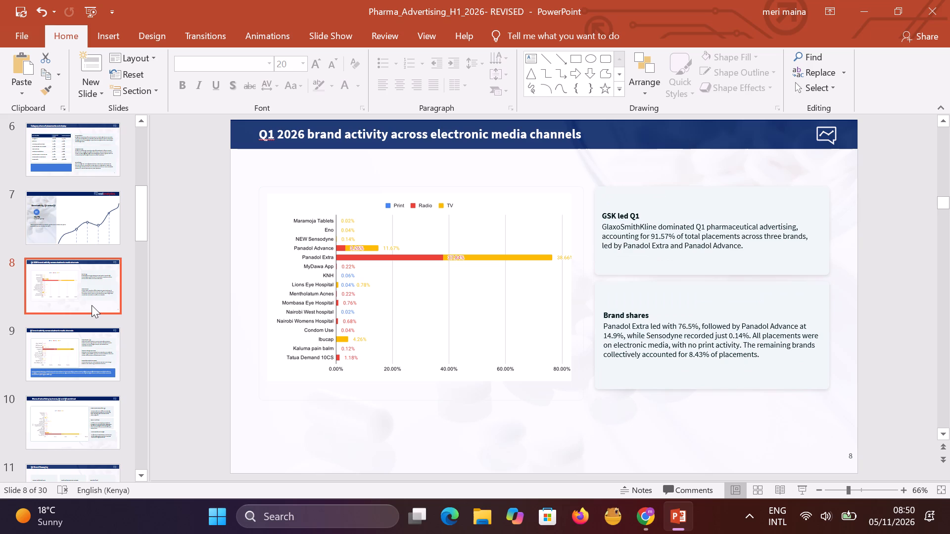
left_click(69, 425)
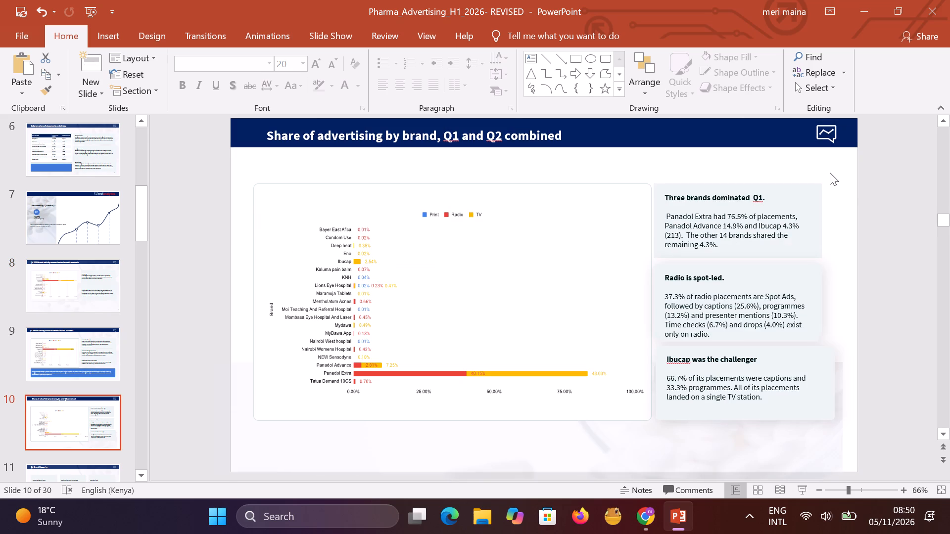
left_click_drag(830, 173, 818, 390)
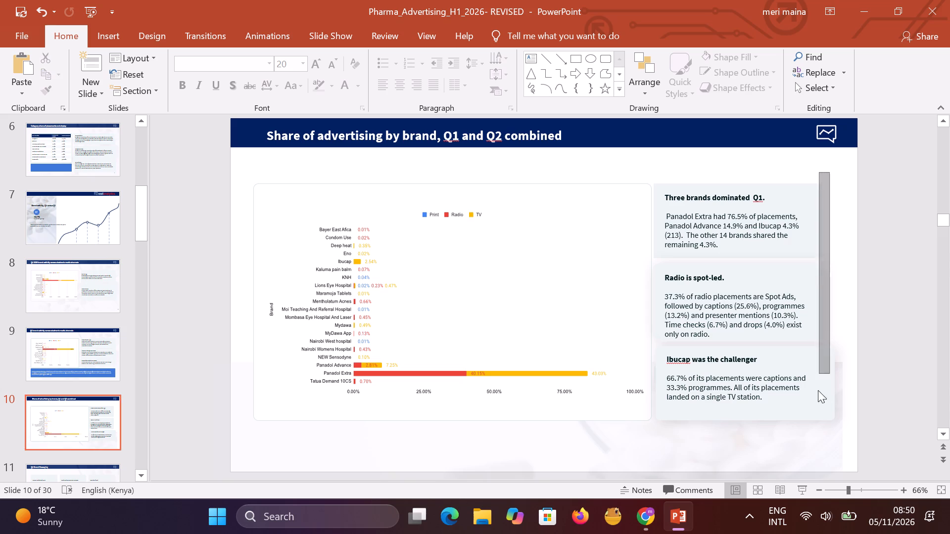
left_click_drag(818, 390, 826, 424)
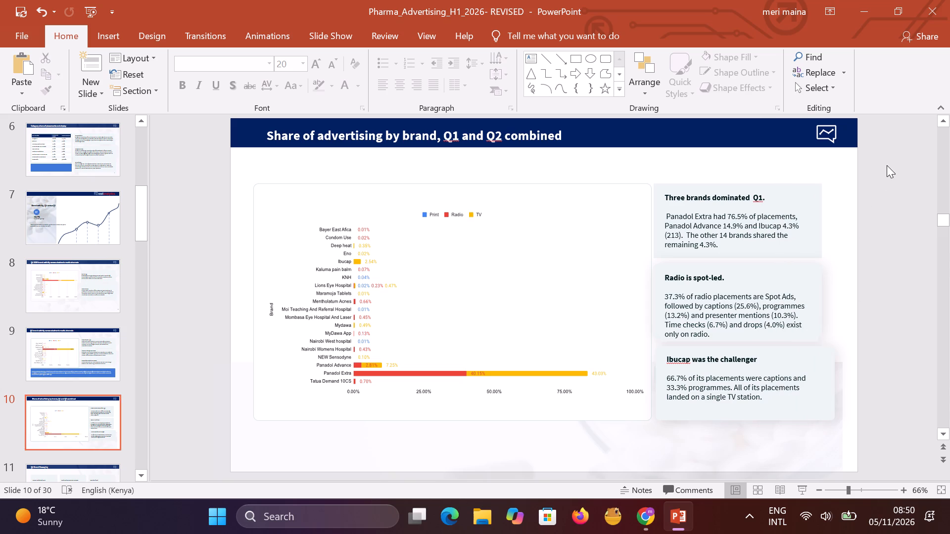
left_click_drag(883, 165, 648, 437)
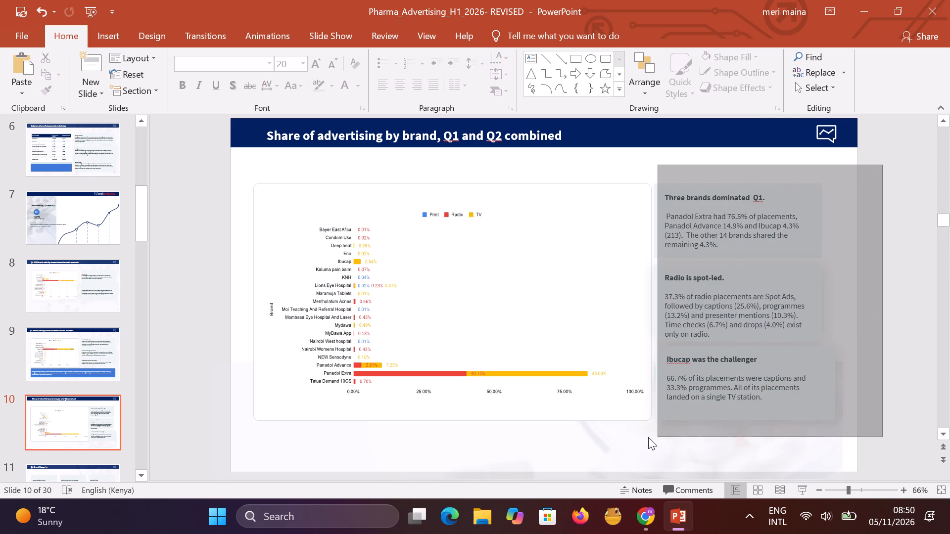
left_click_drag(648, 437, 654, 429)
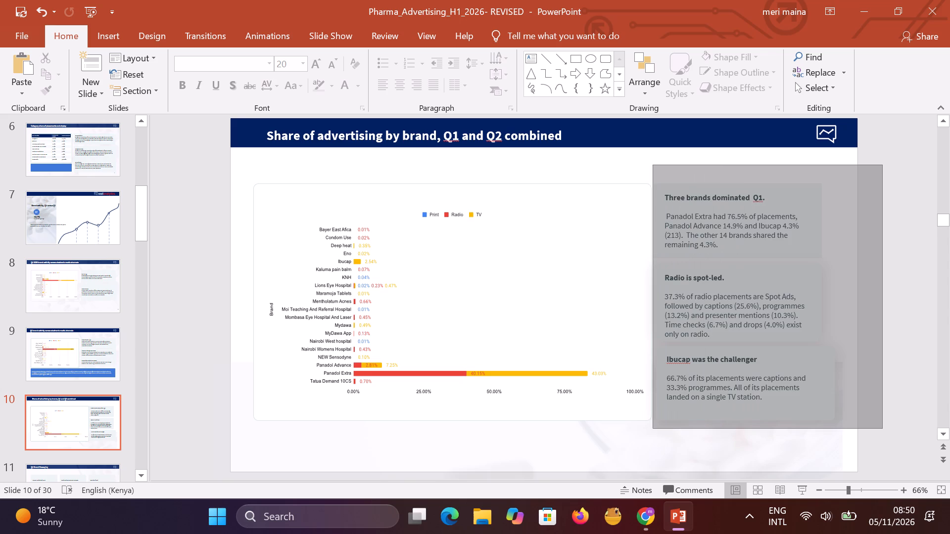
key("ctrl+c")
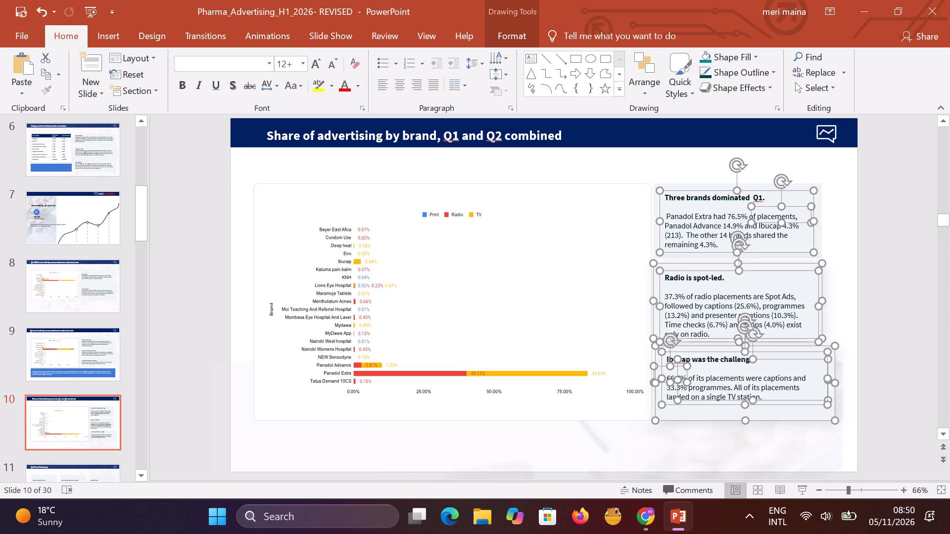
Duplicate slide 8, the Q1 2026 brand activity slide.
left_click(99, 294)
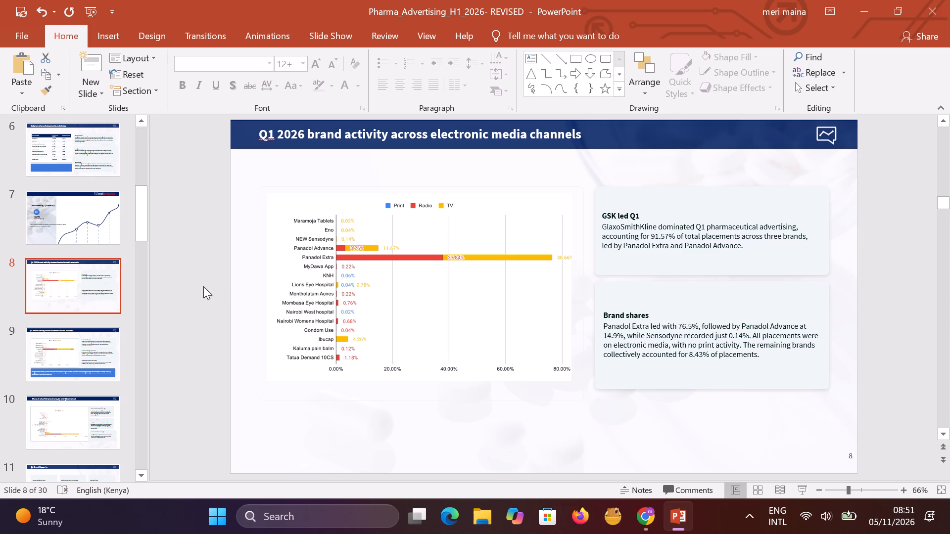
right_click(62, 310)
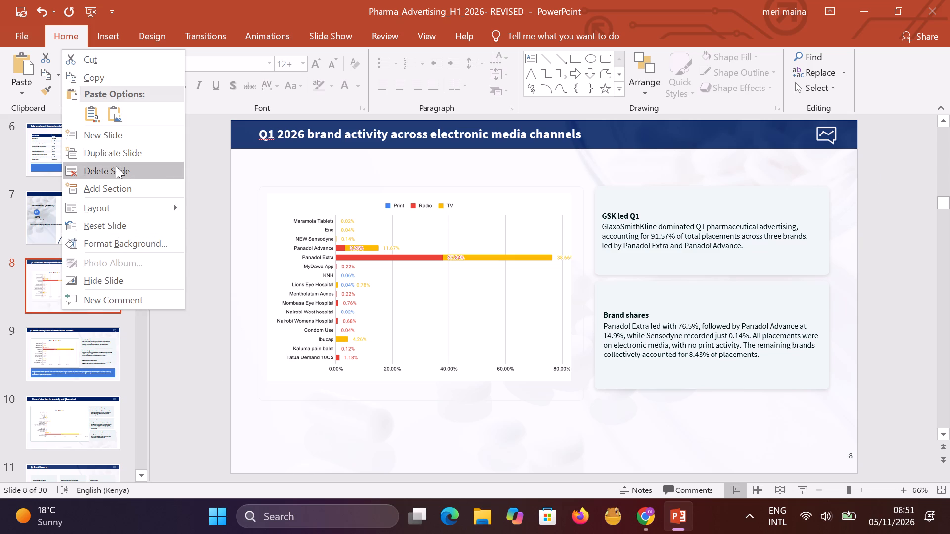
left_click(118, 158)
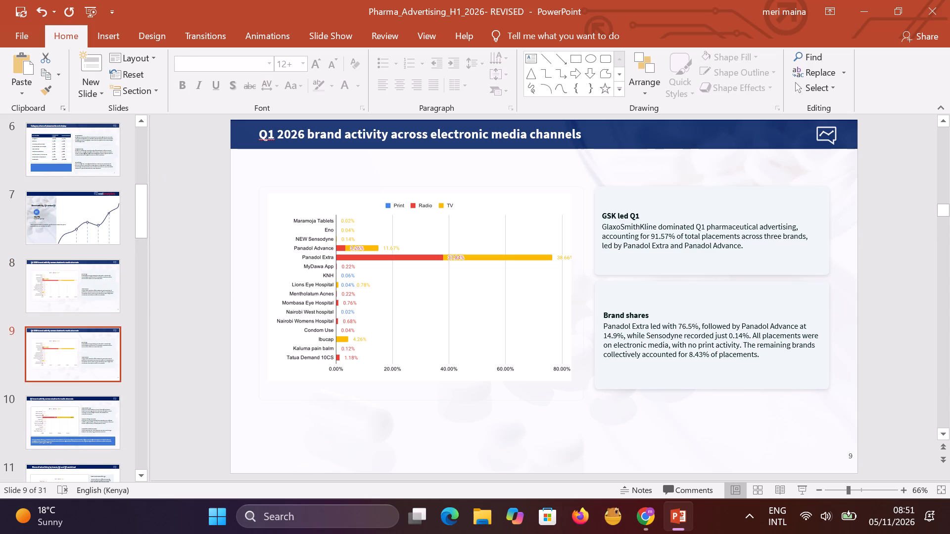
Delete the "GSK led Q1" and "Brand shares" commentary cards and text from the duplicated slide 9.
left_click_drag(871, 175, 611, 419)
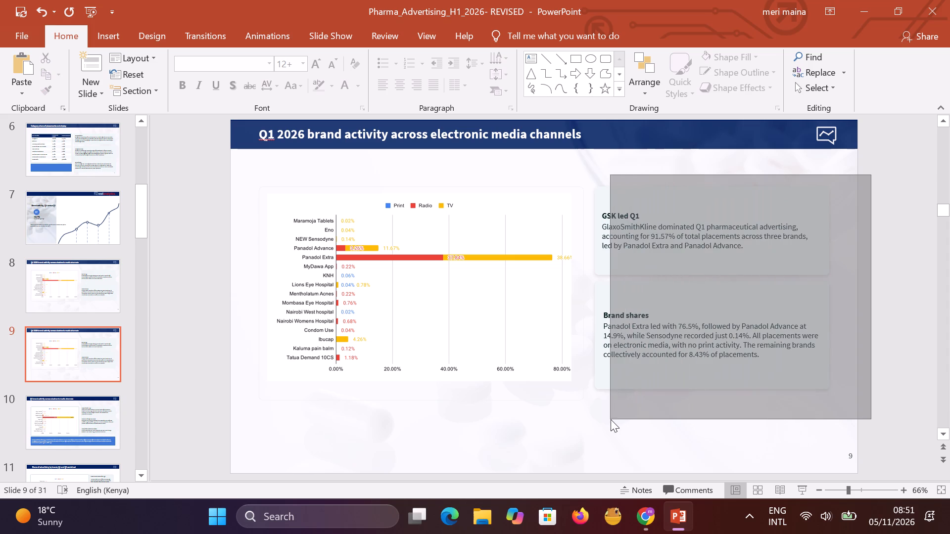
left_click_drag(611, 419, 595, 420)
key("Delete")
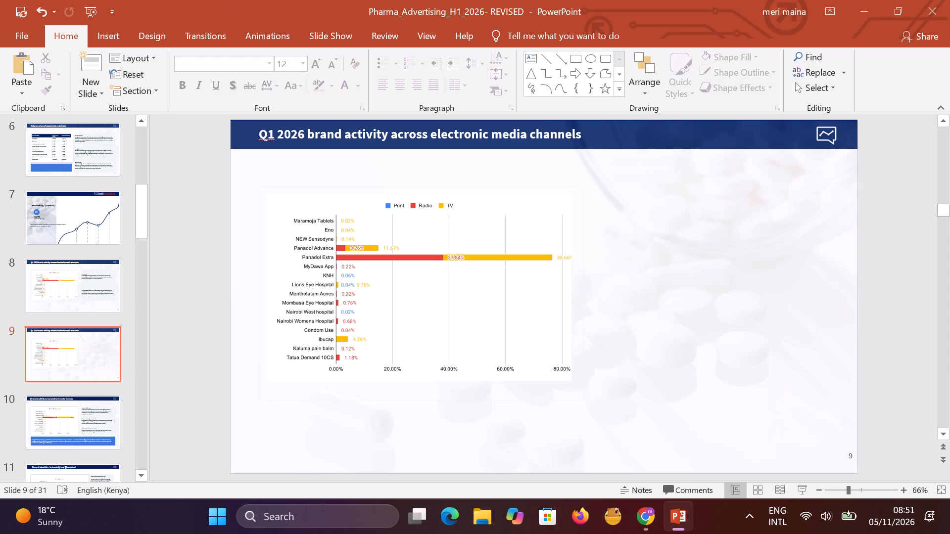
Delete the slide number box from the duplicated slide 9.
left_click(622, 326)
left_click(855, 456)
left_click(851, 453)
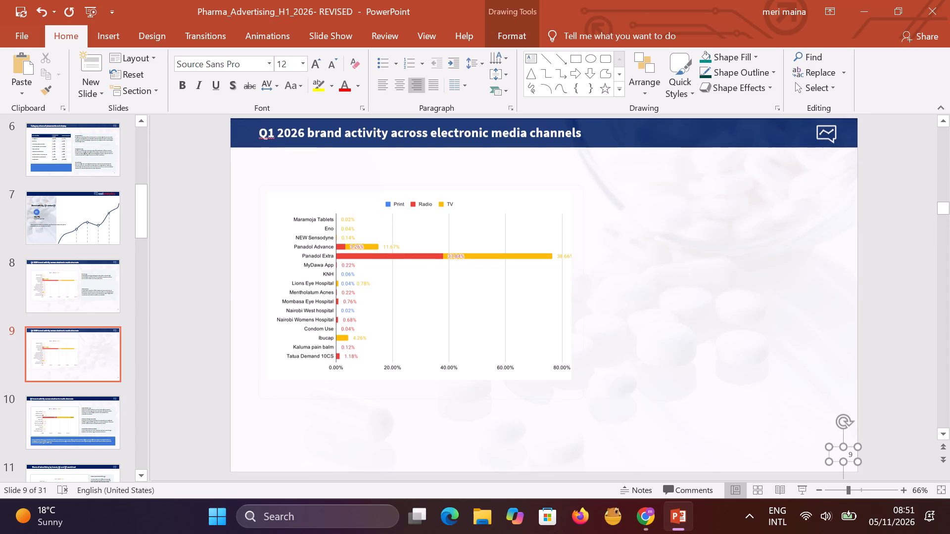
key("Delete")
left_click_drag(848, 456, 853, 453)
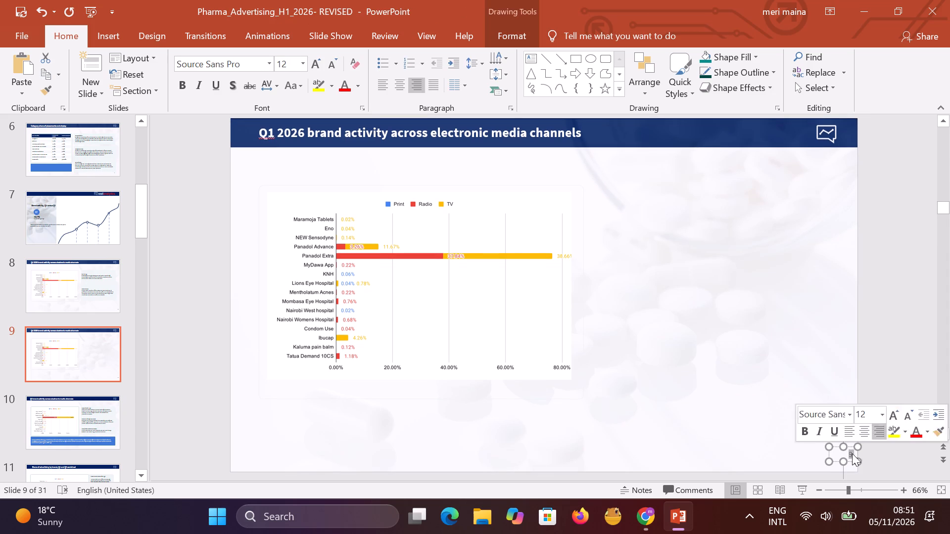
key("Delete")
left_click(840, 455)
key("Delete")
left_click(835, 462)
key("Delete")
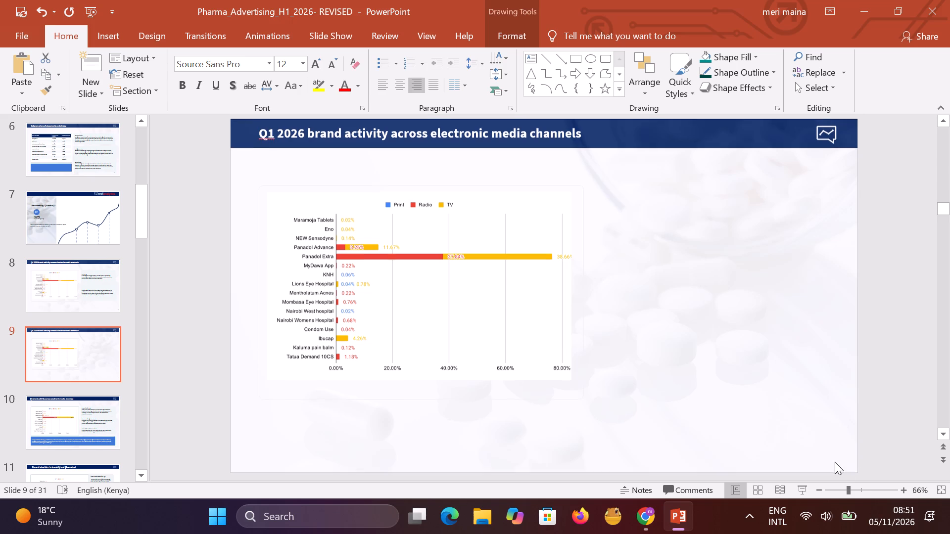
Paste the three copied commentary cards beside the chart on slide 9.
left_click(812, 383)
key("ctrl+v")
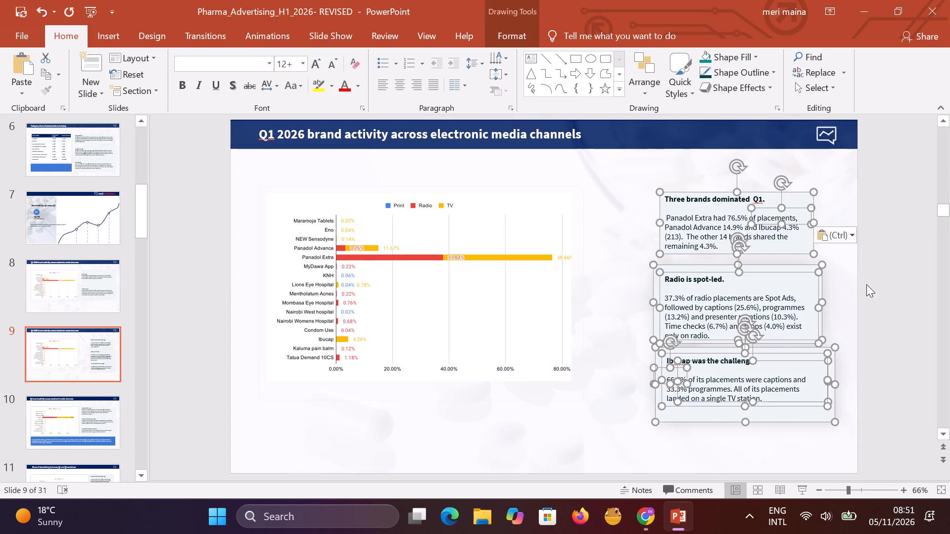
left_click(887, 277)
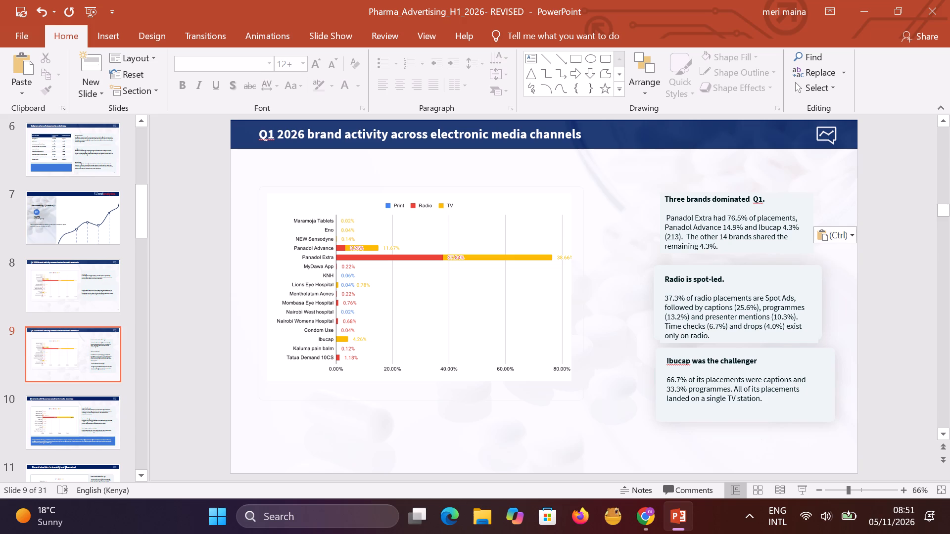
Move the "Radio is spot-led." text up within its card and line up the "Three brands dominated Q1." text with it.
left_click(746, 342)
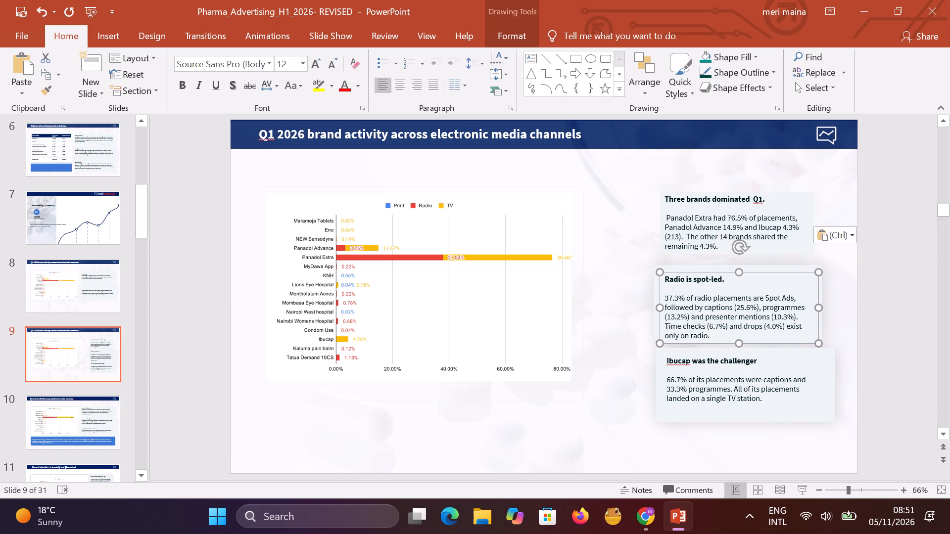
left_click_drag(663, 284, 662, 277)
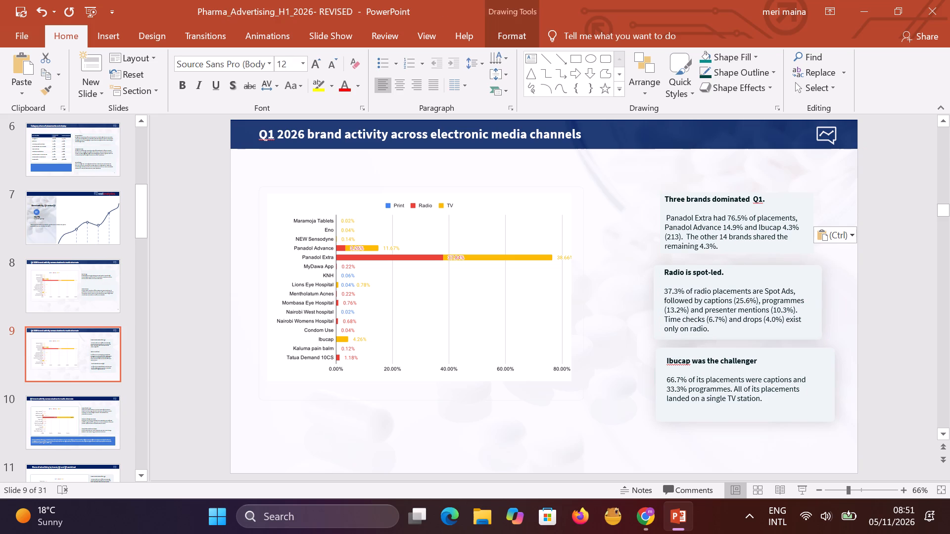
left_click_drag(662, 277, 662, 278)
left_click(663, 210)
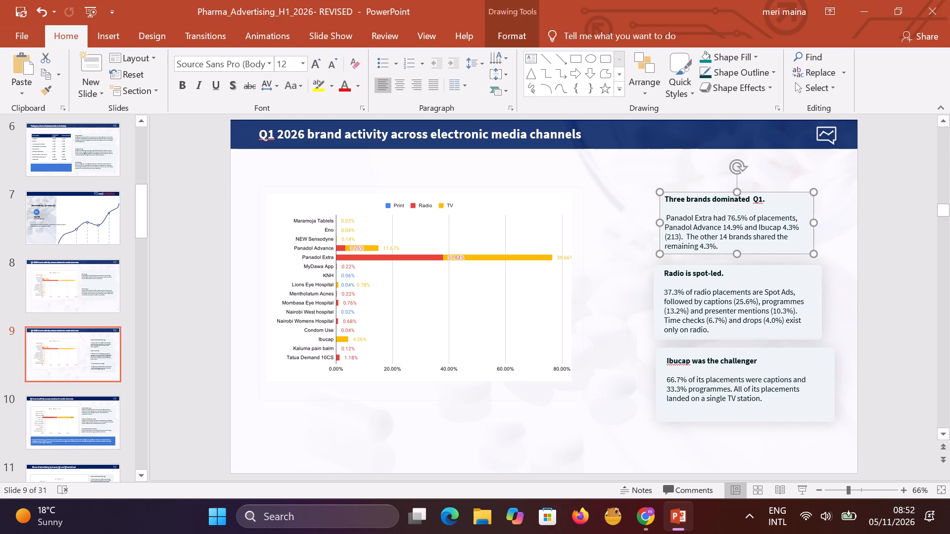
left_click_drag(658, 255, 649, 260)
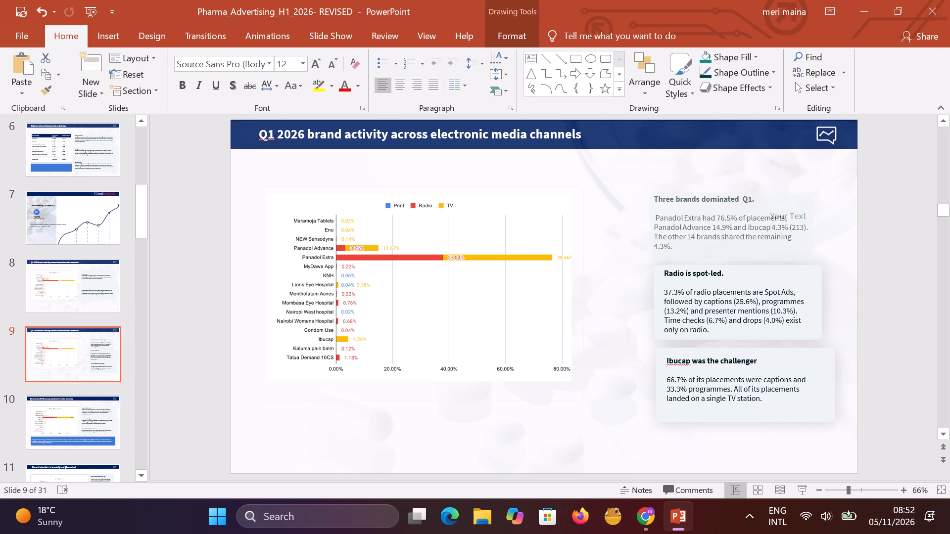
left_click_drag(649, 260, 658, 260)
Copy the blank card behind "Radio is spot-led." and place the duplicate over the "Three brands dominated Q1." text.
left_click(657, 298)
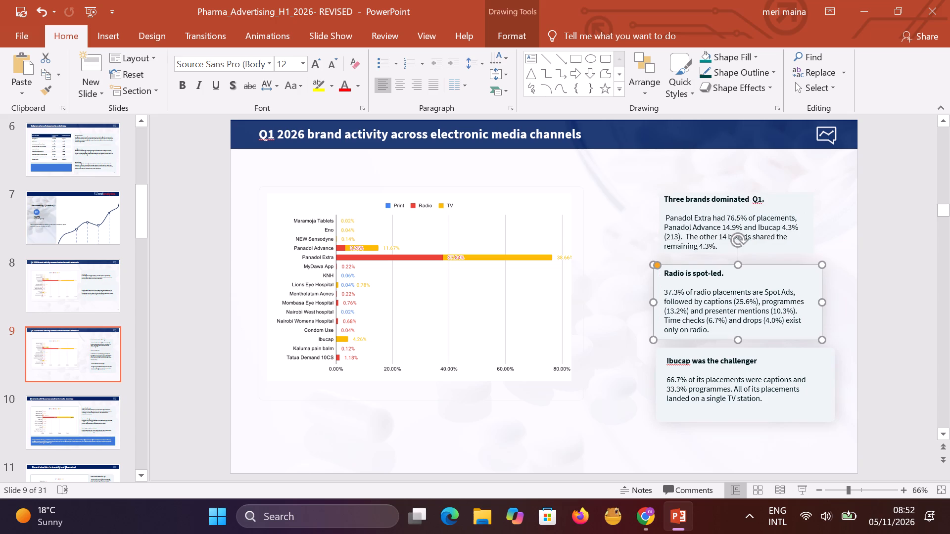
key("ctrl+c")
left_click(630, 293)
key("ctrl+v")
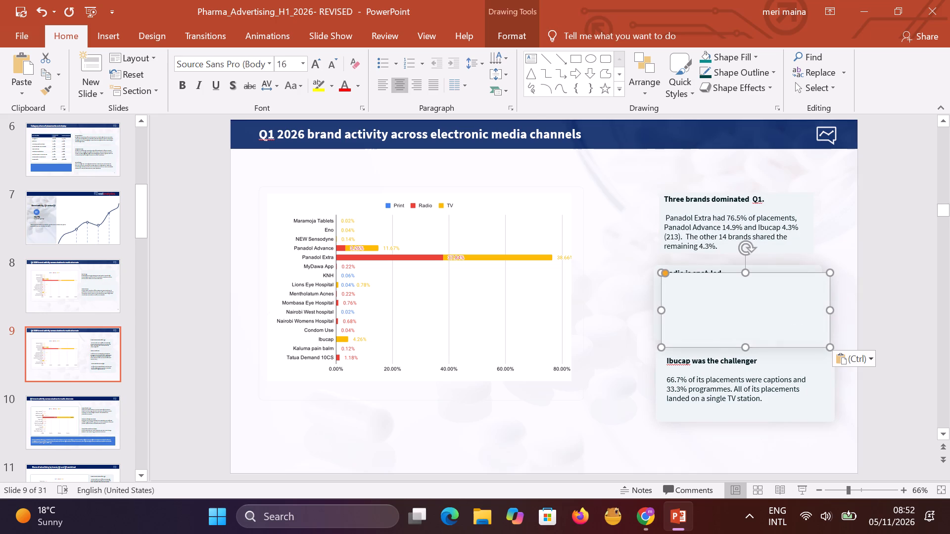
left_click_drag(689, 303, 679, 221)
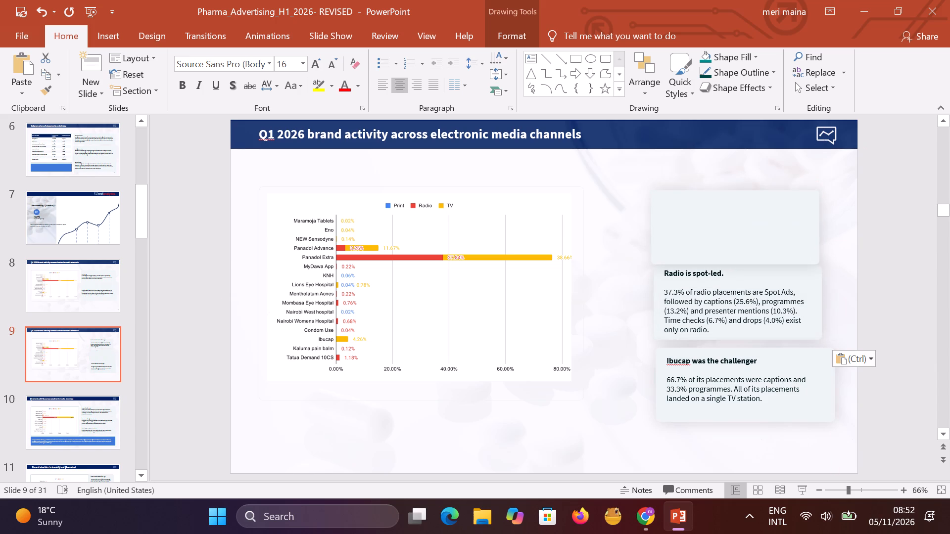
left_click_drag(679, 221, 695, 226)
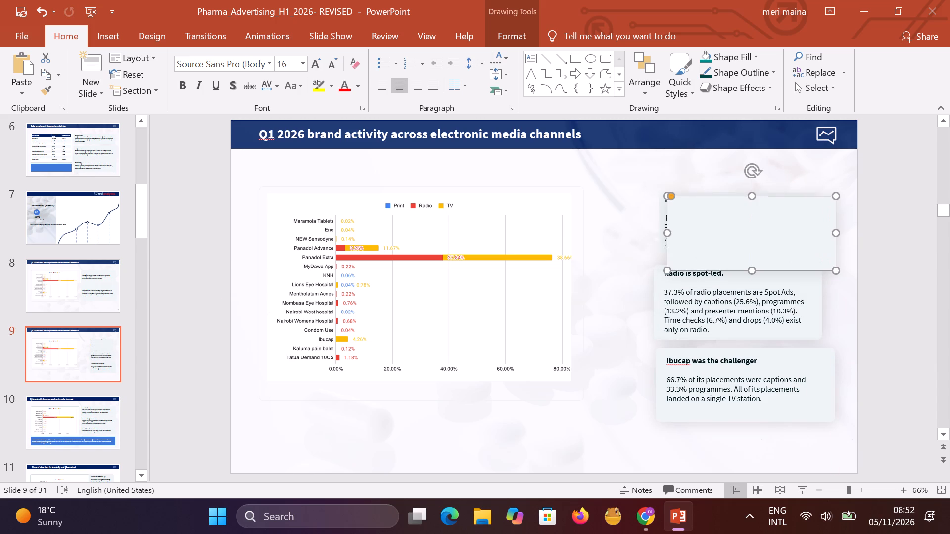
left_click_drag(696, 225, 681, 215)
Send the new card to the back behind its text, and send the full-slide background picture behind the card.
right_click(681, 215)
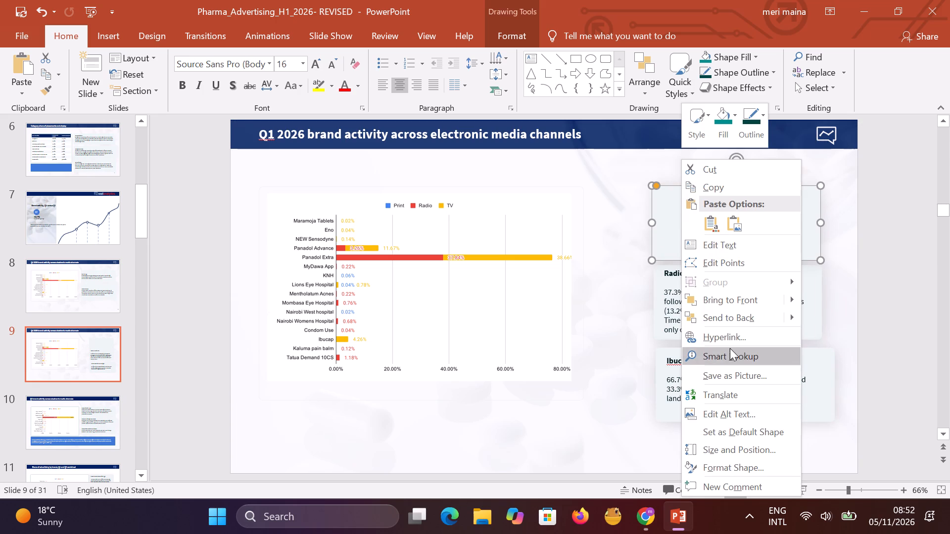
left_click(735, 317)
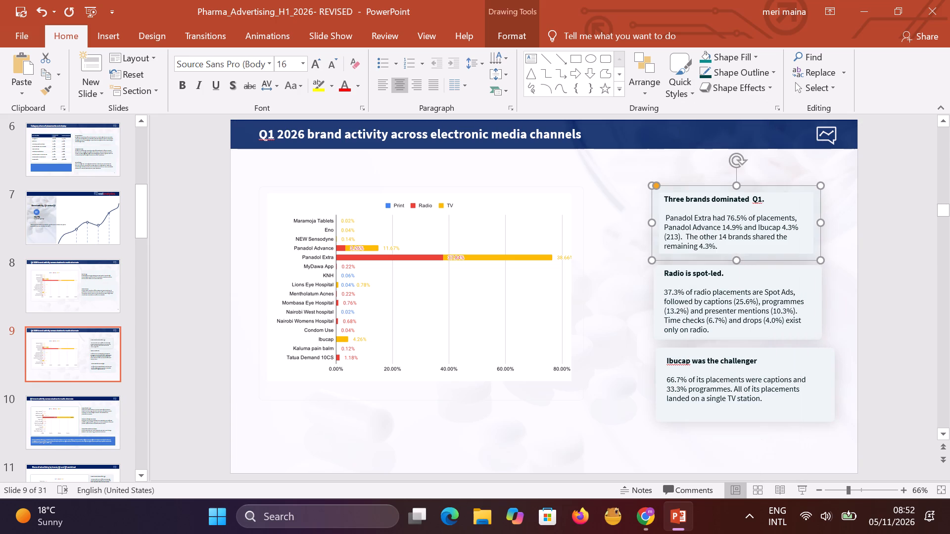
left_click(883, 247)
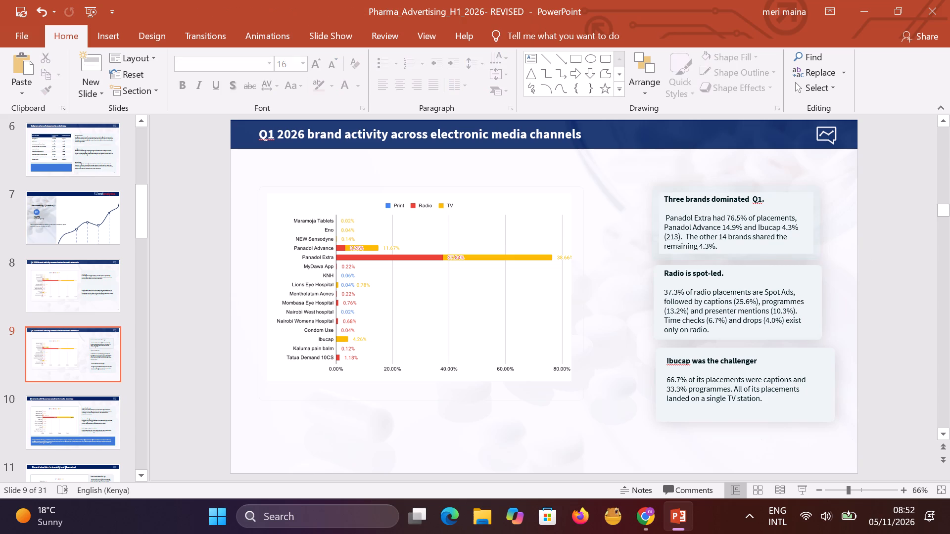
left_click(837, 181)
right_click(837, 181)
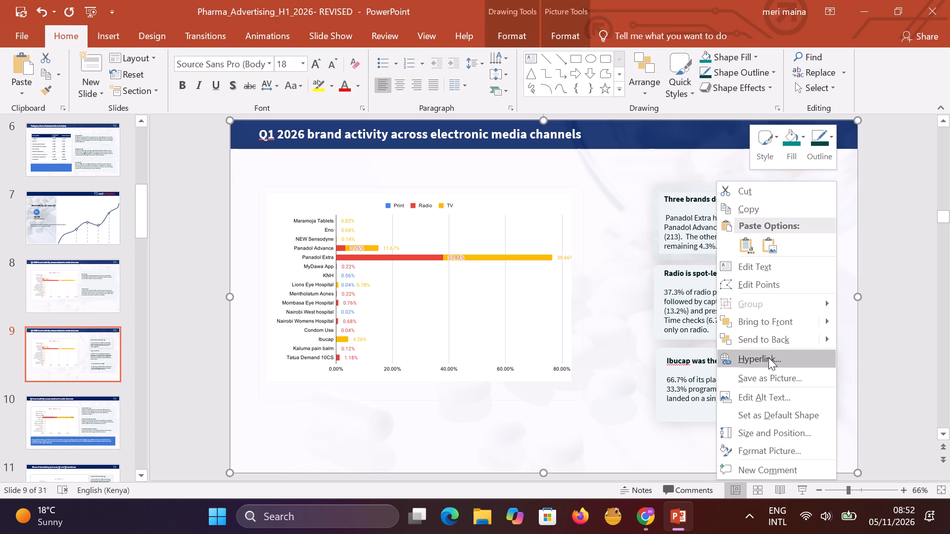
left_click(778, 336)
left_click(884, 254)
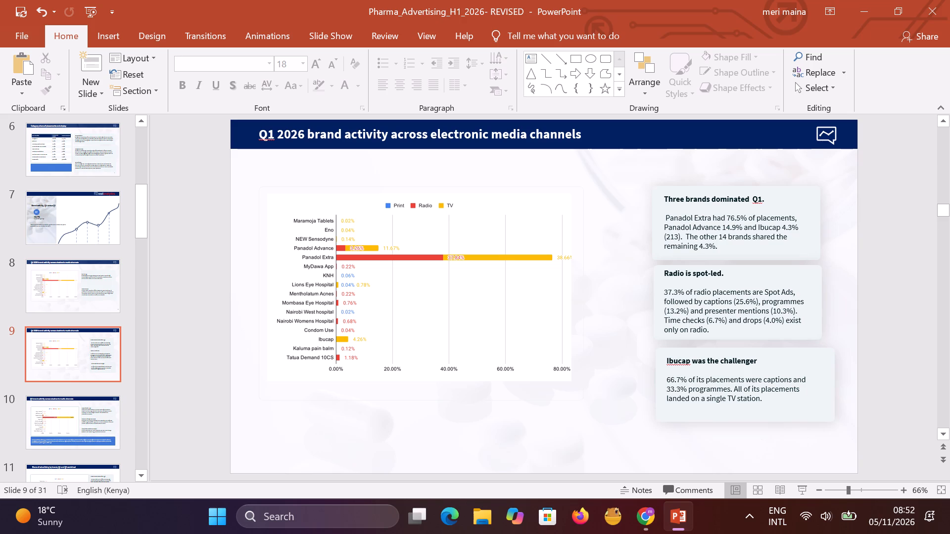
Shift the "Ibucap was the challenger" text slightly left, then move and narrow its card to line up with the "Radio is spot-led." card.
left_click_drag(826, 356, 823, 356)
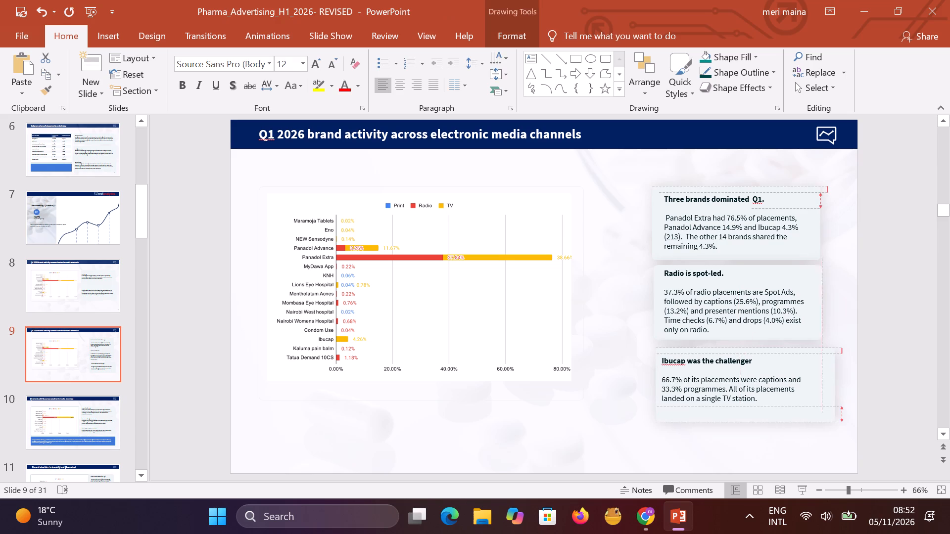
left_click_drag(823, 356, 821, 355)
left_click(835, 382)
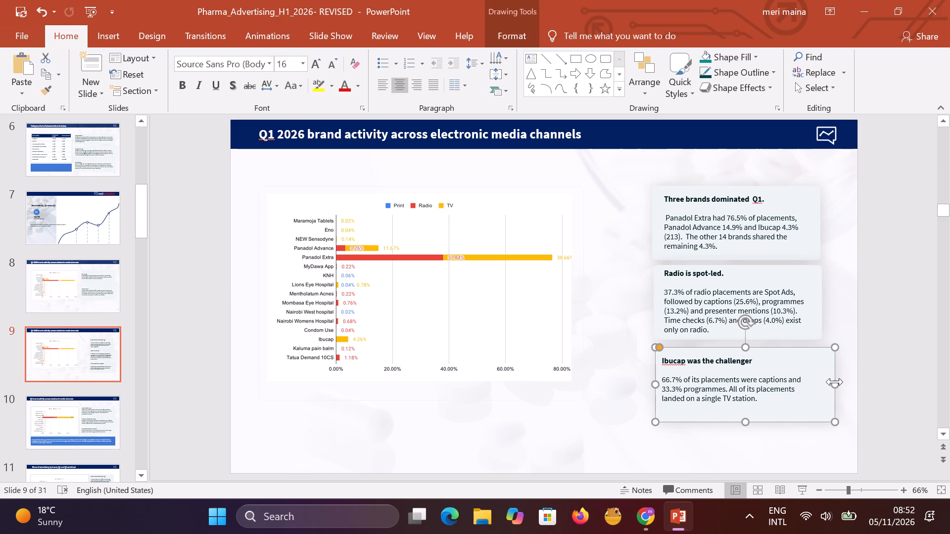
left_click_drag(829, 372, 823, 372)
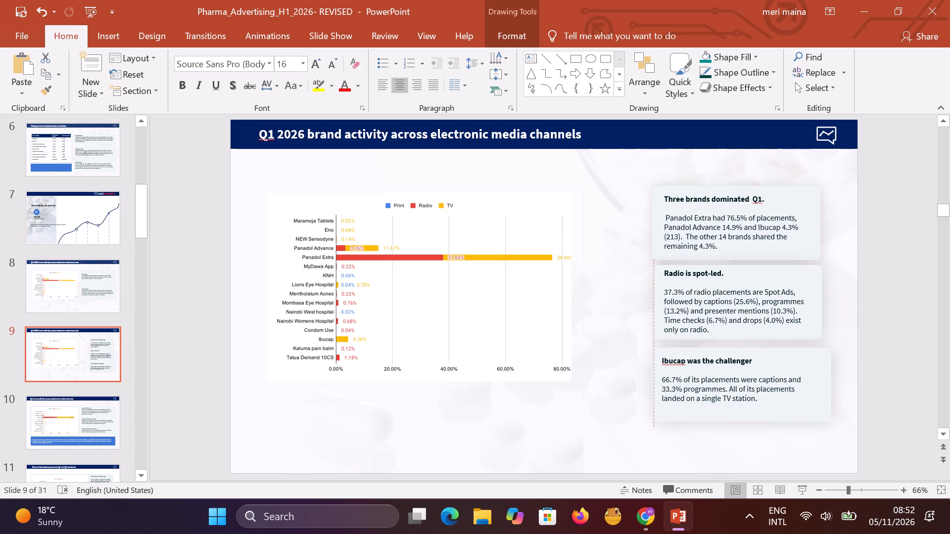
left_click_drag(823, 372, 815, 370)
left_click_drag(815, 370, 816, 370)
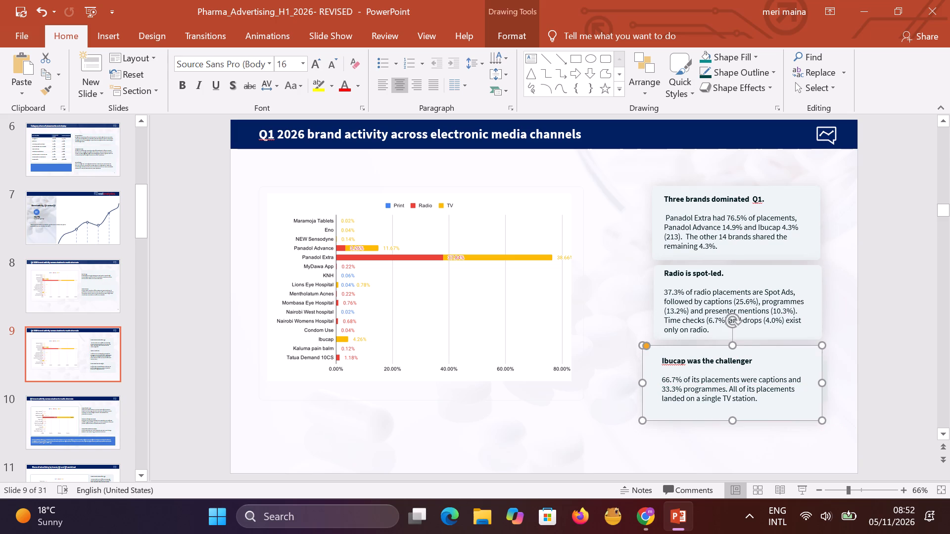
left_click_drag(643, 385, 649, 384)
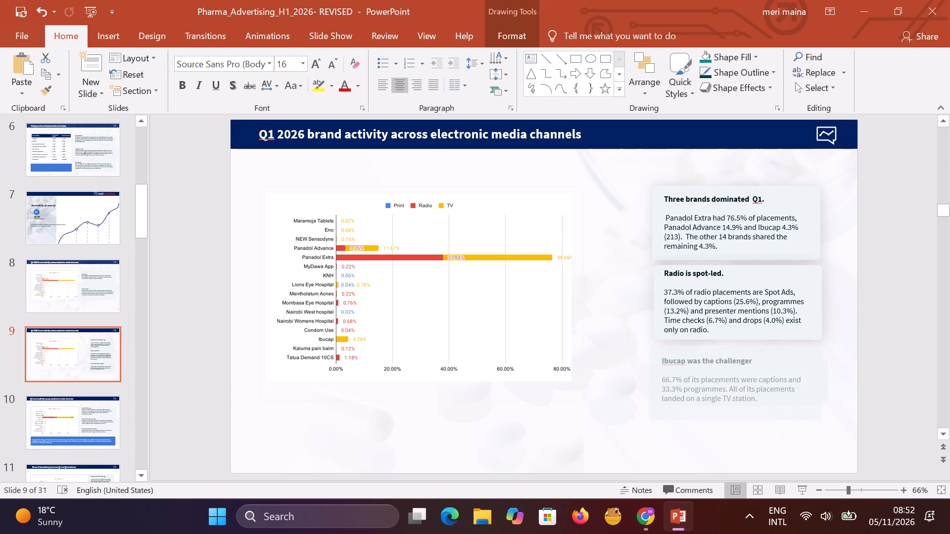
left_click_drag(649, 384, 652, 383)
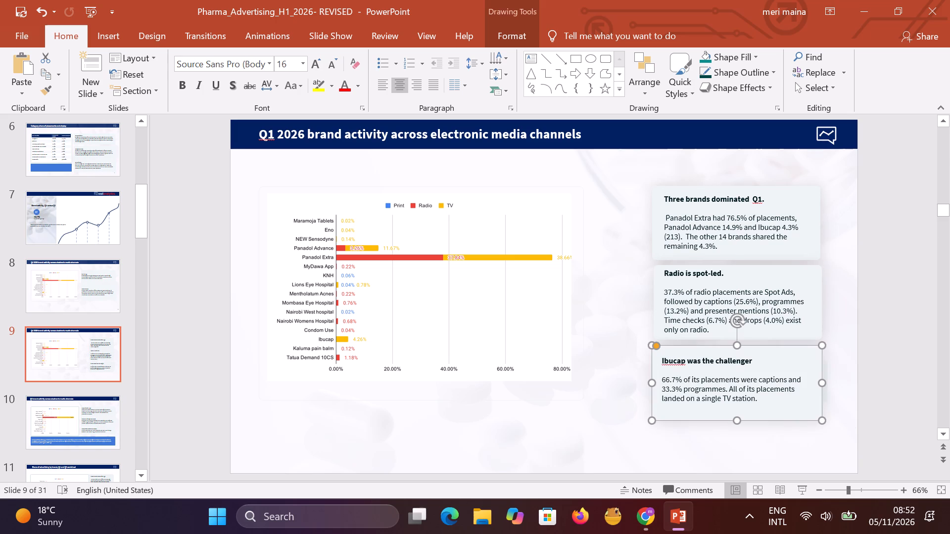
left_click(877, 305)
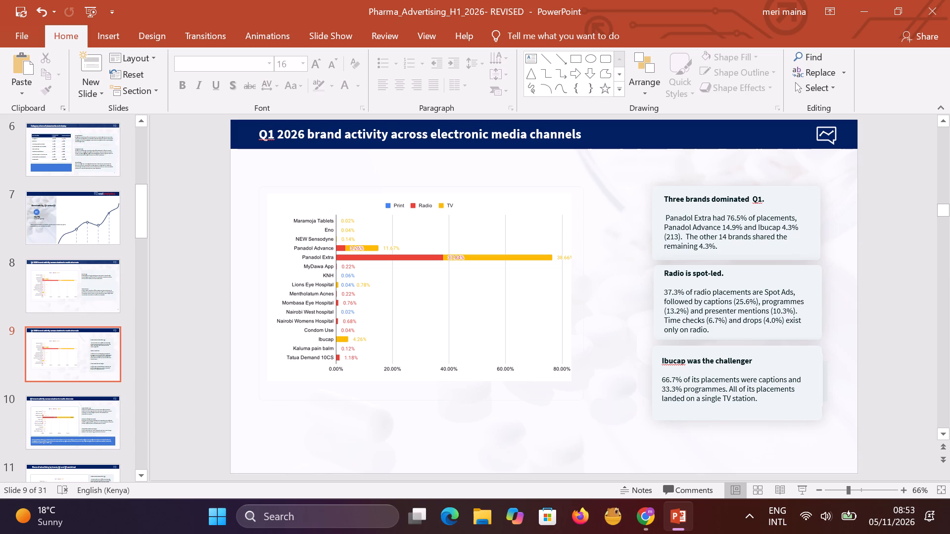
left_click(875, 334)
Compare the layout and commentary of the Q1 and Q2 brand activity slides 8, 9 and 10.
left_click(514, 299)
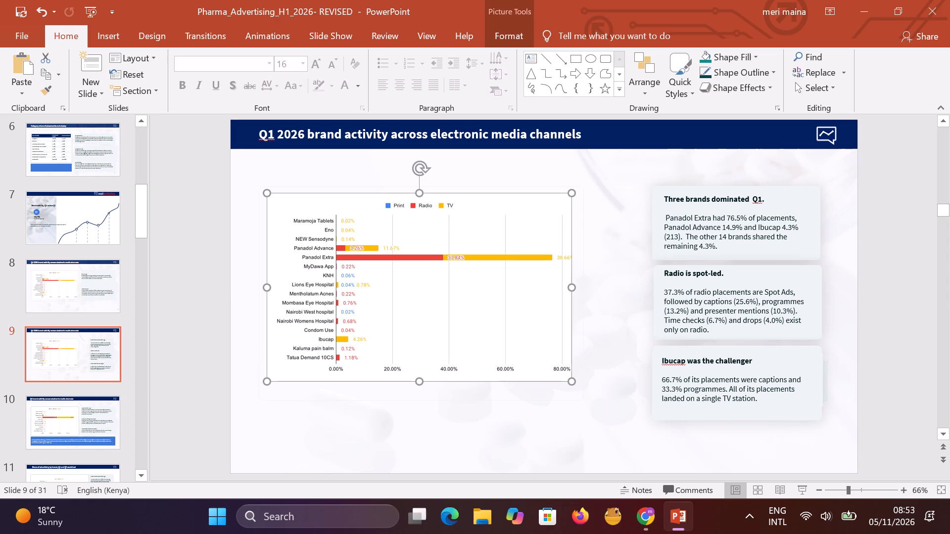
left_click(949, 320)
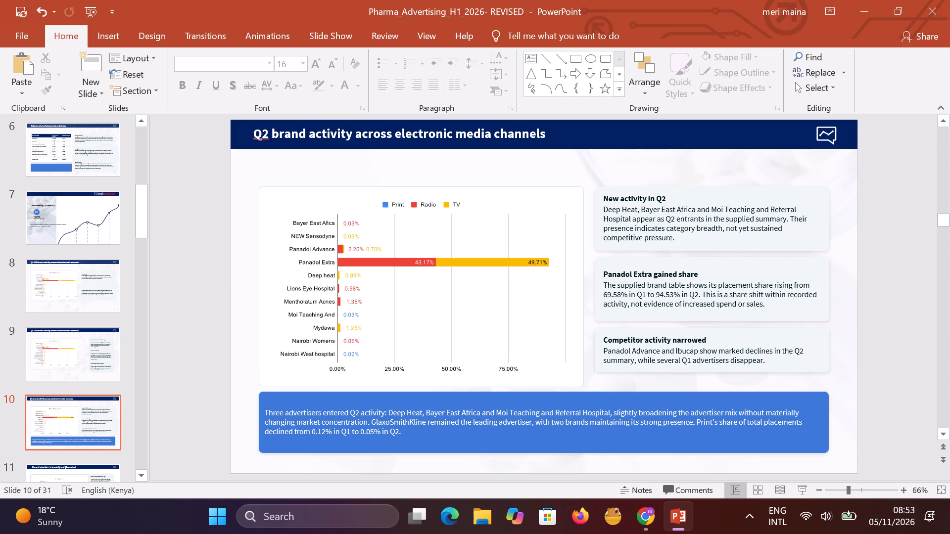
left_click(68, 343)
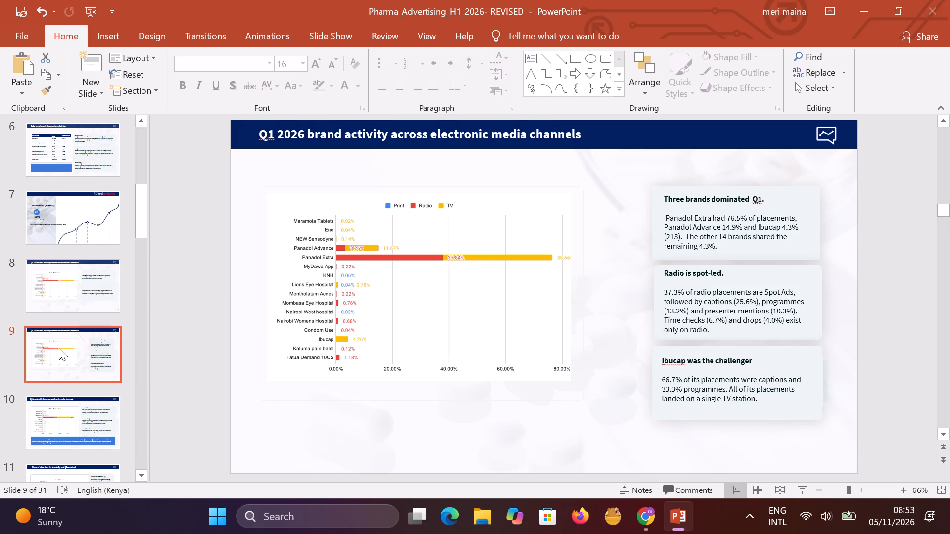
left_click(65, 423)
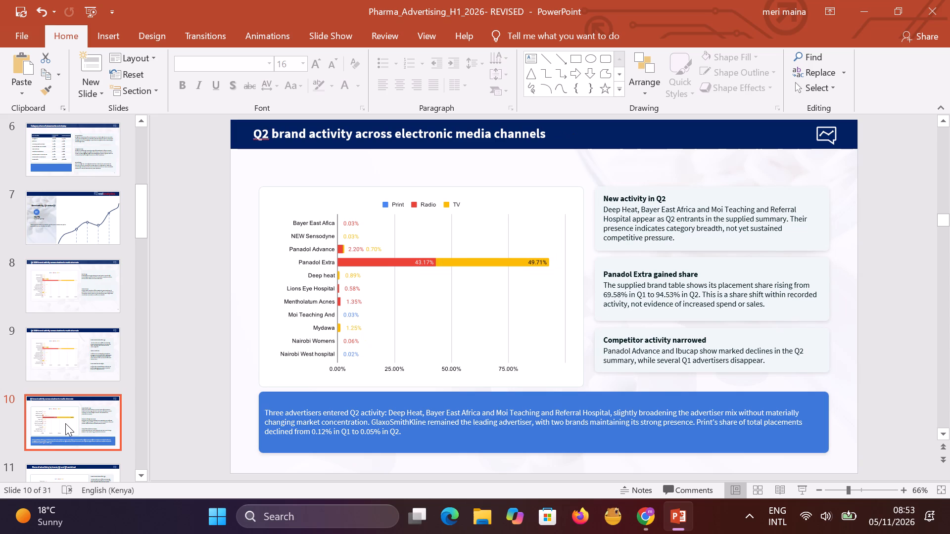
left_click(78, 360)
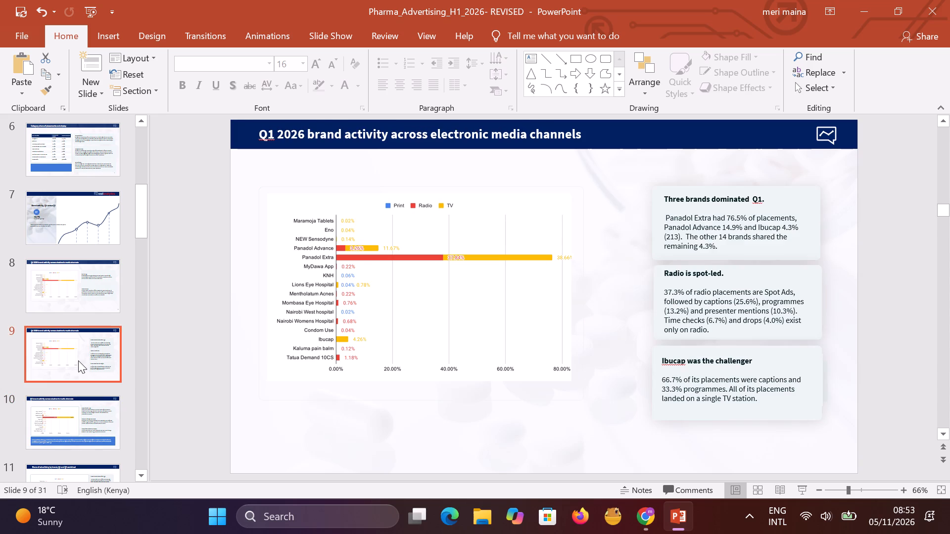
left_click(93, 292)
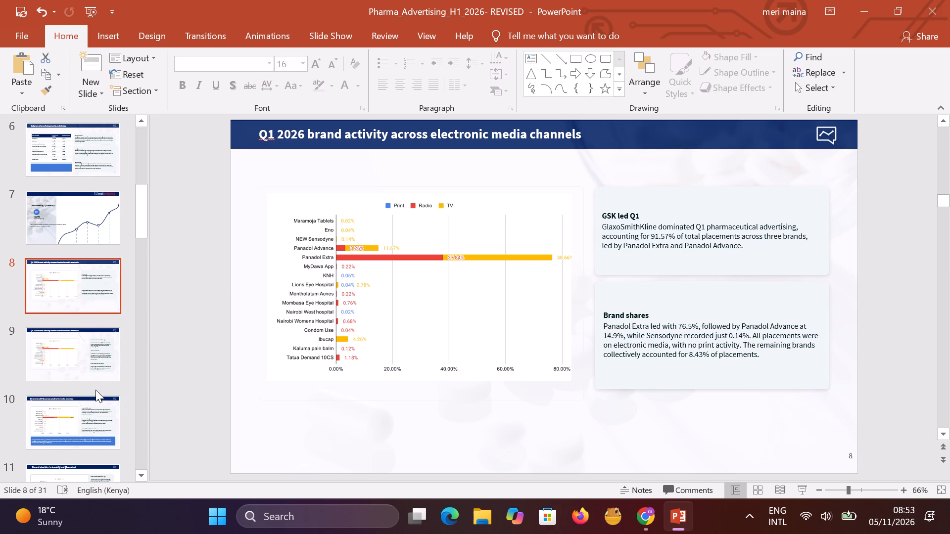
scroll(95, 396, "down", 2)
left_click(91, 412)
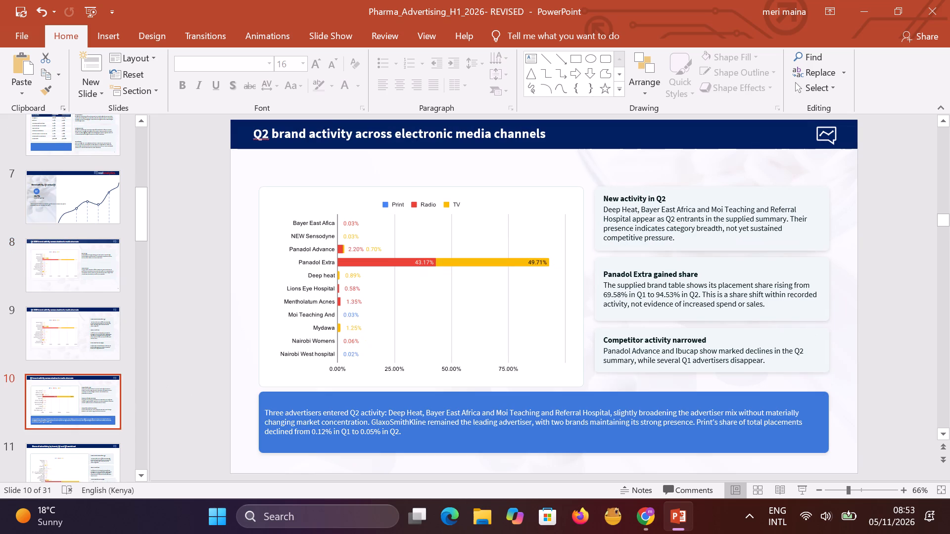
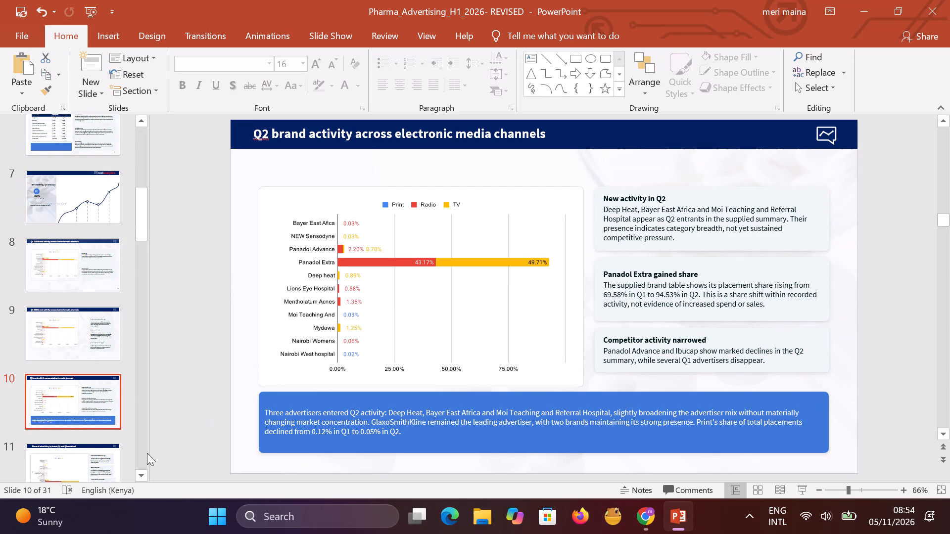
Open slide 11 and examine the combined Q1 and Q2 brand share chart and its commentary cards.
scroll(69, 389, "down", 4)
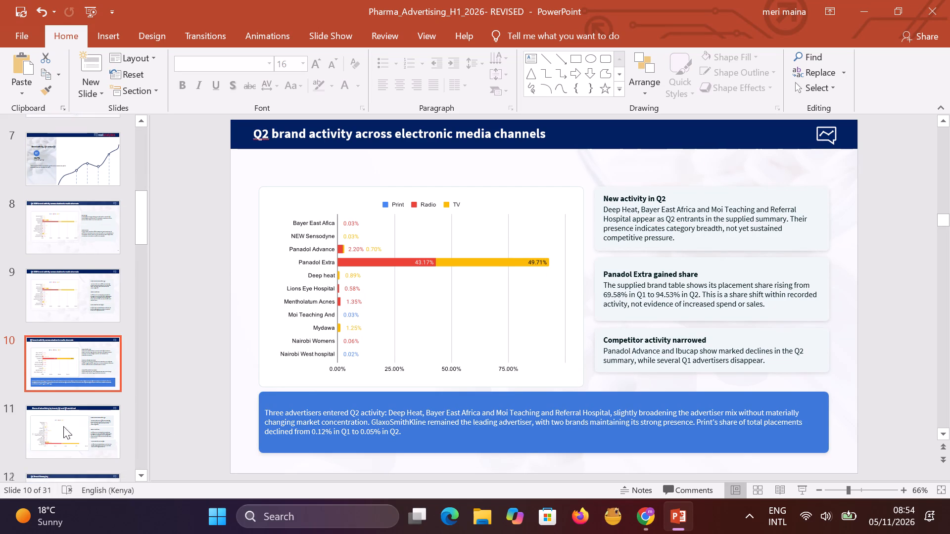
left_click(63, 440)
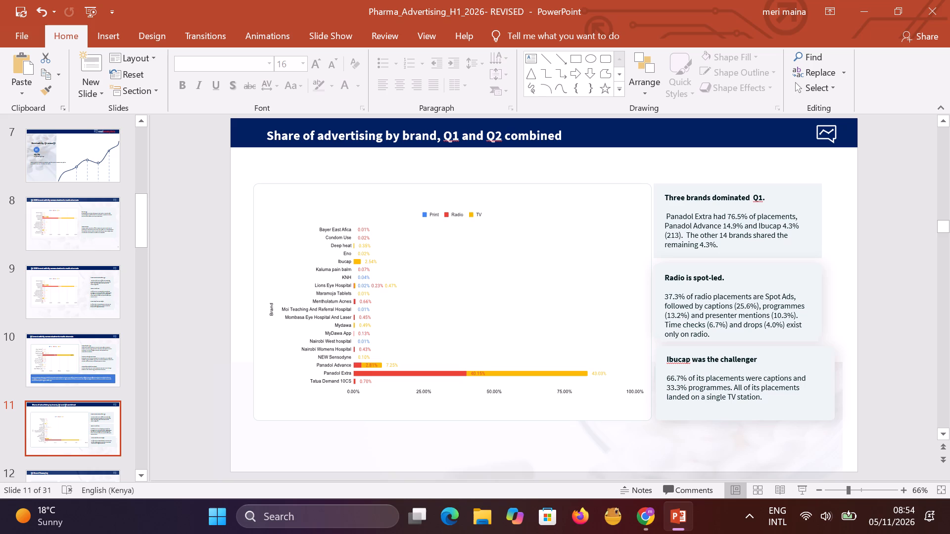
scroll(26, 430, "down", 2)
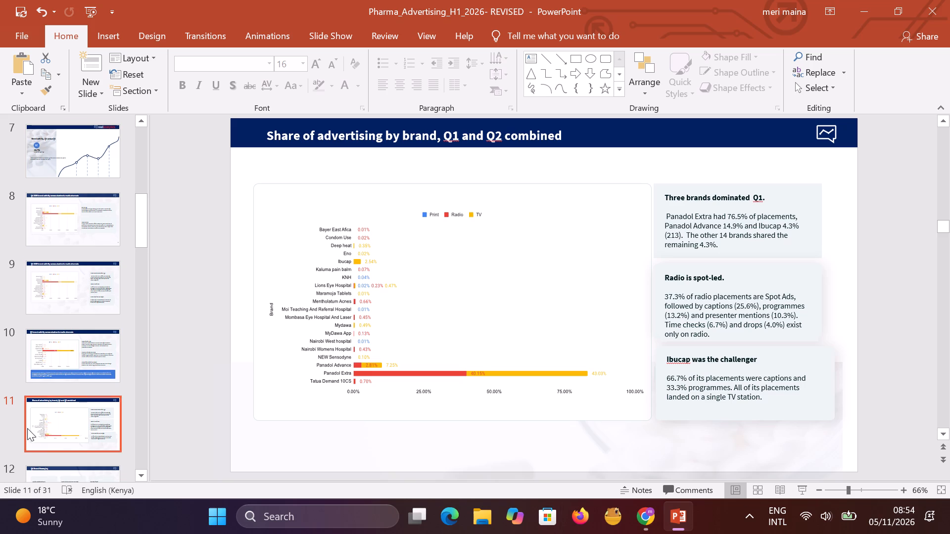
scroll(27, 428, "down", 3)
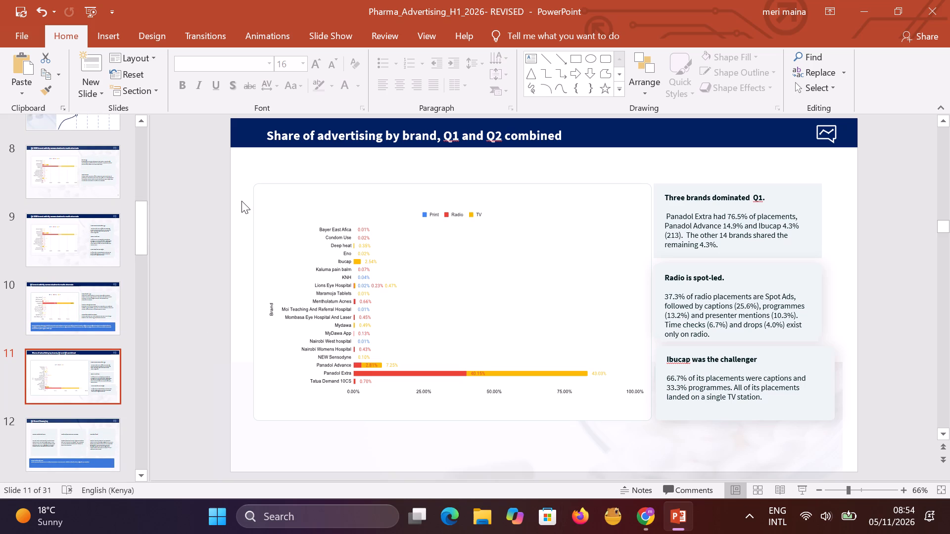
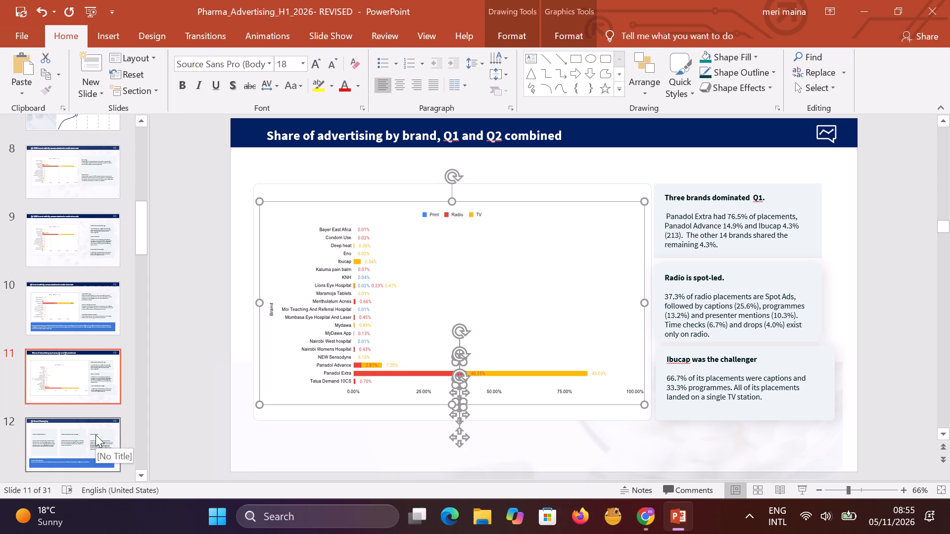
left_click_drag(839, 171, 835, 267)
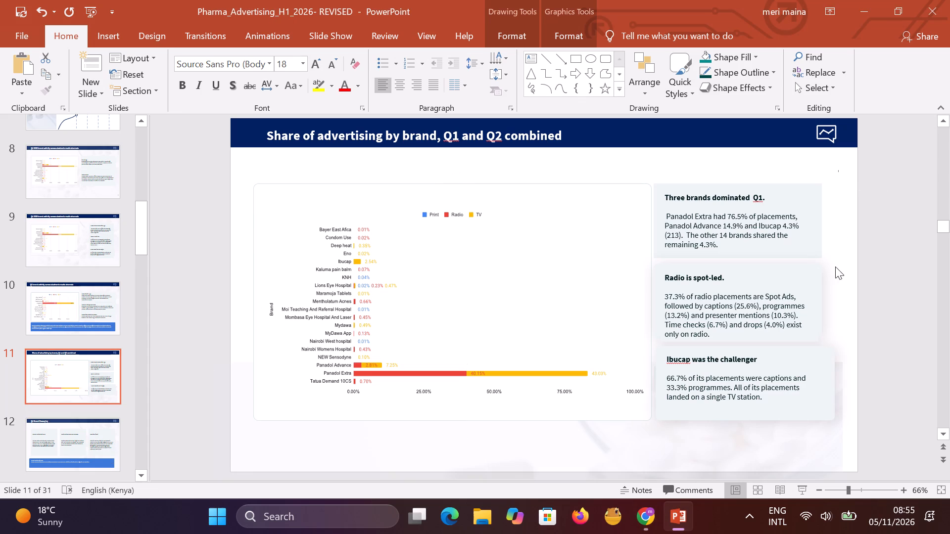
left_click_drag(835, 267, 650, 423)
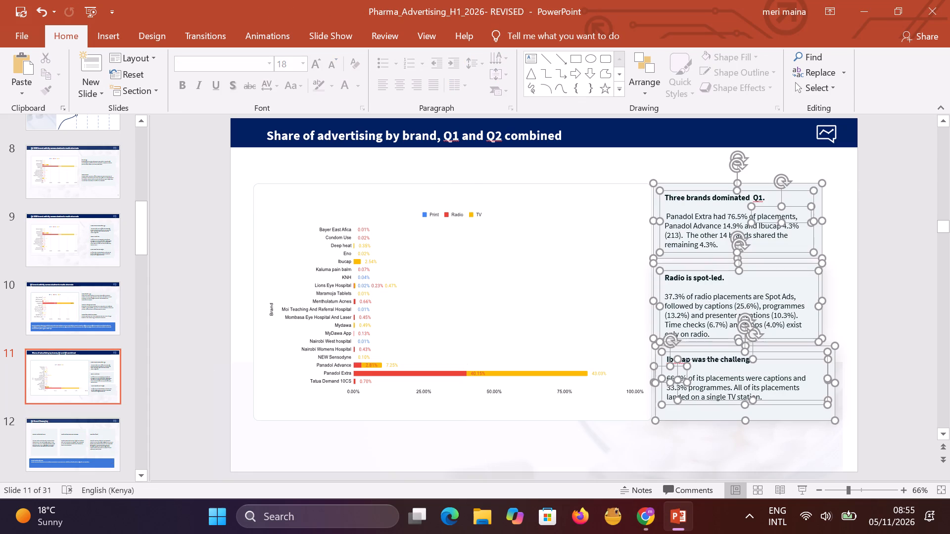
left_click(918, 276)
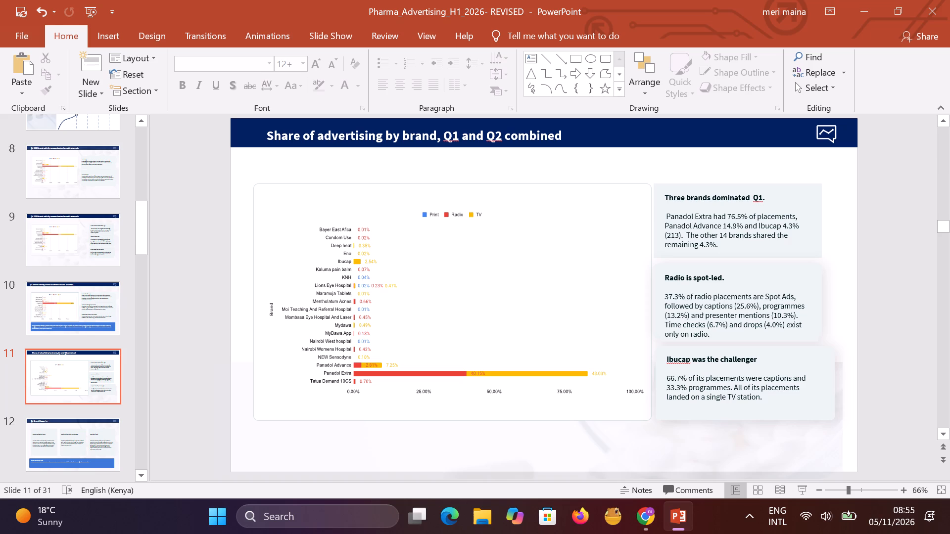
left_click_drag(666, 199, 749, 234)
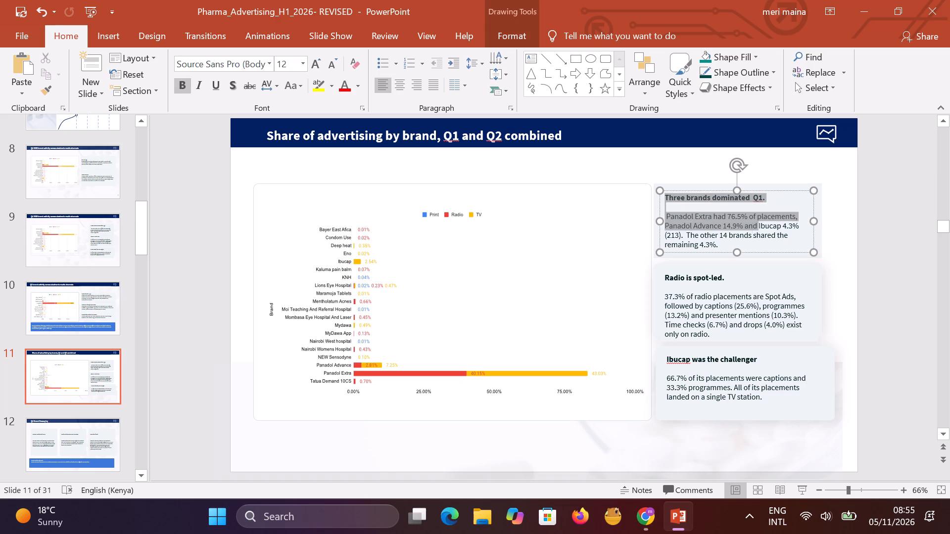
left_click_drag(749, 234, 762, 255)
key("Delete")
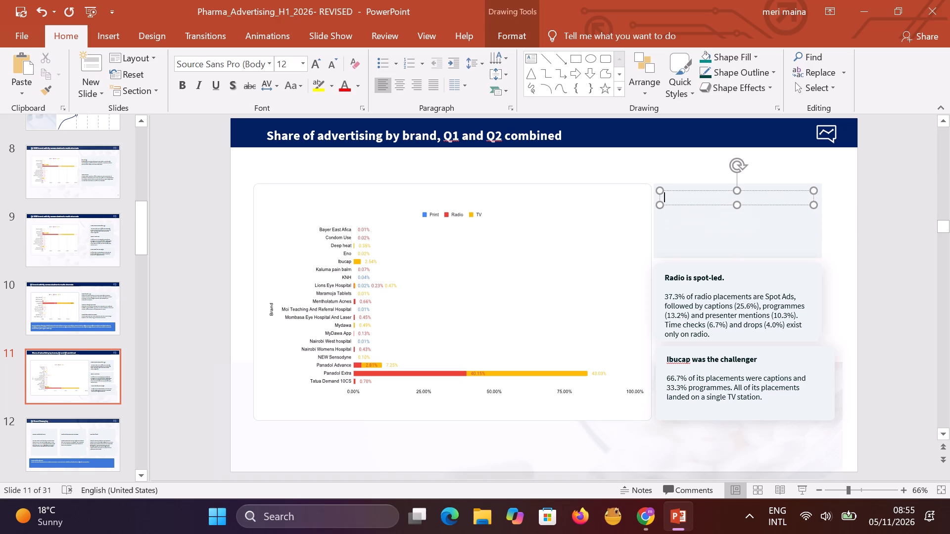
left_click_drag(665, 280, 761, 340)
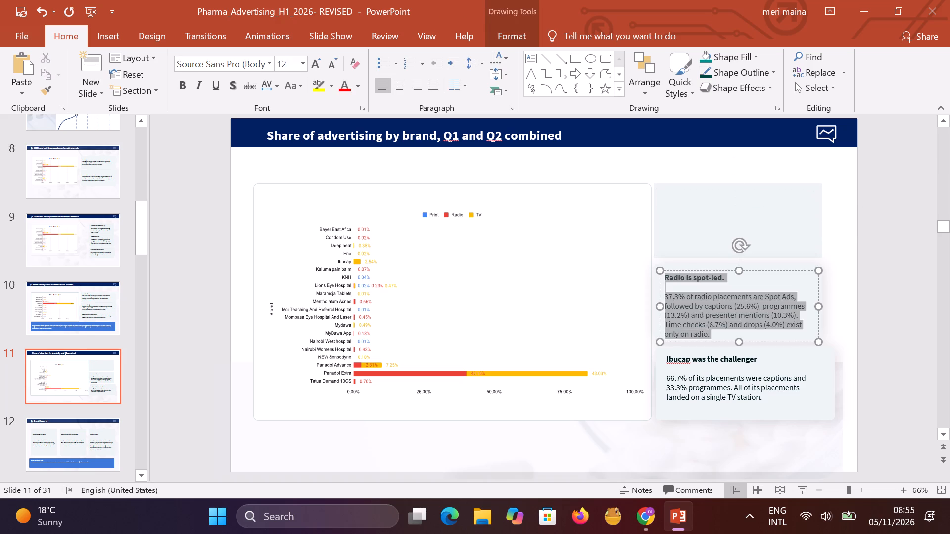
left_click_drag(761, 340, 763, 340)
key("Delete")
left_click_drag(666, 357, 767, 400)
key("Delete")
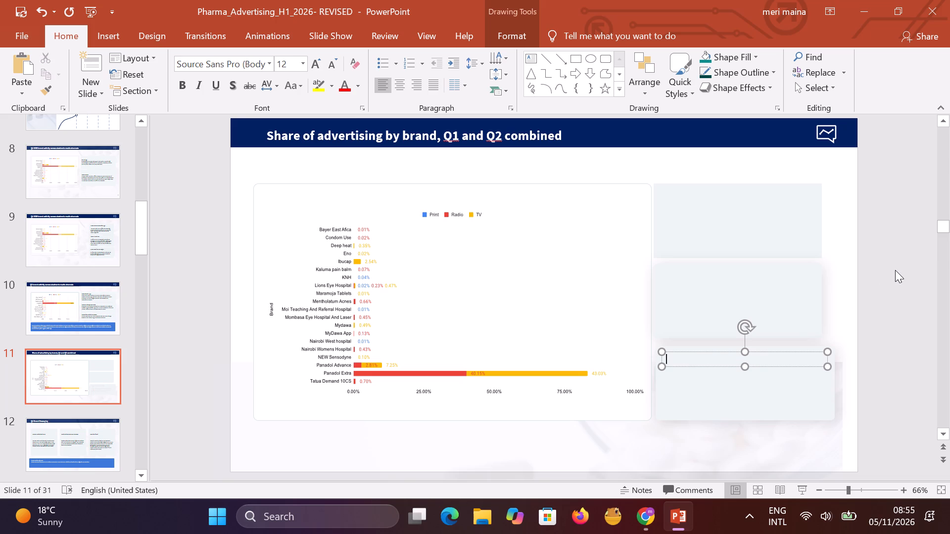
left_click(897, 268)
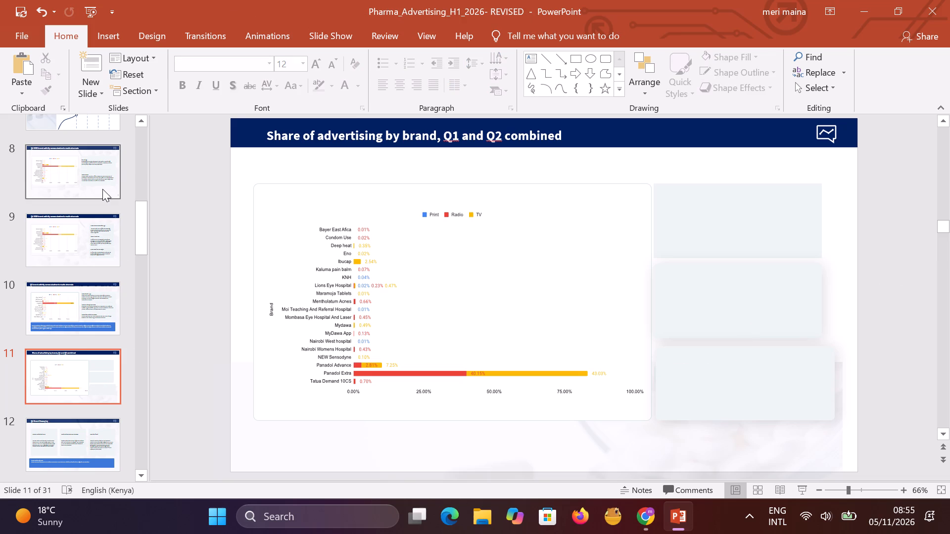
Compare the two Q1 2026 brand activity slides and delete slide 8, the version with two commentary cards.
left_click(107, 246)
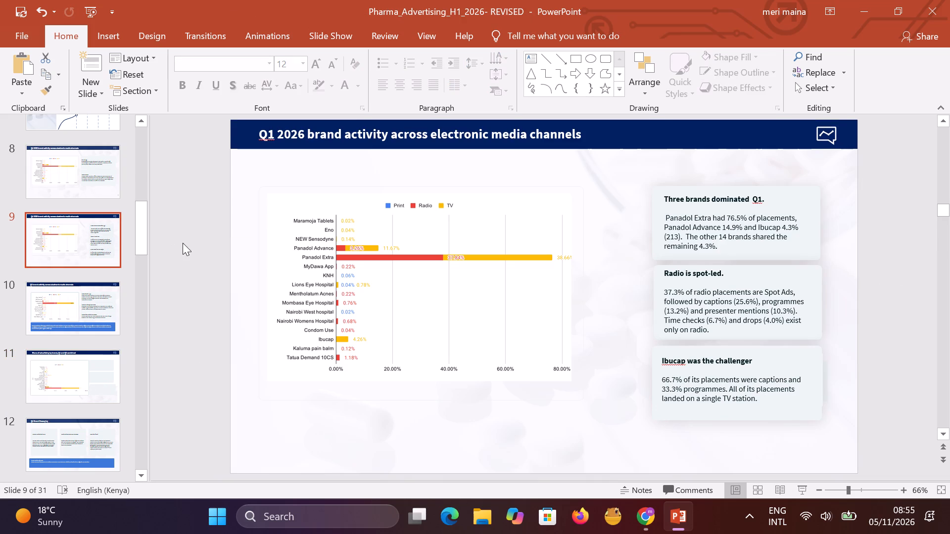
left_click(73, 177)
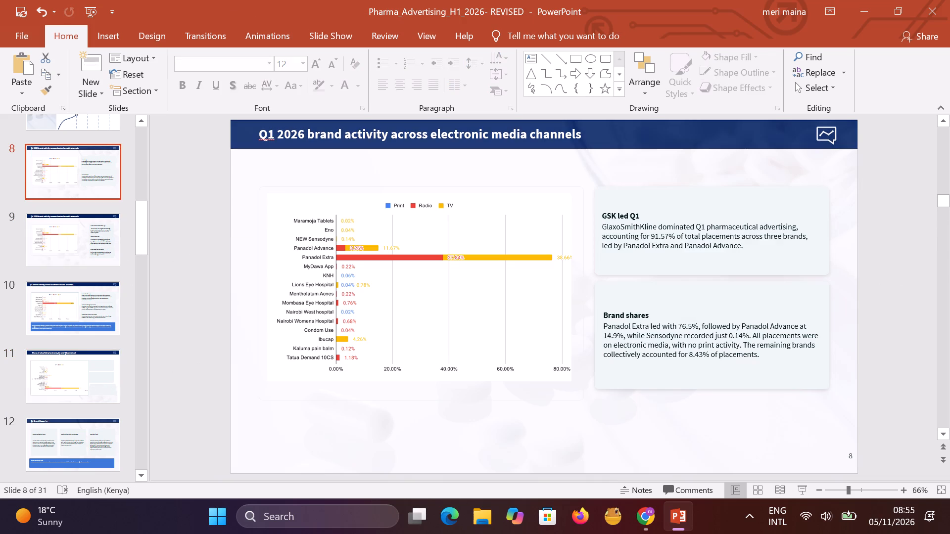
left_click(62, 239)
left_click(69, 178)
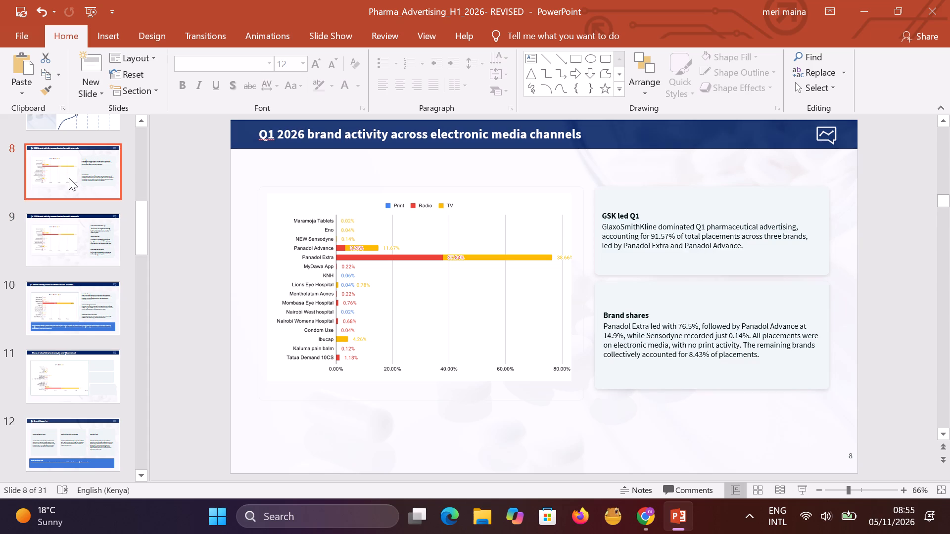
key("Delete")
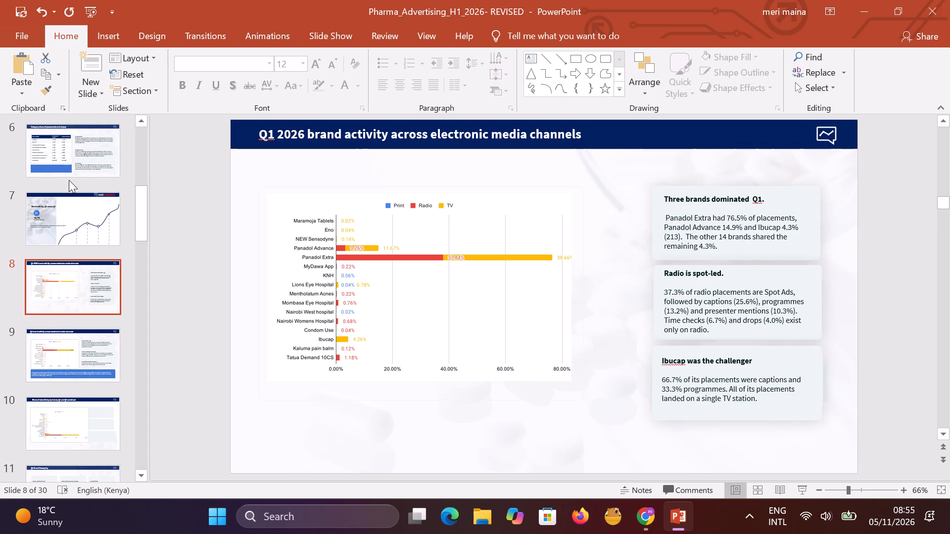
On the Q1 Brand Messaging slide, move the body text of all three cards up closer to their headings.
scroll(85, 323, "down", 19)
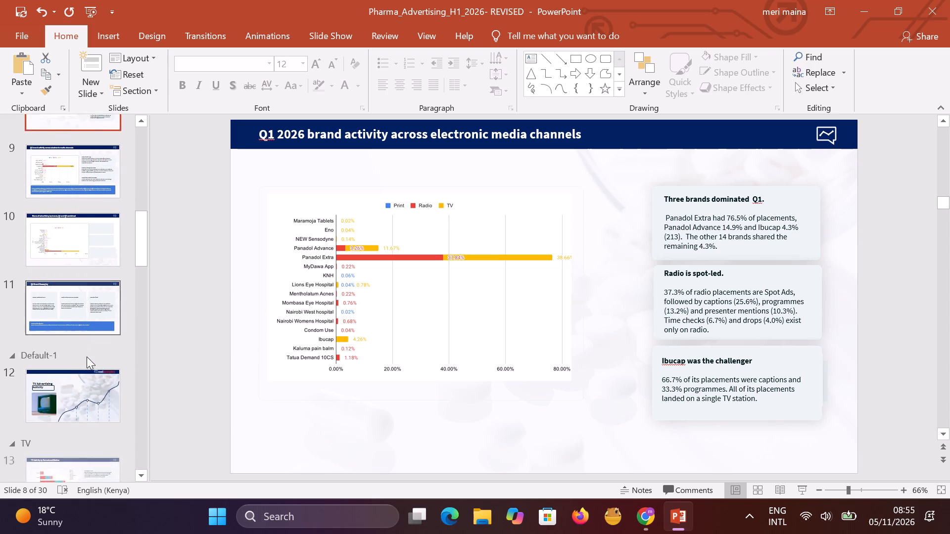
scroll(87, 356, "down", 5)
left_click(70, 254)
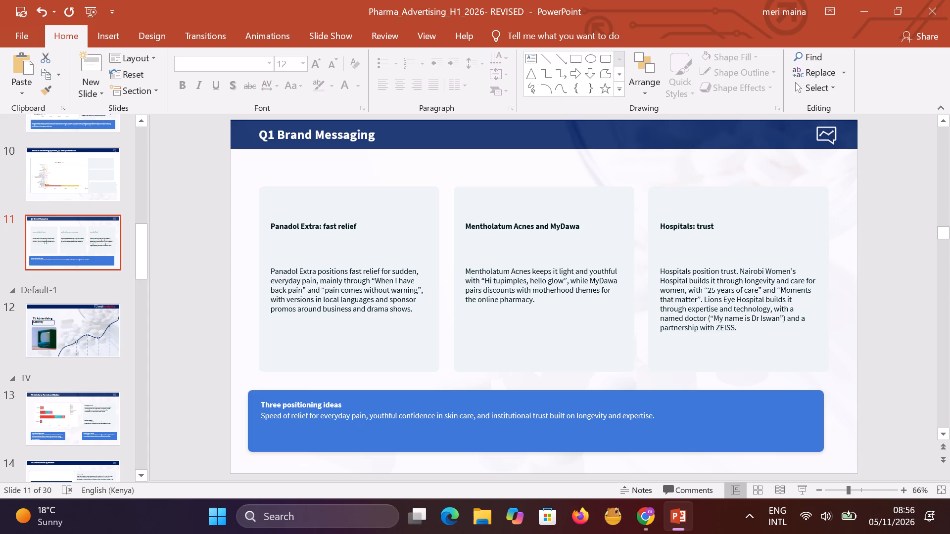
left_click(306, 359)
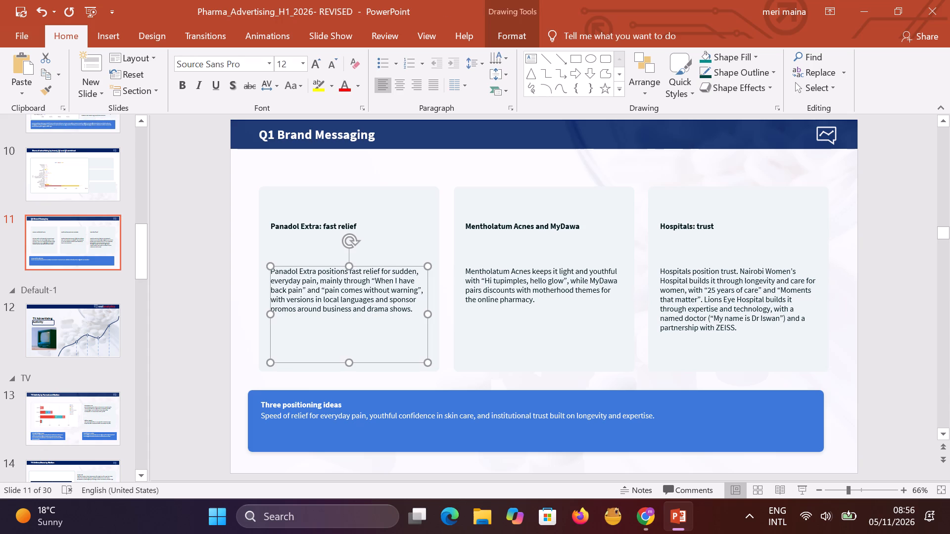
left_click_drag(336, 331, 335, 316)
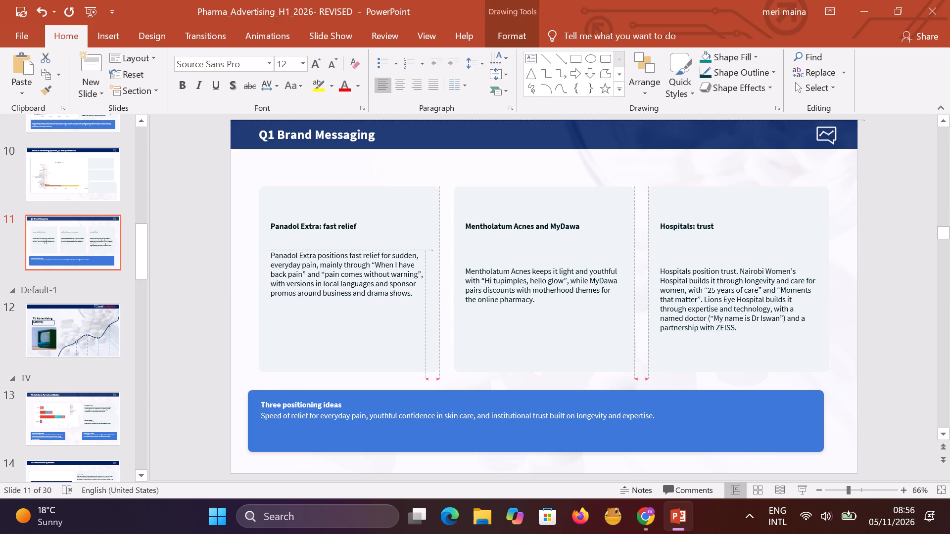
left_click_drag(335, 316, 334, 317)
left_click(555, 301)
left_click_drag(541, 317, 542, 311)
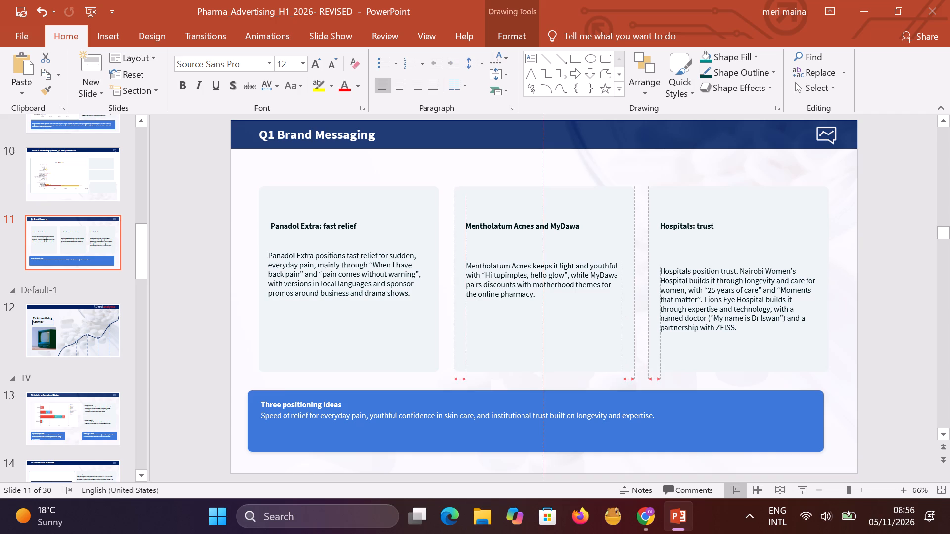
left_click_drag(542, 311, 541, 307)
left_click(723, 311)
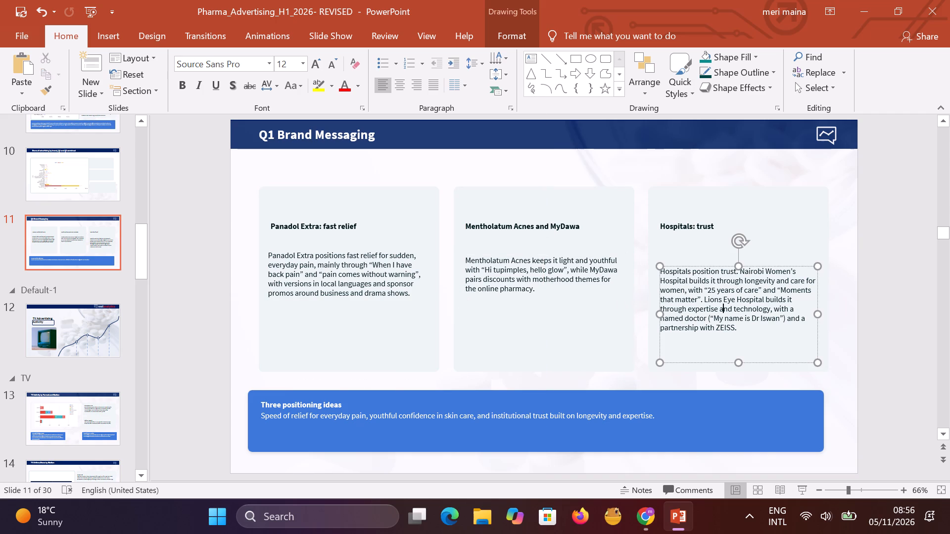
left_click_drag(684, 338, 680, 321)
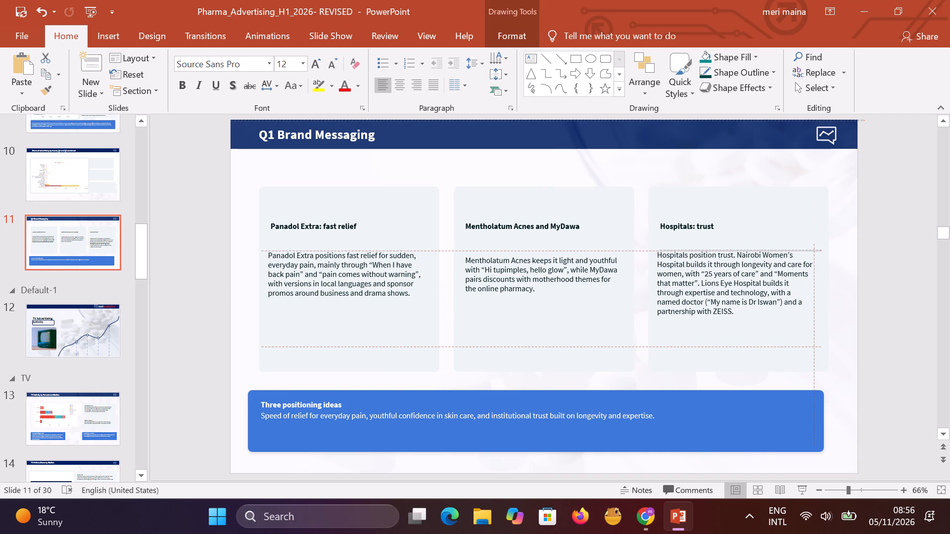
left_click_drag(680, 321, 682, 321)
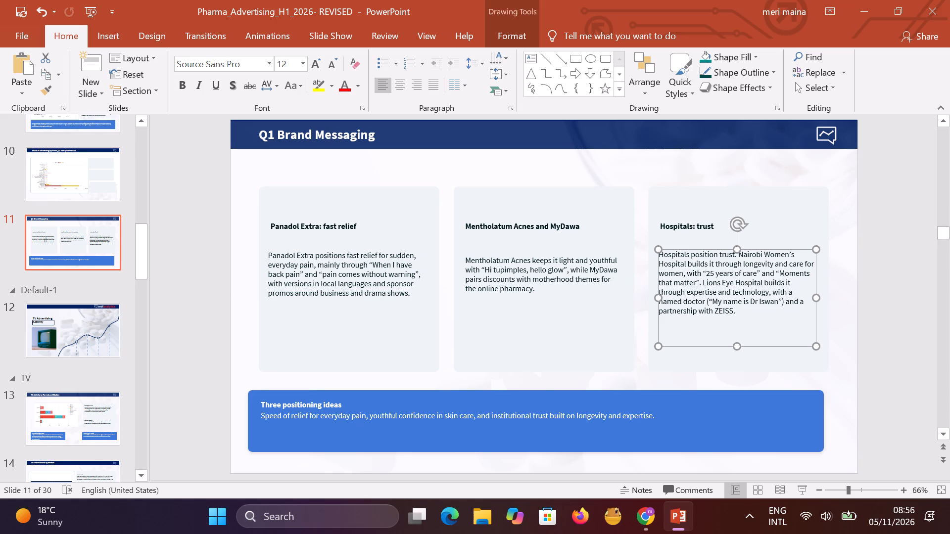
On the TV Airtime Share by Station slide, correct NTV's Q2 share in the Share shift card to 63.3%.
left_click(97, 436)
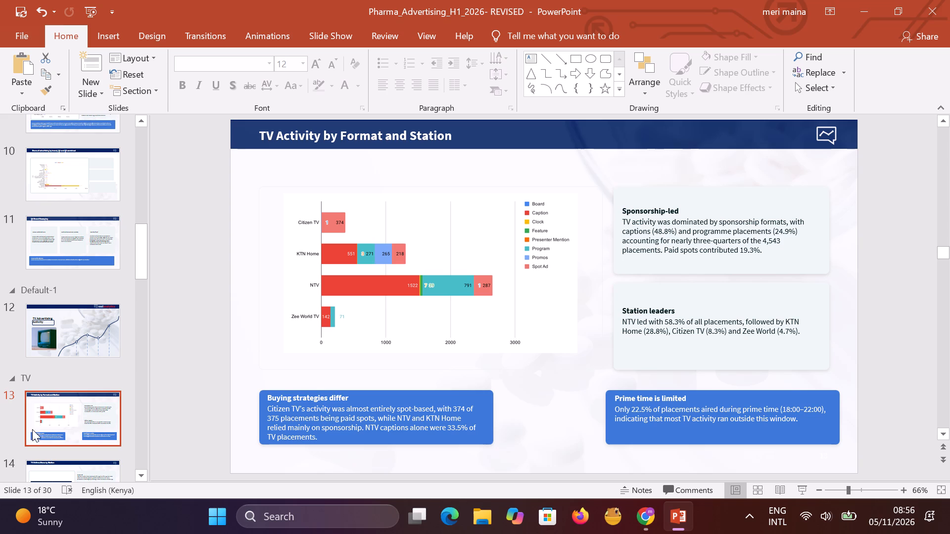
scroll(44, 429, "down", 4)
left_click(58, 437)
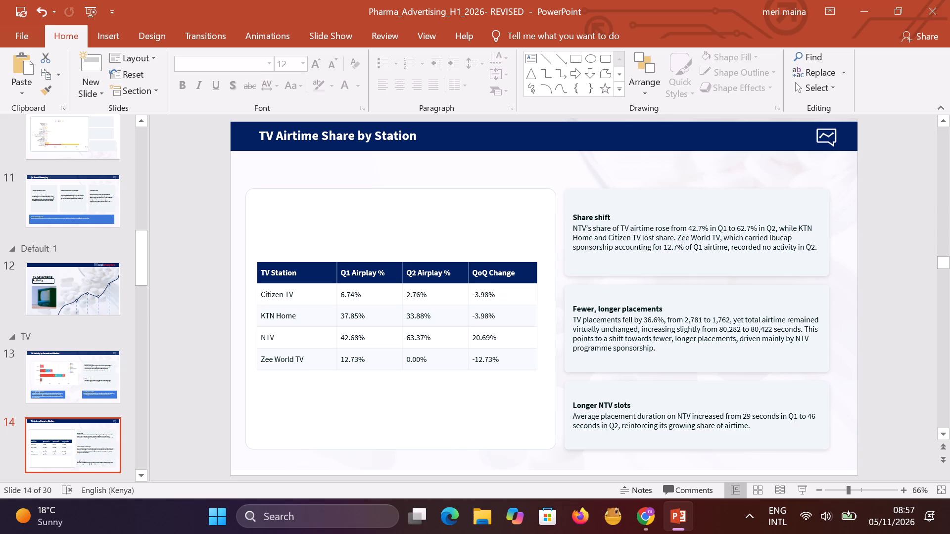
left_click(745, 227)
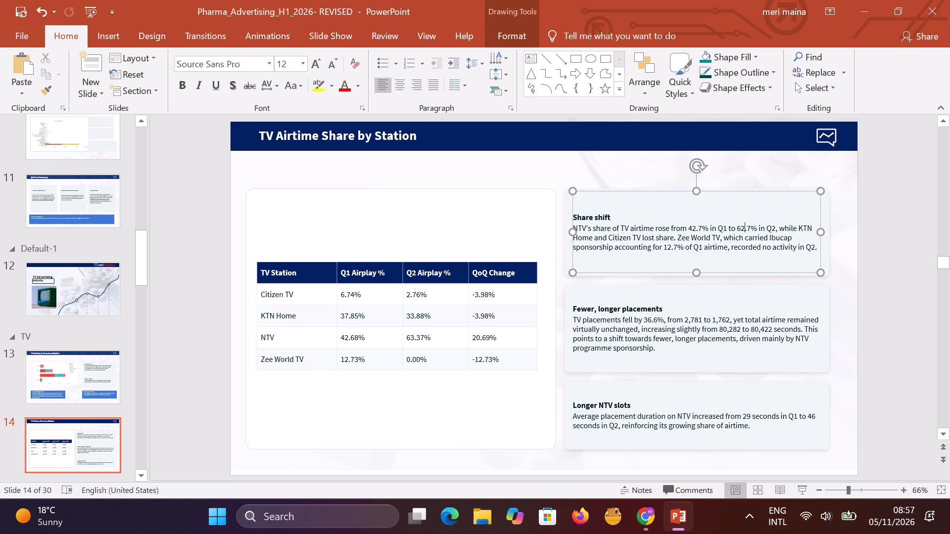
key("BackSpace")
key("3")
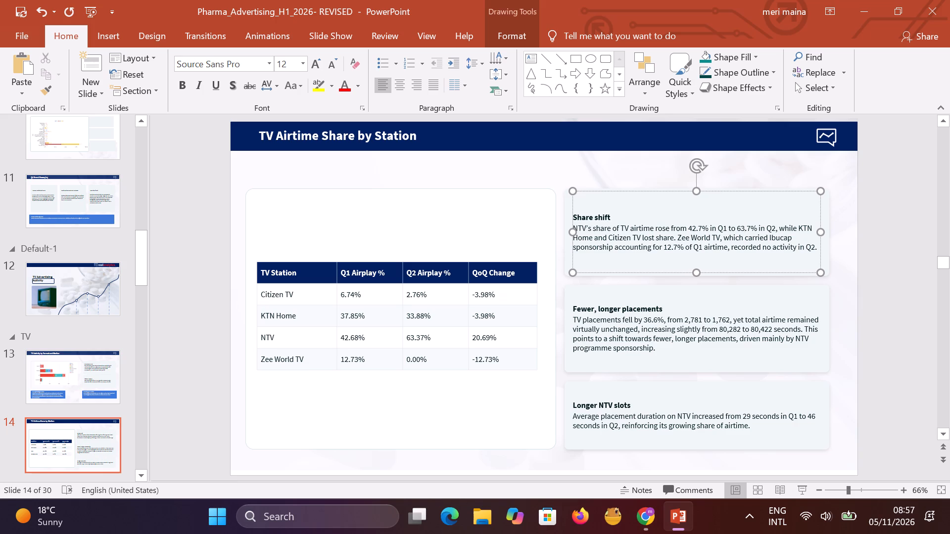
left_click(749, 230)
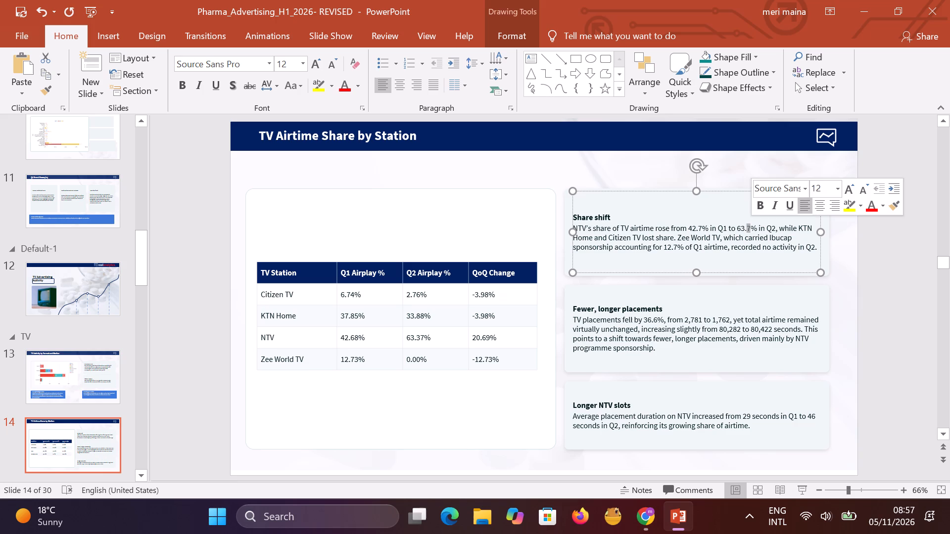
key("3")
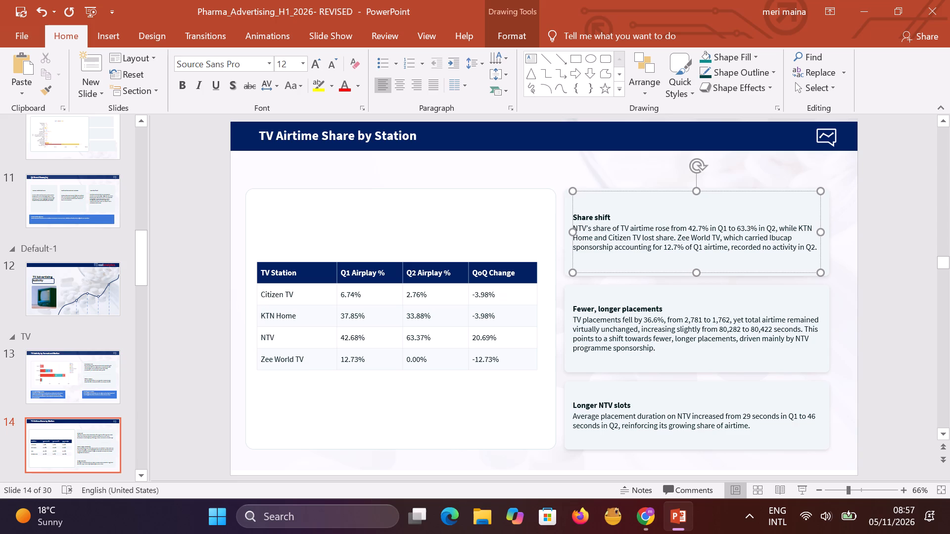
Insert "which wan an increase of activities by 20%" after NTV's Q2 share in the Share shift text.
left_click(776, 226)
key("space")
type("which")
key("space")
type("wan an")
key("space")
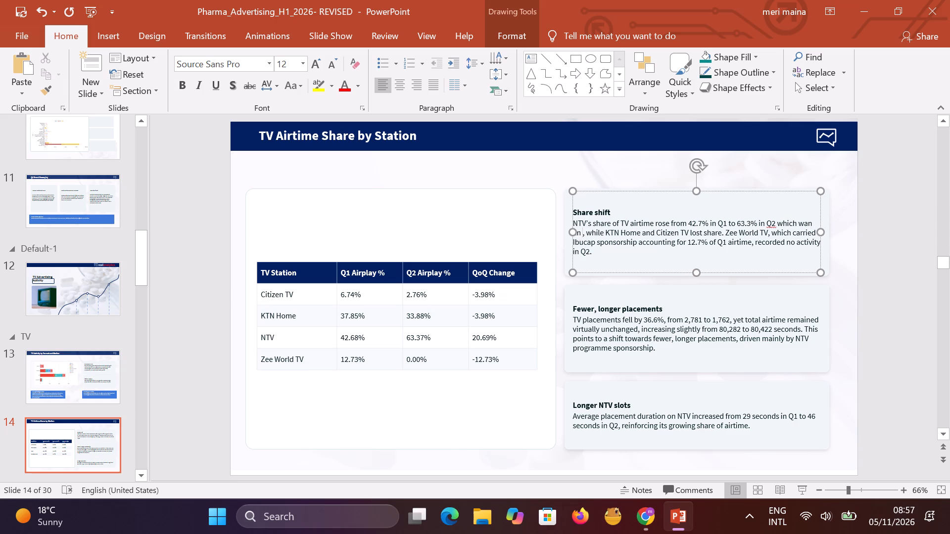
type("increase of activities by 20%")
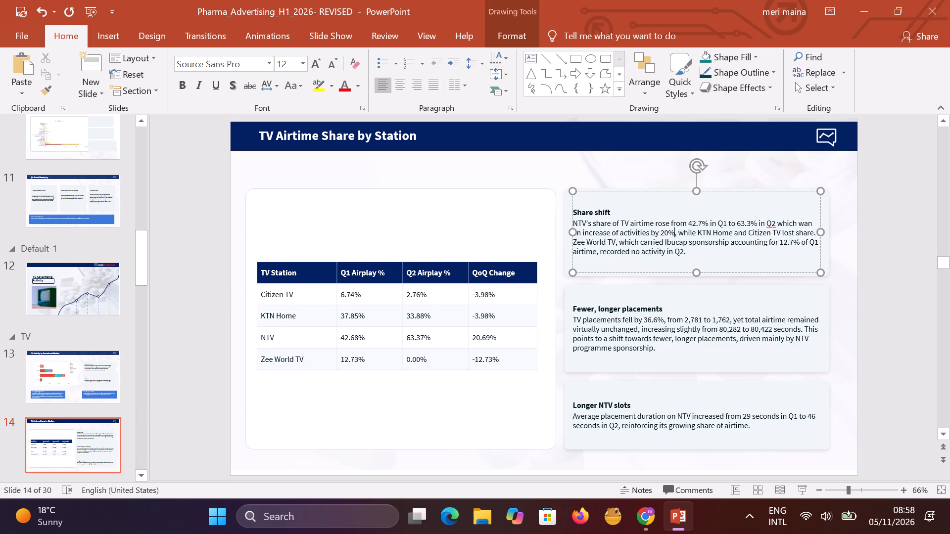
In the Share shift text, delete "while" and replace the comma after 20% with a full stop, so KTN Home starts its own sentence.
left_click_drag(697, 232, 679, 232)
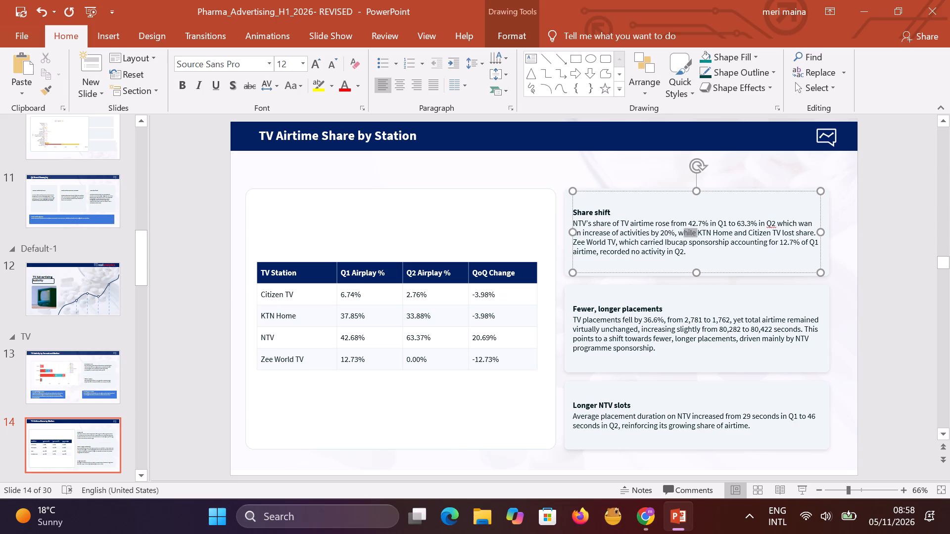
left_click_drag(679, 232, 676, 231)
key("BackSpace")
key("BackSpace")
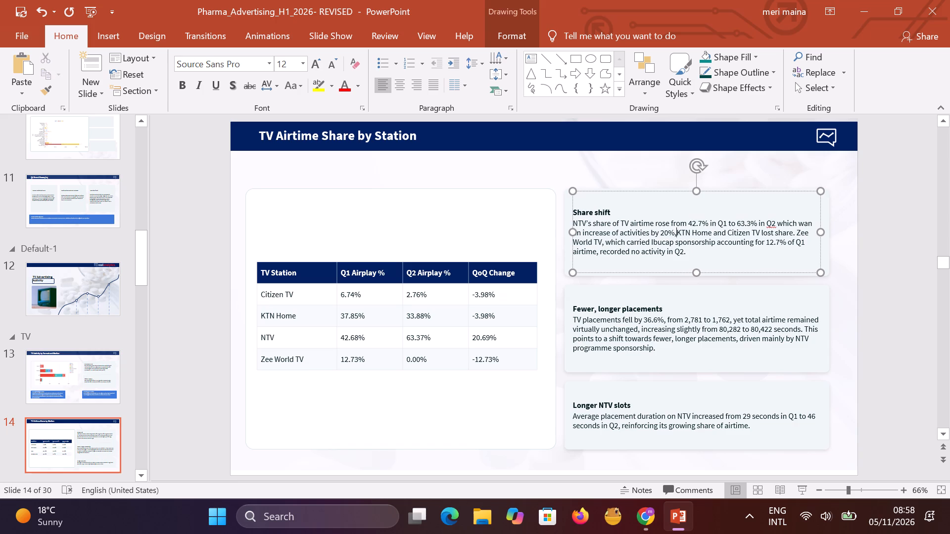
key("BackSpace")
key("period")
Replace "wan an increase of activities by" in the Share shift text with "was positive deviation of".
left_click_drag(807, 222, 814, 221)
key("s")
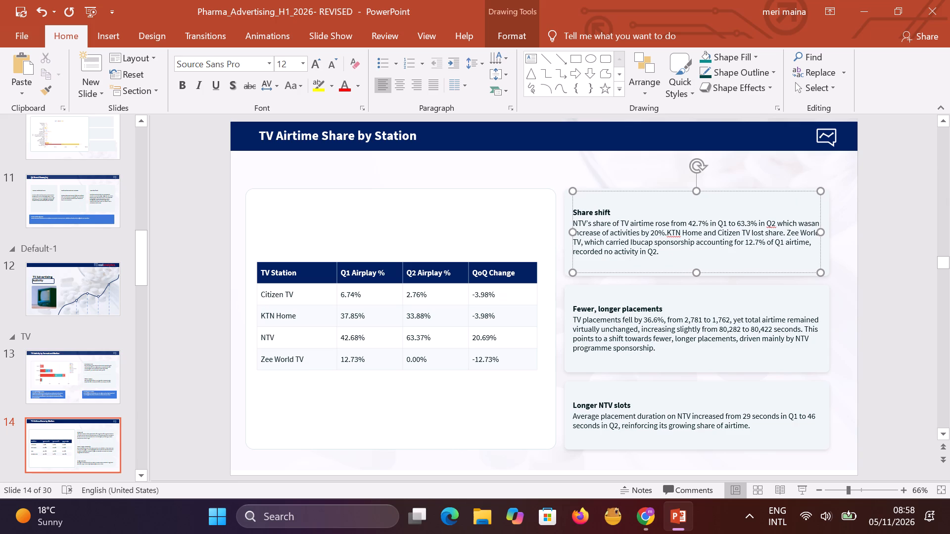
left_click_drag(648, 231, 594, 229)
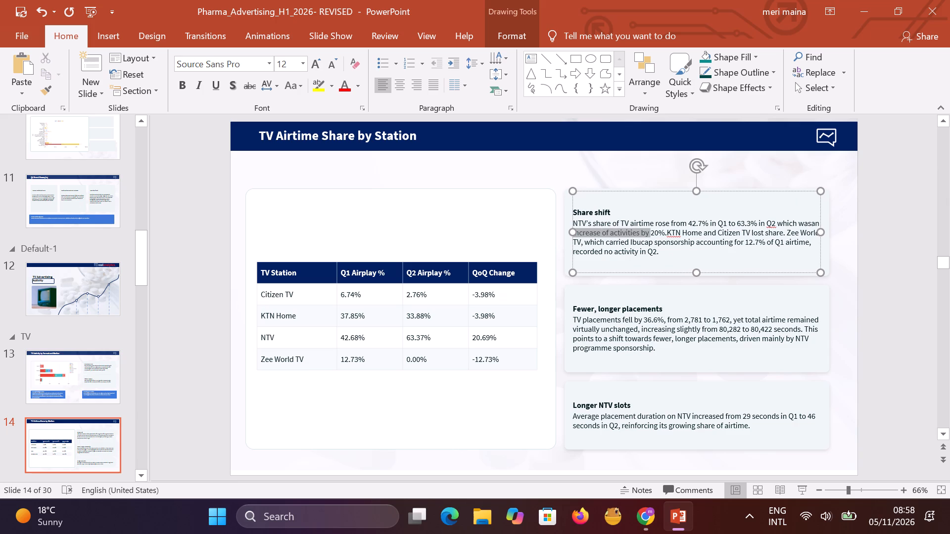
left_click_drag(594, 229, 580, 229)
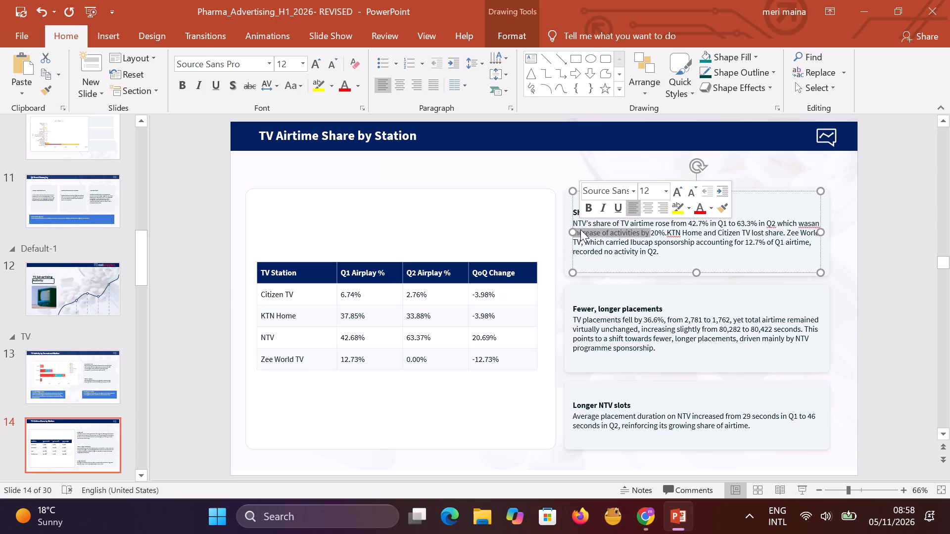
key("space")
type("apositive deviatio of")
key("space")
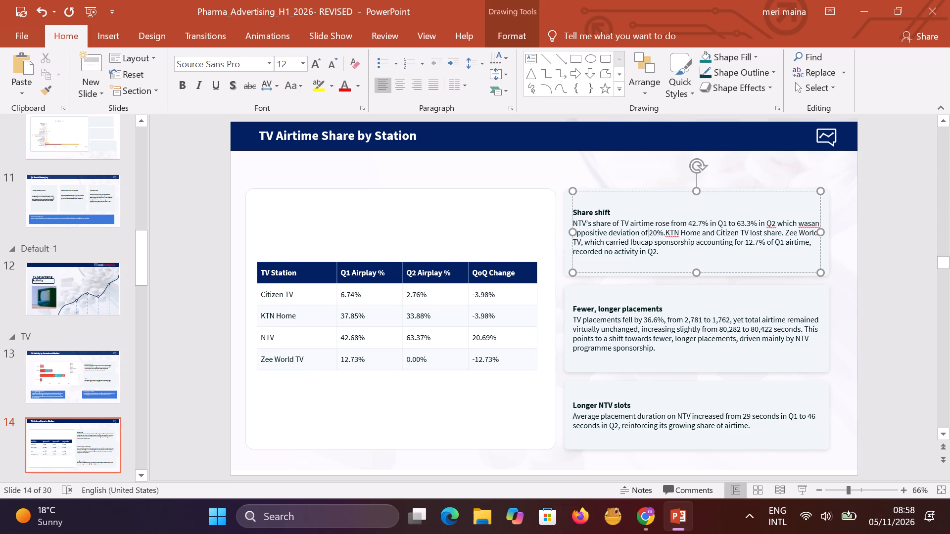
left_click(582, 231)
key("BackSpace")
left_click(631, 262)
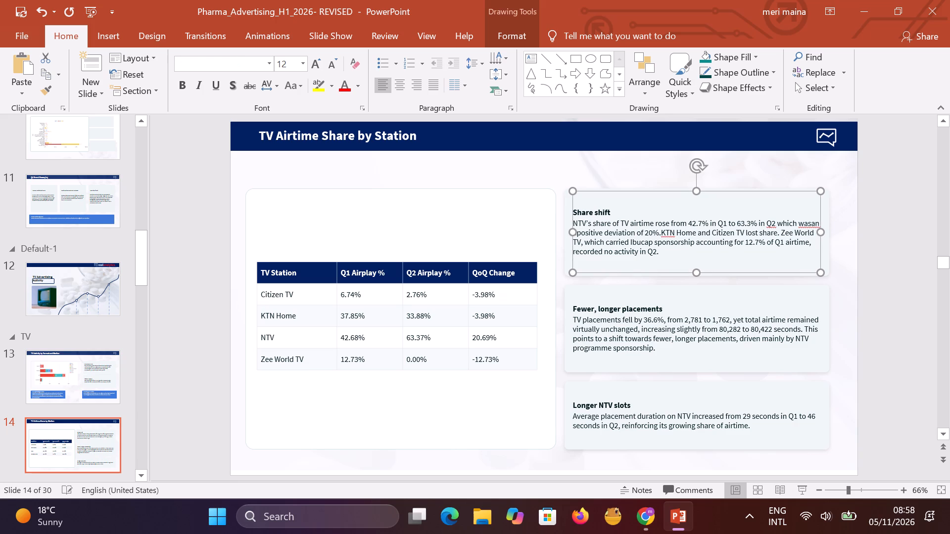
left_click_drag(812, 225, 819, 222)
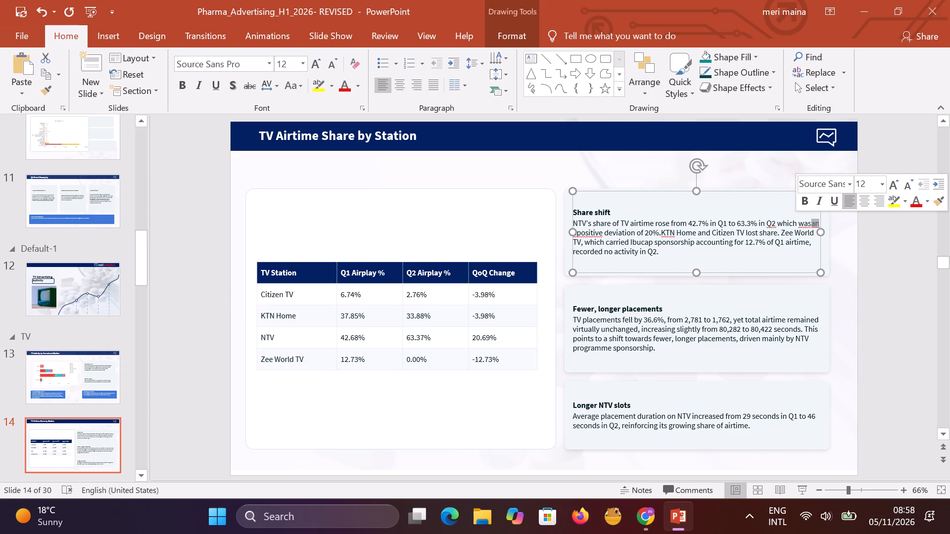
key("Delete")
left_click(577, 231)
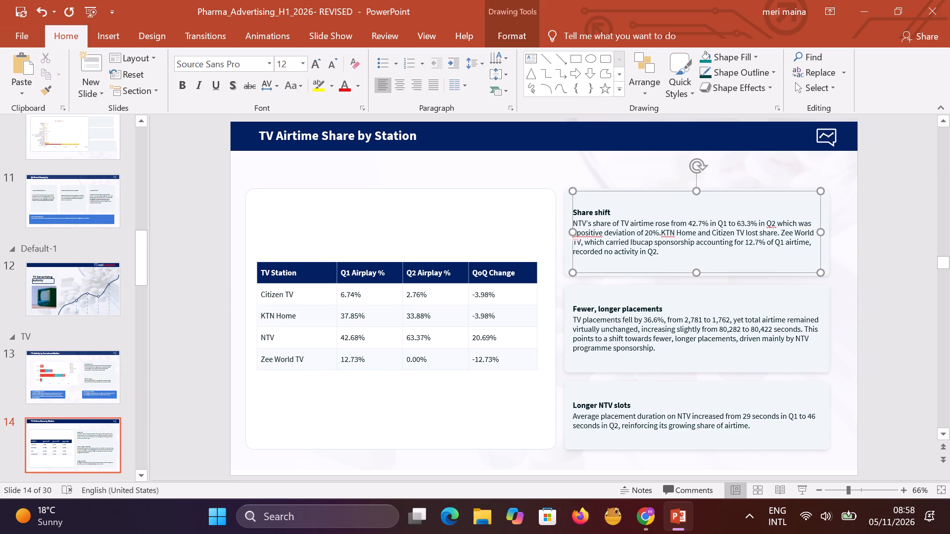
left_click(577, 237)
key("BackSpace")
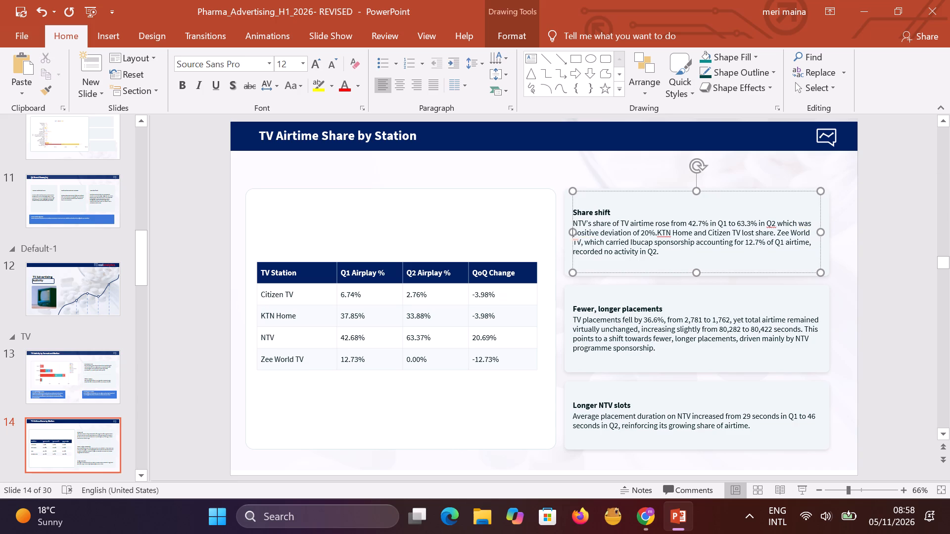
left_click(683, 268)
left_click(667, 257)
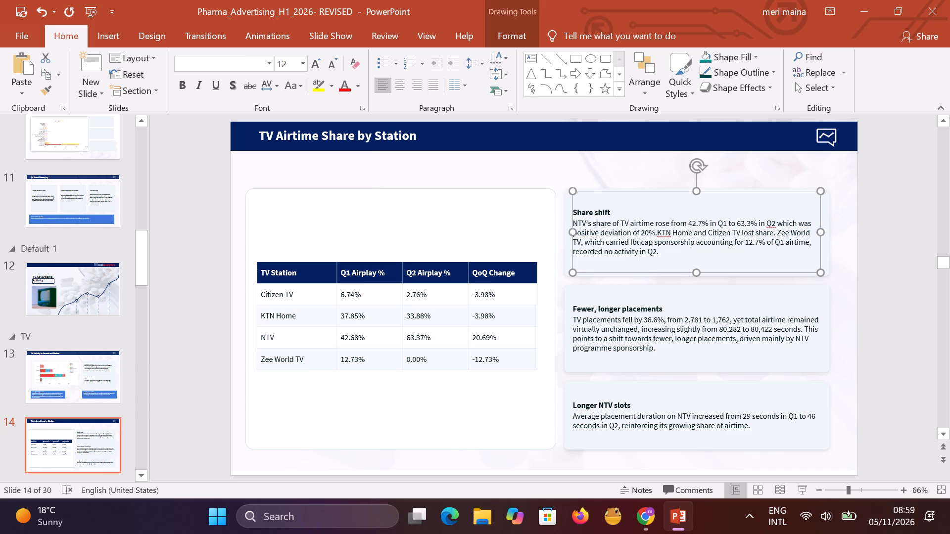
Insert "in Q2" after "KTN Home and Citizen TV lost share" in the Share shift text.
left_click(773, 234)
key("space")
type("in")
key("space")
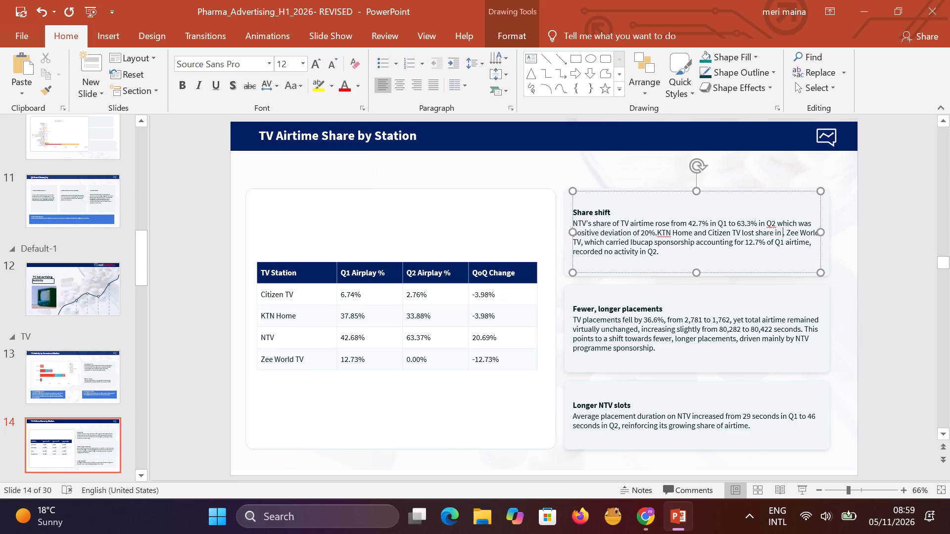
type("Q2")
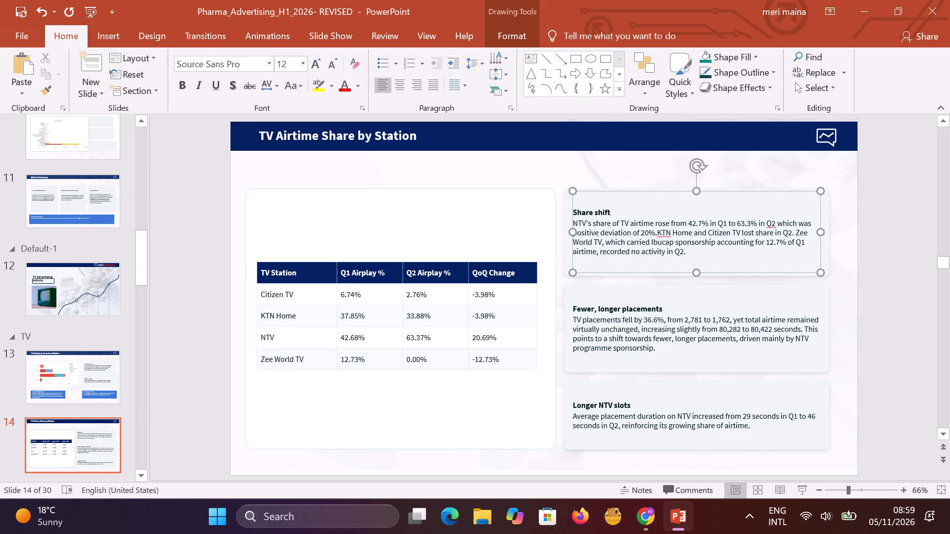
In the Zee World TV sentence of the Share shift card, replace the comma after "airtime" with "and".
left_click(597, 253)
key("Delete")
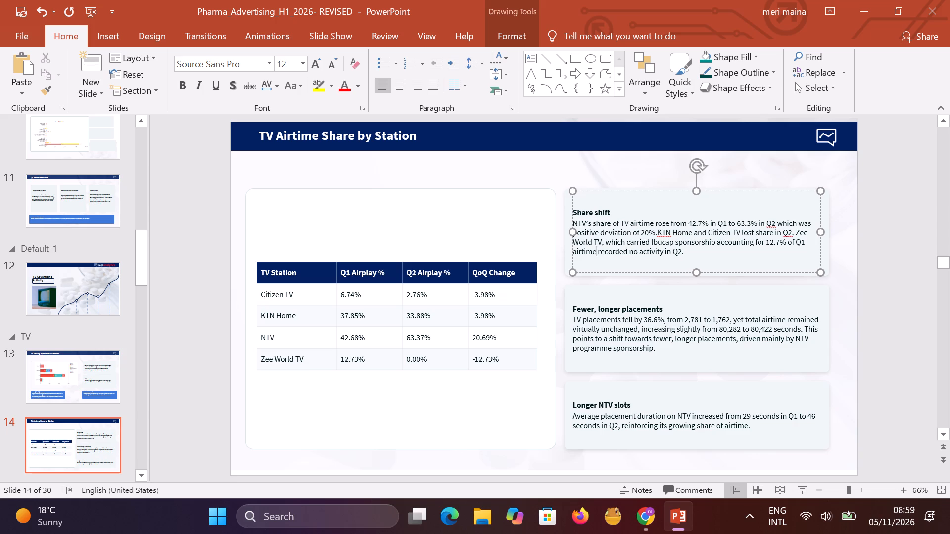
key("space")
type("and")
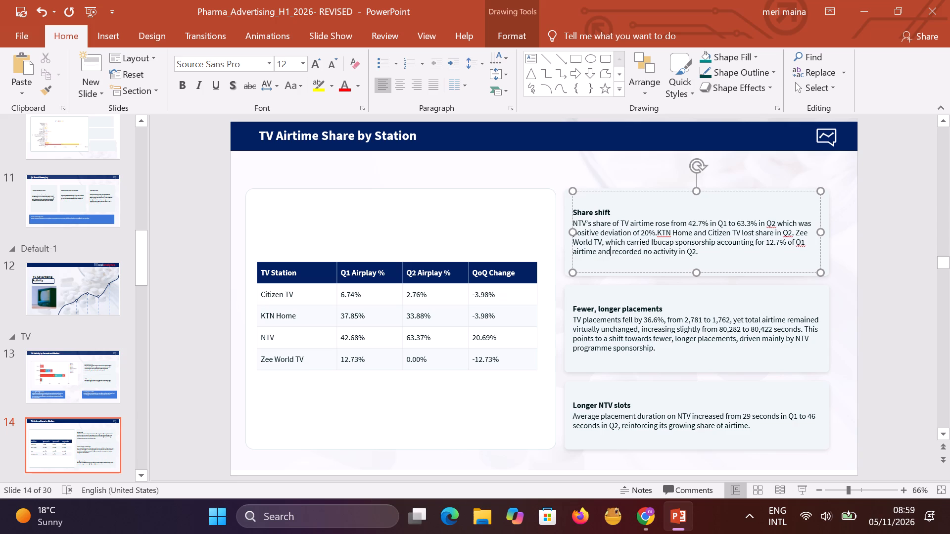
left_click(732, 253)
On the TV Formats by Brand, Q1 slide, shorten the Panadol Extra text box from its lower edge to fit its text.
scroll(659, 374, "down", 3)
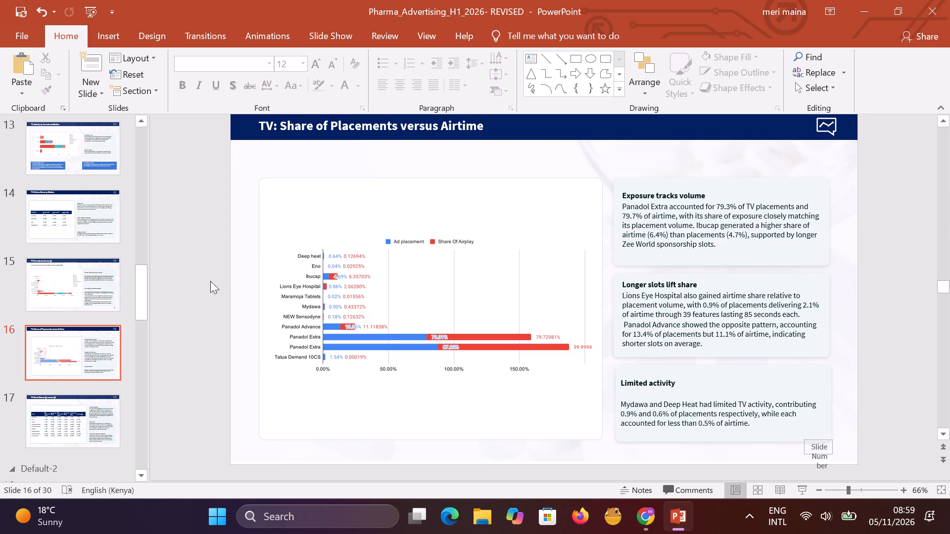
left_click(92, 281)
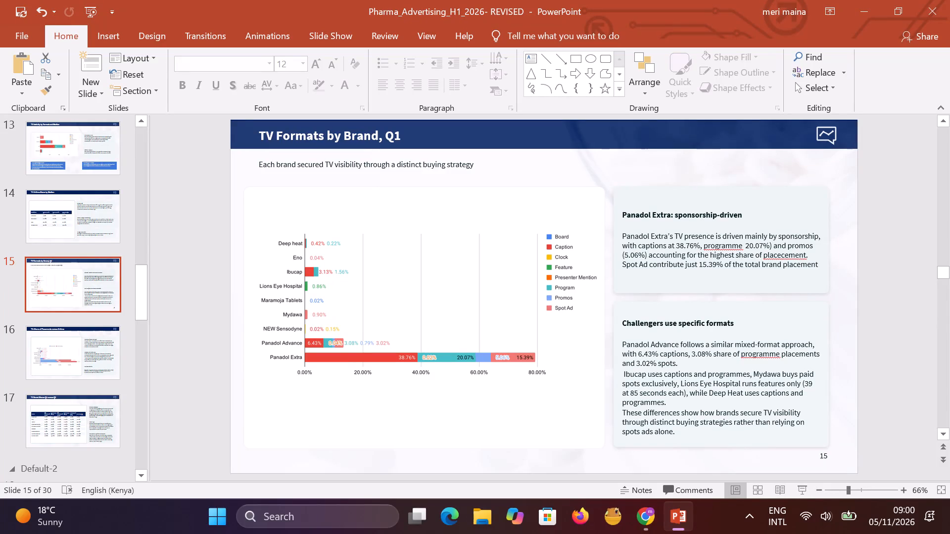
left_click(707, 245)
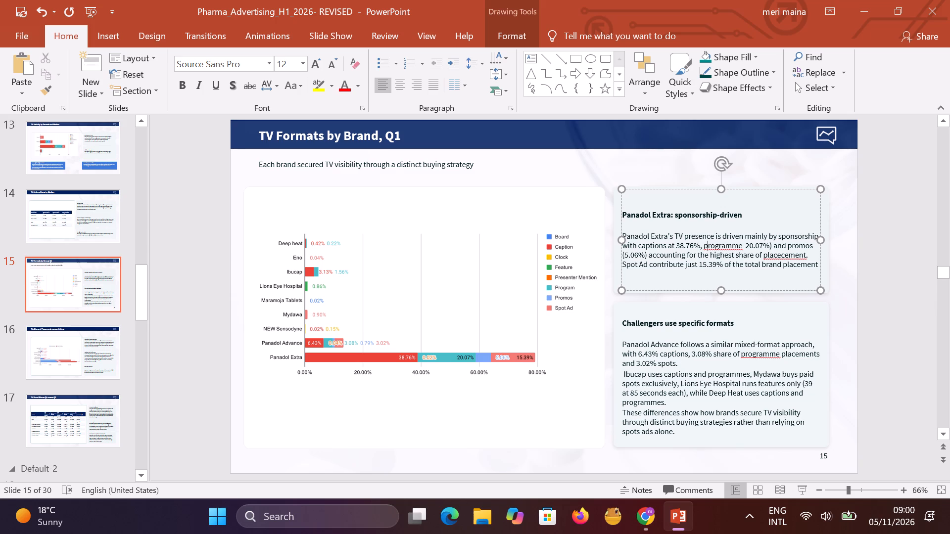
left_click(781, 267)
left_click(881, 283)
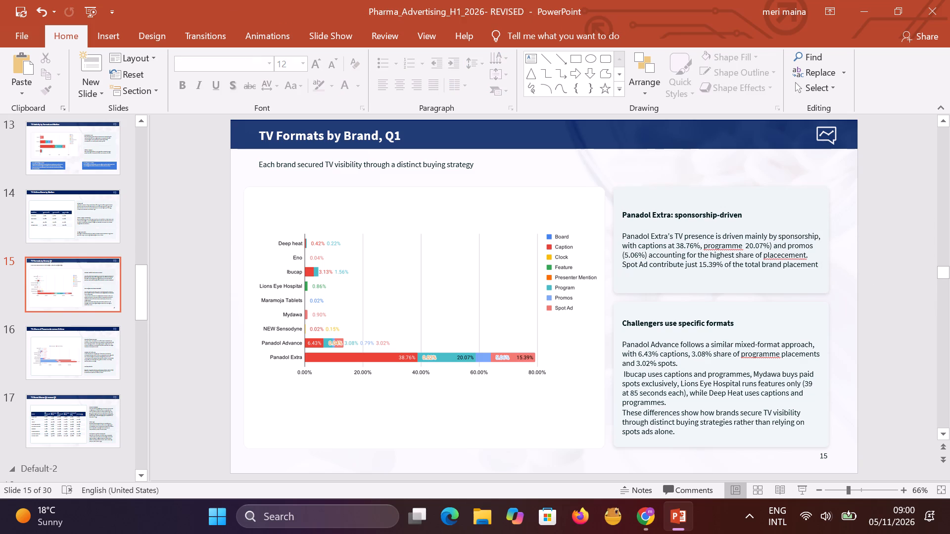
left_click(687, 287)
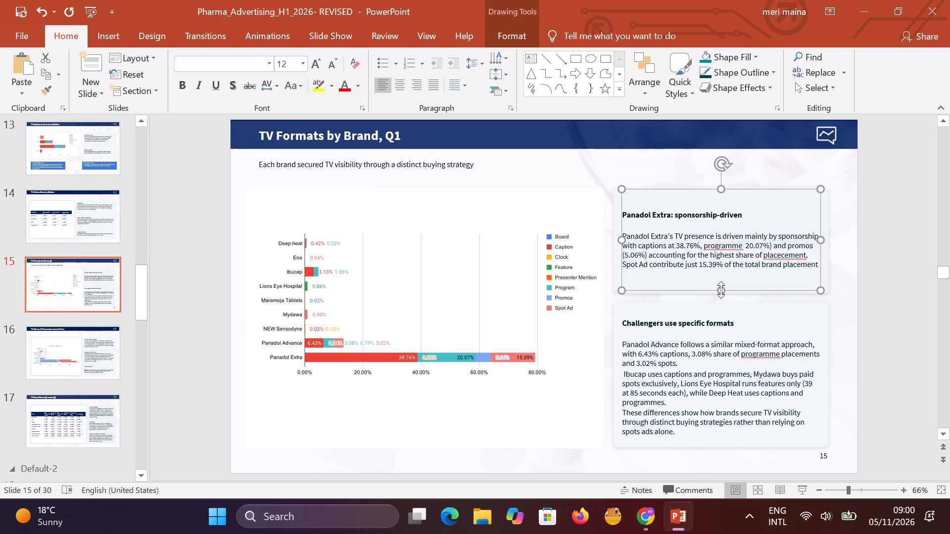
left_click_drag(721, 290, 723, 273)
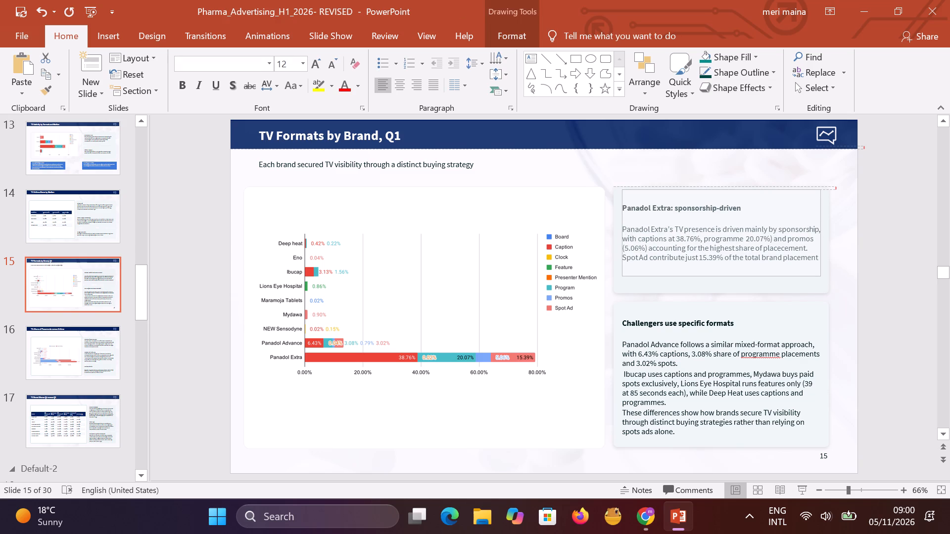
left_click_drag(723, 273, 723, 272)
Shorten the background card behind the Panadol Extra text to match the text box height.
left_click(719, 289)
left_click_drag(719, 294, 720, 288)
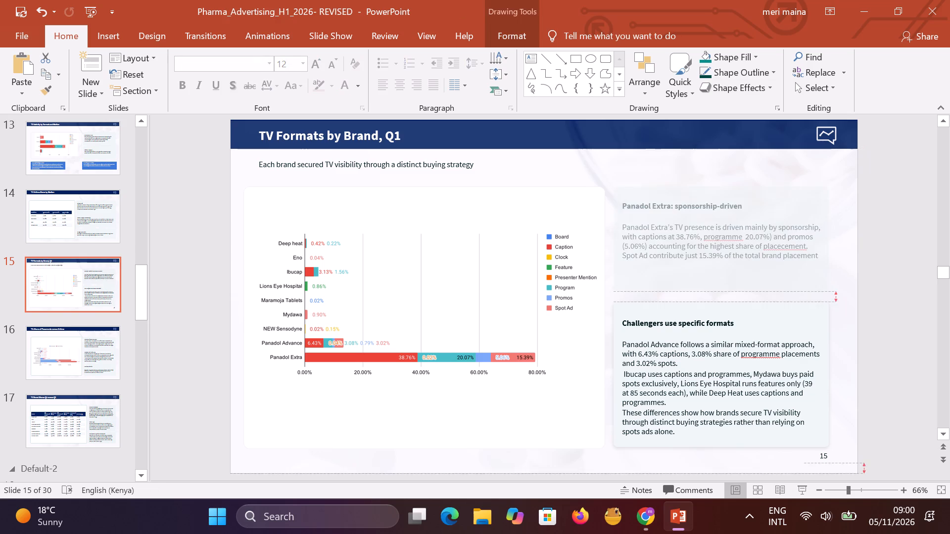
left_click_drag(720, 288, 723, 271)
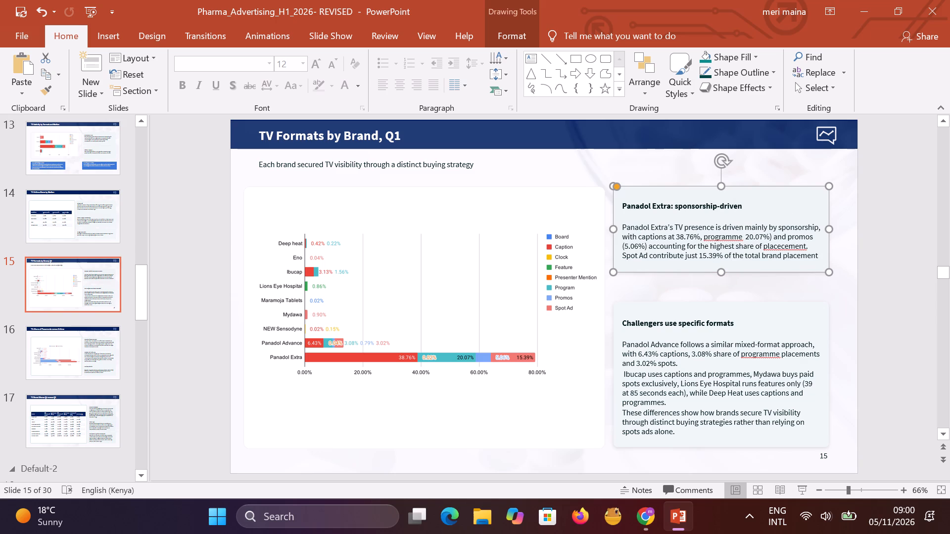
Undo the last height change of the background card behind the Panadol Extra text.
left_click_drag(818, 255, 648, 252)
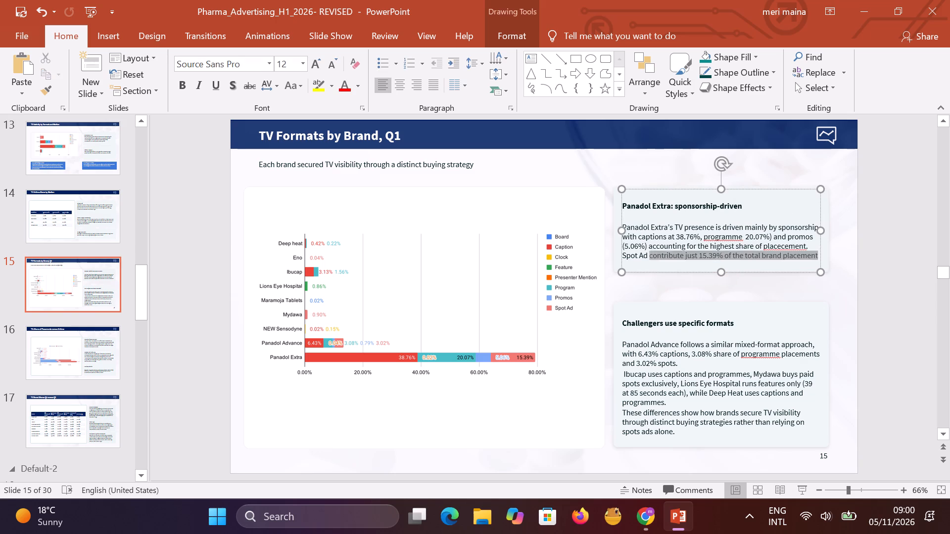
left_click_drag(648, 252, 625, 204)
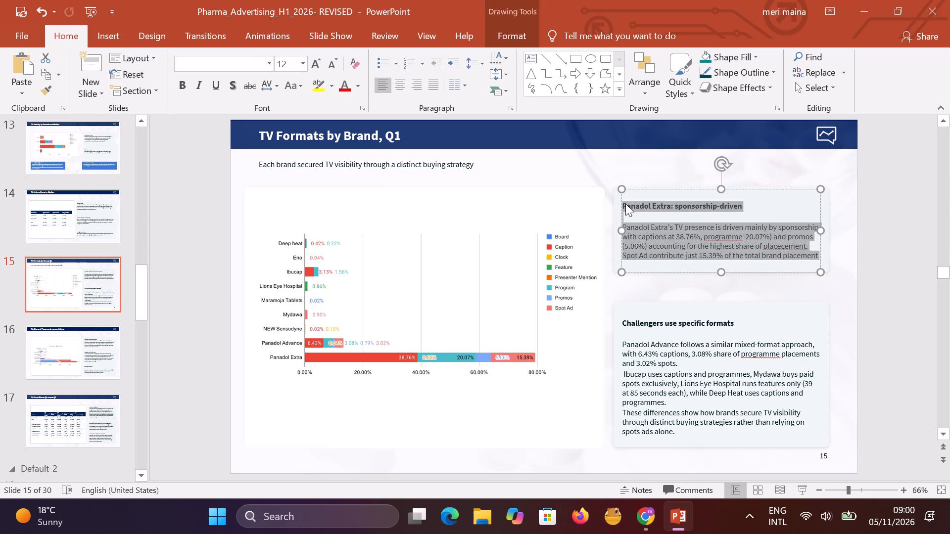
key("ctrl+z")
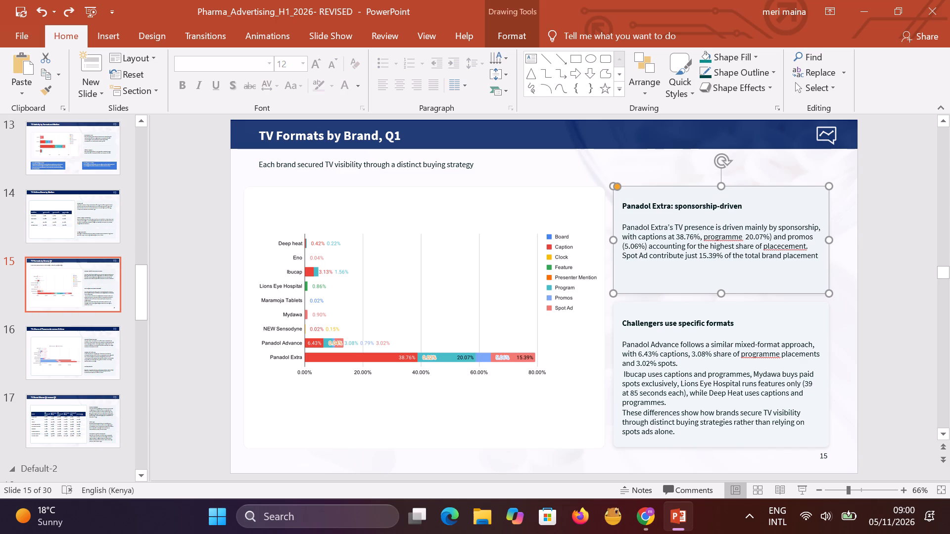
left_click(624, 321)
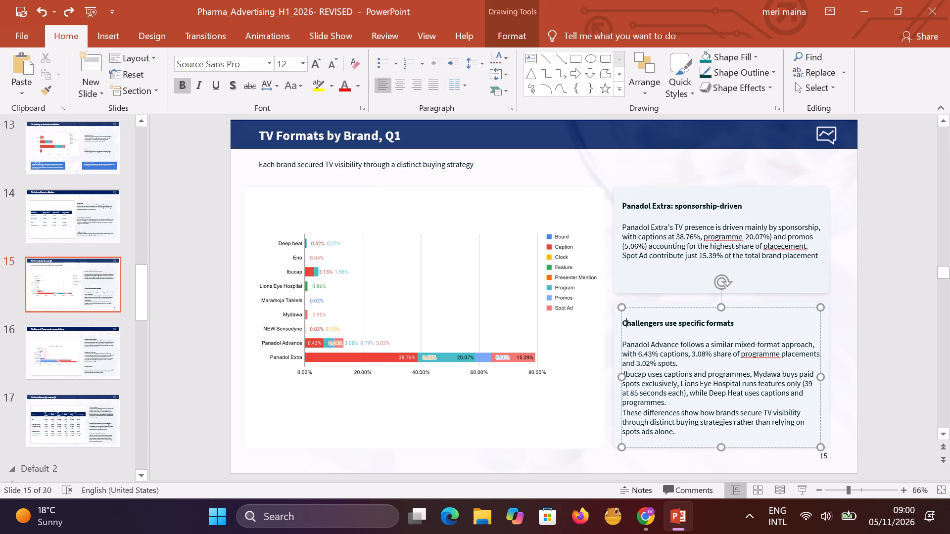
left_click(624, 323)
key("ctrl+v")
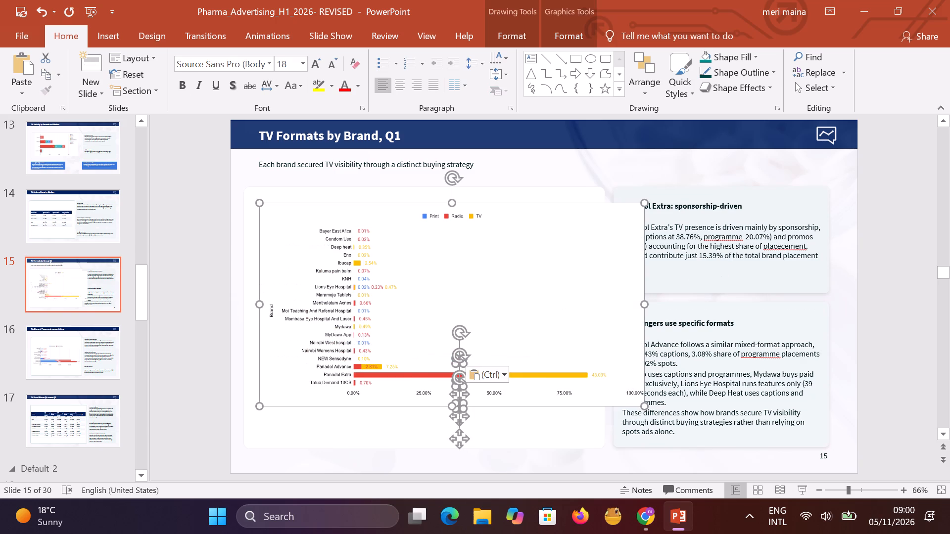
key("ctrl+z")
Copy the Panadol Extra paragraph into the lower text box above the "Challengers use specific formats" heading, separated by a blank line.
left_click(679, 254)
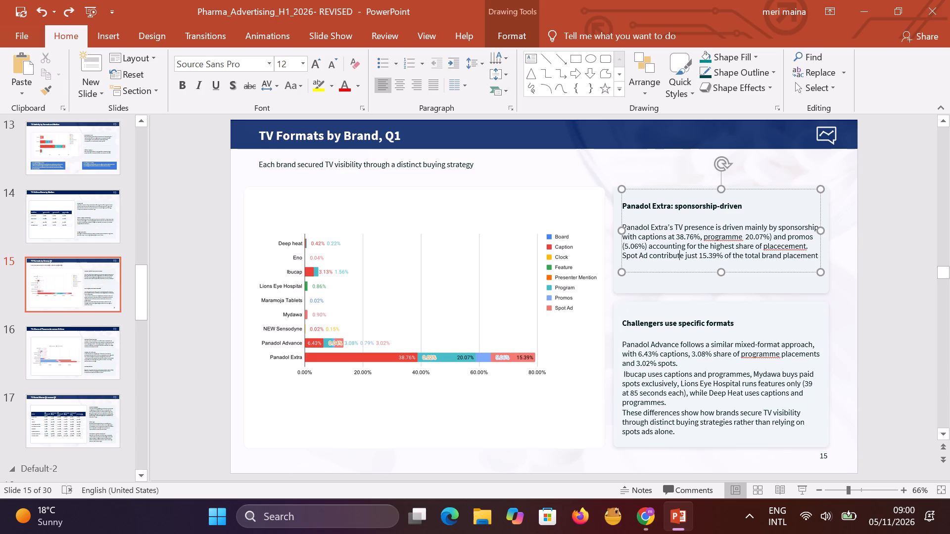
left_click_drag(817, 254, 628, 234)
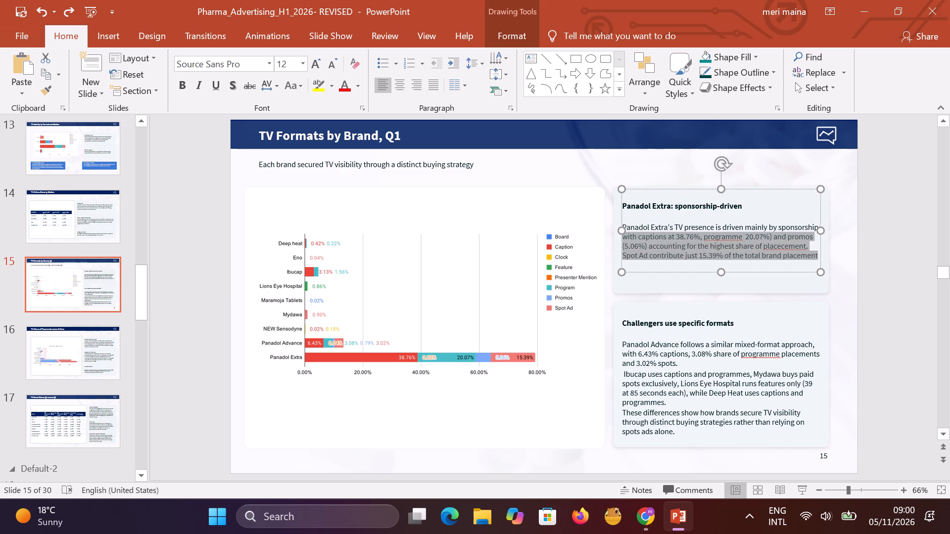
left_click_drag(628, 234, 622, 227)
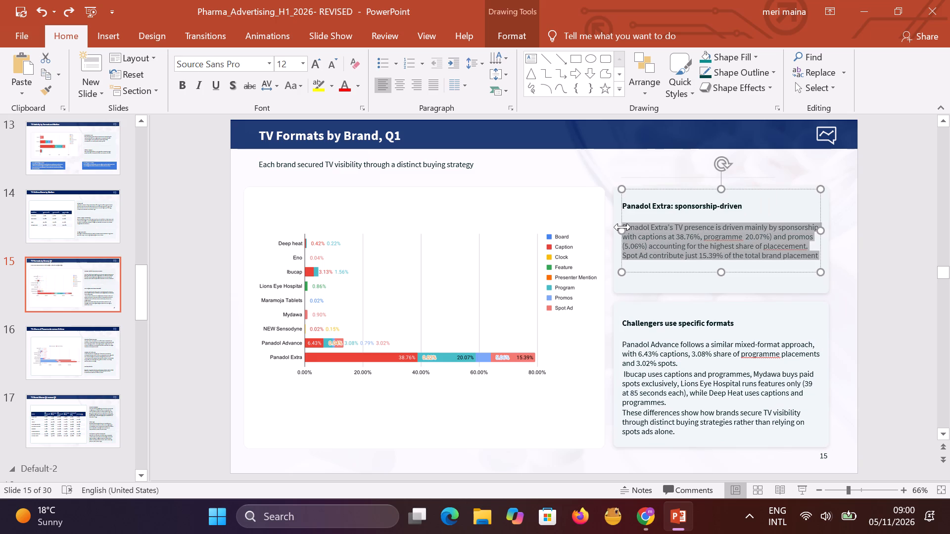
key("ctrl+c")
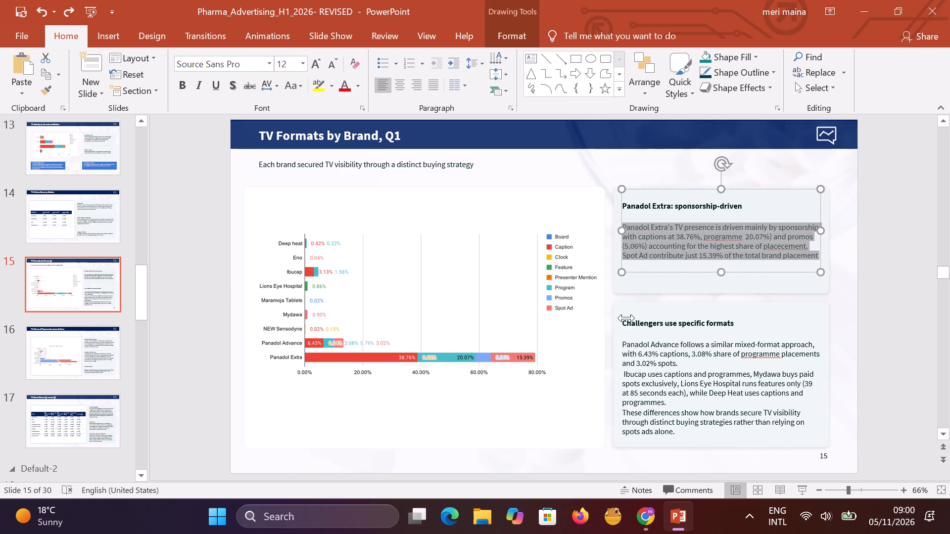
left_click(634, 320)
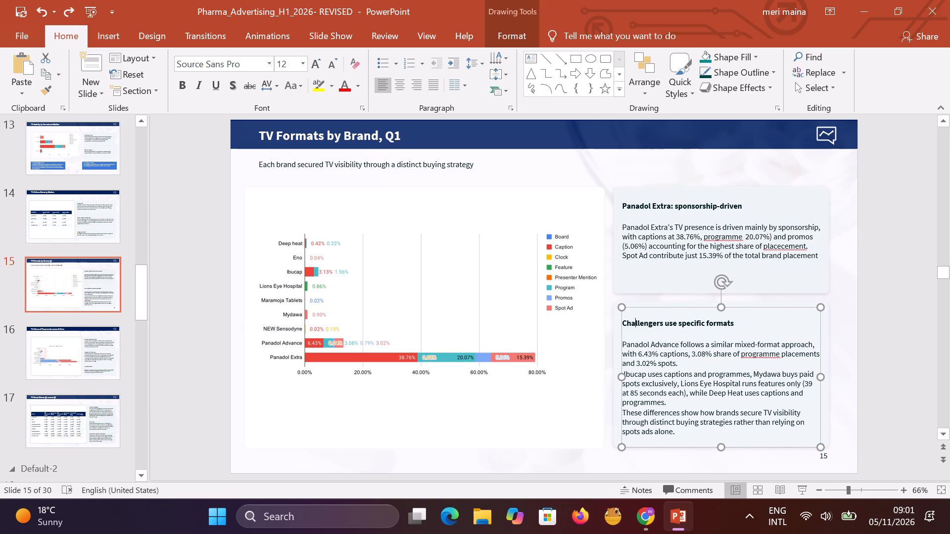
left_click(625, 321)
left_click(624, 325)
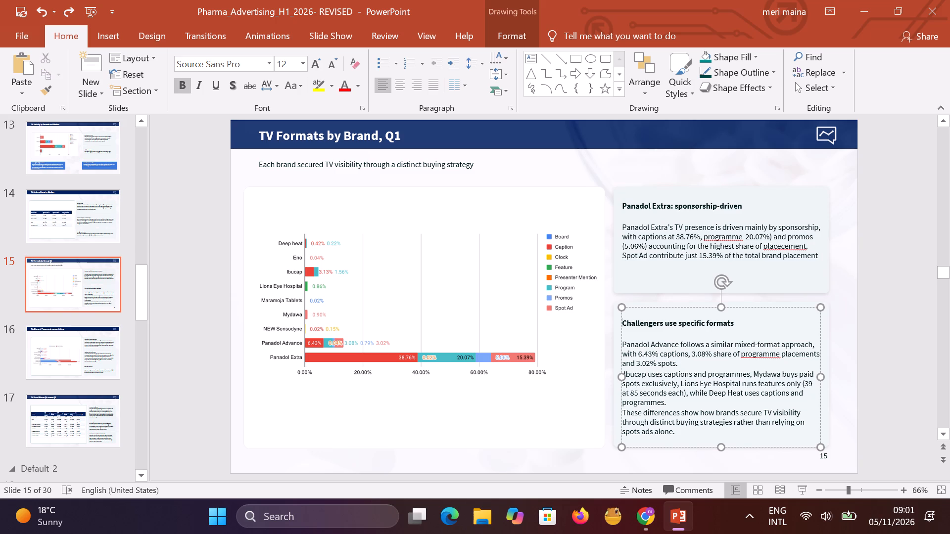
key("ctrl+v")
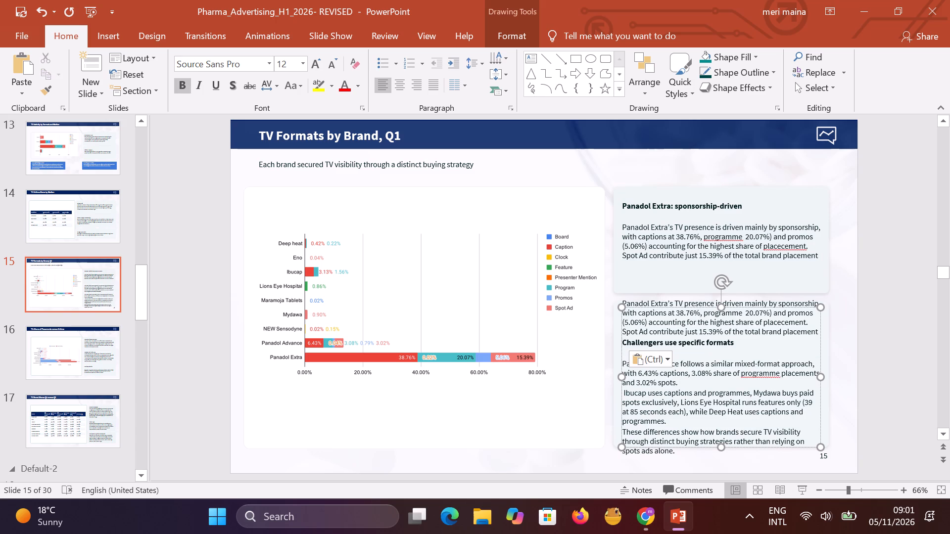
key("Return")
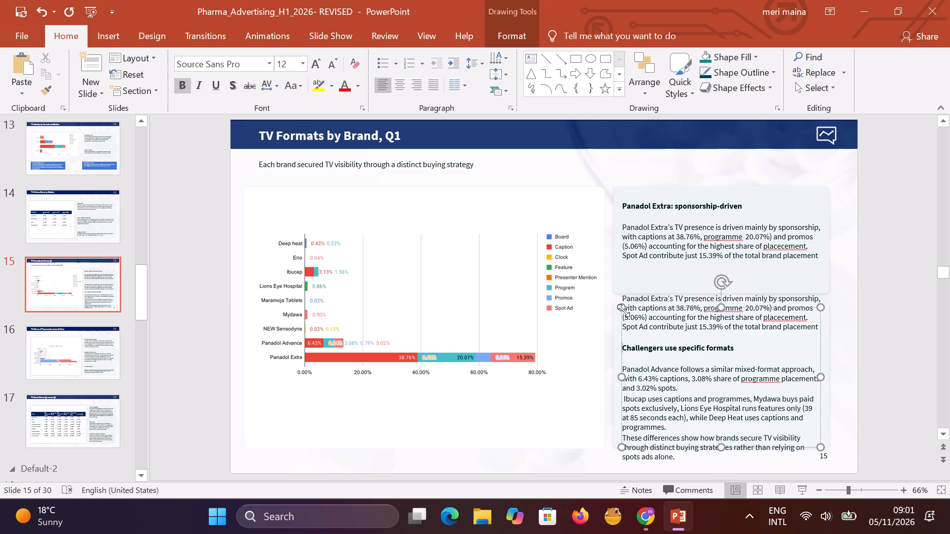
Extend the lower text box upward from its top edge so it fits the added Panadol Extra paragraph.
left_click_drag(718, 308, 718, 294)
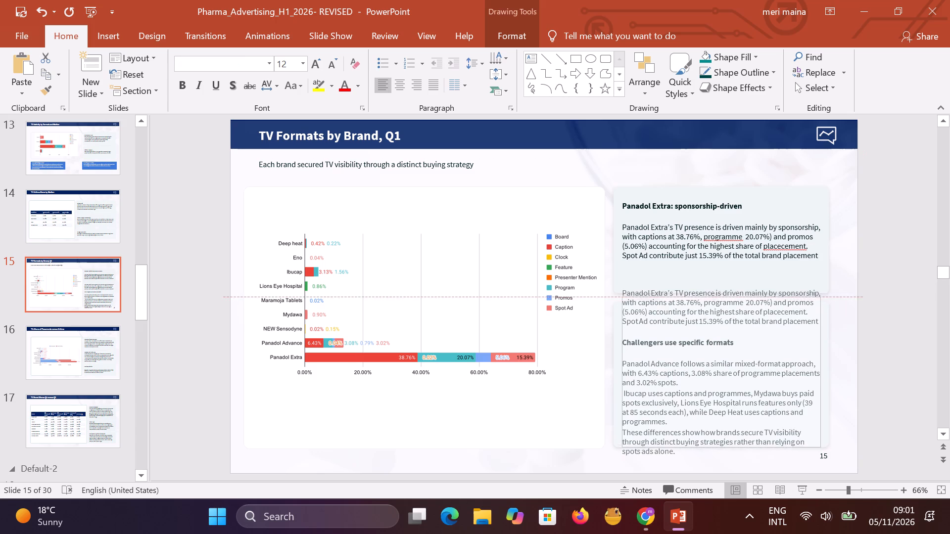
left_click_drag(718, 294, 714, 335)
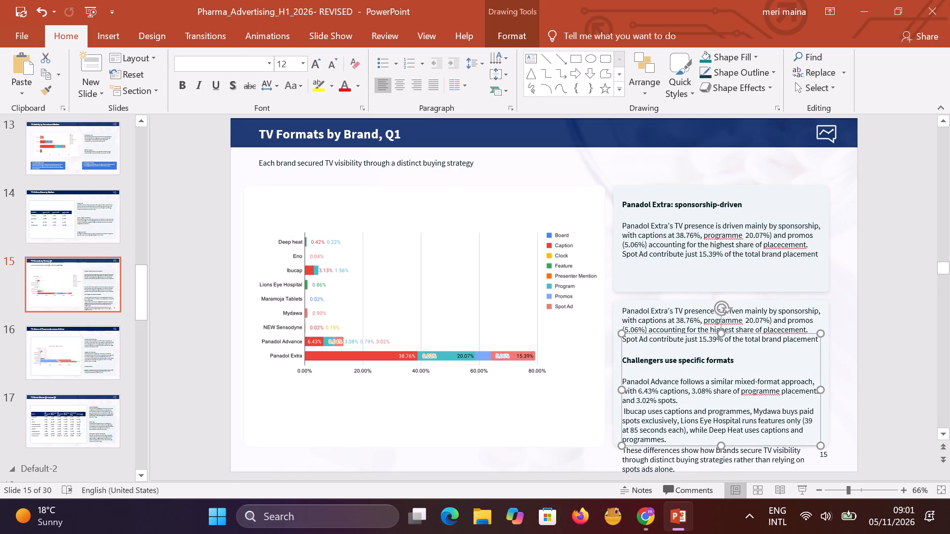
left_click_drag(720, 331, 725, 279)
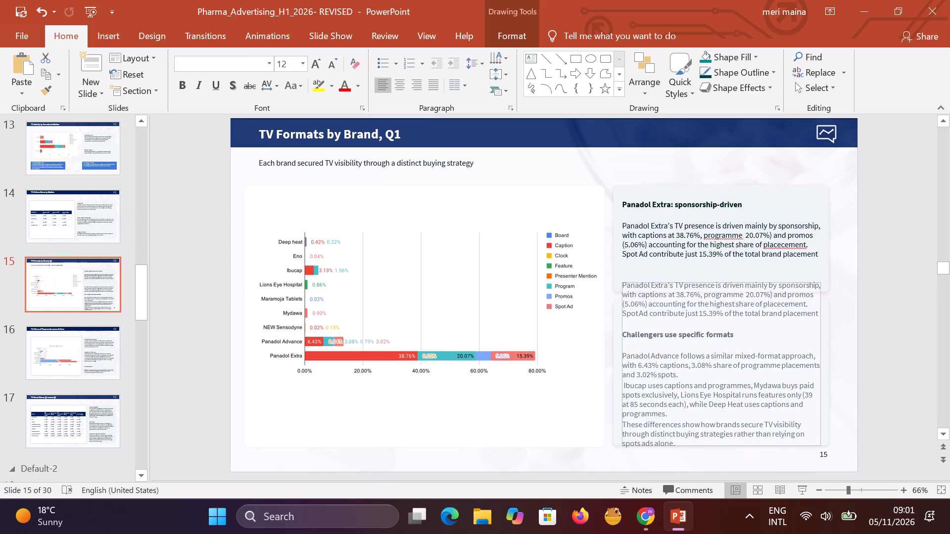
left_click_drag(725, 279, 728, 260)
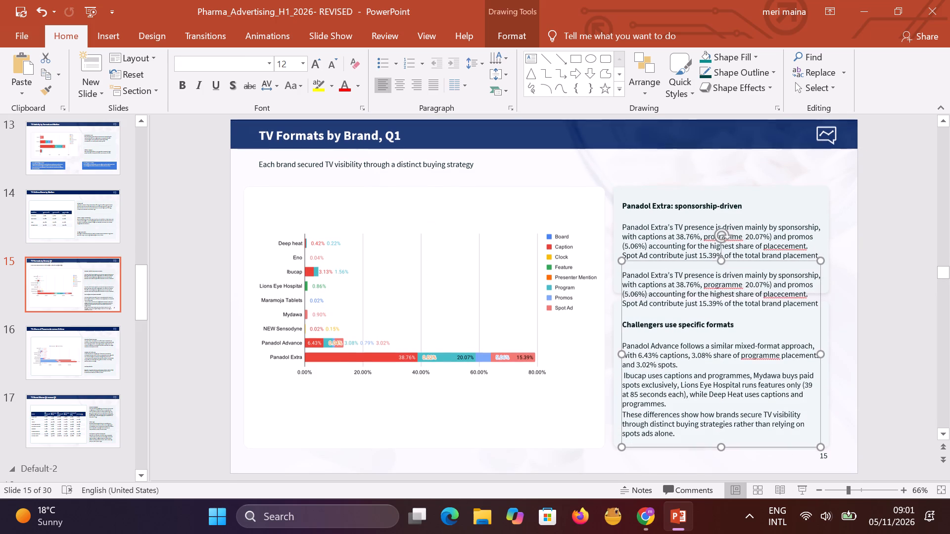
Move the "Panadol Extra: sponsorship-driven" heading from the upper text box to a new line above the copied paragraph.
left_click_drag(746, 204, 622, 205)
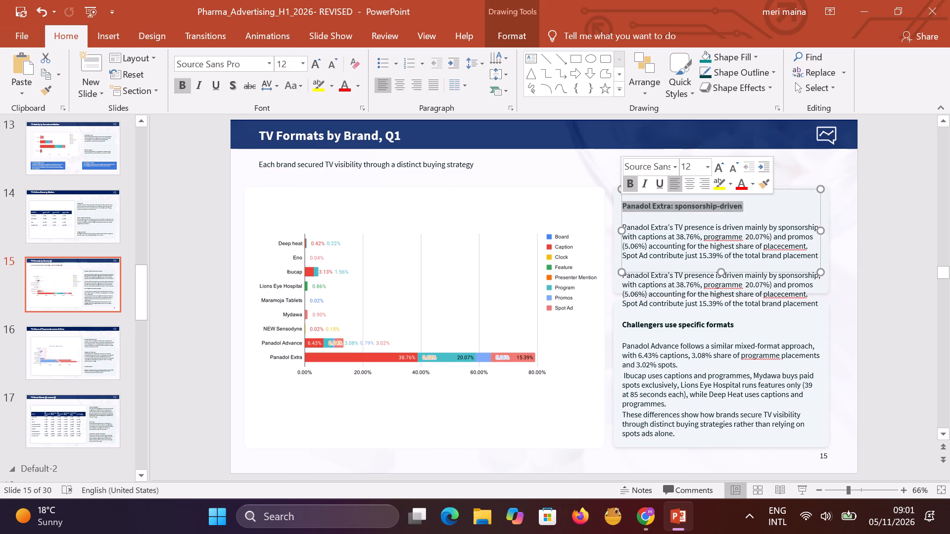
key("ctrl+x")
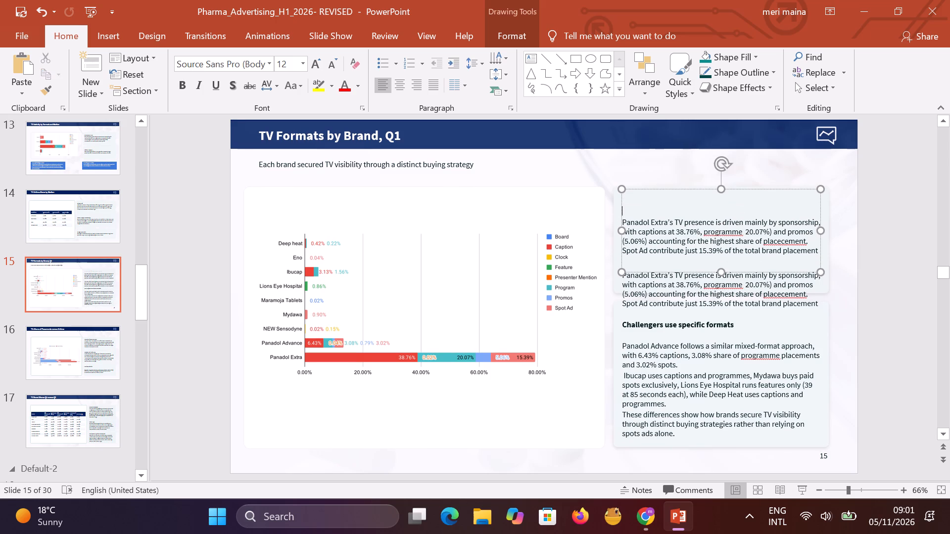
left_click(627, 278)
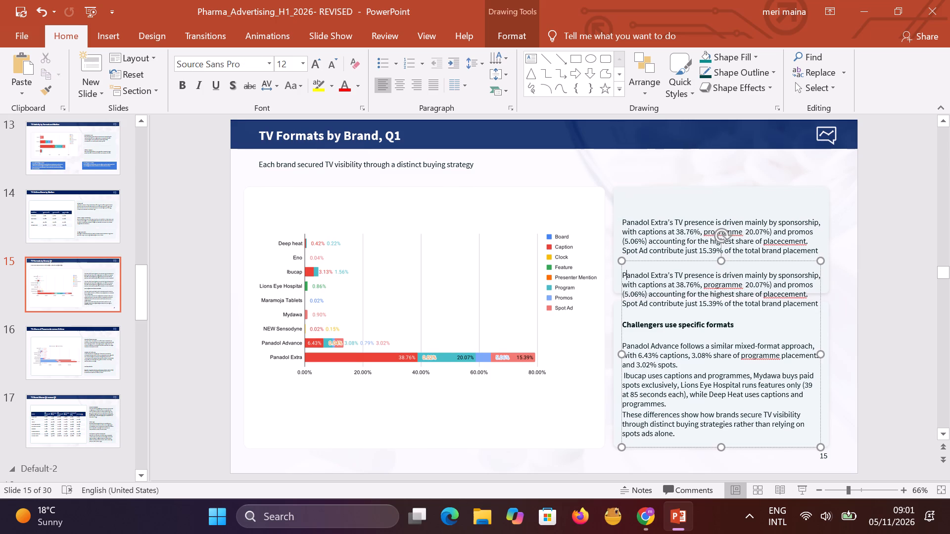
left_click(624, 273)
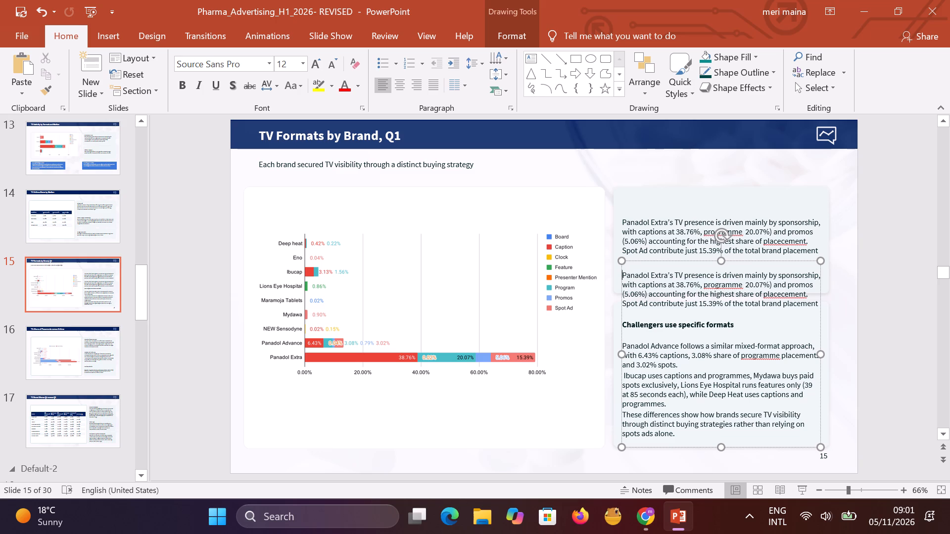
key("Return")
left_click(628, 271)
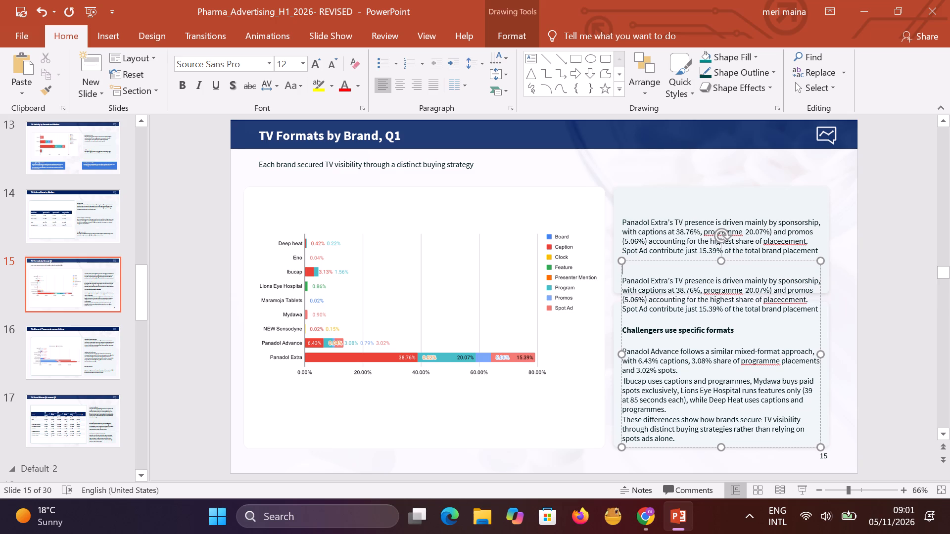
key("ctrl+v")
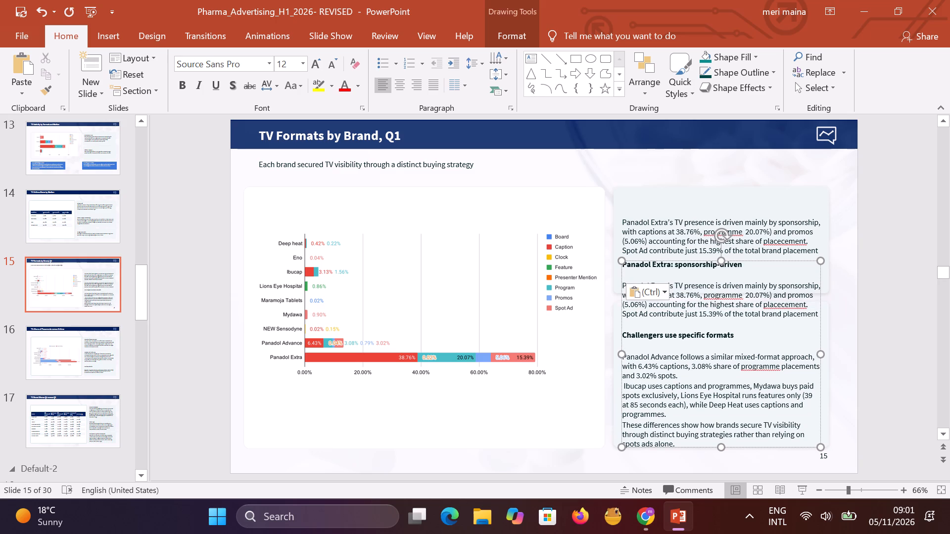
Delete the original upper Panadol Extra text box and its background card.
left_click(676, 238)
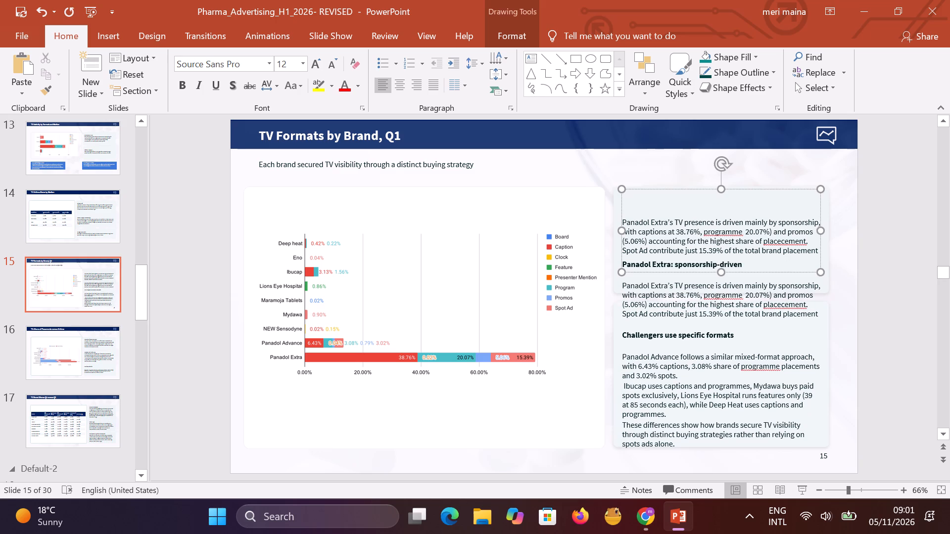
left_click(820, 204)
key("Delete")
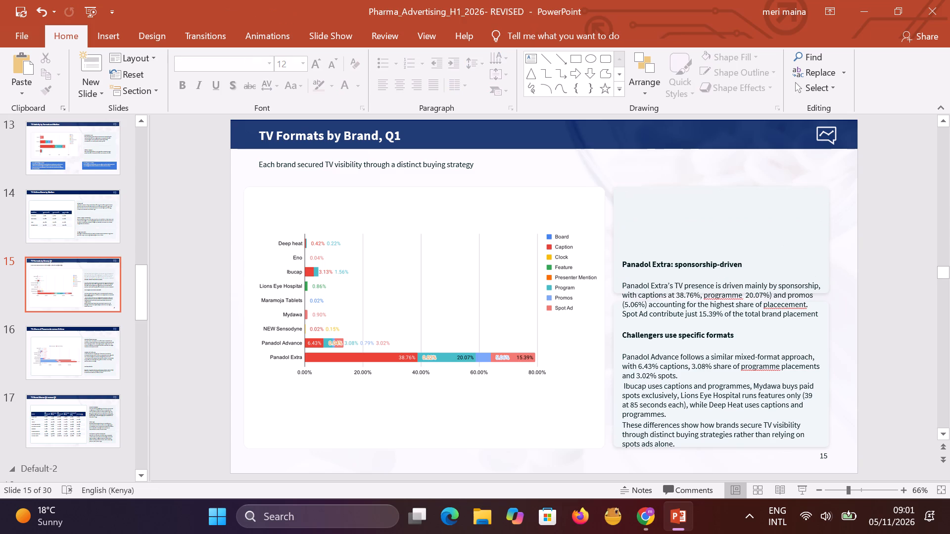
left_click(811, 208)
key("Delete")
Extend the remaining commentary background card upward until its top aligns with the top of the chart card.
left_click(814, 337)
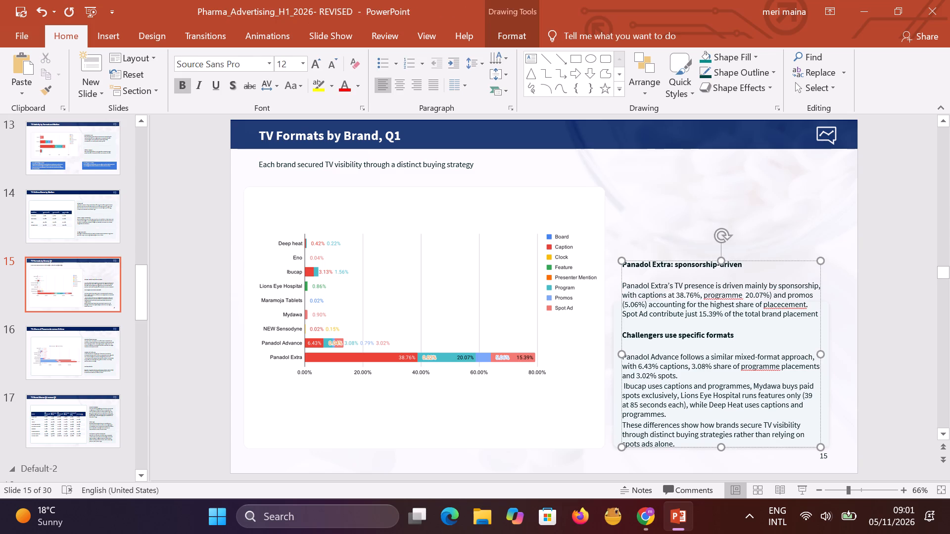
left_click(825, 330)
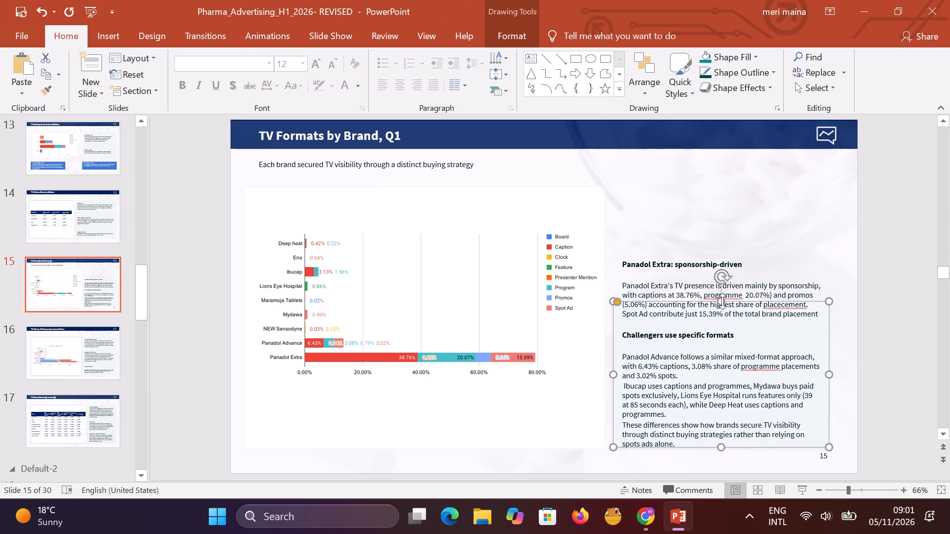
left_click_drag(722, 301, 738, 189)
Move the merged commentary text box up inside the enlarged background card, starting near the card's top.
left_click(673, 322)
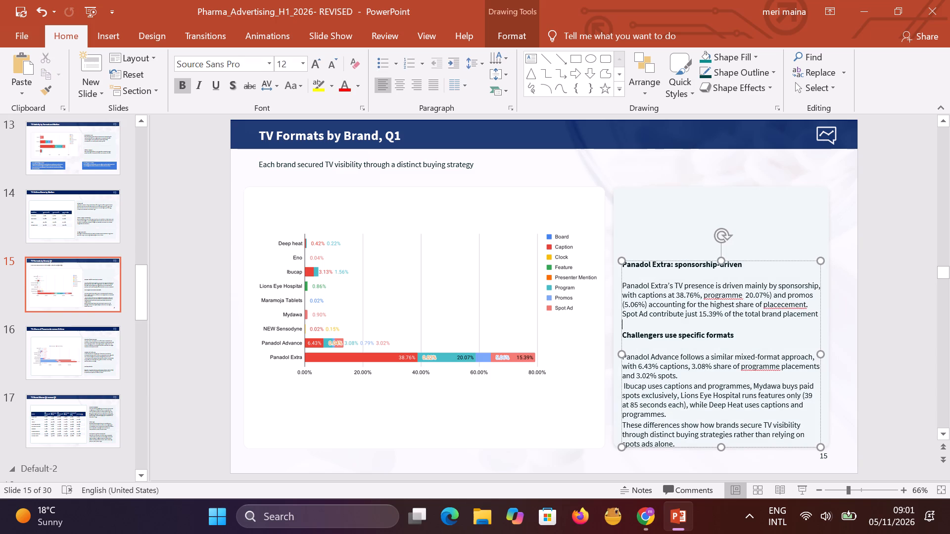
left_click_drag(621, 268, 623, 220)
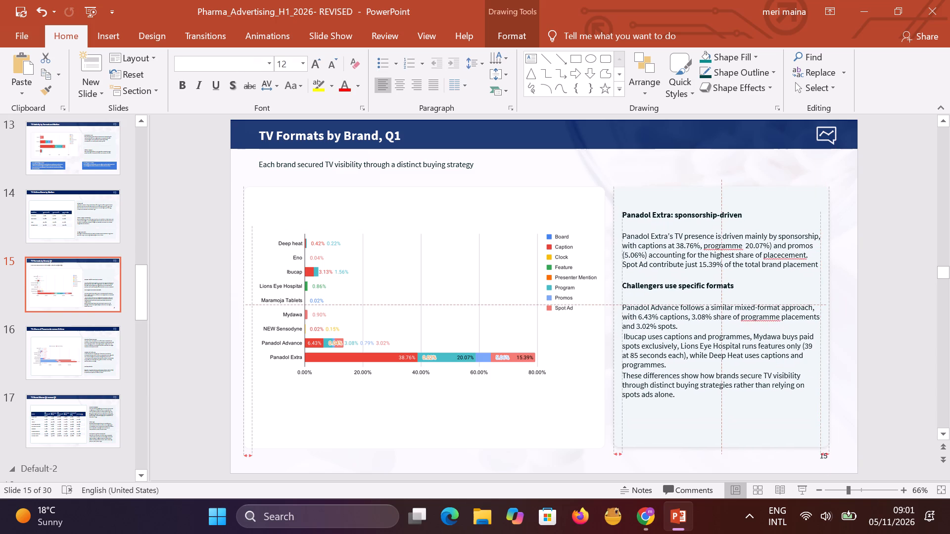
left_click_drag(623, 220, 624, 217)
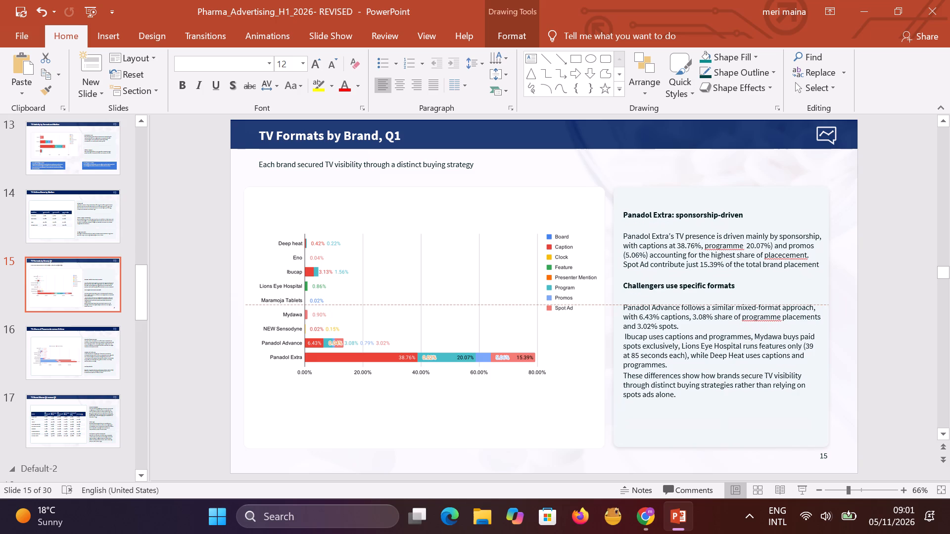
left_click_drag(624, 217, 627, 215)
Delete an extra letter from the misspelled word "placecement" in the Panadol Extra paragraph.
left_click(794, 249)
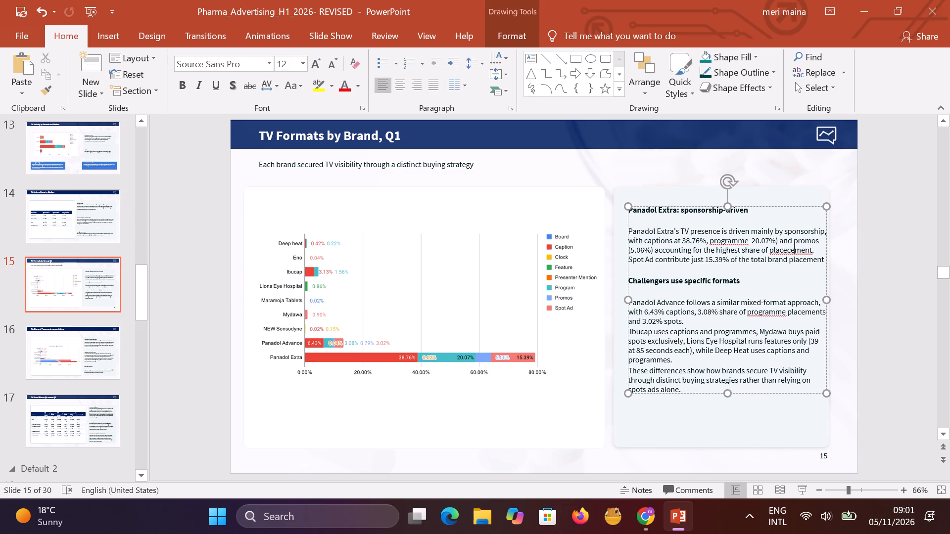
key("BackSpace")
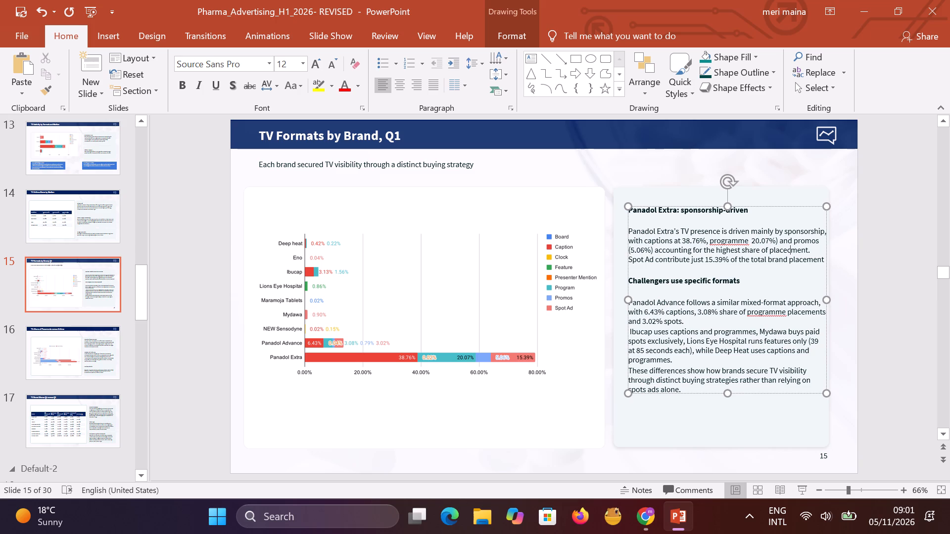
left_click(743, 244)
left_click(686, 321)
Insert a blank line after the Panadol Advance paragraph and another after the Ibucap paragraph in the commentary.
key("Return")
left_click(685, 366)
key("Return")
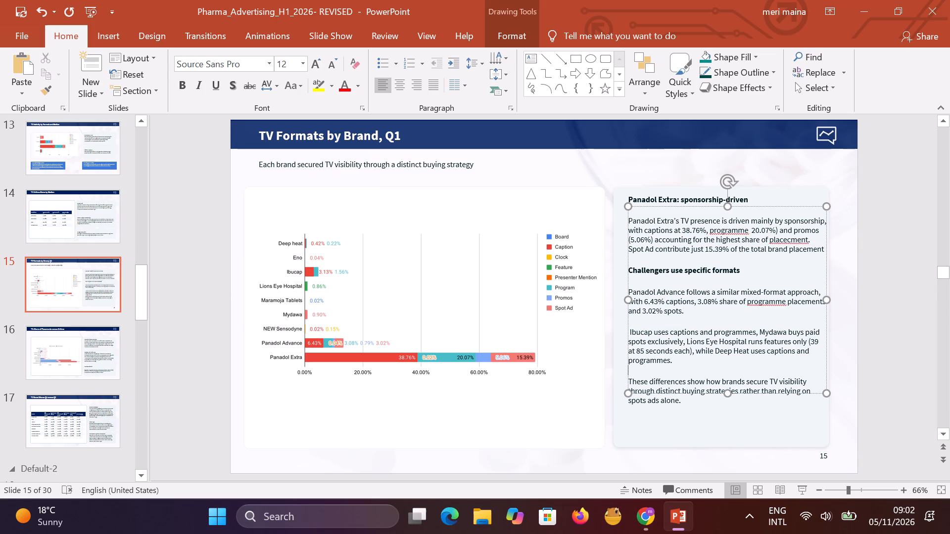
Extend the commentary text box downward to hold all its text and reposition it slightly up and inward within the background card.
left_click_drag(725, 394, 719, 433)
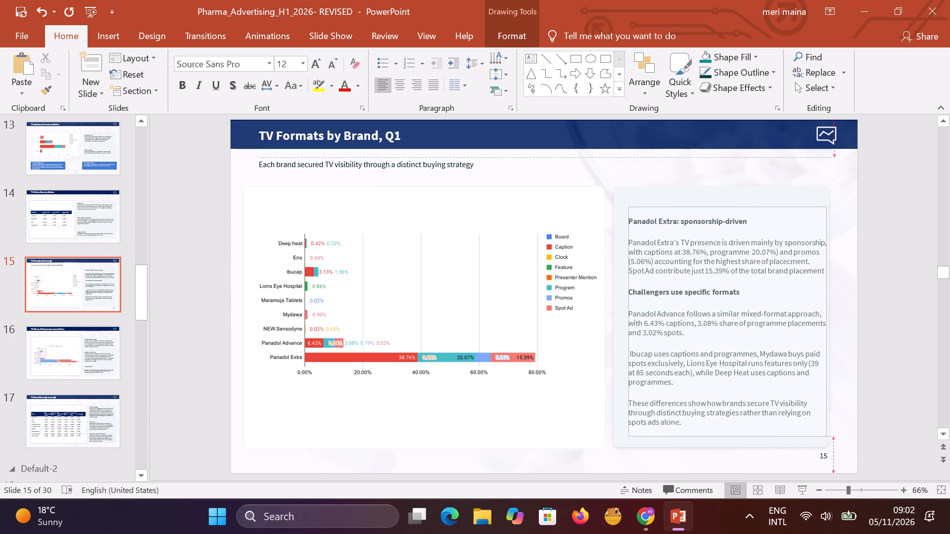
left_click_drag(719, 433, 718, 441)
left_click_drag(629, 218, 629, 215)
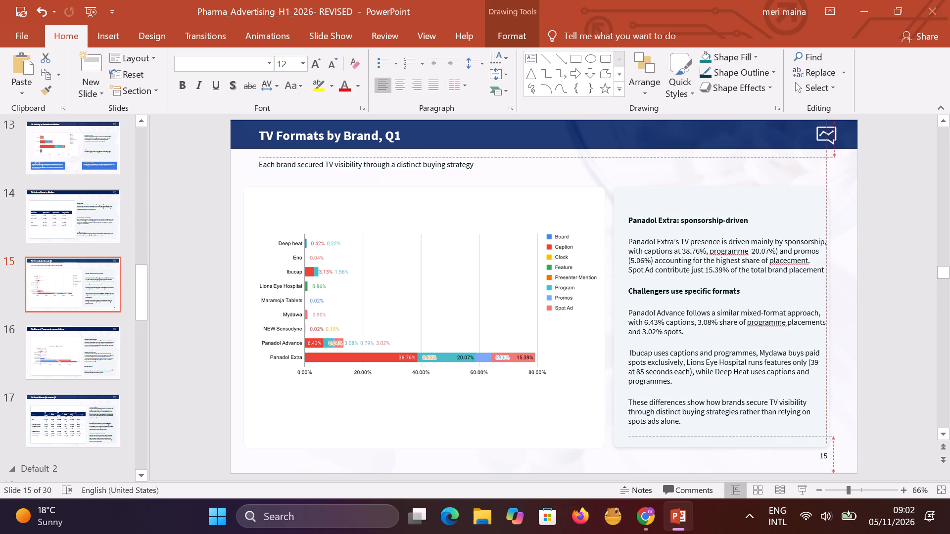
left_click_drag(629, 215, 624, 208)
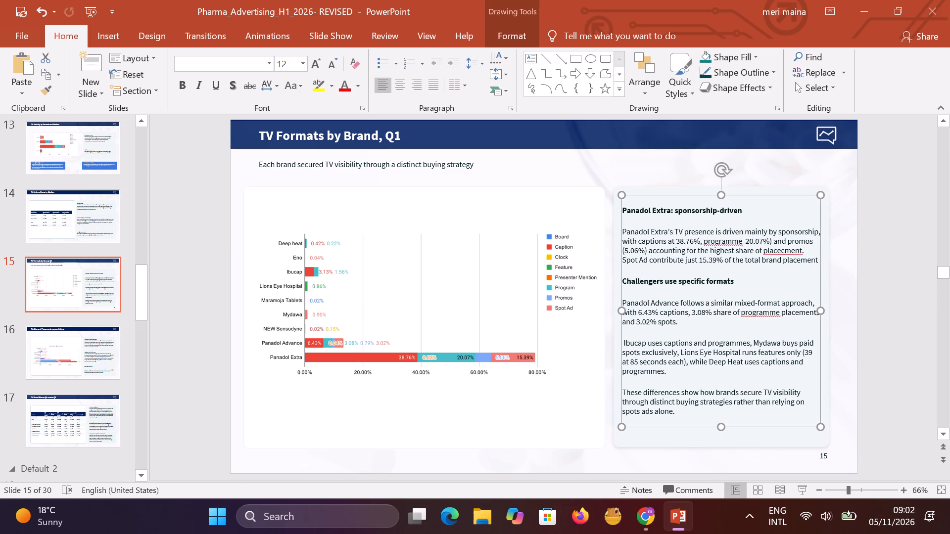
left_click(867, 314)
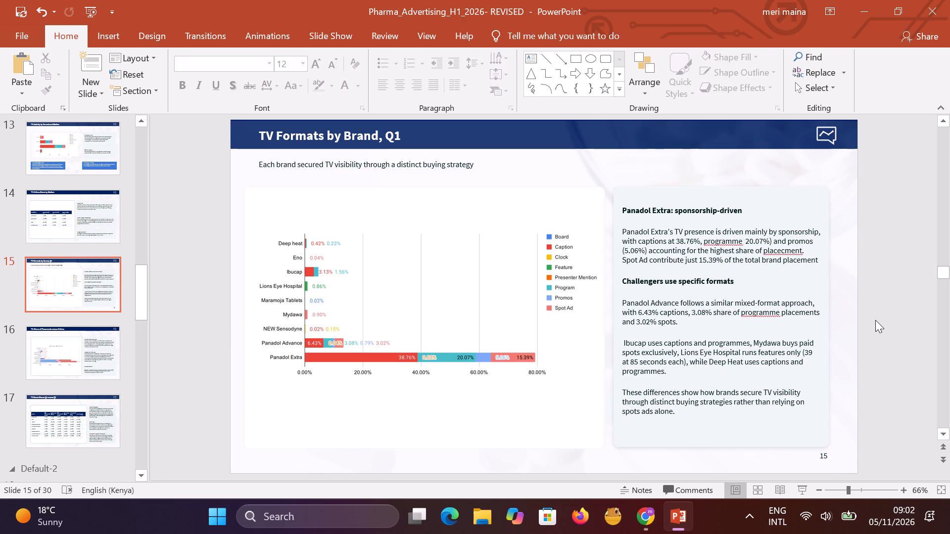
Delete the stray leading space before "Ibucap" in the commentary.
left_click(658, 293)
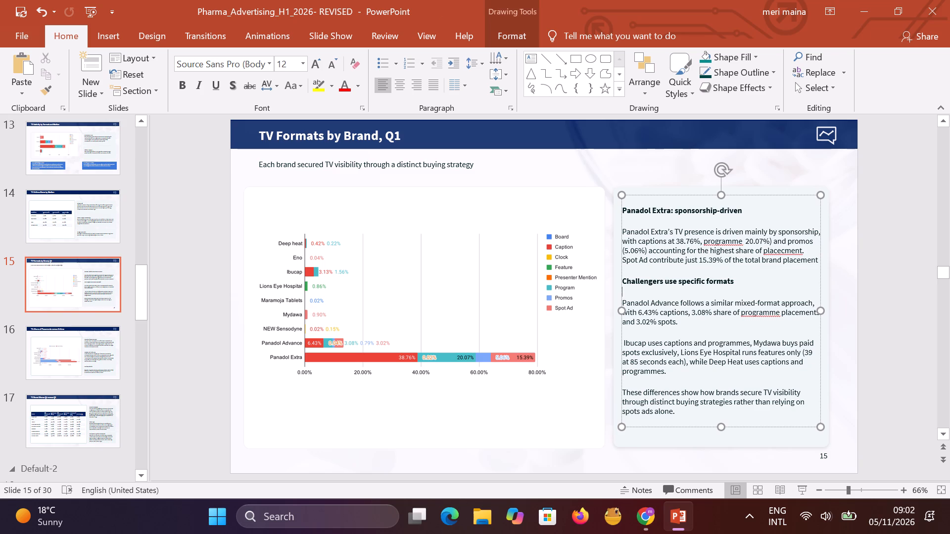
left_click(732, 324)
left_click(624, 340)
key("BackSpace")
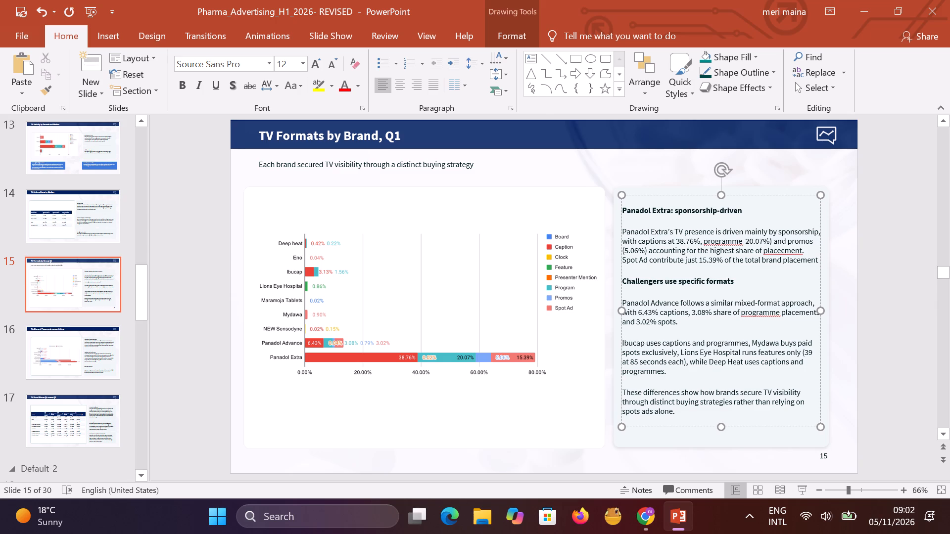
Remove the blank lines directly beneath the "Panadol Extra: sponsorship-driven" and "Challengers use specific formats" headings.
left_click(855, 314)
left_click(735, 276)
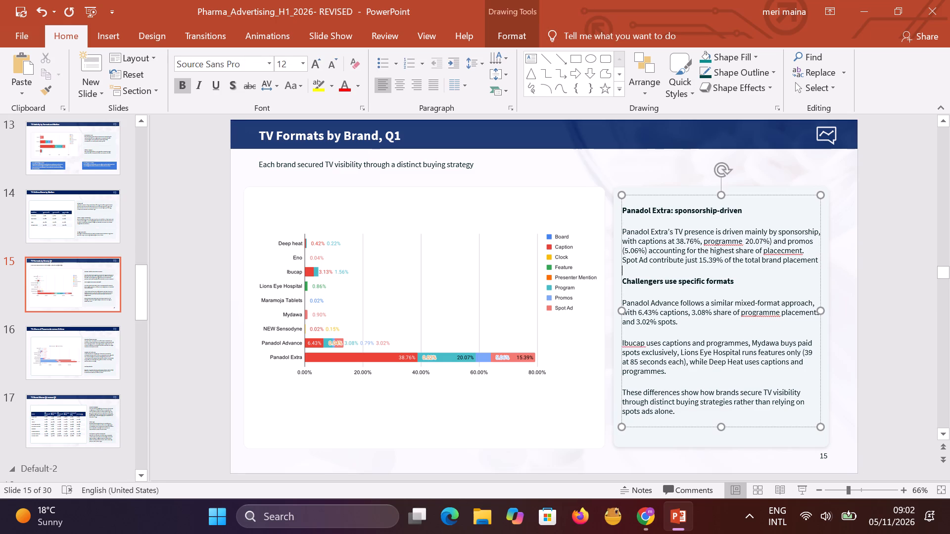
left_click(679, 295)
left_click(632, 220)
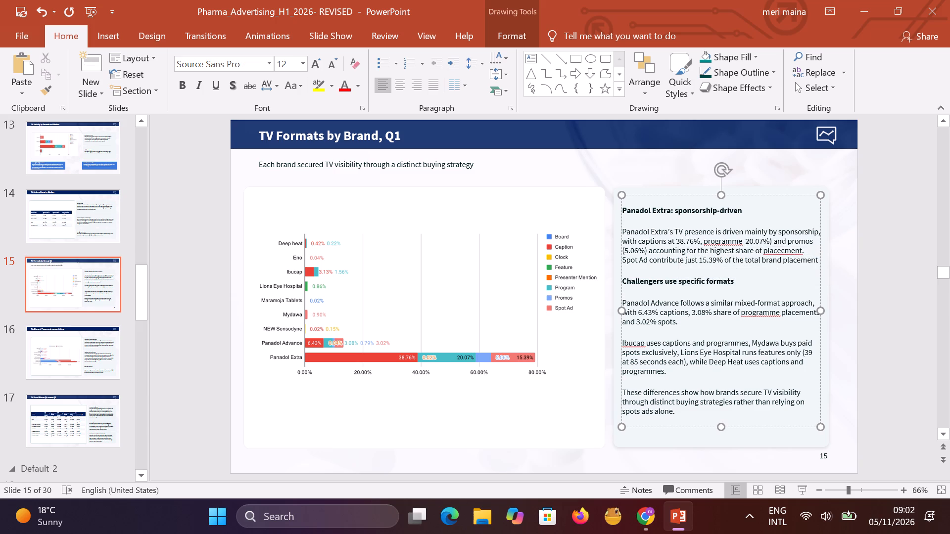
key("BackSpace")
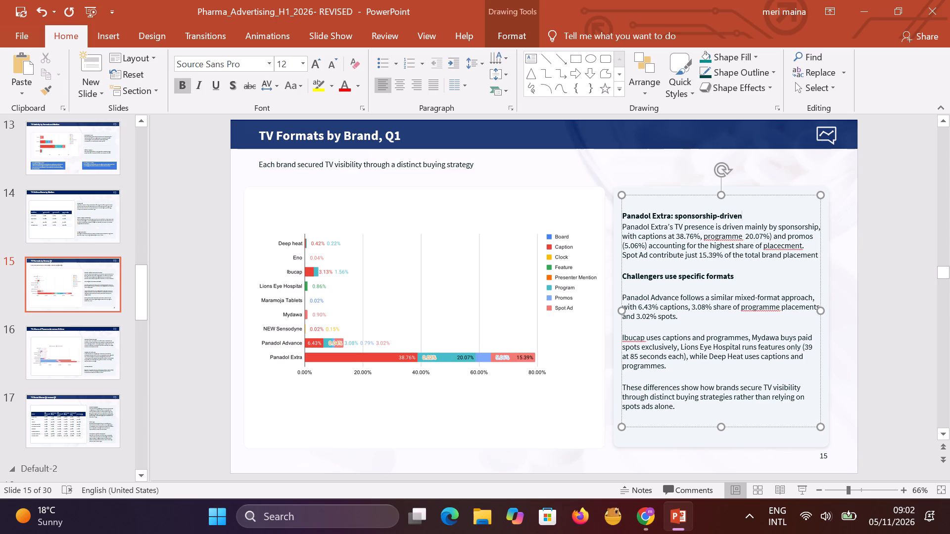
left_click(636, 290)
key("BackSpace")
left_click(639, 274)
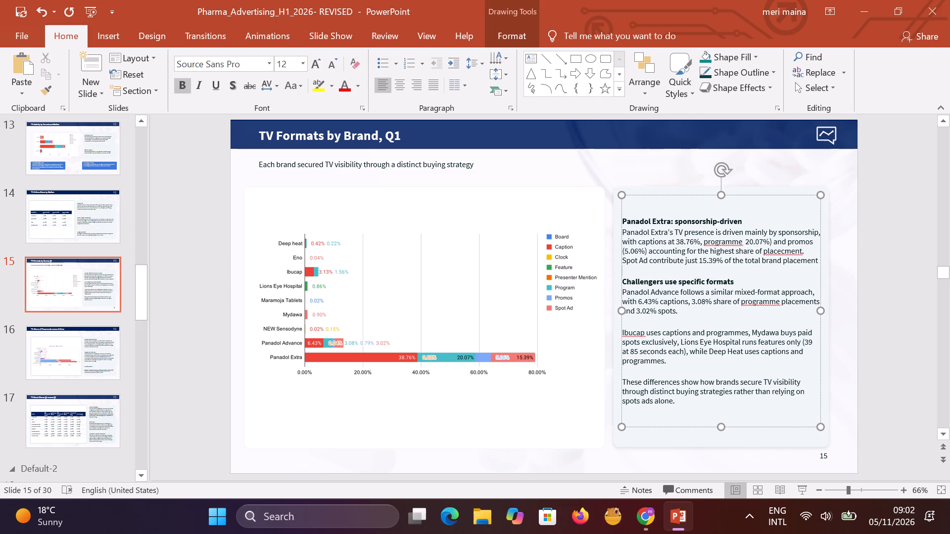
left_click(858, 280)
left_click(658, 280)
left_click(633, 212)
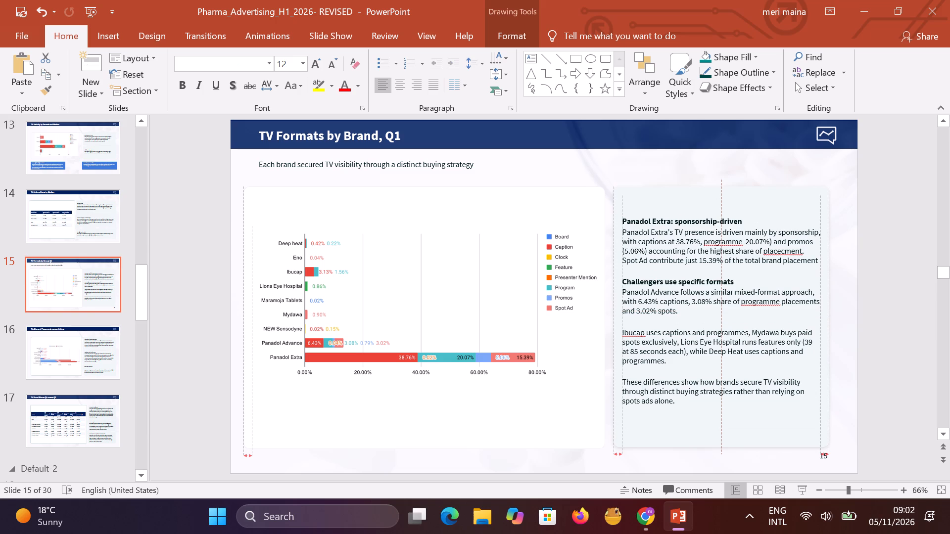
left_click(912, 225)
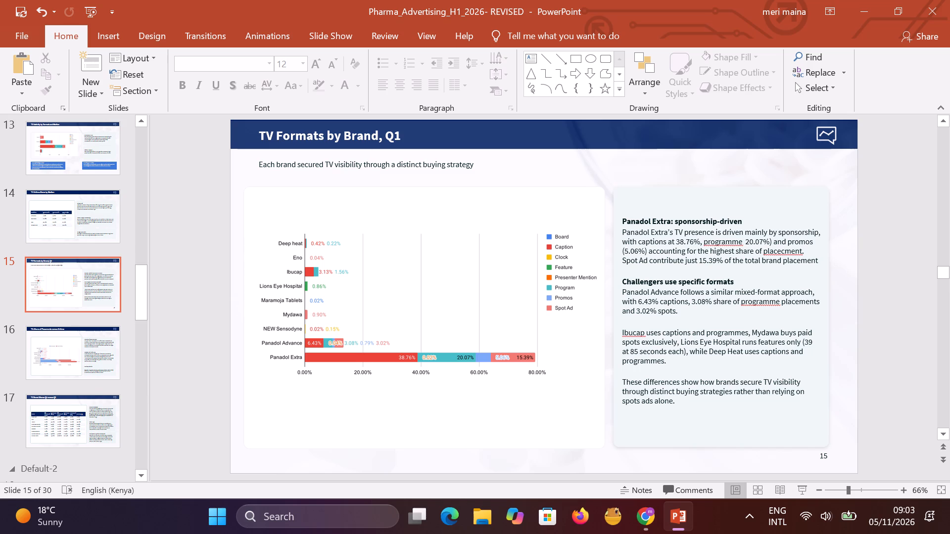
Review the commentary against the chart on slide 16 and the table on slide 17.
left_click(84, 359)
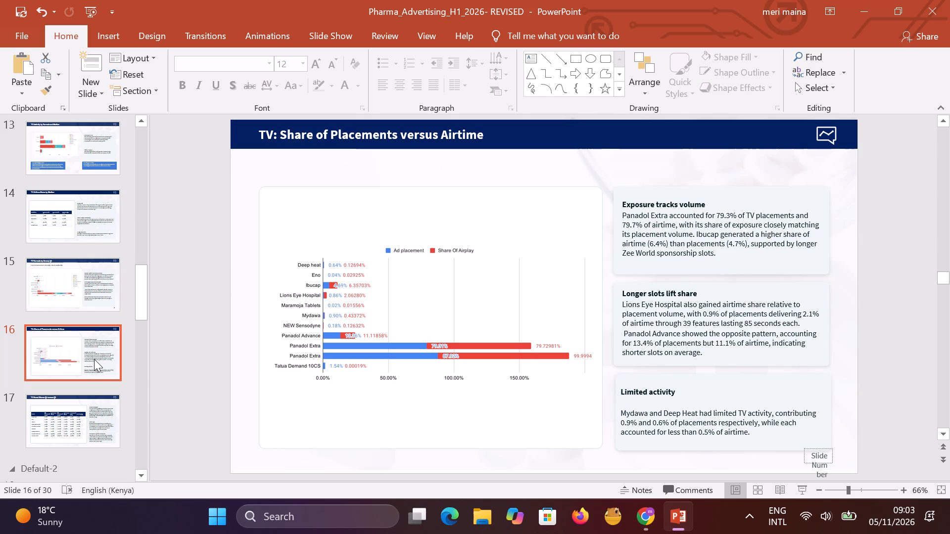
left_click(71, 428)
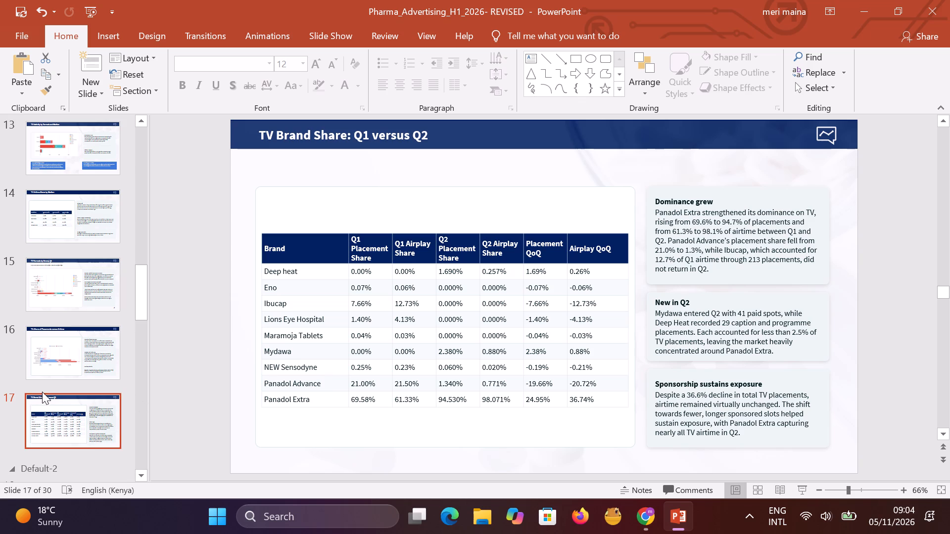
On slide 21, Radio: Brand by Format, delete the placement count from the first sentence of the Panadol Extra card.
scroll(50, 396, "down", 13)
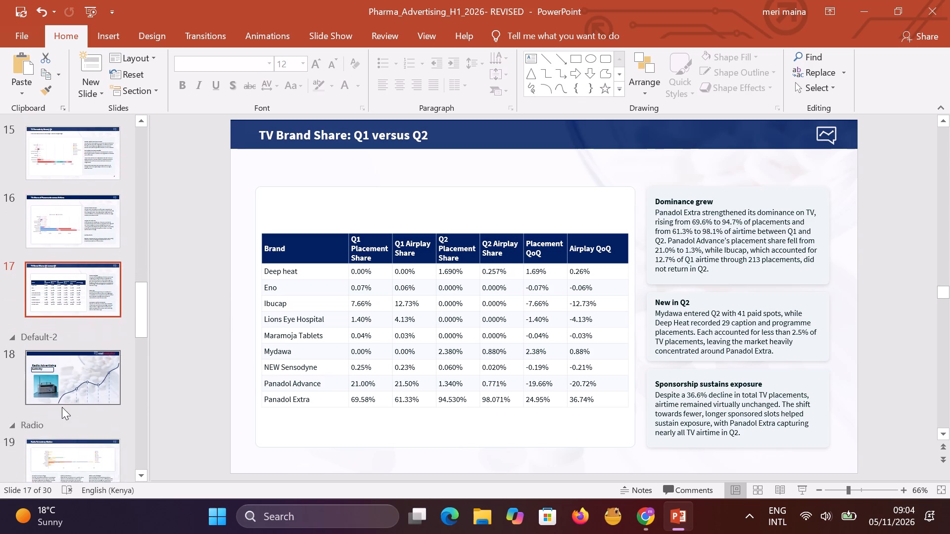
scroll(62, 407, "down", 20)
scroll(61, 407, "down", 1)
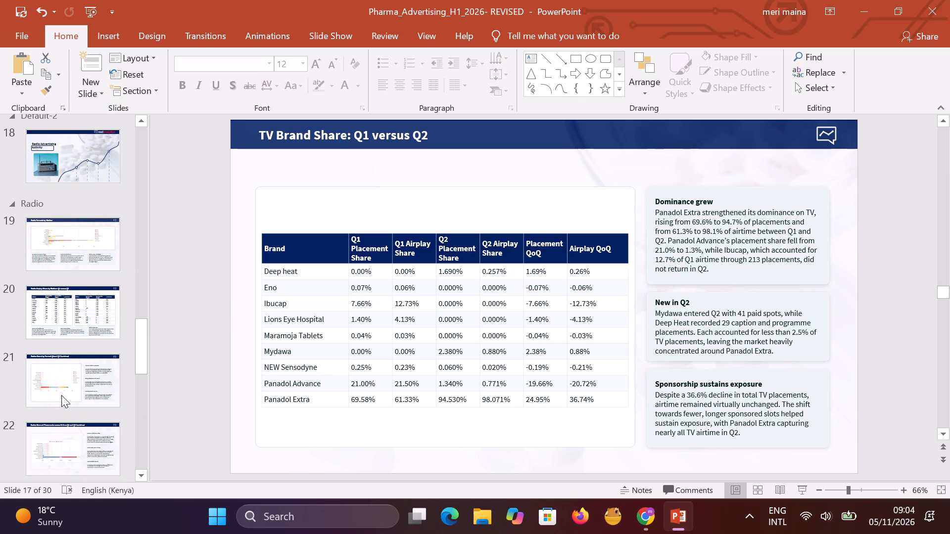
left_click(61, 395)
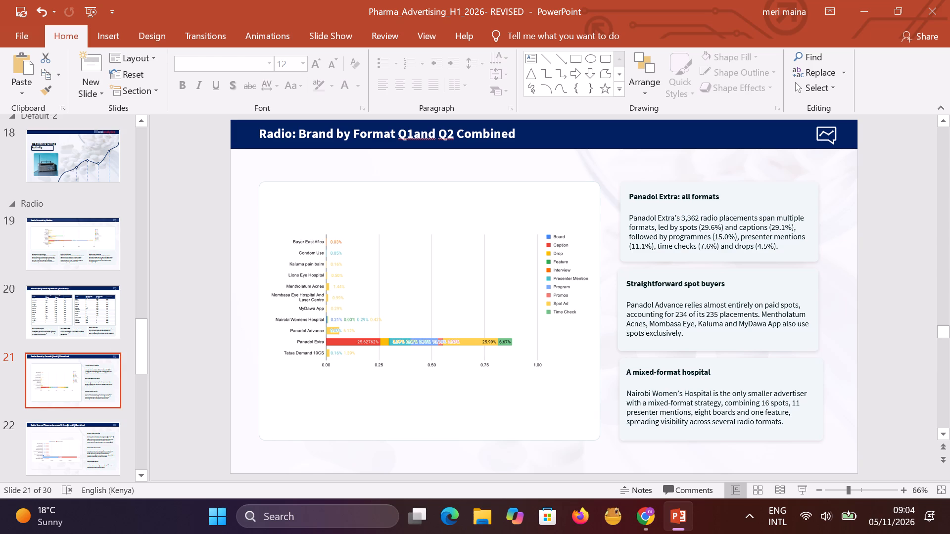
left_click_drag(683, 219, 700, 218)
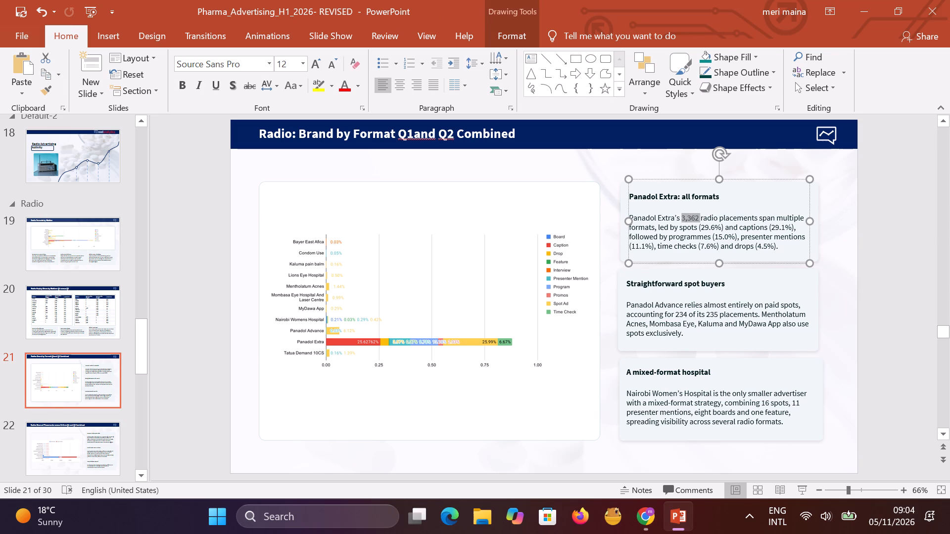
left_click_drag(700, 218, 700, 218)
key("Delete")
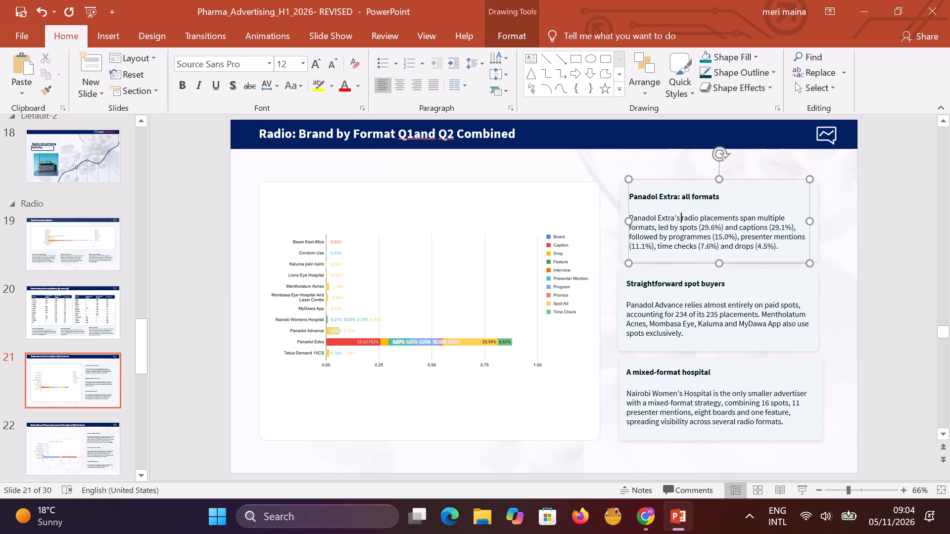
Reword the Panadol Advance sentence under "Straightforward spot buyers" to read "relies almost entirely on spots ads".
left_click(687, 297)
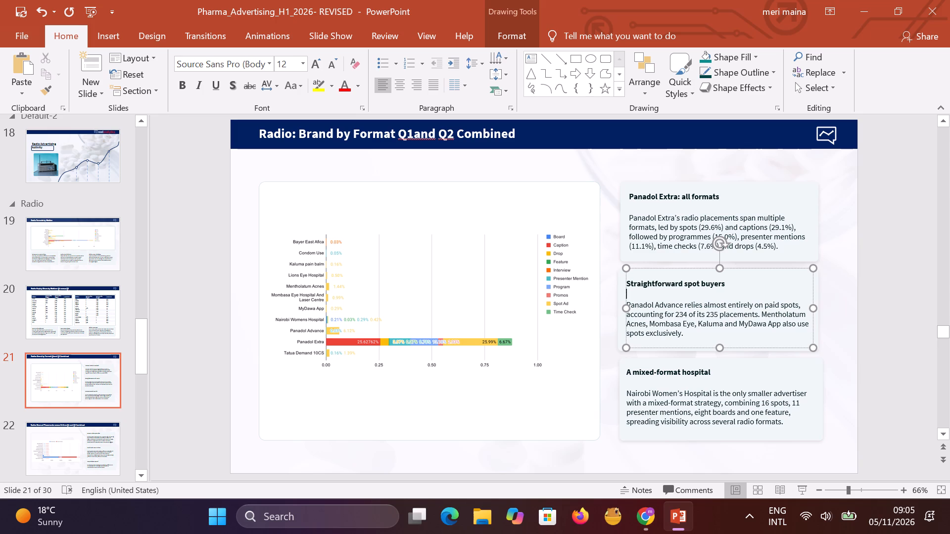
left_click_drag(766, 305, 775, 304)
left_click_drag(775, 304, 778, 303)
key("Delete")
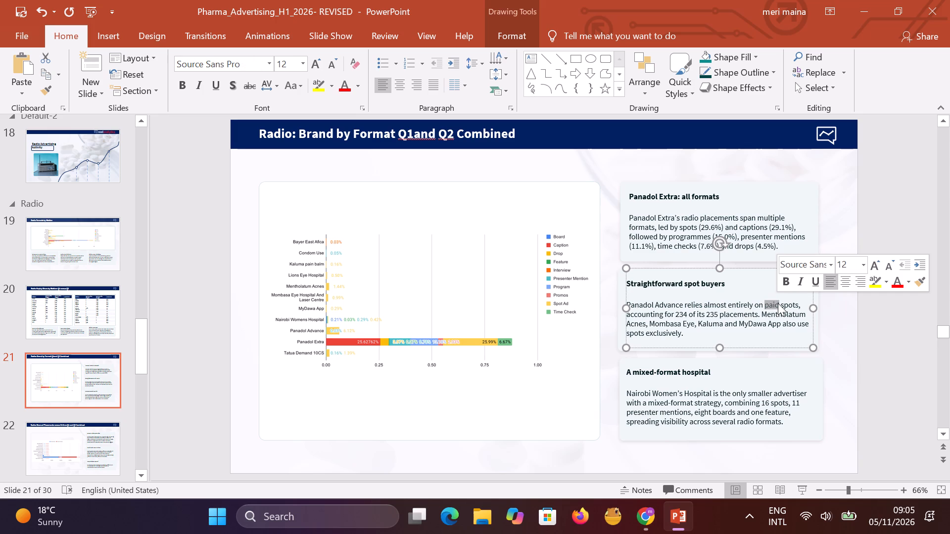
key("BackSpace")
left_click(781, 302)
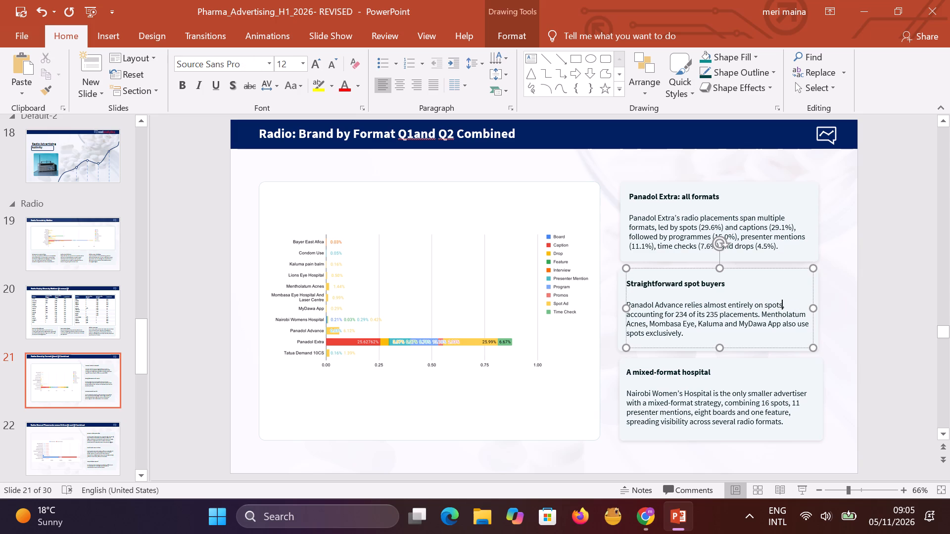
key("a")
key("BackSpace")
key("space")
type("ads")
Replace the spot count after "accounting for" in the Panadol Advance sentence with 6.12%.
left_click_drag(687, 314, 677, 314)
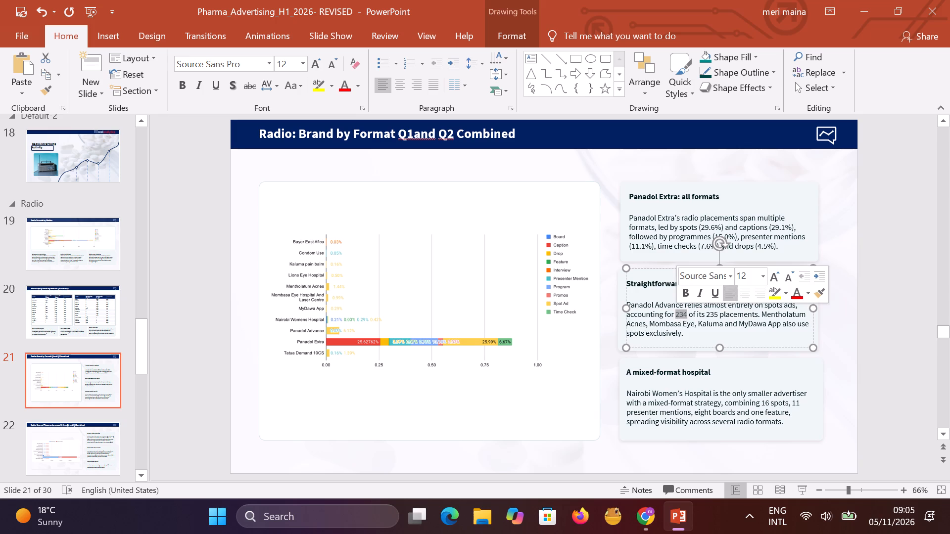
key("6")
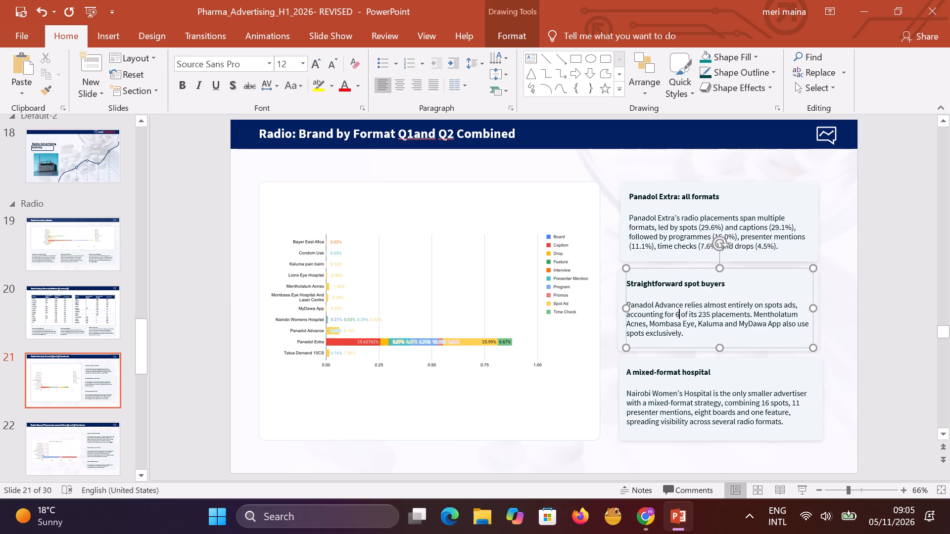
key("period")
type("12")
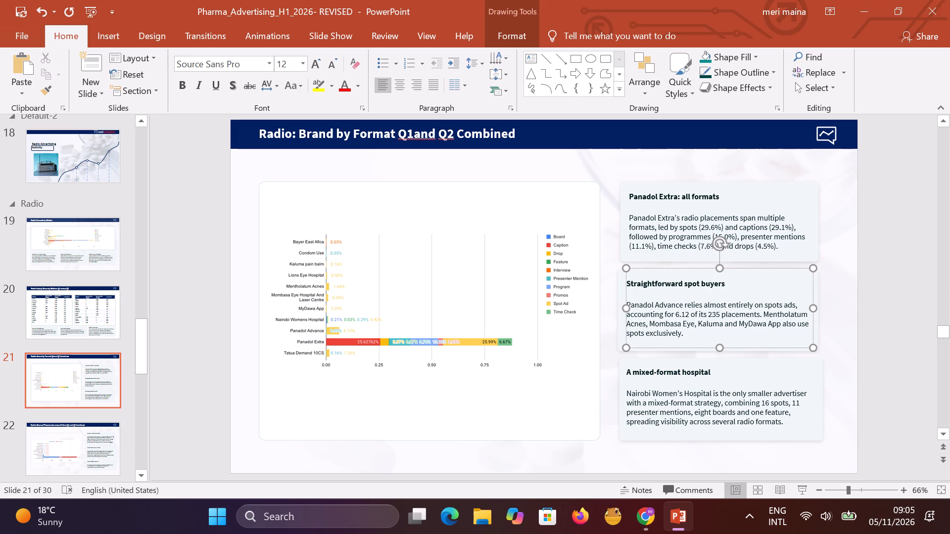
key("shift+percent")
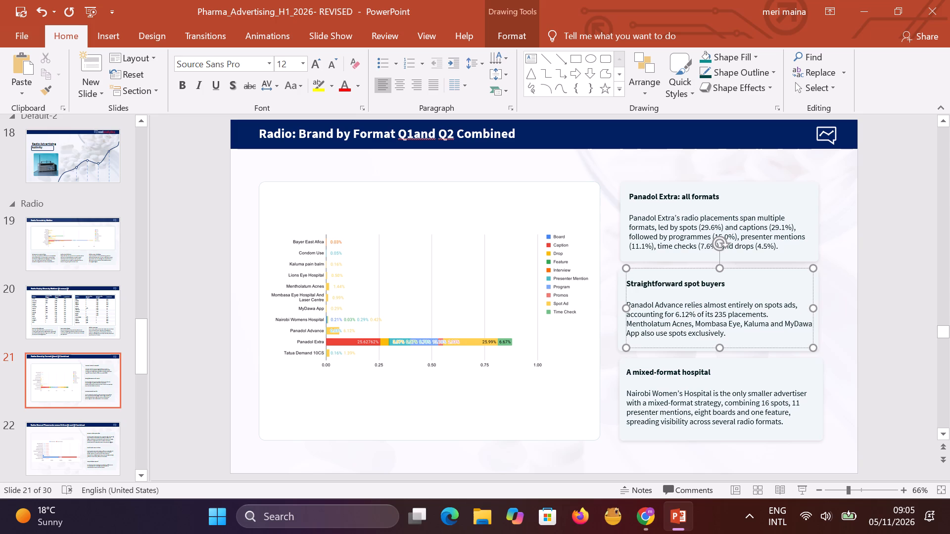
Replace the placement count after "of its" in the Panadol Advance sentence with 6.15%.
left_click_drag(714, 315, 717, 315)
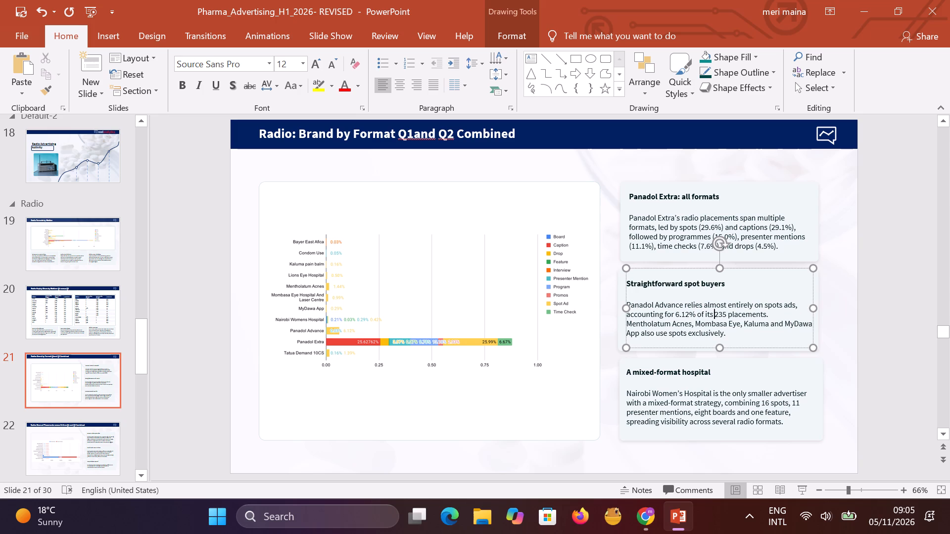
left_click_drag(717, 315, 727, 313)
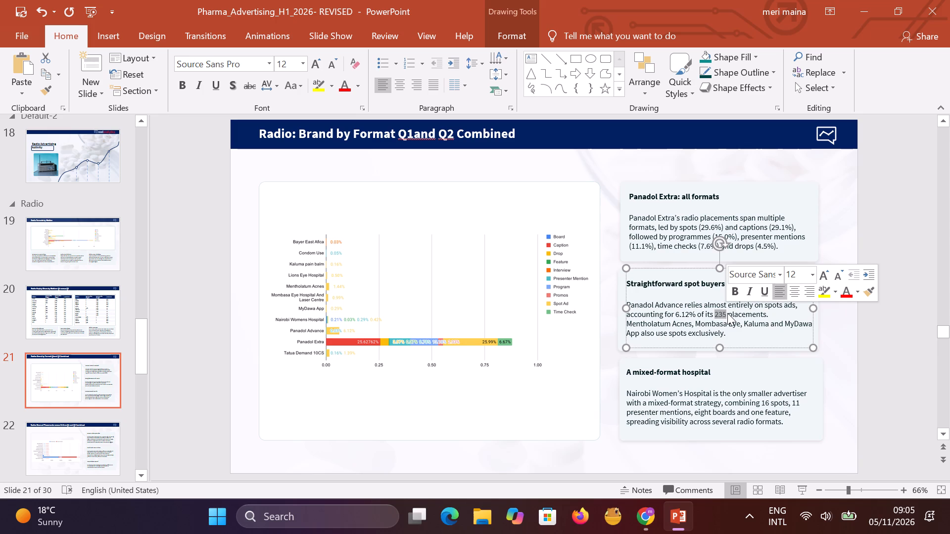
key("6")
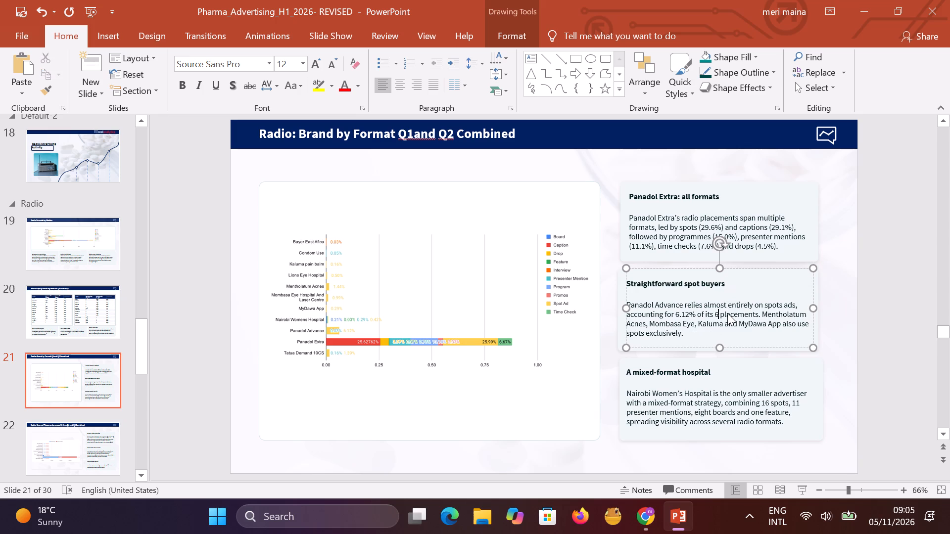
key("period")
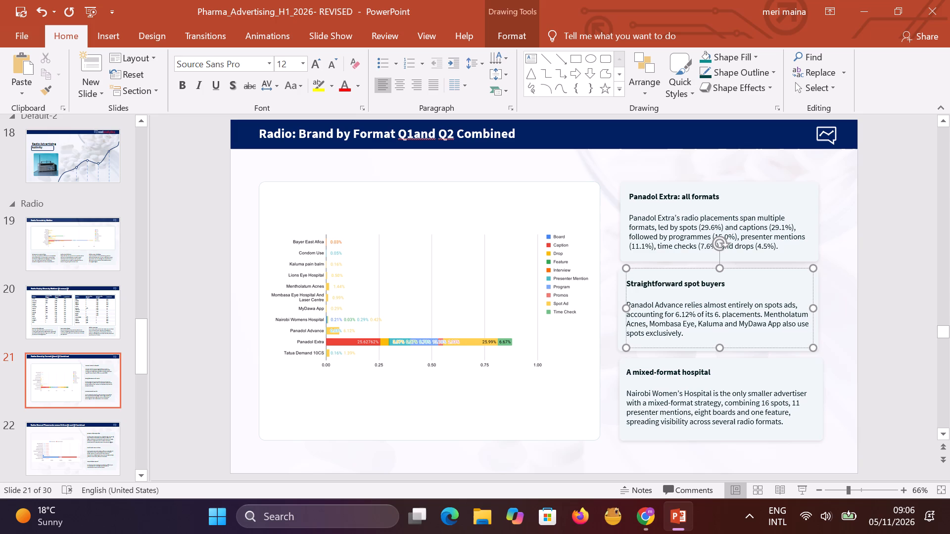
key("1")
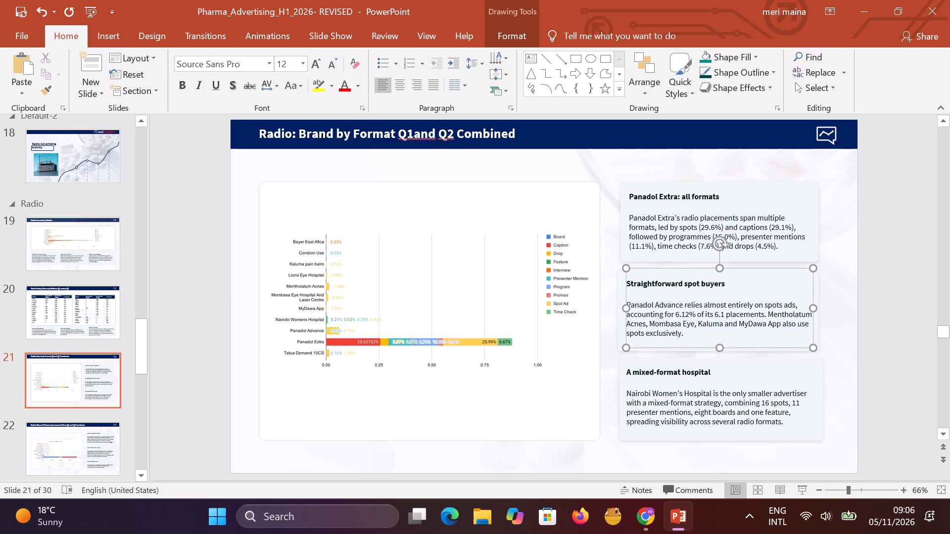
key("5")
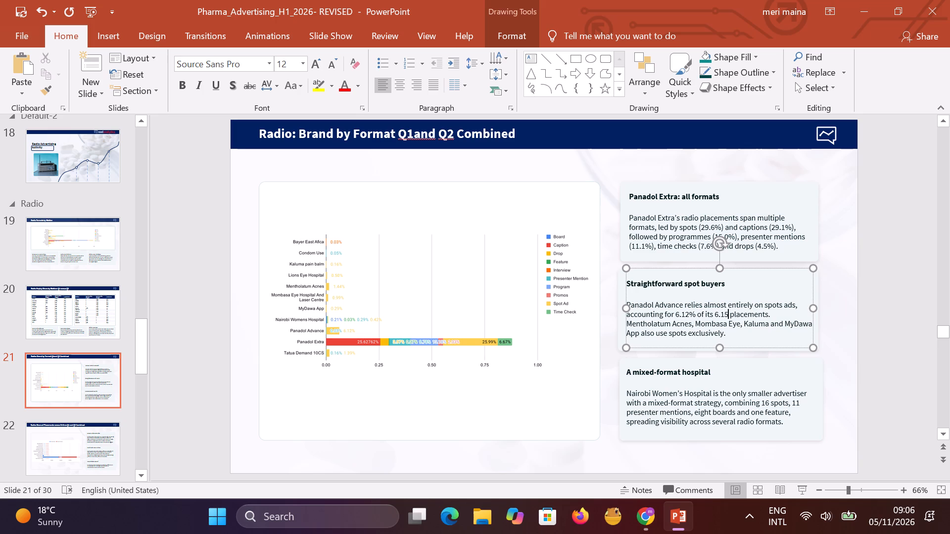
key("shift+percent")
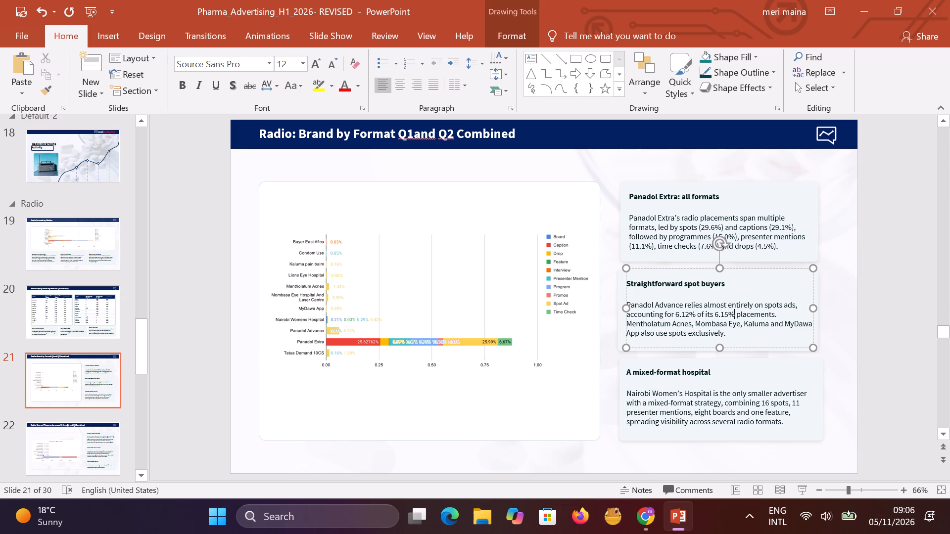
Insert "share of" before "placements" in the Panadol Advance sentence, keeping "its" before the percentage.
type("share")
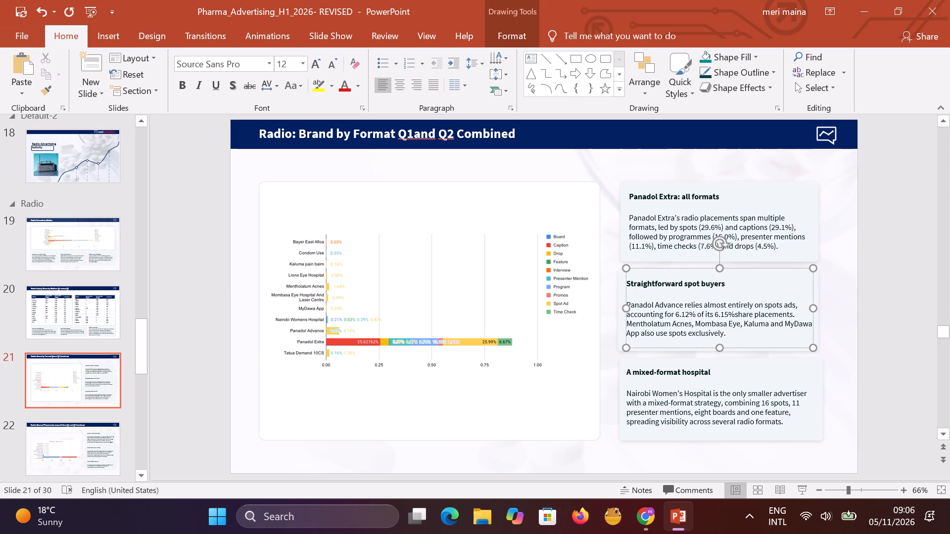
type("of")
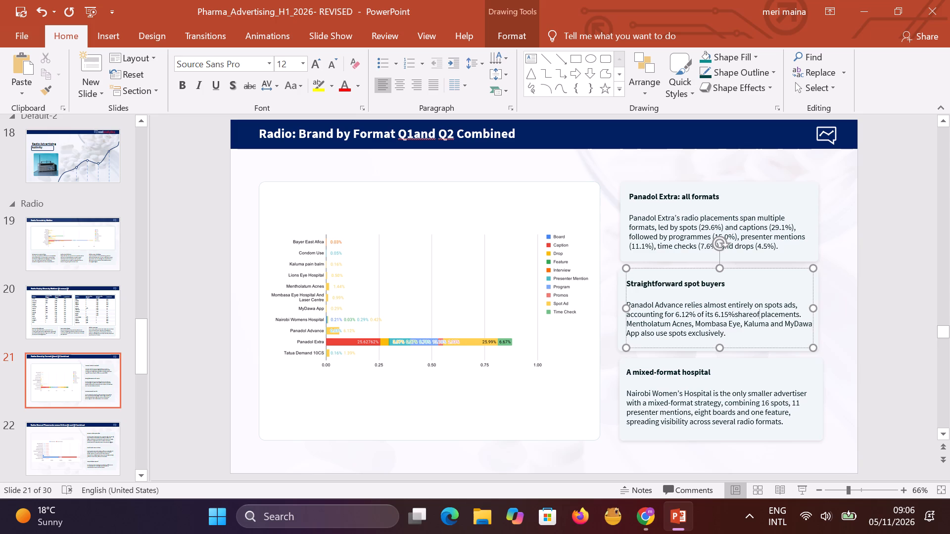
left_click(715, 314)
left_click_drag(705, 314, 715, 313)
left_click_drag(715, 313, 714, 312)
type("its")
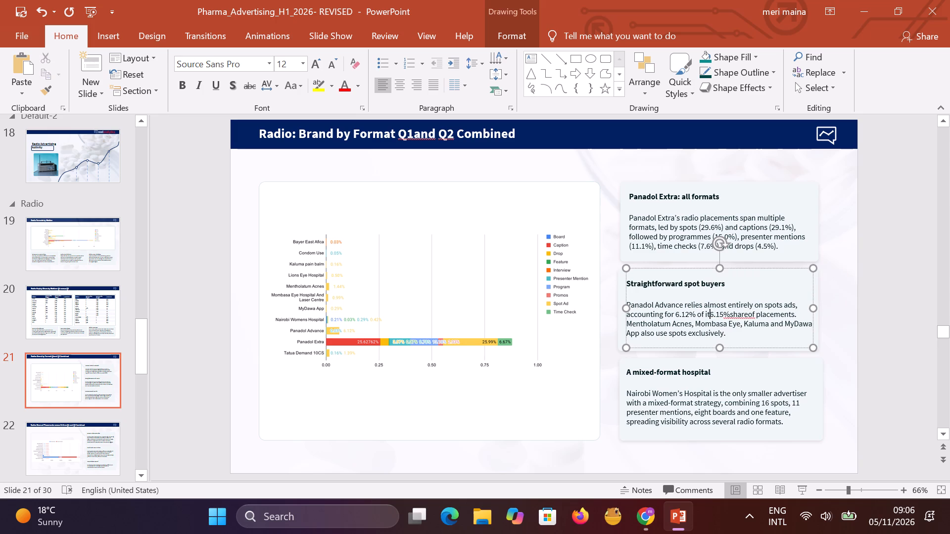
key("space")
left_click(753, 312)
key("space")
Add "total ad" before "placements" and fix the spacing so the phrase reads "6.15% share of total ad placements".
left_click(763, 312)
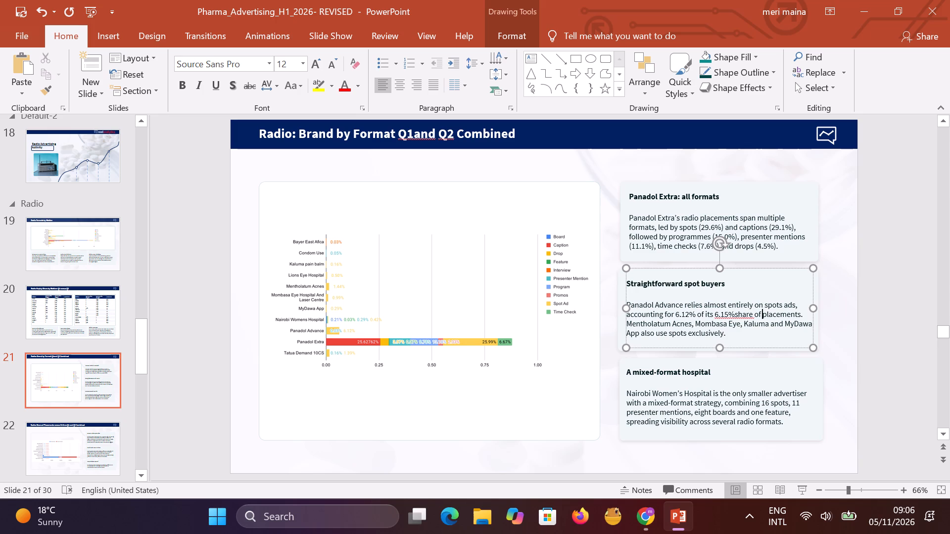
type("ad")
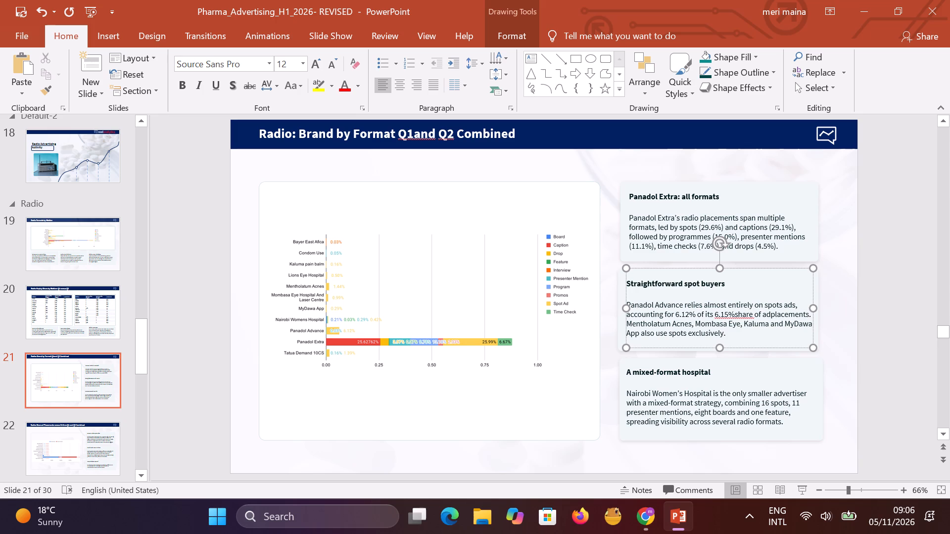
left_click(756, 315)
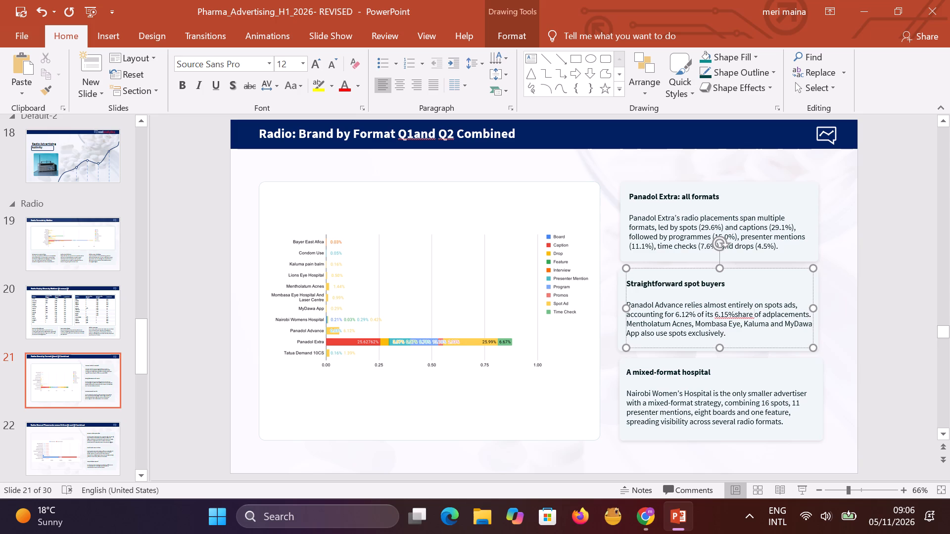
left_click(763, 313)
type("total")
key("space")
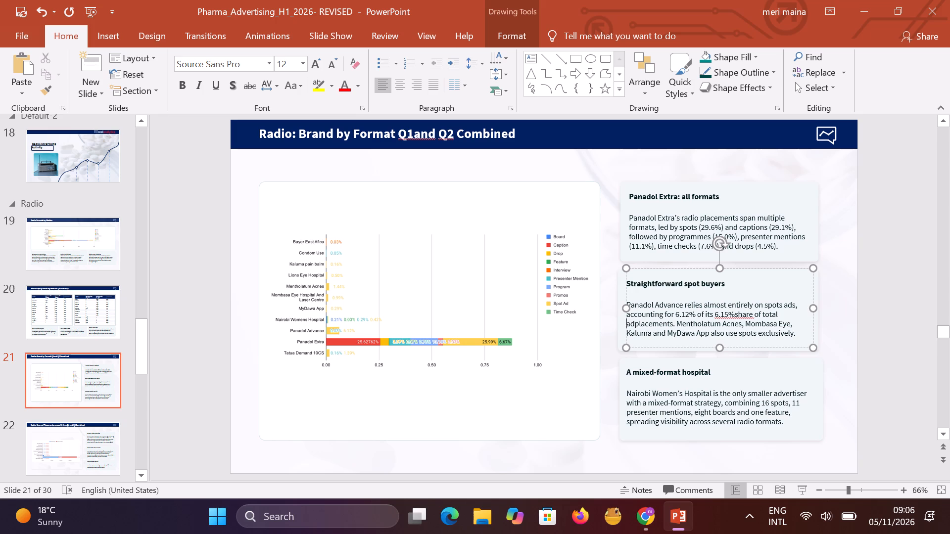
left_click(736, 315)
key("space")
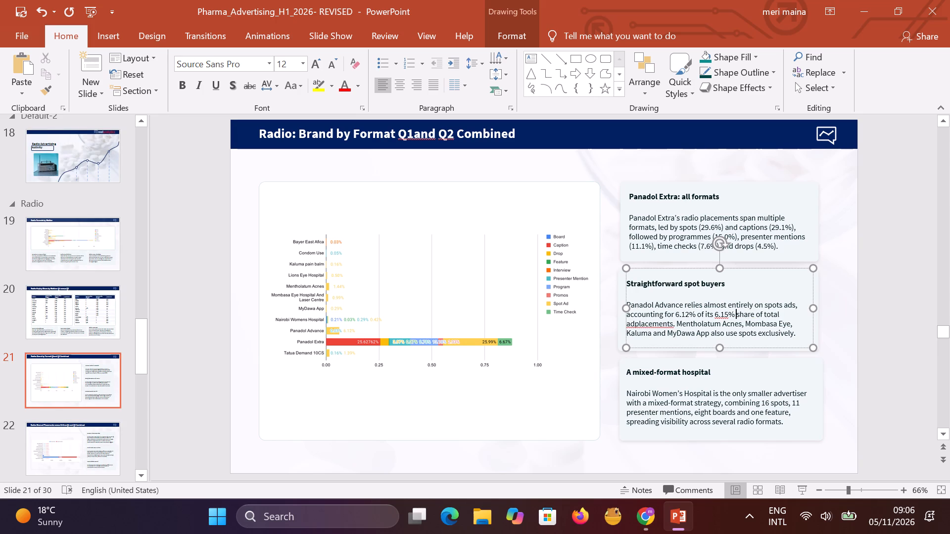
left_click(634, 324)
key("space")
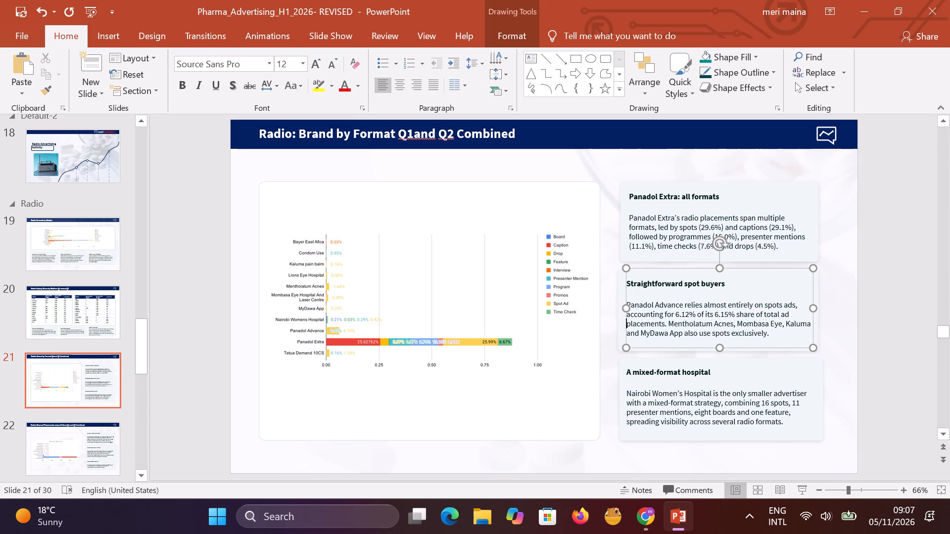
In the "A mixed-format hospital" card, change "combining" to "combined" in the Nairobi Women's Hospital sentence.
left_click(755, 372)
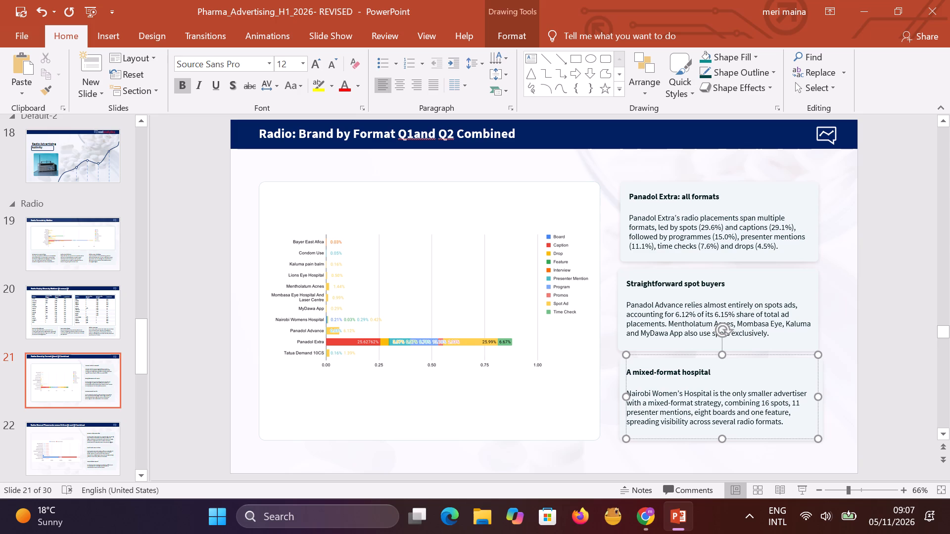
left_click(761, 403)
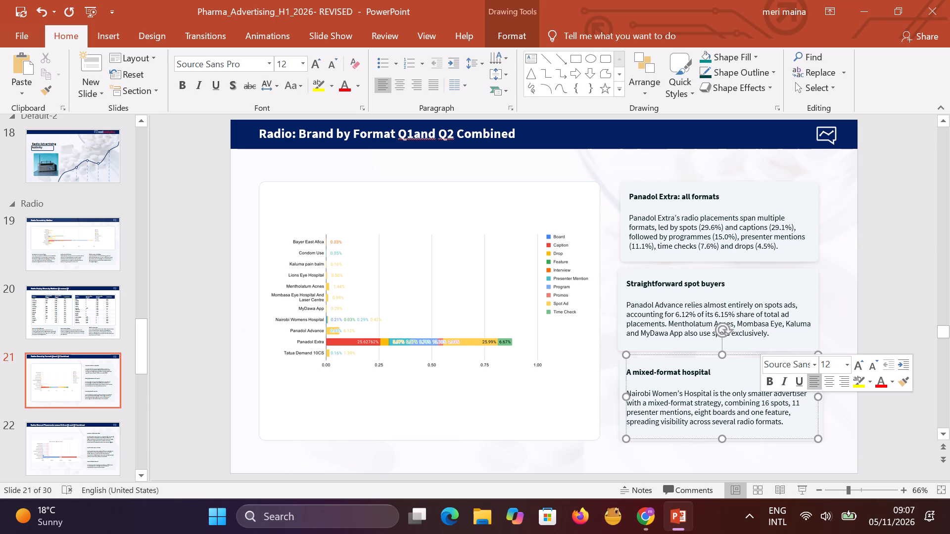
left_click_drag(750, 404, 765, 402)
left_click(765, 402)
left_click_drag(769, 399, 752, 401)
left_click(752, 401)
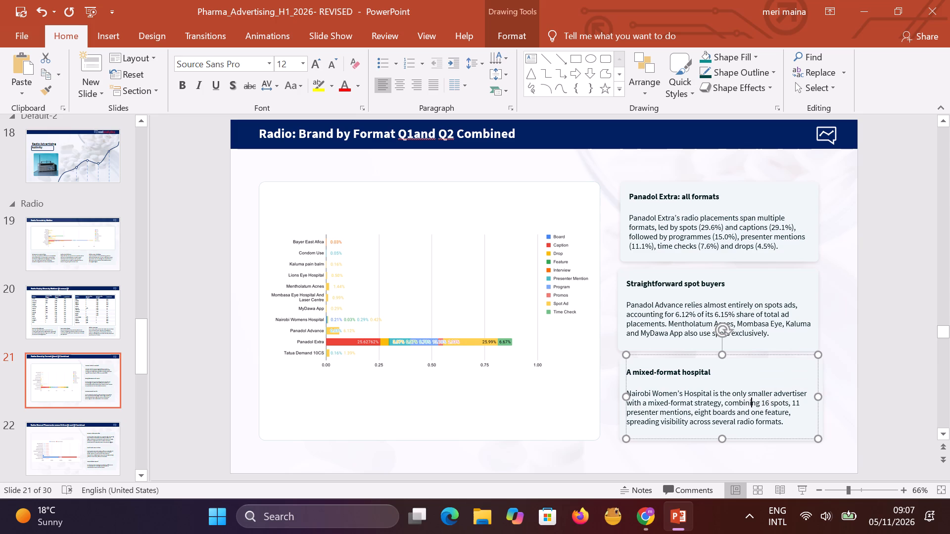
left_click(750, 404)
type("ed")
key("Delete")
key("Delete")
key("Delete")
Delete the counts before "spots" and "presenter mentions" in the Nairobi Women's Hospital sentence and tidy the spacing.
key("Delete")
key("Delete")
key("Delete")
key("Delete")
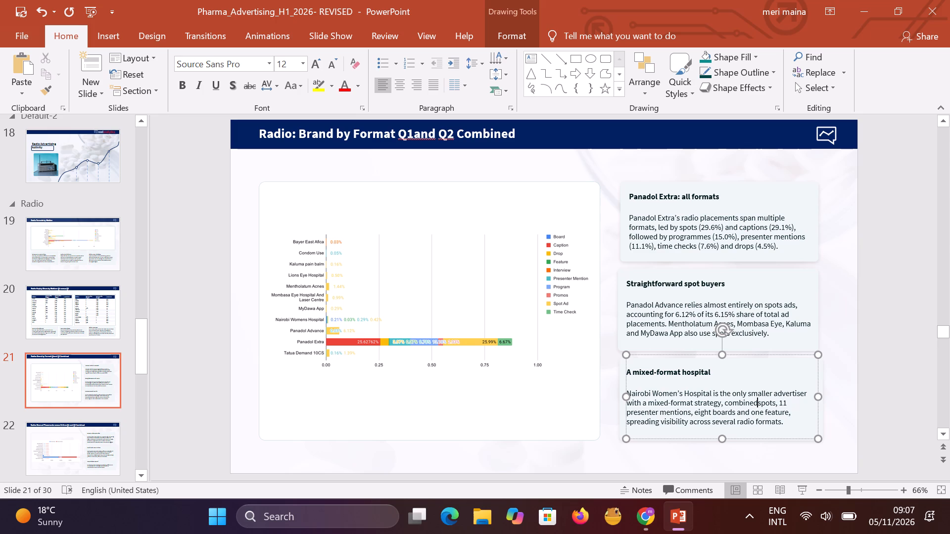
key("space")
left_click_drag(779, 402, 785, 402)
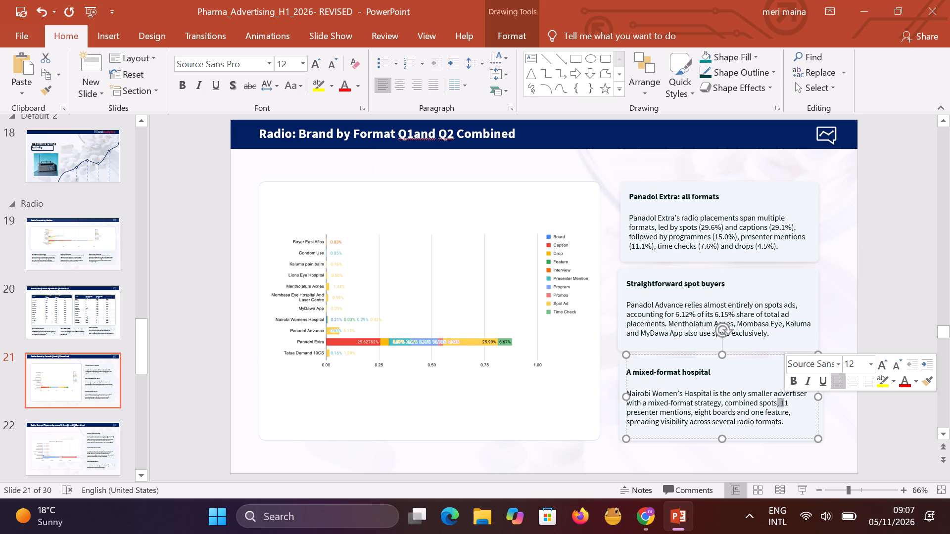
left_click(788, 401)
key("BackSpace")
key("BackSpace")
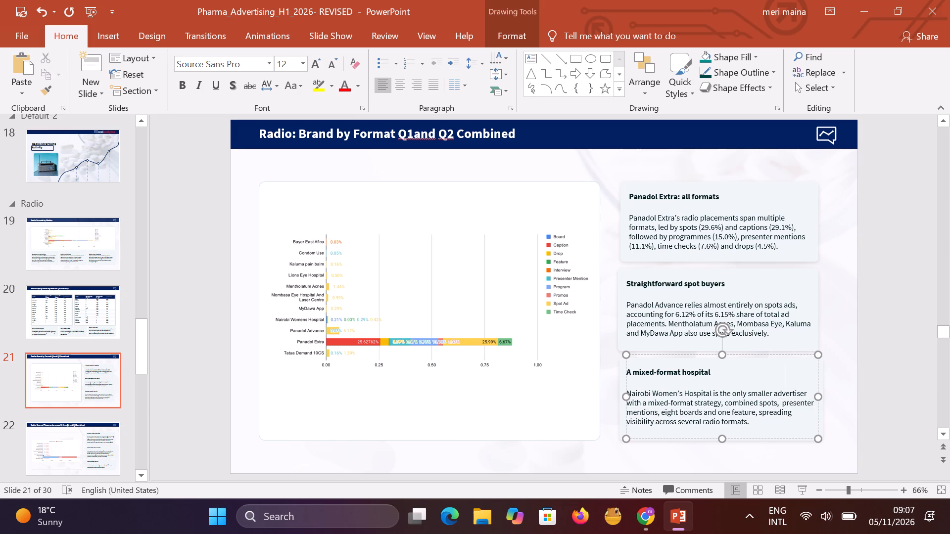
key("Delete")
Delete the number words before "boards" and "feature" in the Nairobi Women's Hospital sentence.
left_click(676, 411)
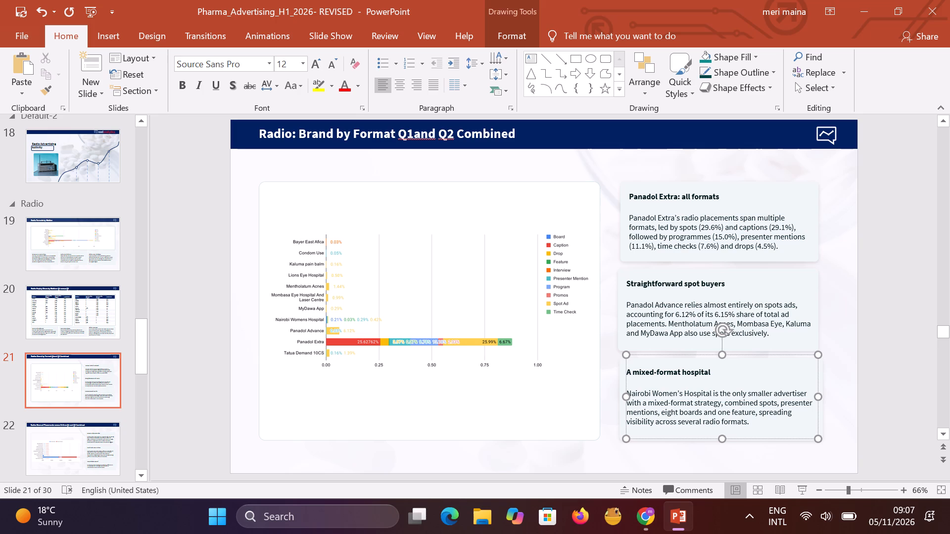
left_click(678, 408)
key("BackSpace")
key("BackSpace")
key("BackSpace")
key("BackSpace")
key("BackSpace")
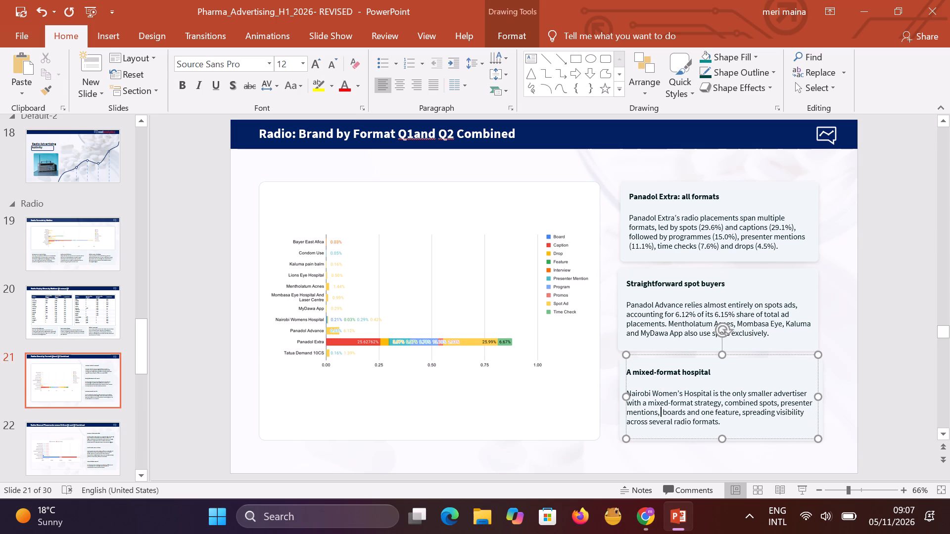
key("Delete")
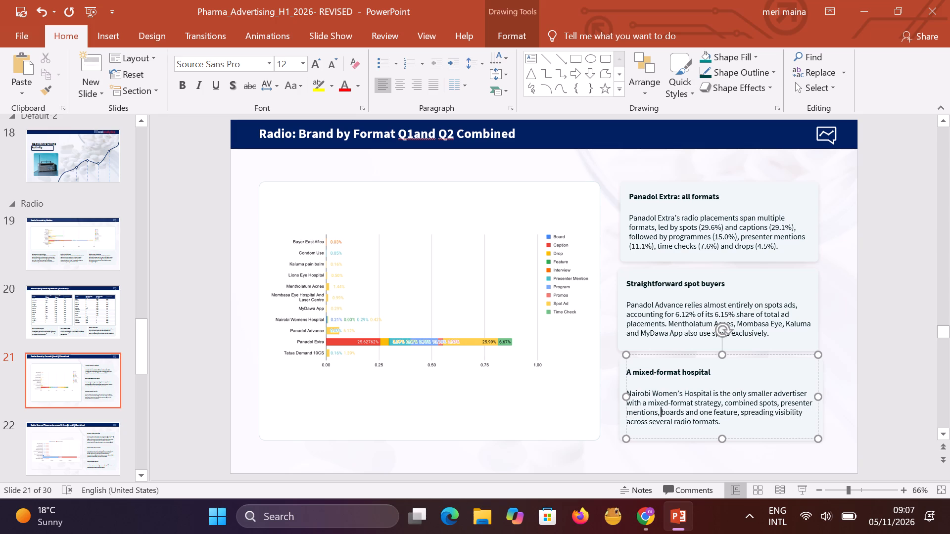
left_click(712, 413)
key("BackSpace")
key("BackSpace")
key("BackSpace")
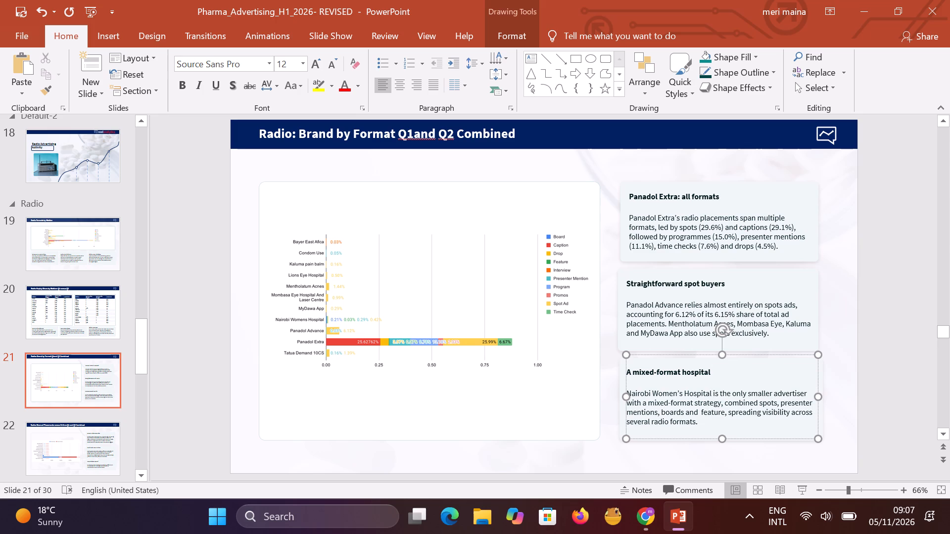
left_click(709, 421)
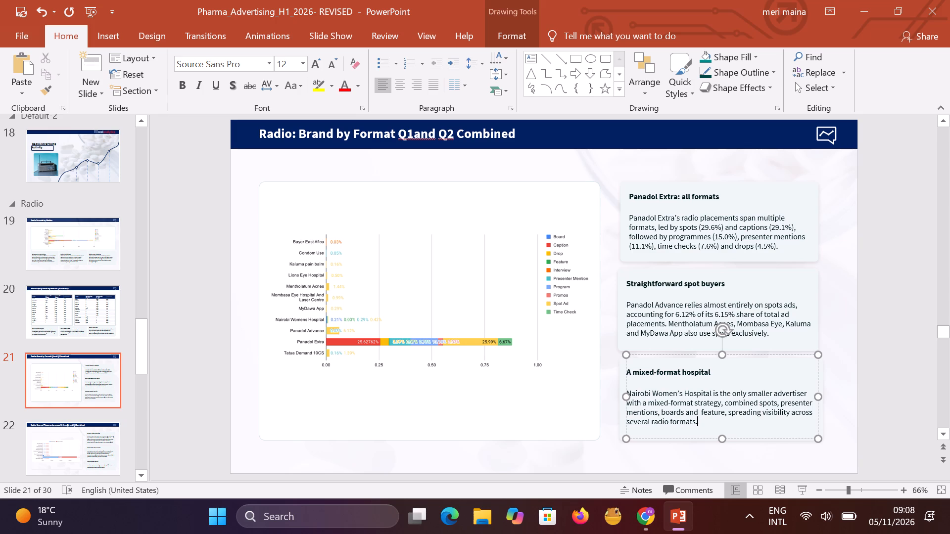
left_click(712, 418)
In the Nairobi Women's Hospital sentence, replace ", spreading" with "for" so it reads "feature for visibility".
left_click_drag(668, 424, 676, 419)
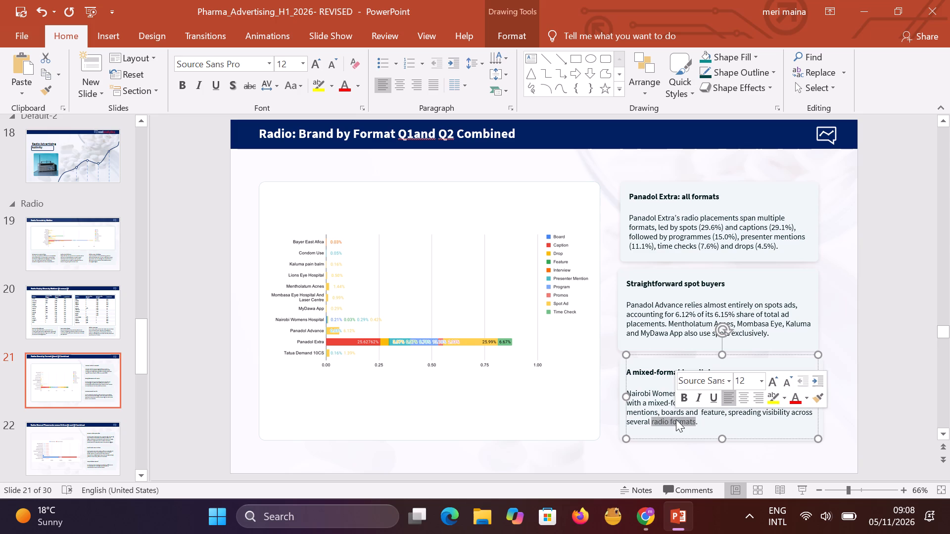
left_click(736, 424)
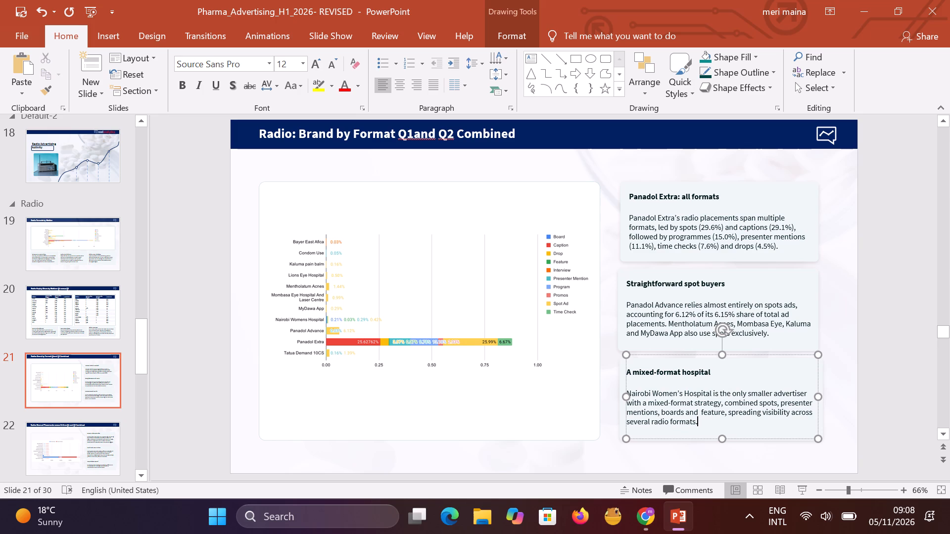
left_click_drag(723, 413, 761, 415)
left_click_drag(761, 415, 761, 415)
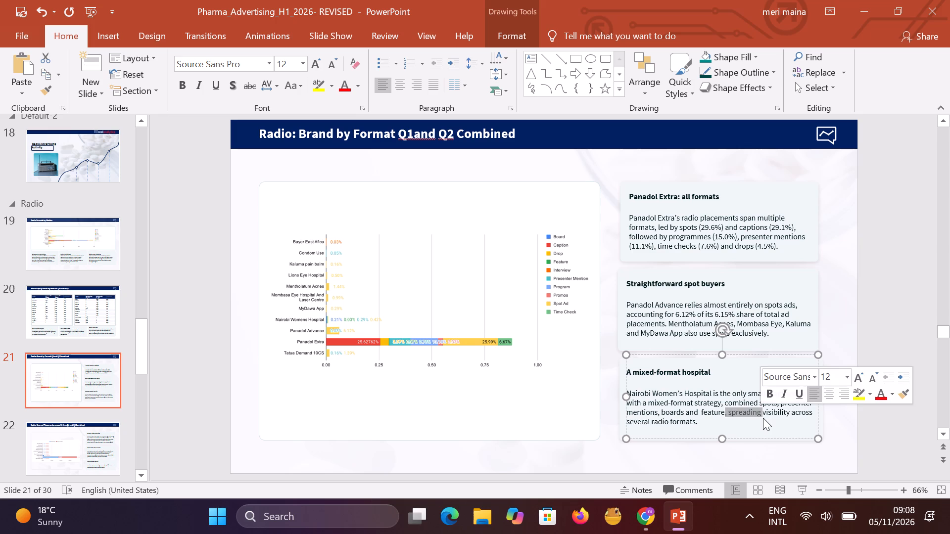
key("space")
type("for")
key("space")
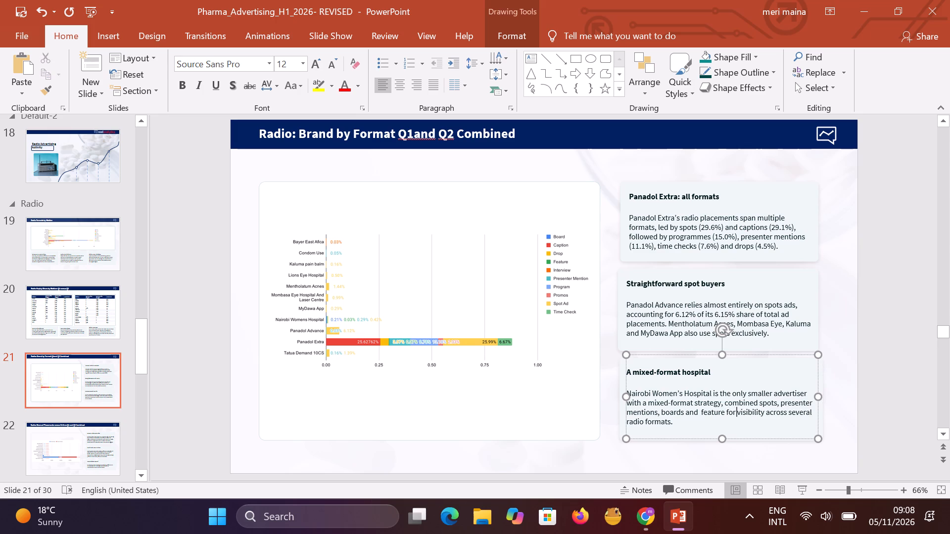
Replace "across several radio formats" with "across radio channels" at the end of the Nairobi Women's Hospital sentence.
left_click_drag(765, 415, 765, 420)
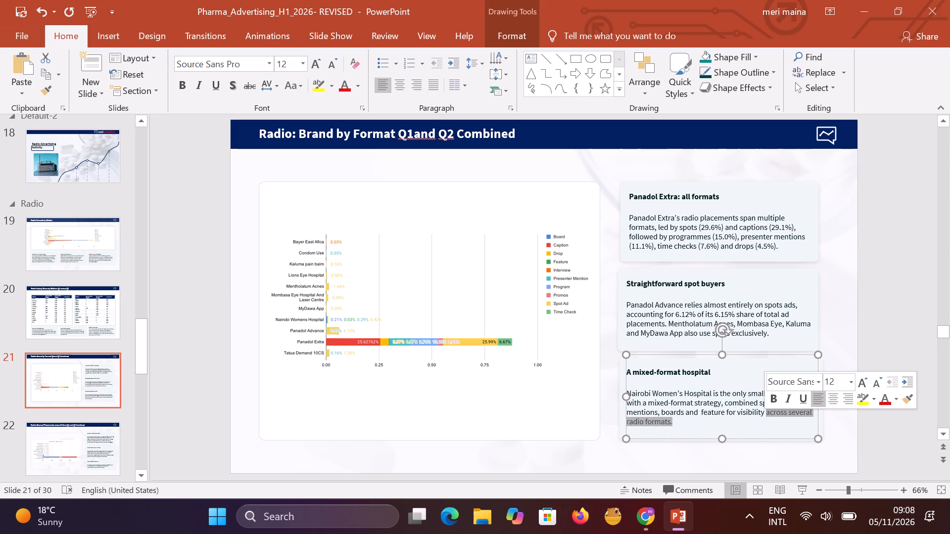
key("BackSpace")
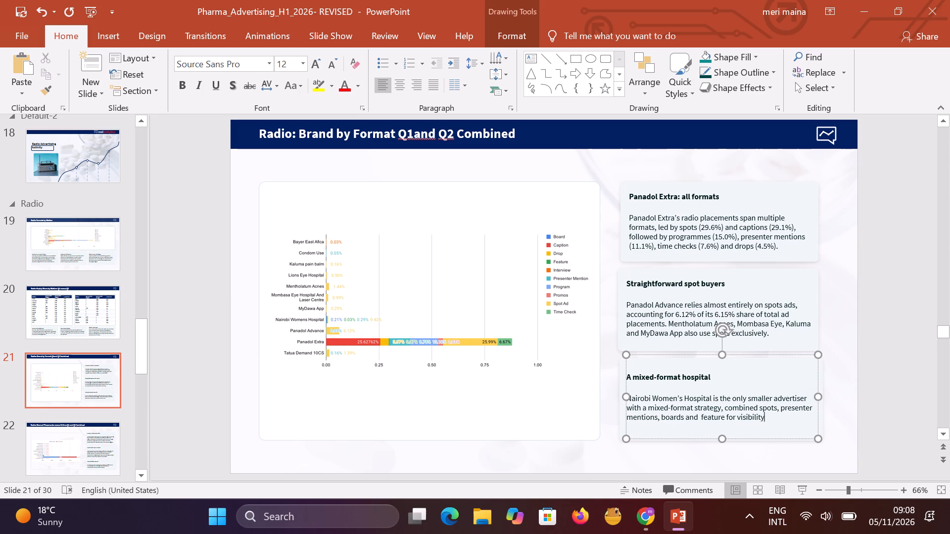
key("period")
left_click(763, 416)
key("space")
type("across radio channed")
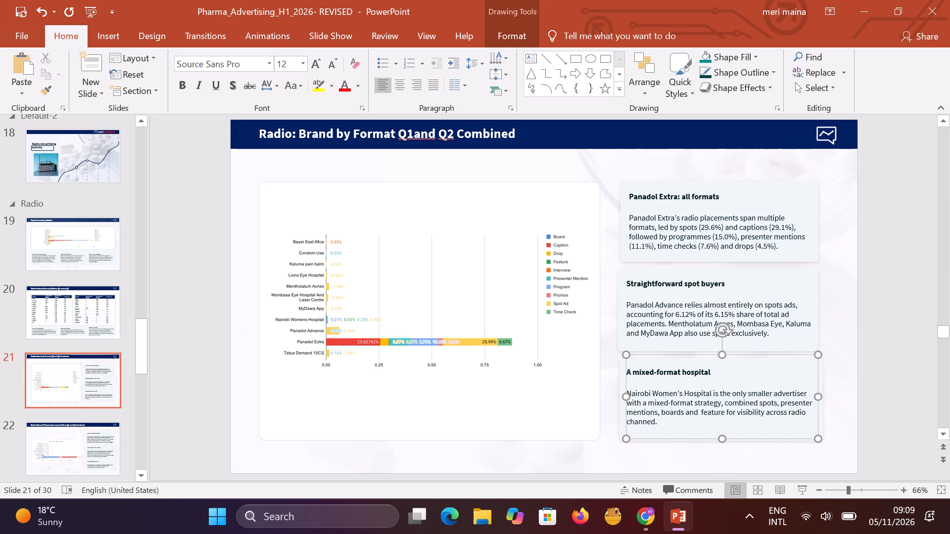
key("BackSpace")
type("ls")
left_click(437, 417)
left_click(589, 467)
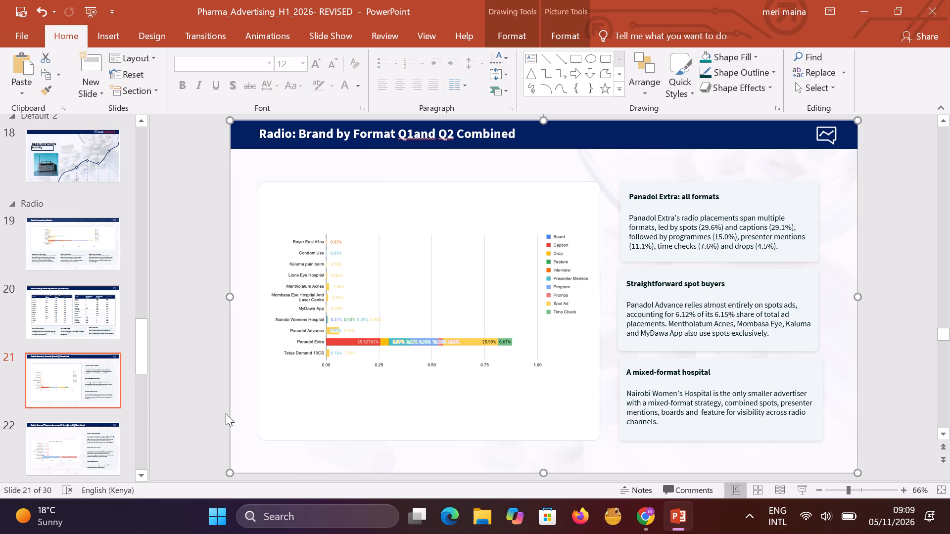
Review the commentary on the radio placements versus airtime, Radio Brand Share and Print Insertions by Publication slides against their charts and tables.
left_click(68, 445)
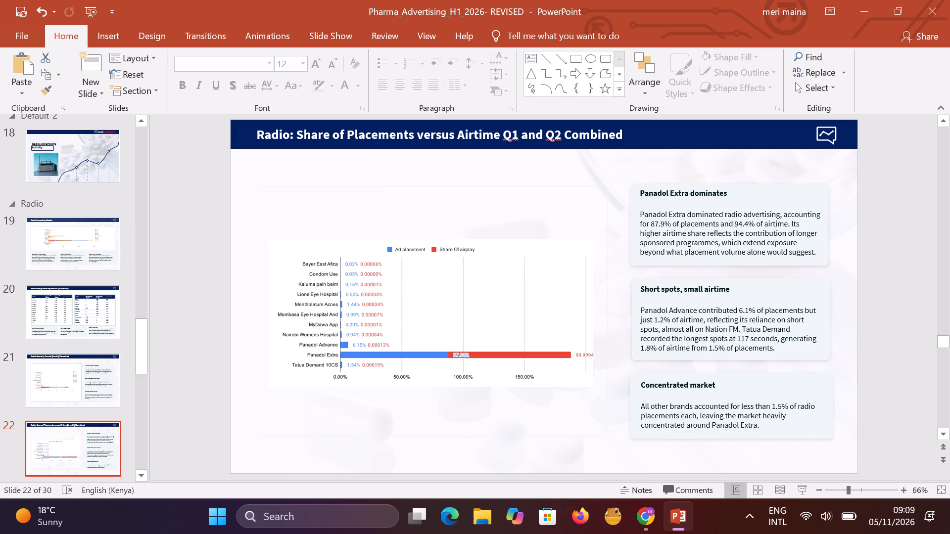
left_click(685, 394)
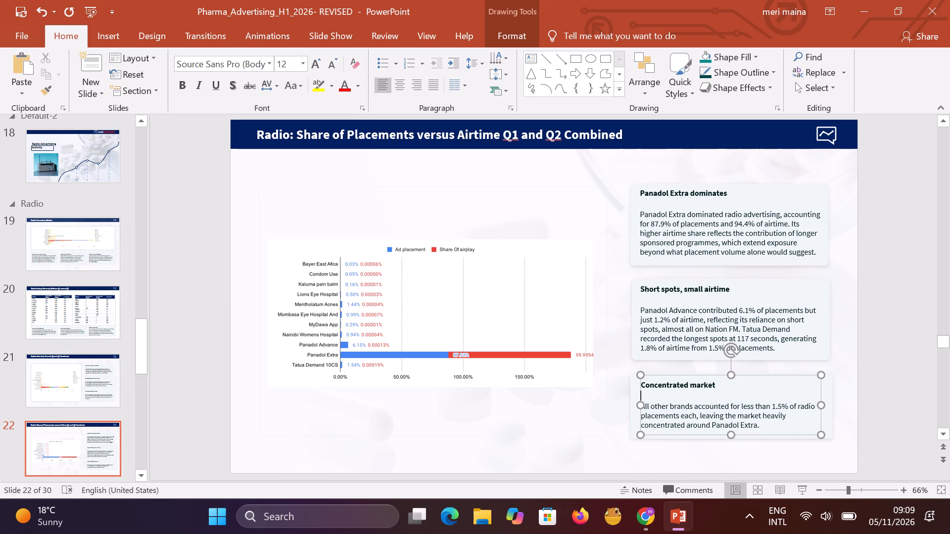
scroll(61, 425, "down", 8)
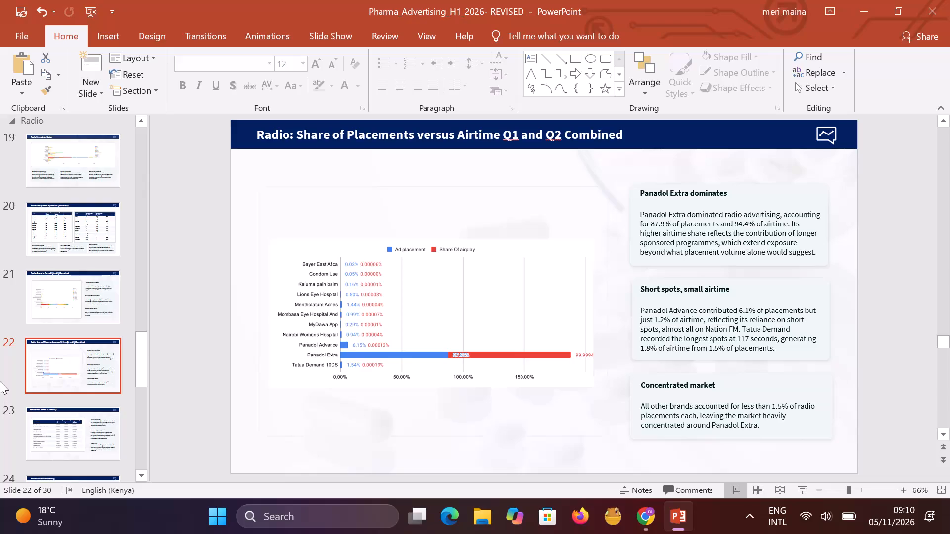
left_click(99, 436)
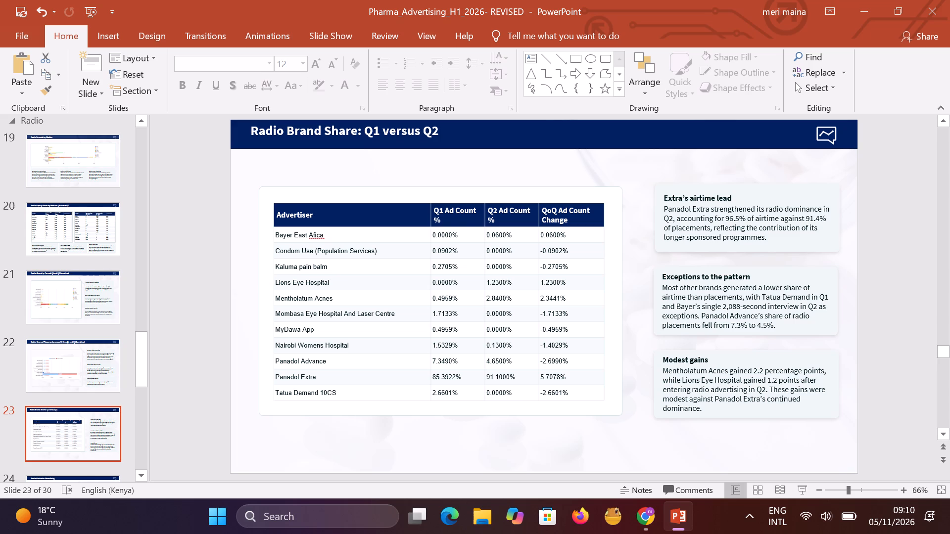
left_click(491, 444)
scroll(506, 357, "down", 6)
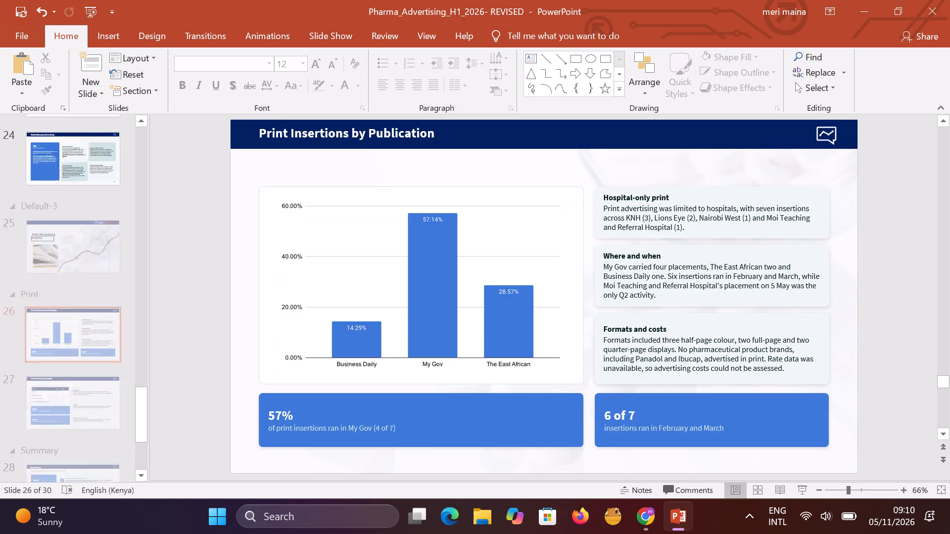
scroll(468, 411, "up", 2)
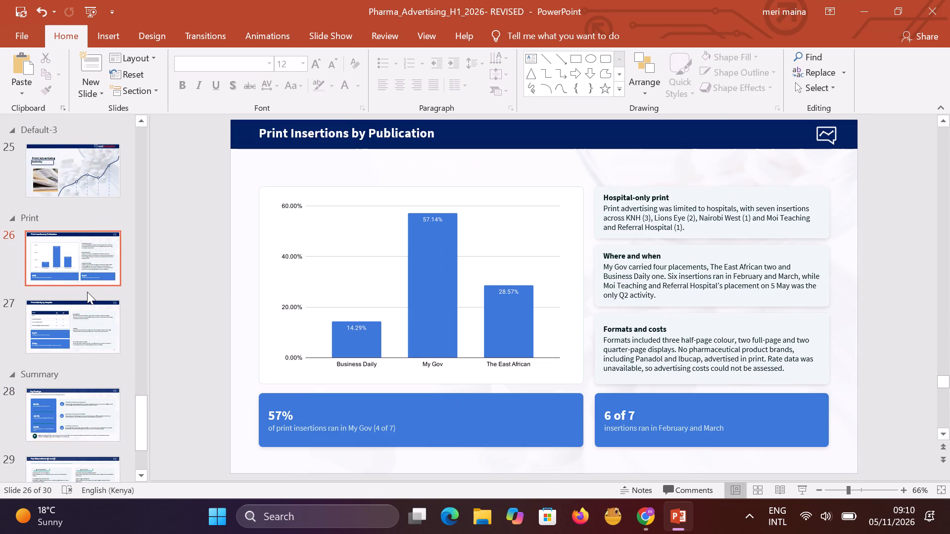
left_click(435, 429)
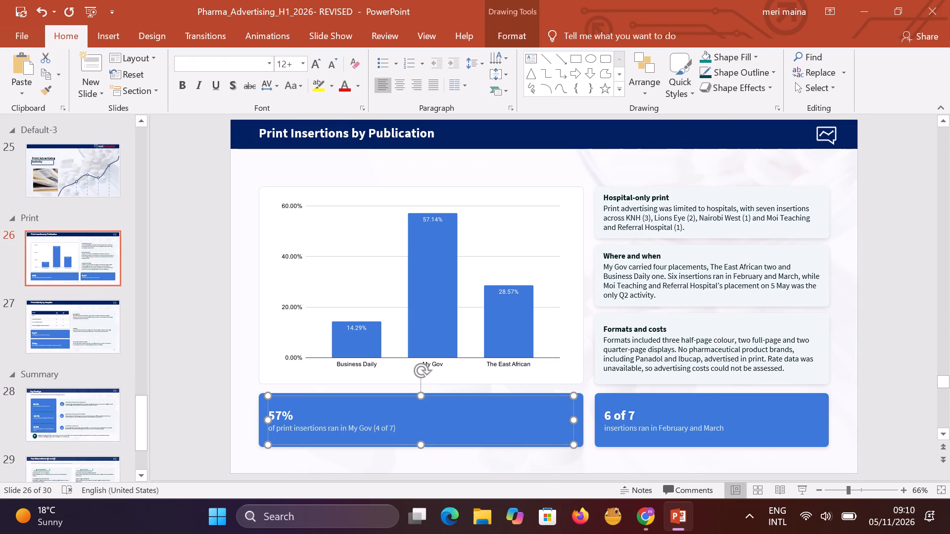
left_click(661, 420)
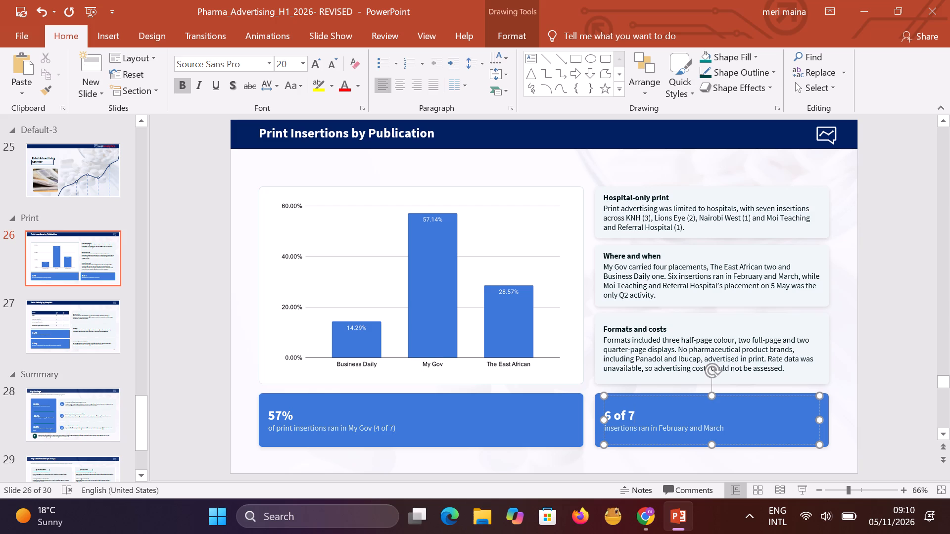
scroll(54, 444, "down", 3)
On the Key Findings slide, make the headings and text of the three takeaway cards black.
left_click(107, 391)
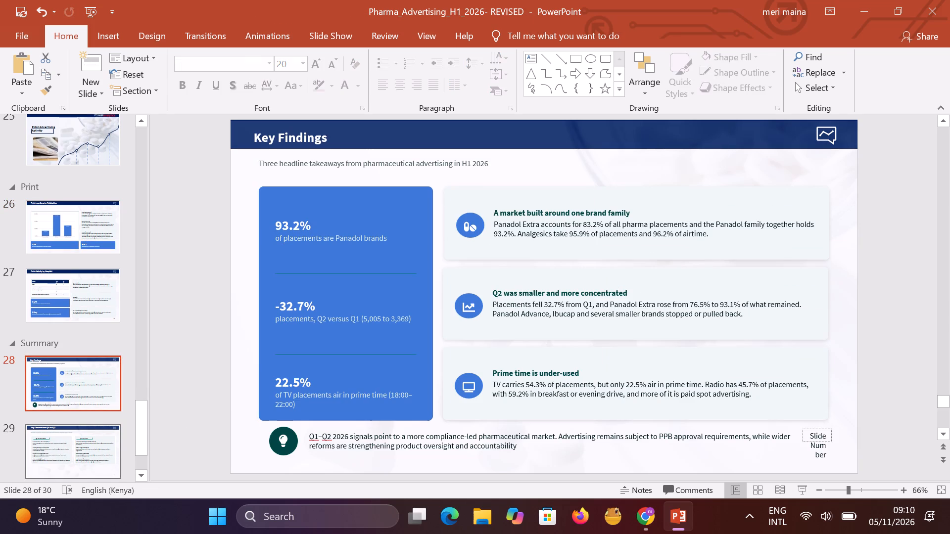
left_click_drag(494, 209, 593, 272)
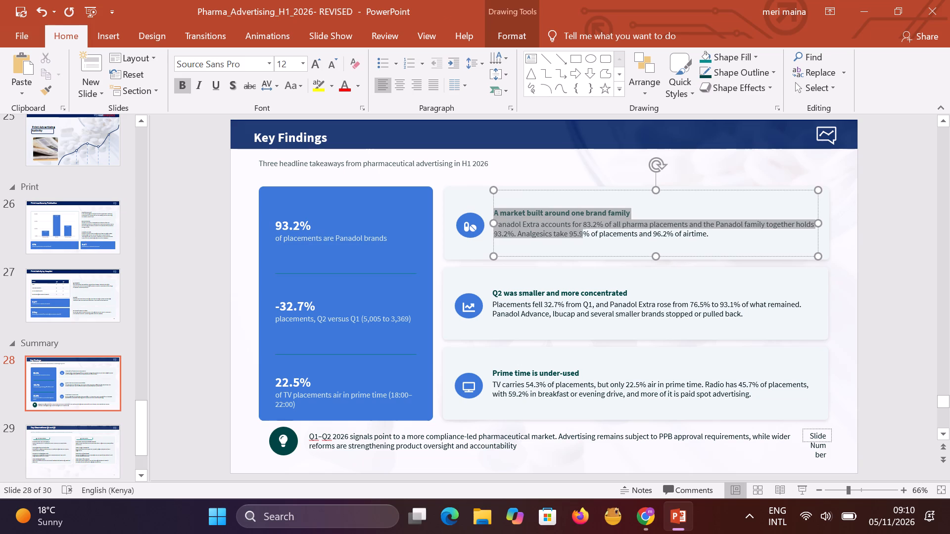
left_click_drag(593, 272, 609, 354)
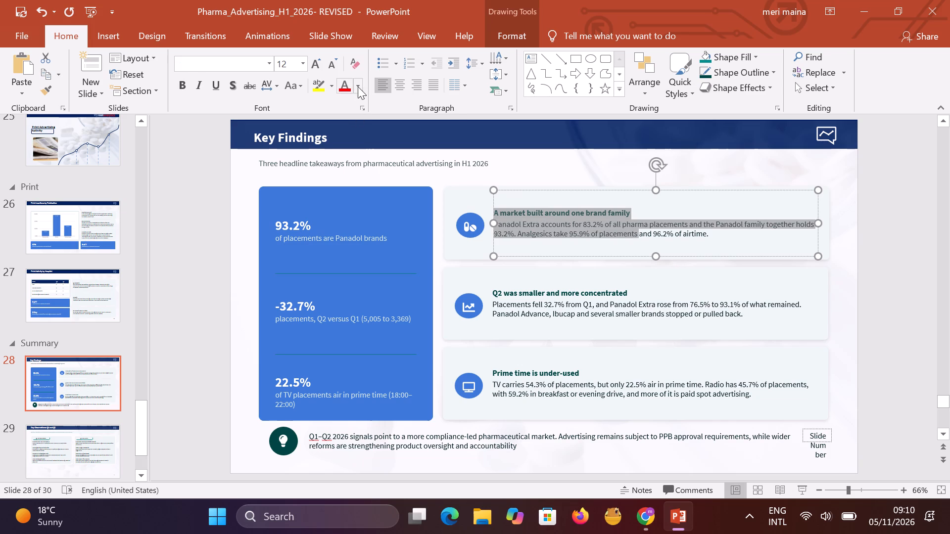
left_click(358, 87)
left_click(357, 118)
left_click_drag(493, 291, 798, 322)
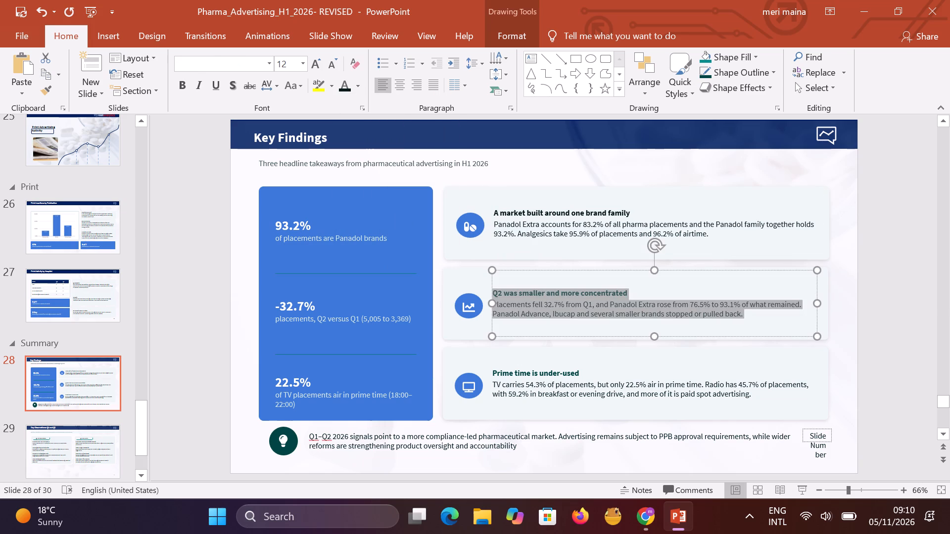
left_click(347, 91)
left_click_drag(494, 370, 816, 407)
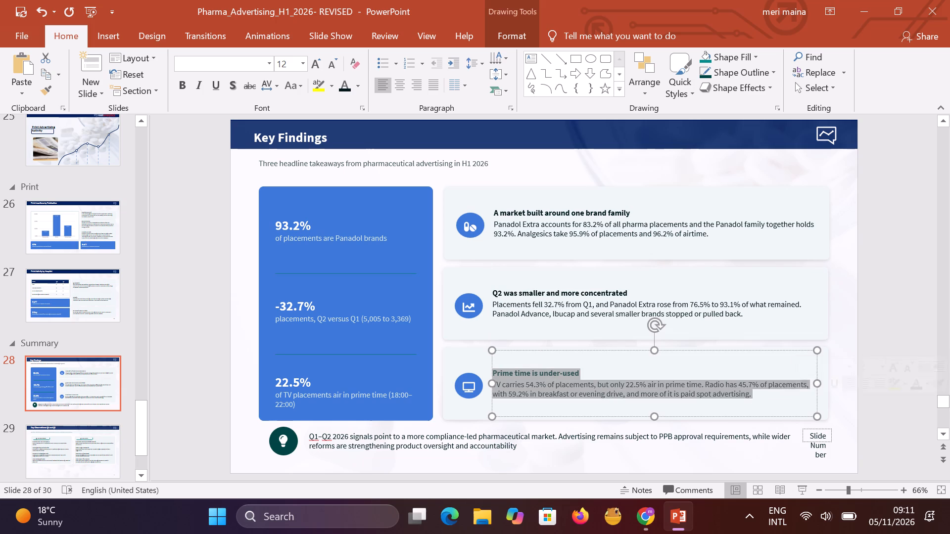
left_click(342, 90)
Delete the "Three headline takeaways from pharmaceutical advertising in H1 2026" subtitle from the Key Findings slide.
left_click(285, 441)
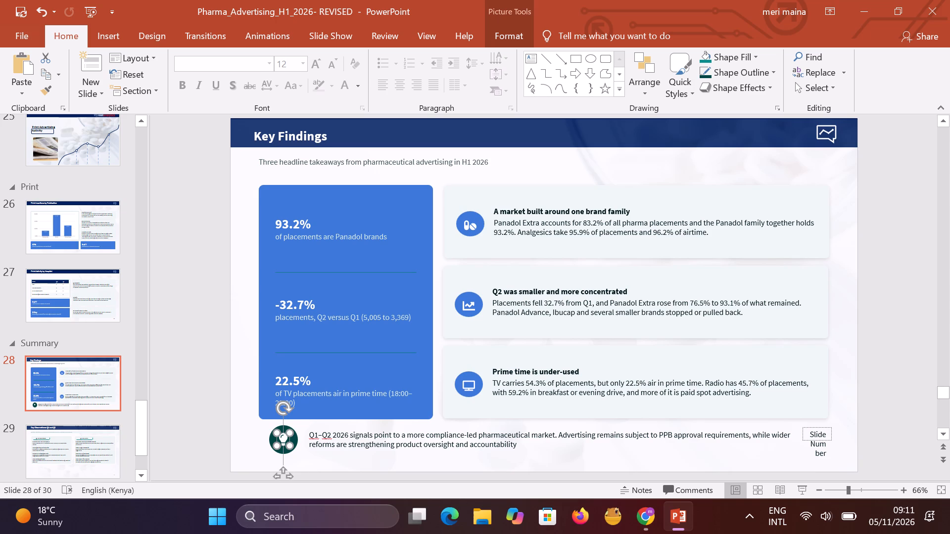
left_click(347, 164)
key("BackSpace")
left_click(534, 162)
key("BackSpace")
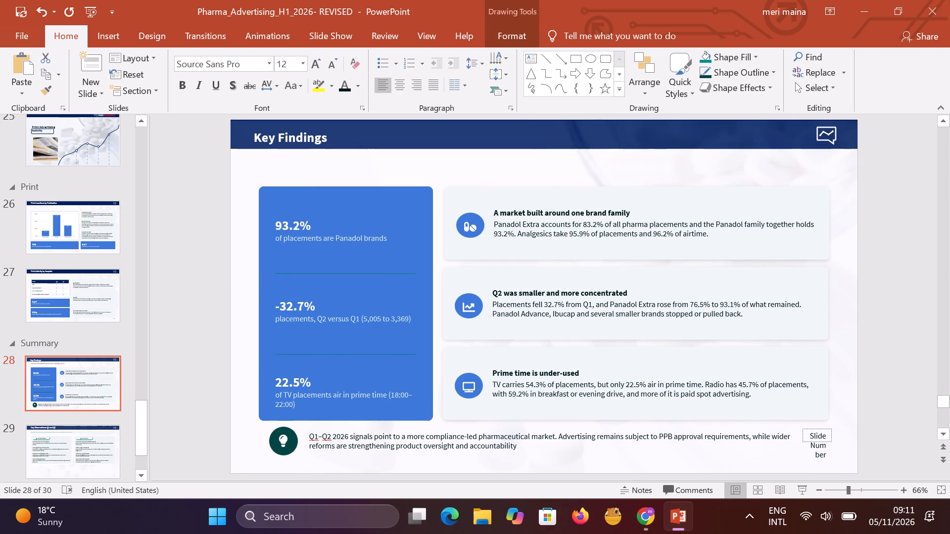
Fill the circle of the light-bulb icon on the Key Findings slide with the recent medium blue and remove its outline.
left_click(289, 447)
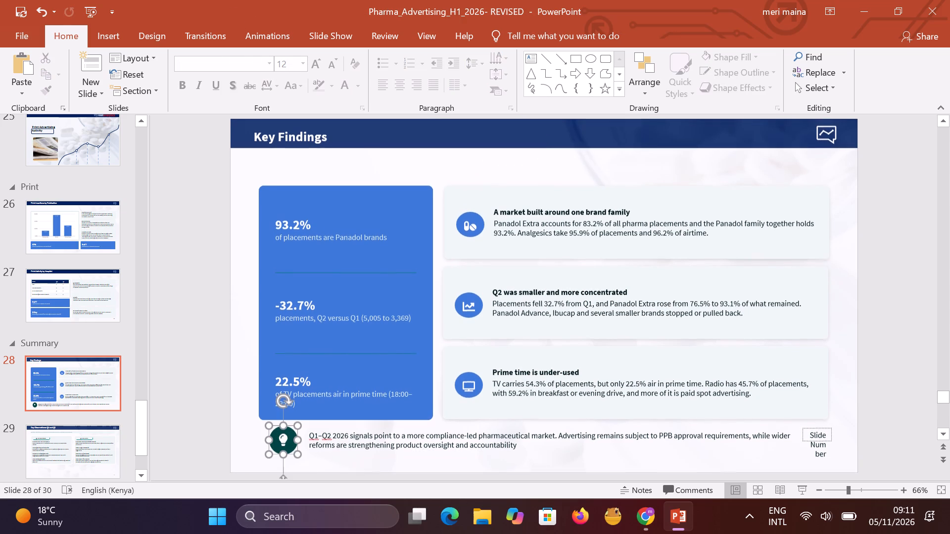
left_click(359, 88)
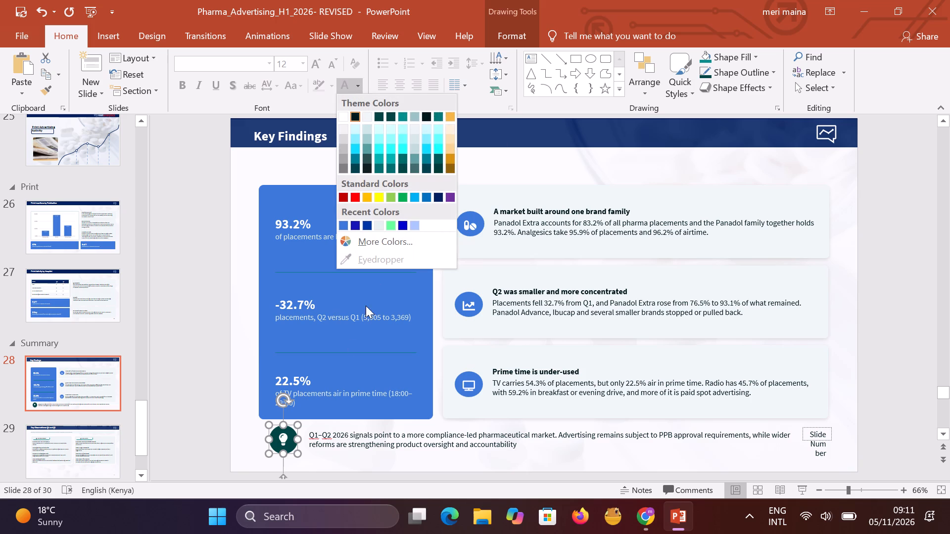
right_click(294, 434)
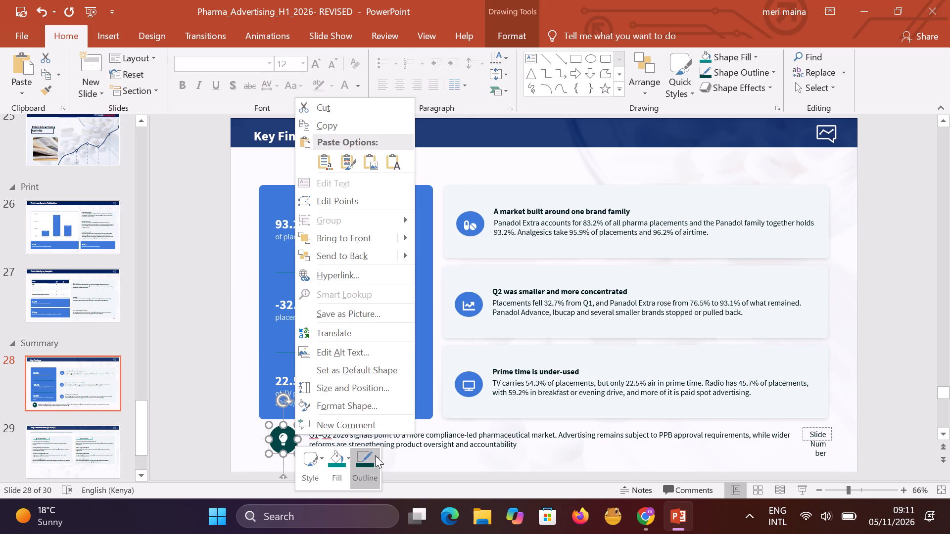
left_click(349, 459)
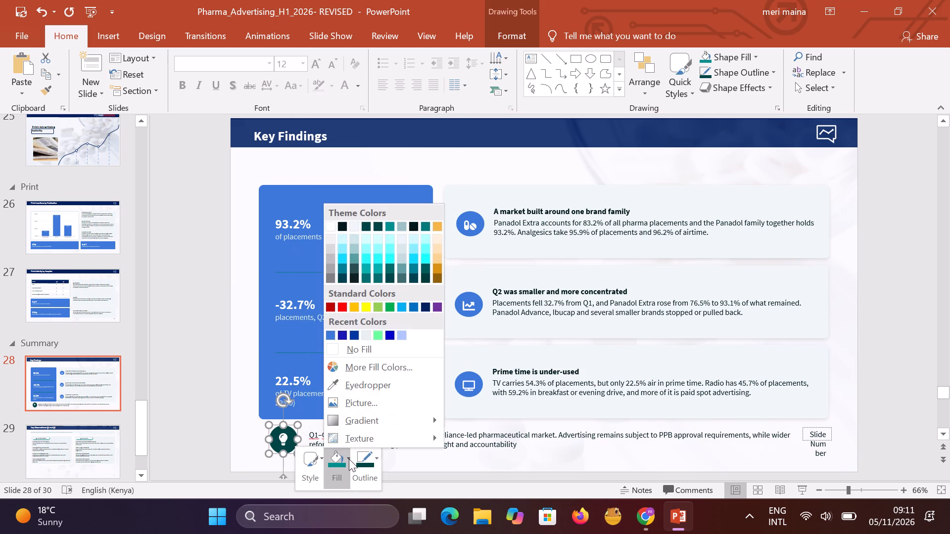
left_click(331, 336)
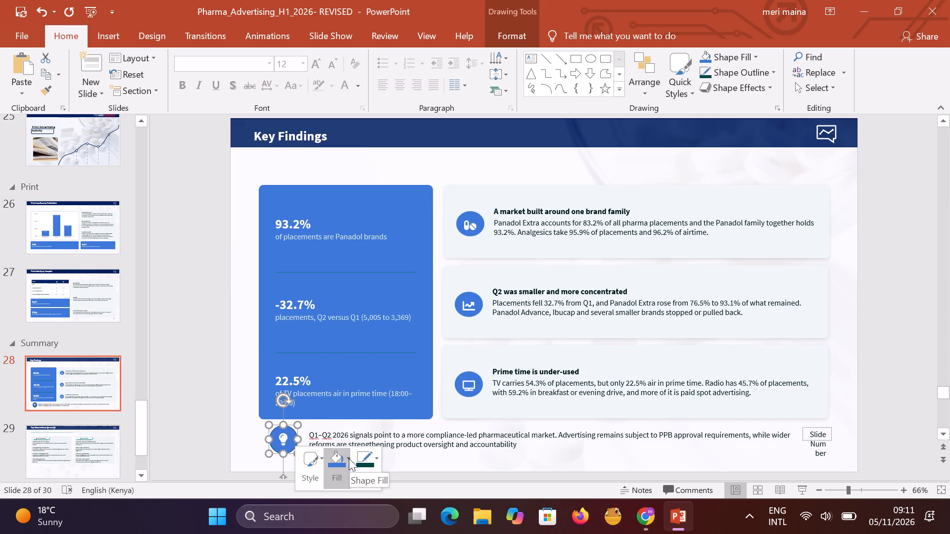
left_click(349, 458)
left_click(325, 352)
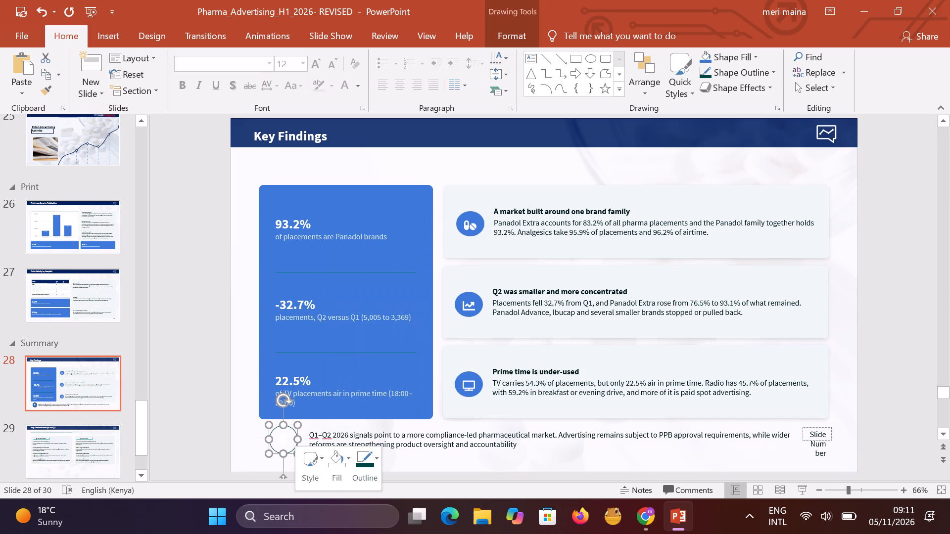
left_click(346, 459)
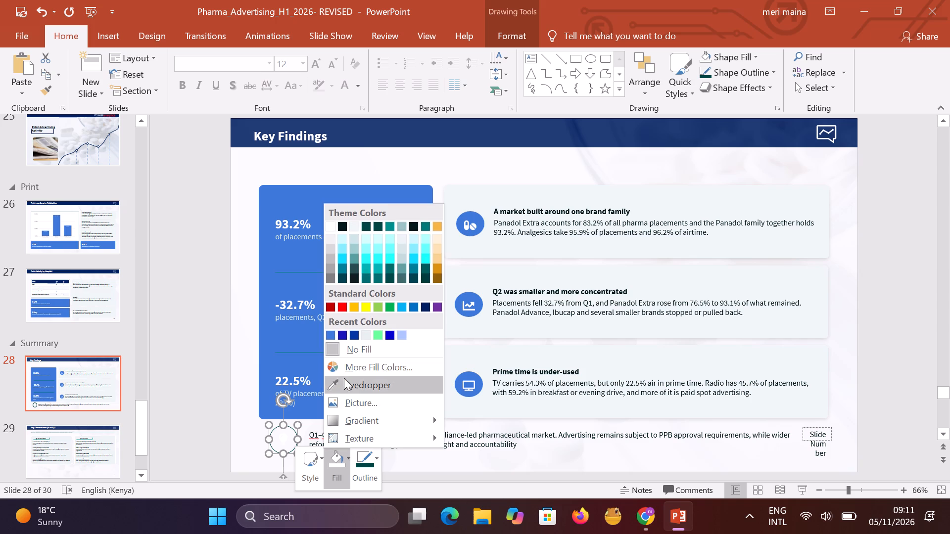
left_click(331, 336)
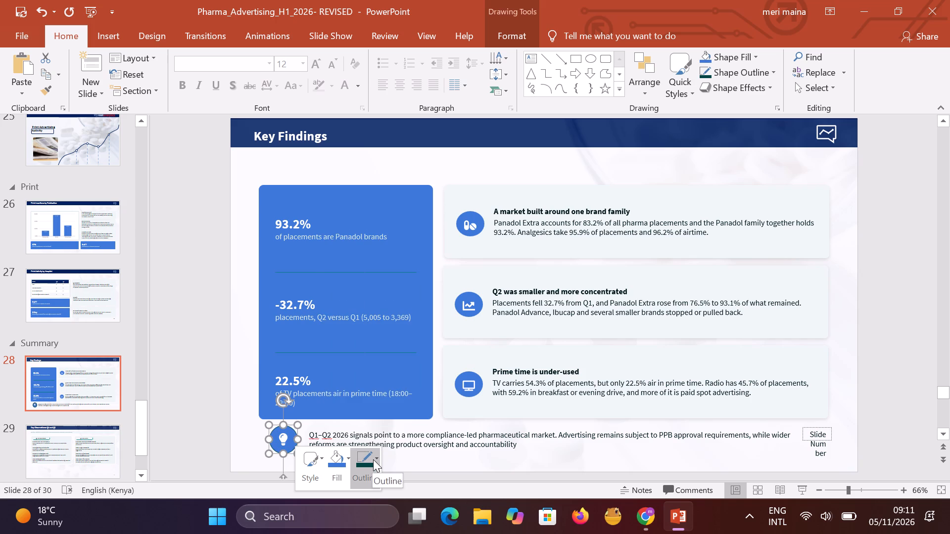
left_click(373, 459)
left_click(358, 371)
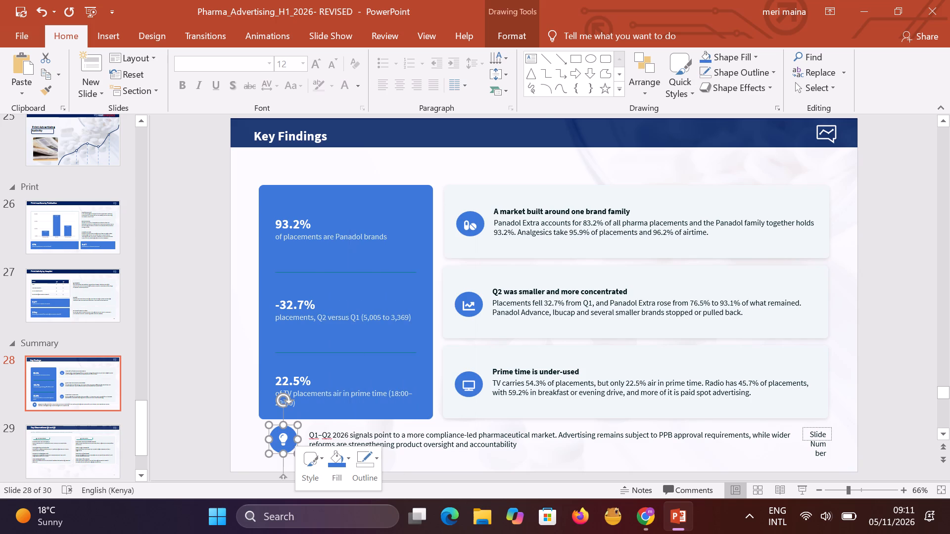
left_click(240, 403)
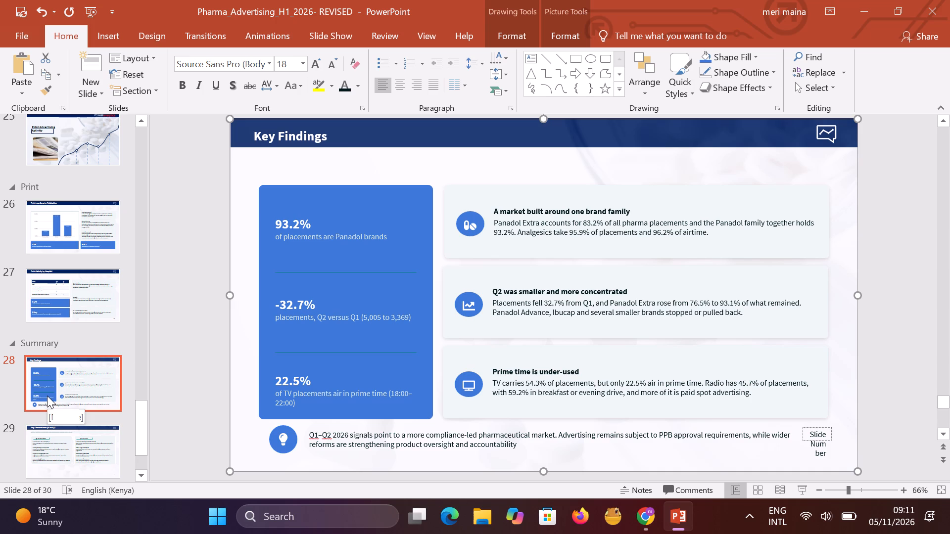
Delete the slide number placeholder from the Key Findings slide.
scroll(68, 394, "down", 1)
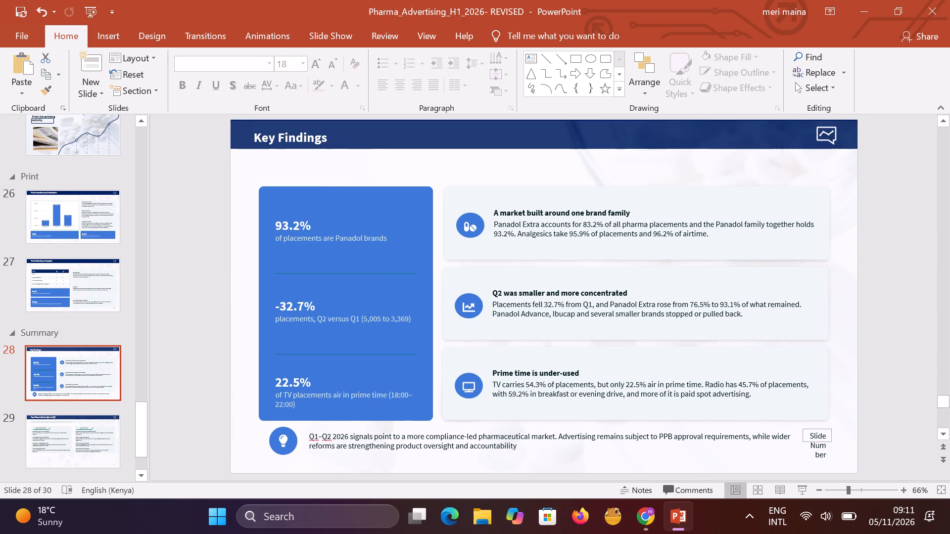
left_click(818, 449)
key("Delete")
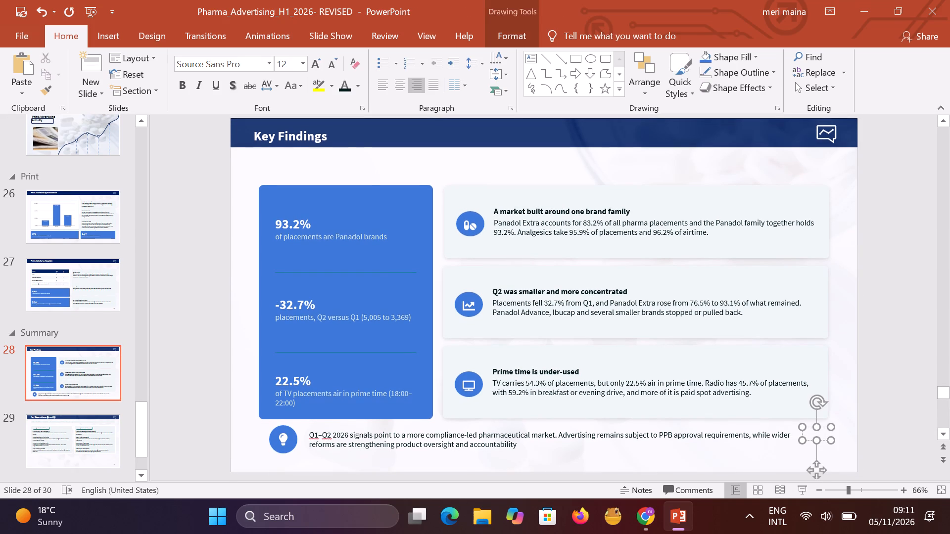
left_click(880, 433)
left_click(818, 453)
key("Delete")
left_click(821, 433)
key("Delete")
left_click(839, 439)
key("Delete")
left_click(823, 451)
key("Delete")
left_click(822, 460)
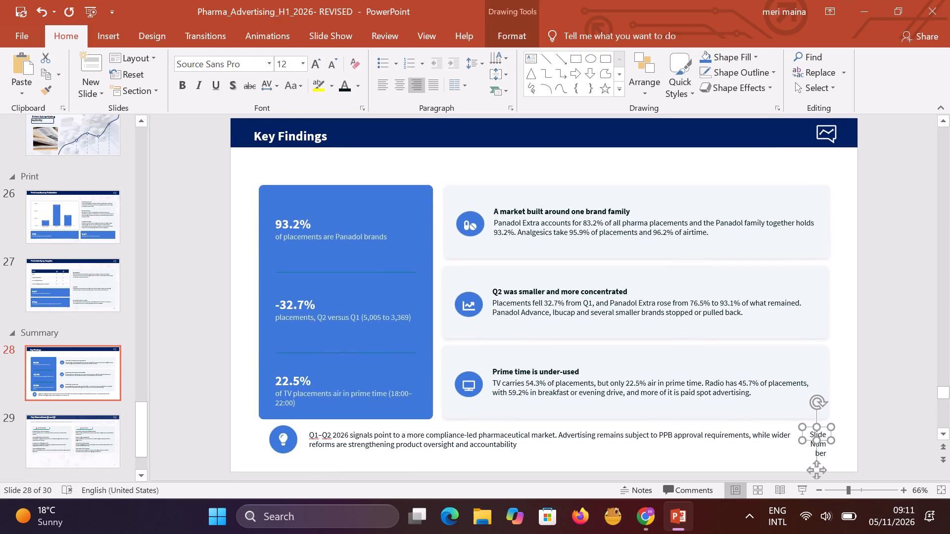
left_click(823, 456)
left_click(863, 431)
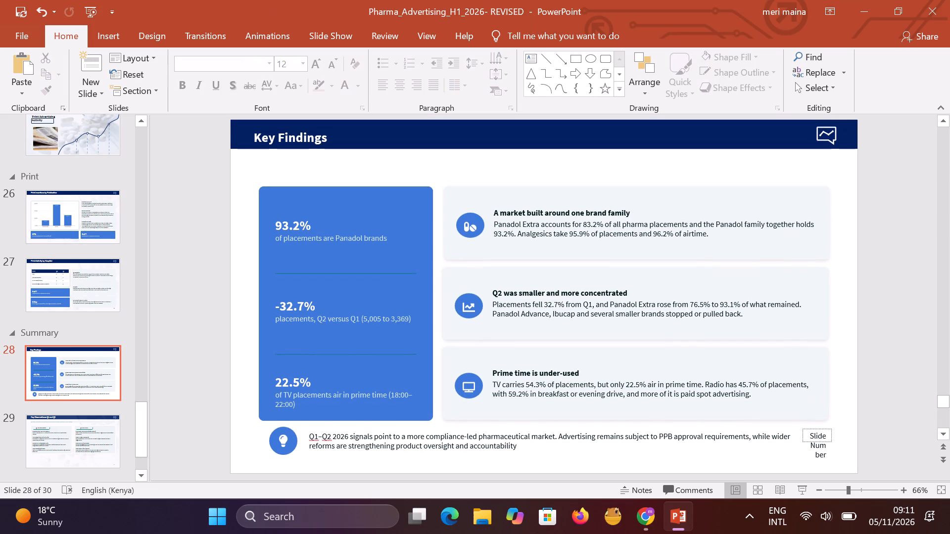
left_click(832, 436)
key("Delete")
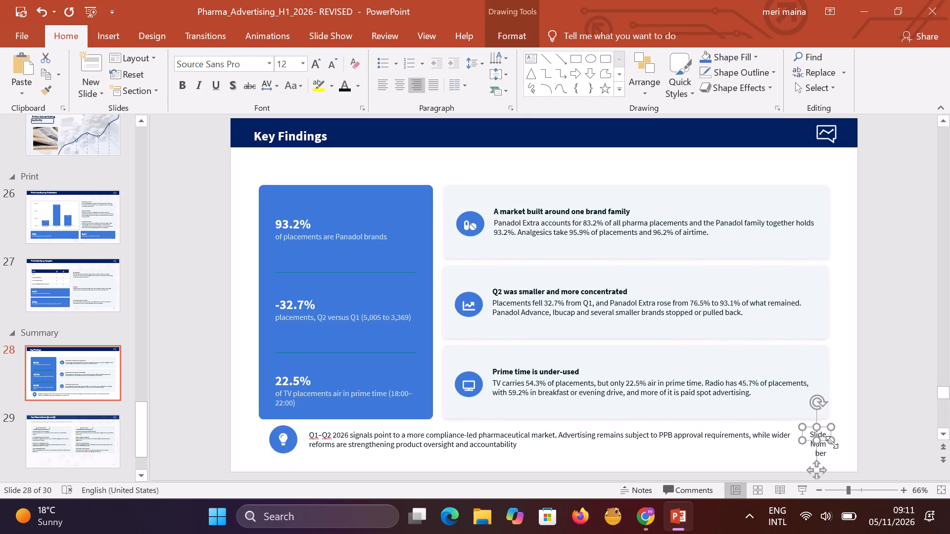
left_click(830, 444)
key("Delete")
left_click(883, 410)
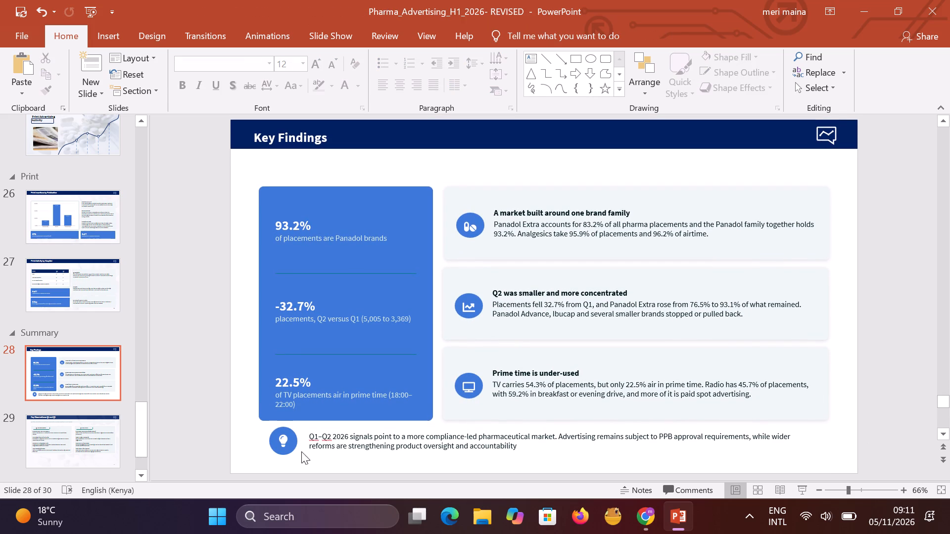
Delete the "What the activity tells us about how pharmaceutical brands advertised in each quarter" subtitle from the Key Observations slide.
left_click(91, 464)
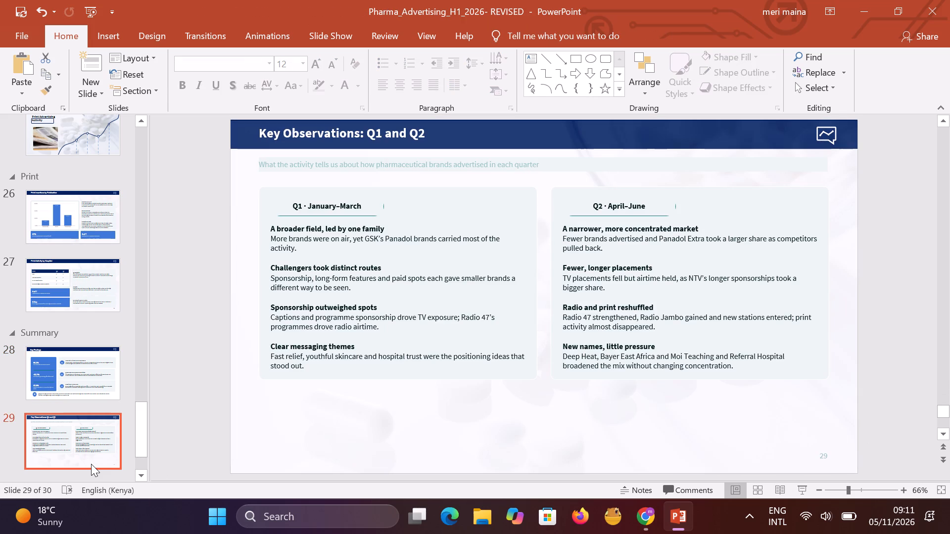
left_click(401, 167)
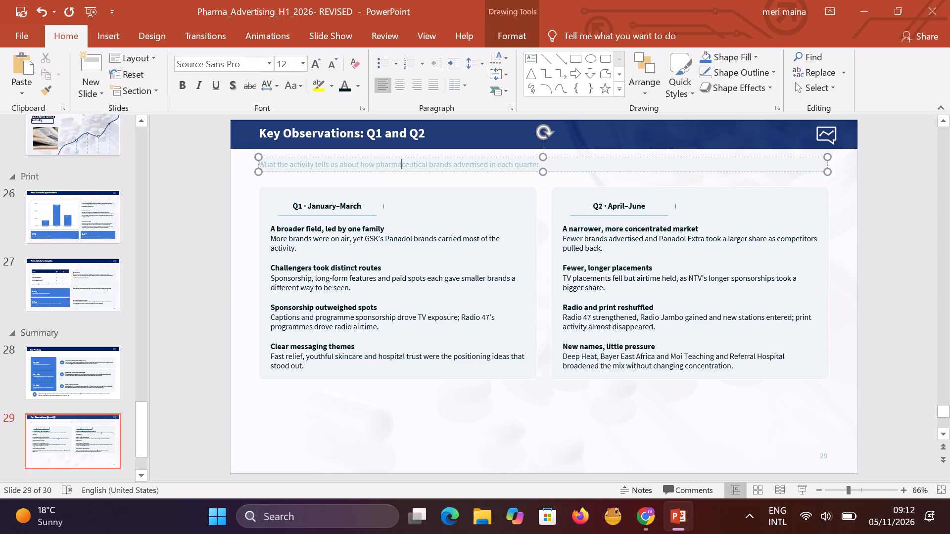
key("Delete")
left_click(541, 157)
key("Delete")
Copy the background picture of the Key Observations slide and send the original to the back.
left_click(491, 181)
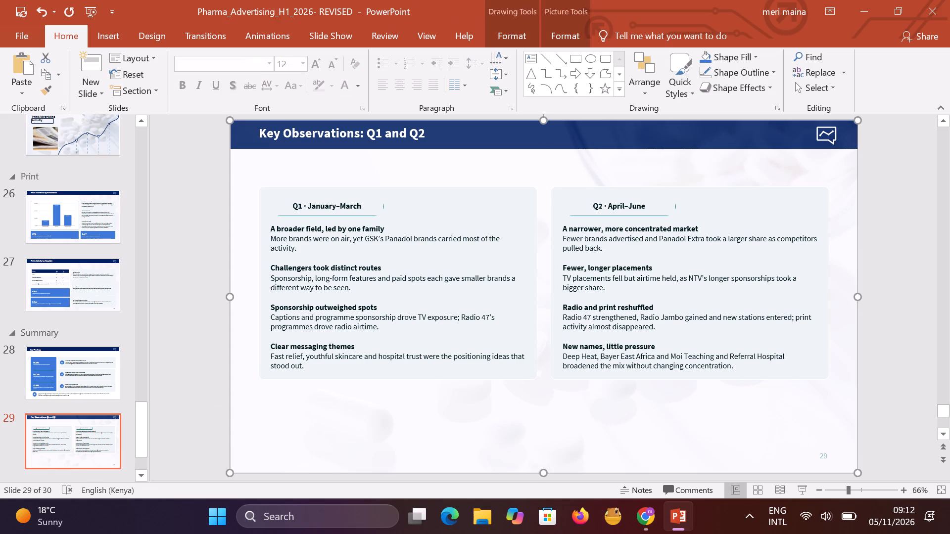
key("ctrl+c")
right_click(521, 176)
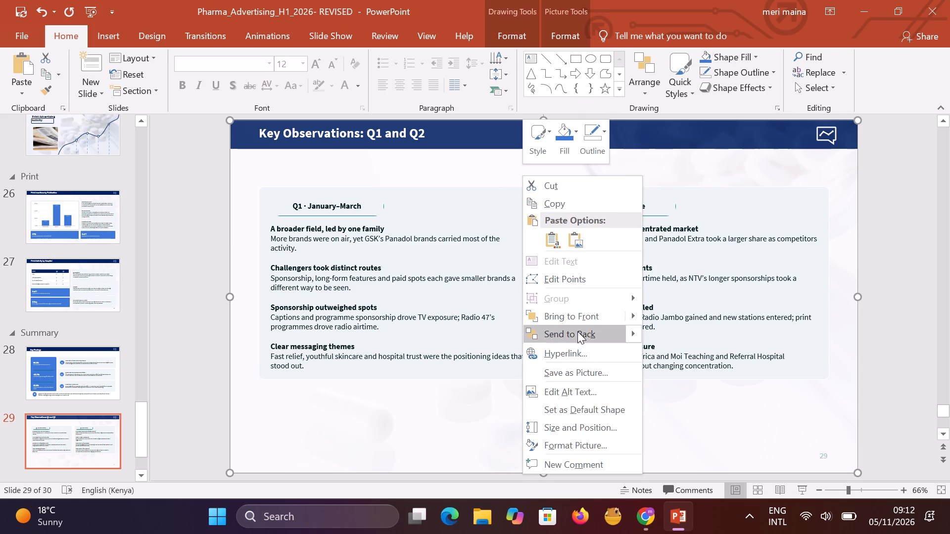
left_click(577, 331)
Delete the slide number from the Key Observations slide.
left_click(825, 462)
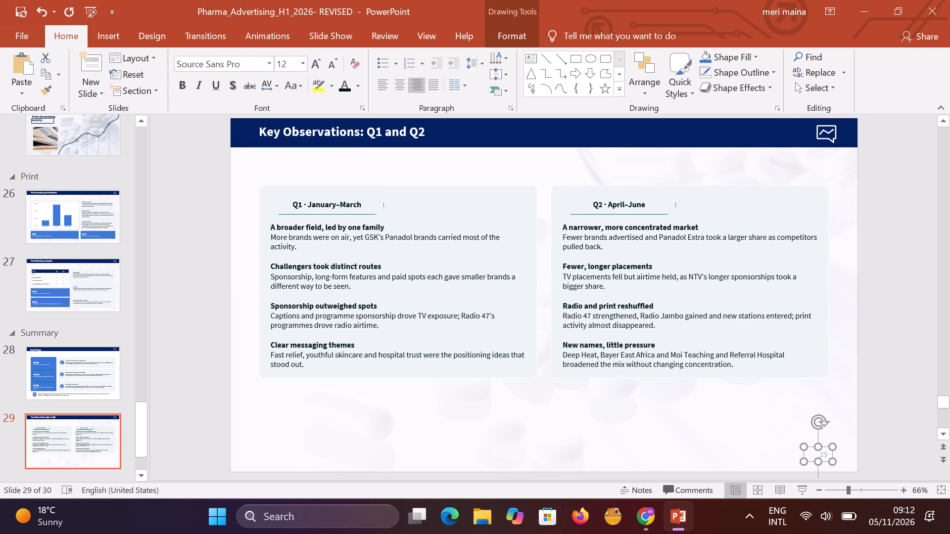
key("Delete")
left_click(911, 450)
left_click(820, 458)
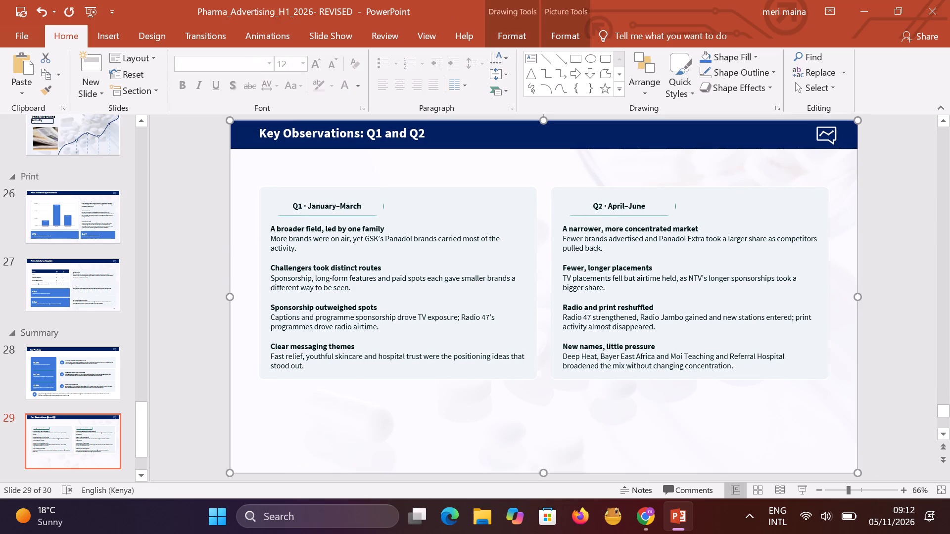
Paste the copied background picture onto the Key Findings slide and send it to the back.
scroll(36, 422, "down", 7)
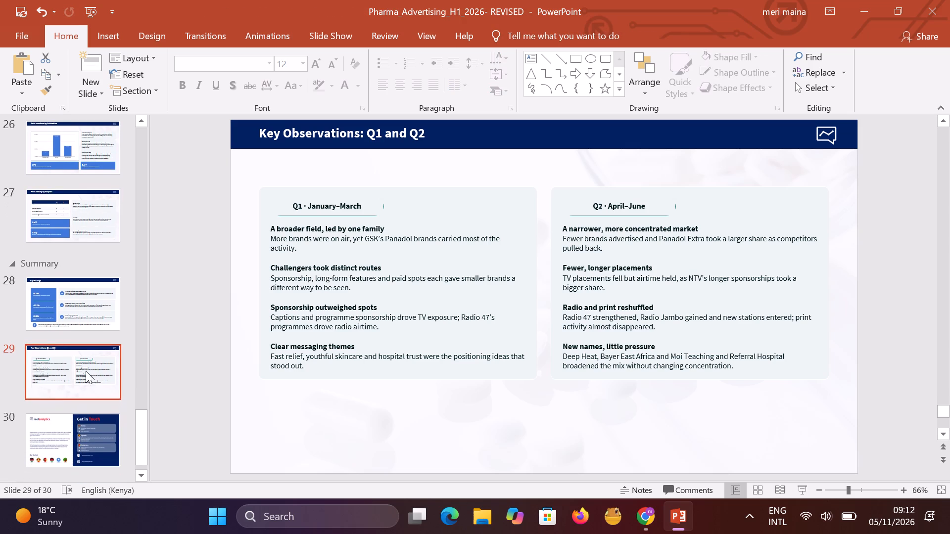
left_click(86, 313)
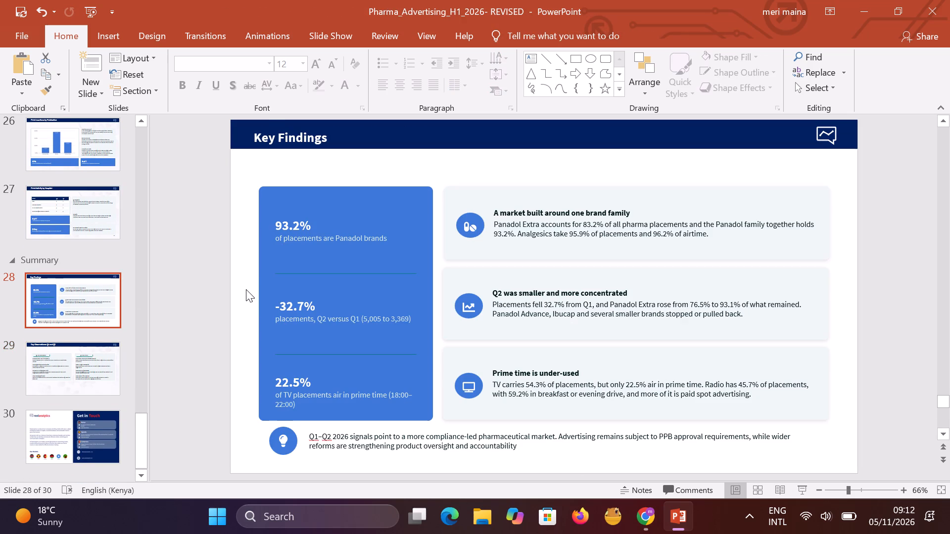
left_click(246, 289)
key("ctrl+v")
right_click(246, 289)
right_click(246, 289)
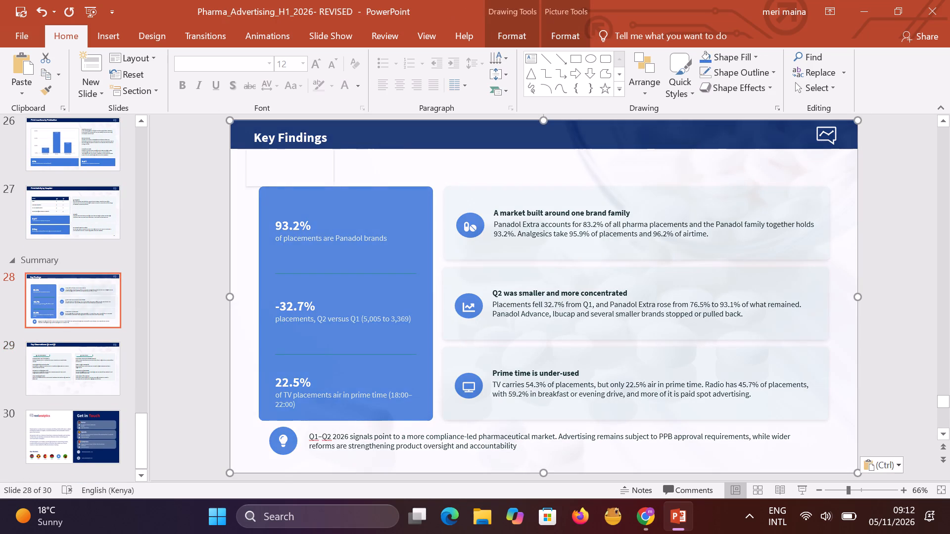
left_click(305, 357)
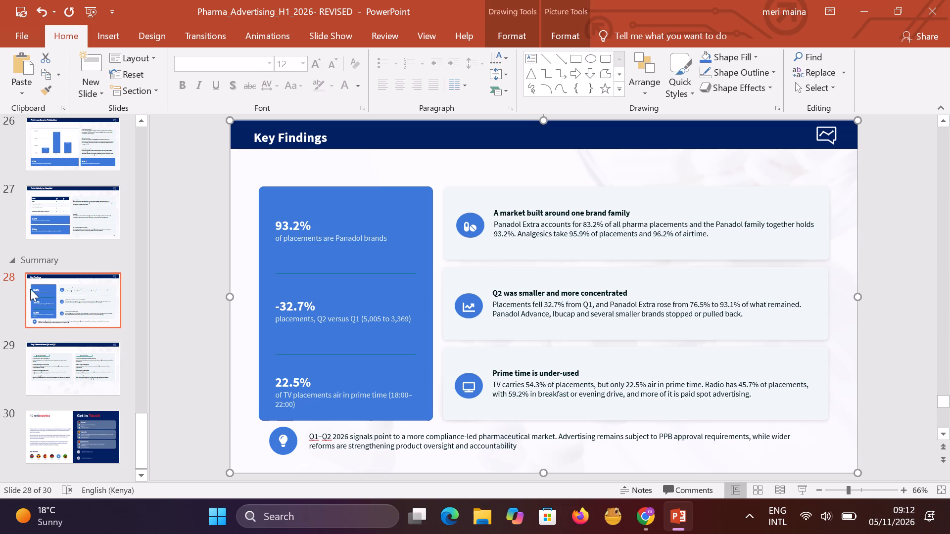
Send the background picture on the Print Activity by Hospital slide to the back.
left_click(79, 217)
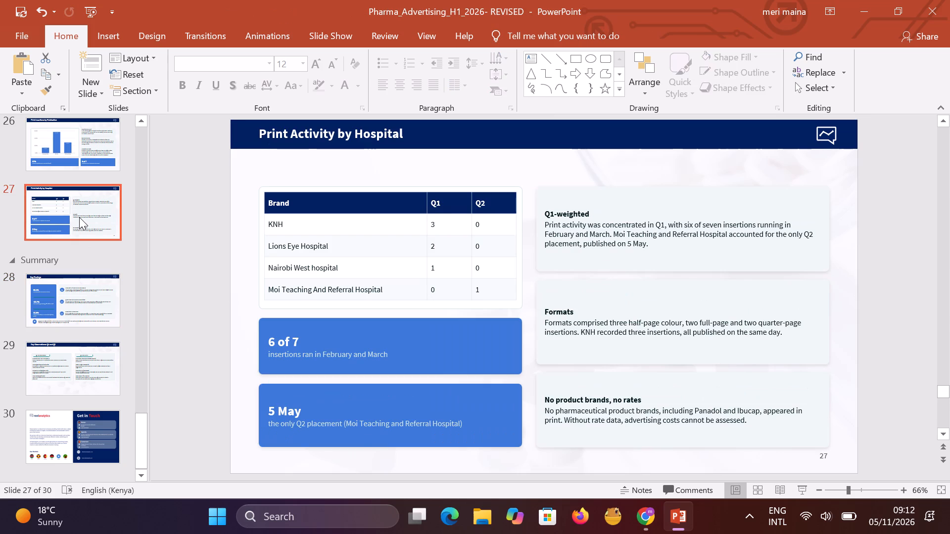
right_click(484, 172)
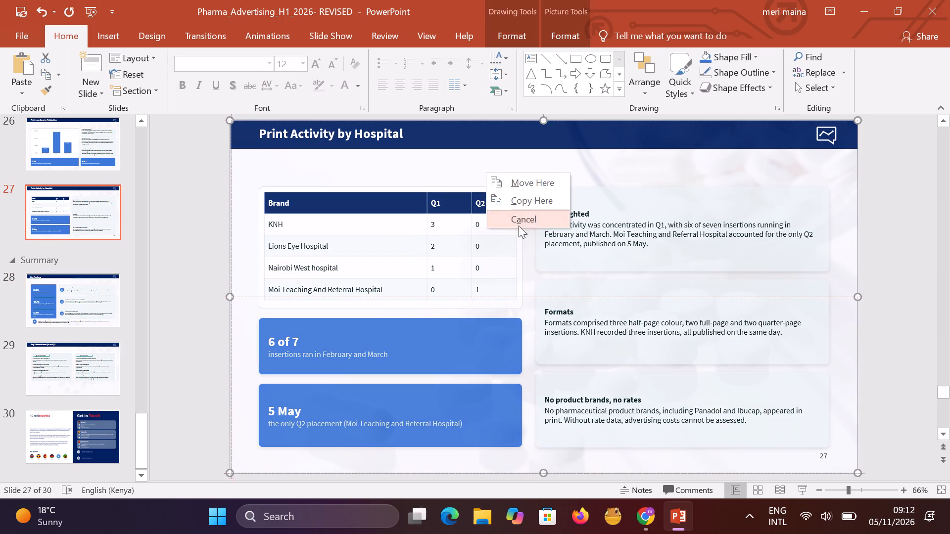
right_click(243, 252)
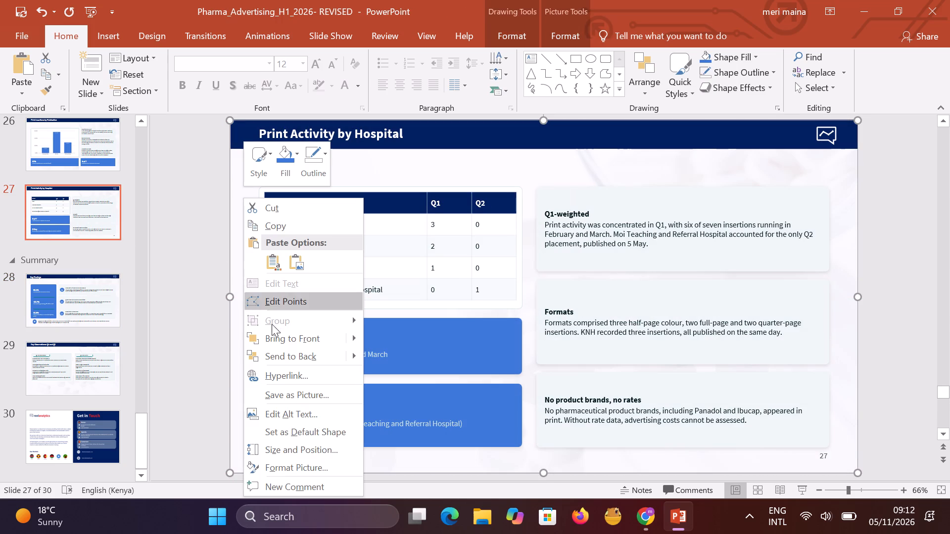
left_click(292, 359)
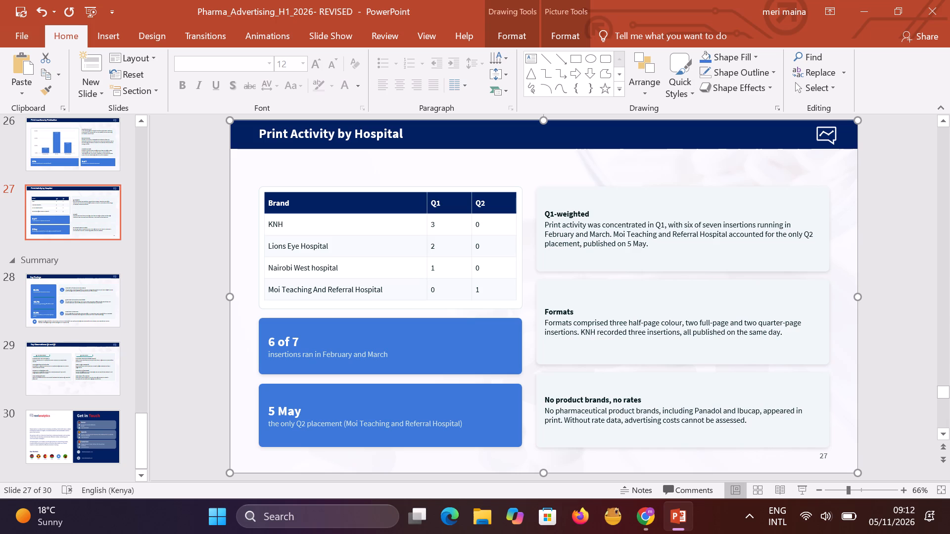
Delete the slide number box from the Print Activity by Hospital slide.
left_click(828, 459)
left_click(820, 458)
key("Delete")
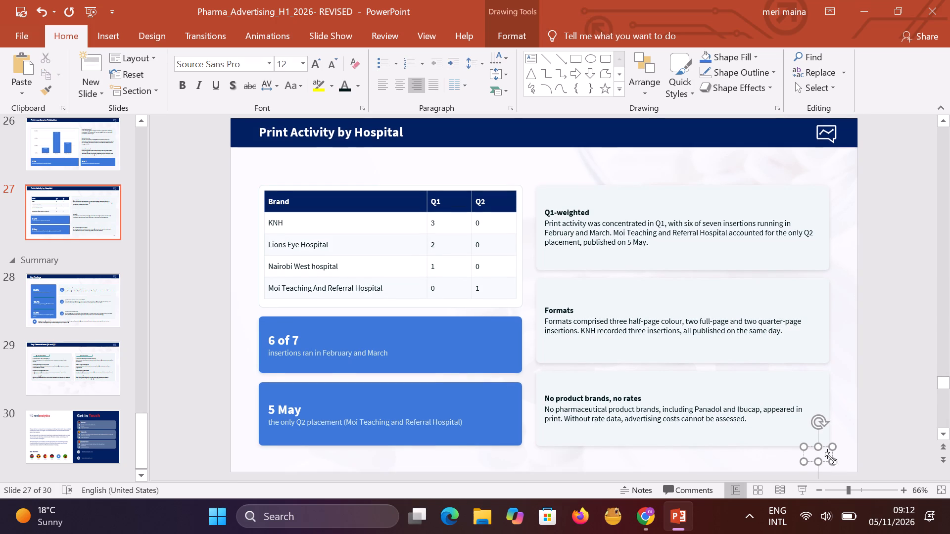
left_click(845, 457)
left_click(816, 463)
key("Delete")
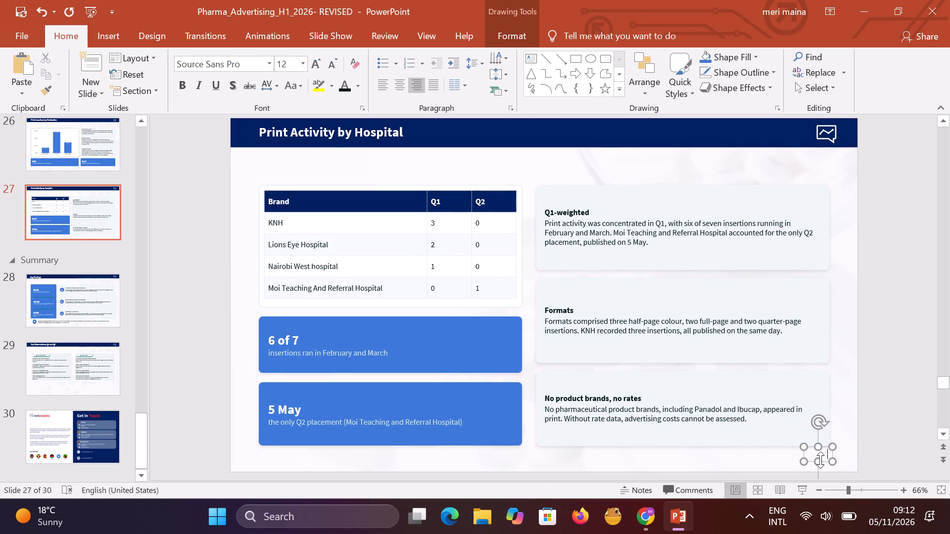
left_click(827, 456)
key("Delete")
left_click(821, 464)
key("Delete")
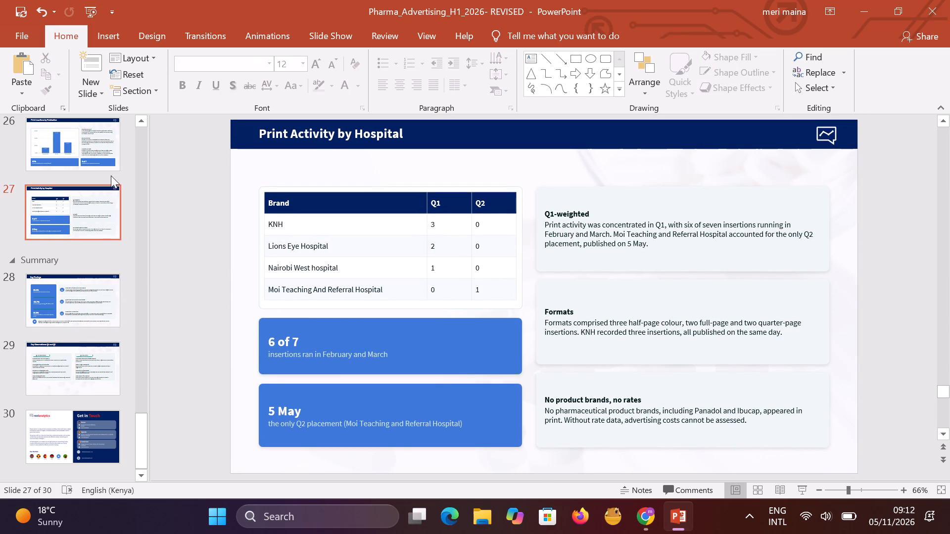
Send the background picture on the Print Insertions by Publication slide to the back.
left_click(108, 159)
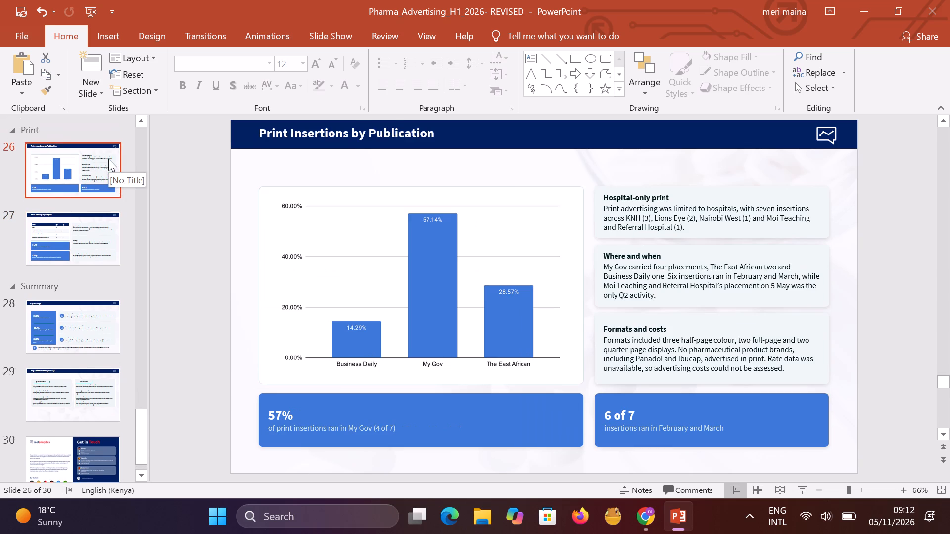
right_click(391, 160)
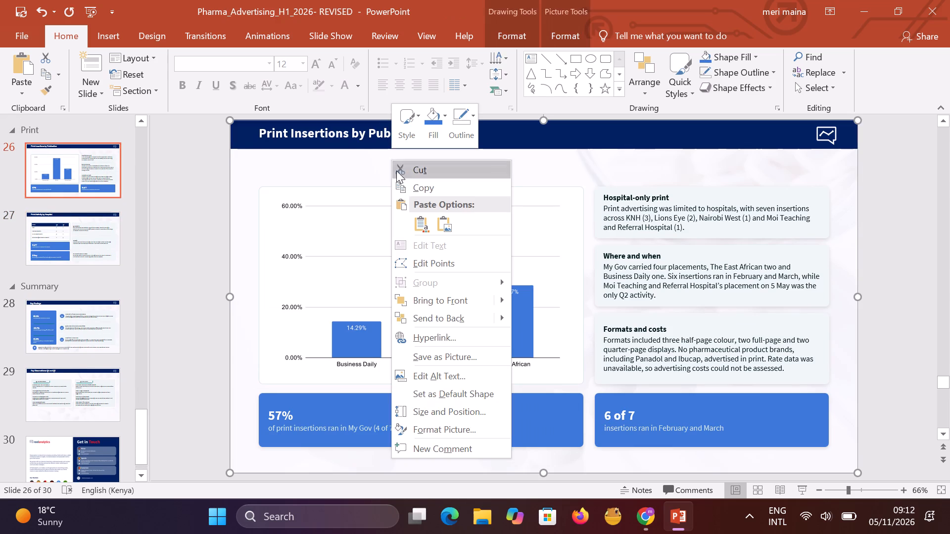
left_click(450, 323)
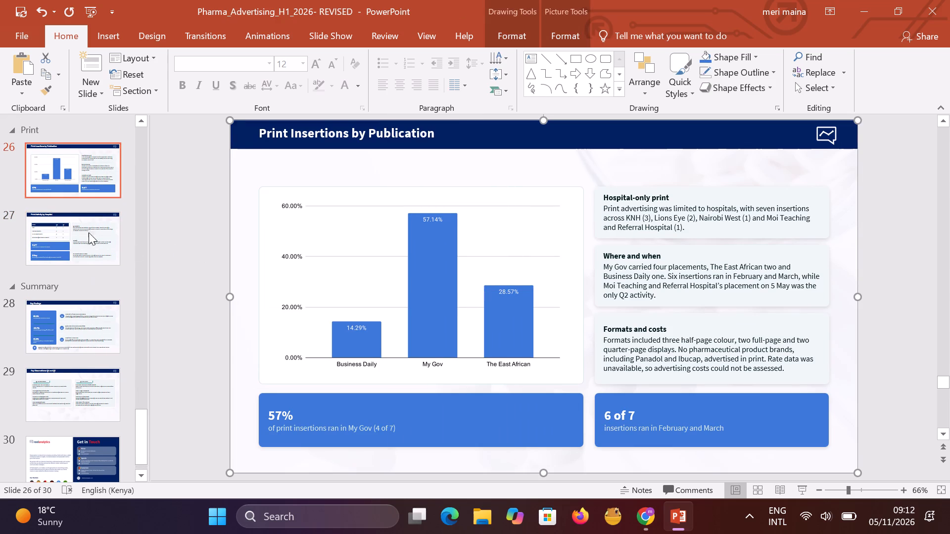
Send the background picture on the Radio-Exclusive Advertising slide to the back.
scroll(85, 222, "up", 1)
left_click(88, 187)
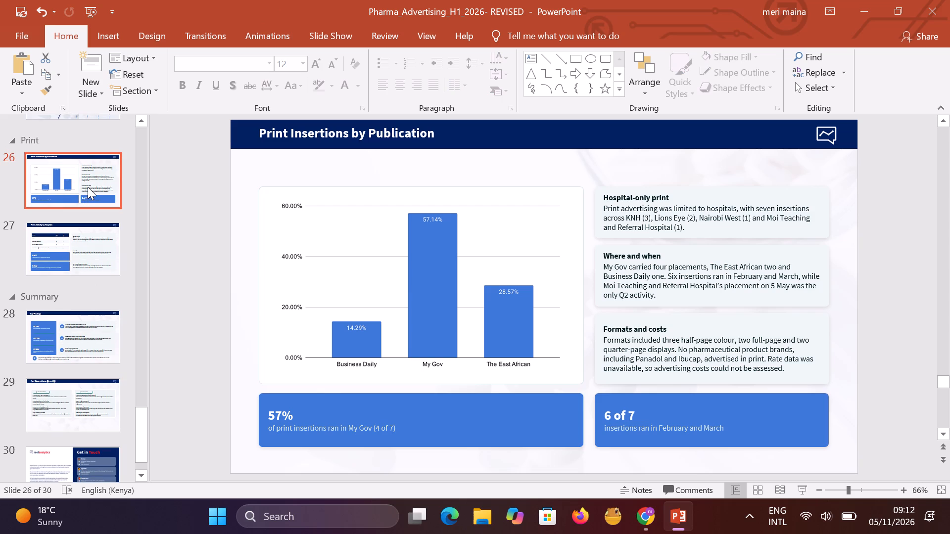
scroll(76, 198, "up", 8)
left_click(91, 181)
scroll(95, 195, "up", 5)
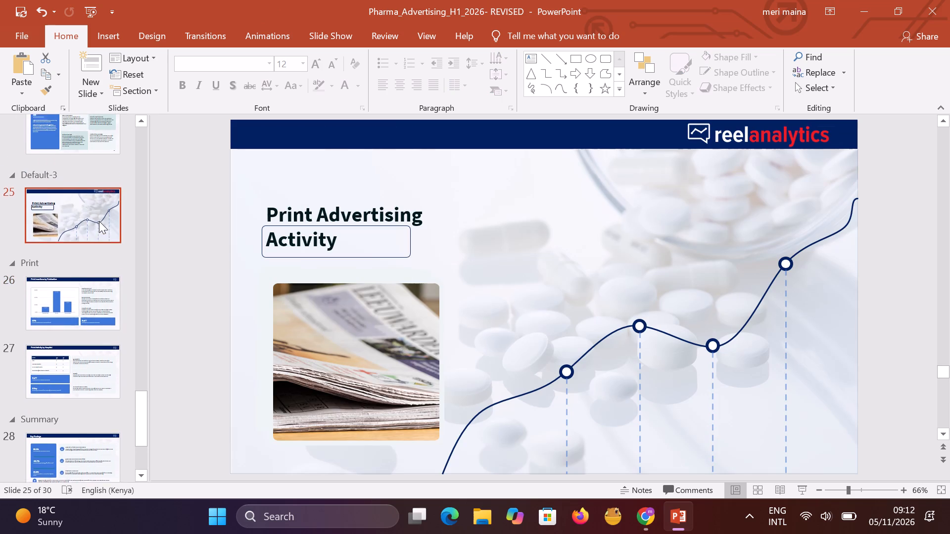
scroll(99, 221, "up", 6)
left_click(98, 214)
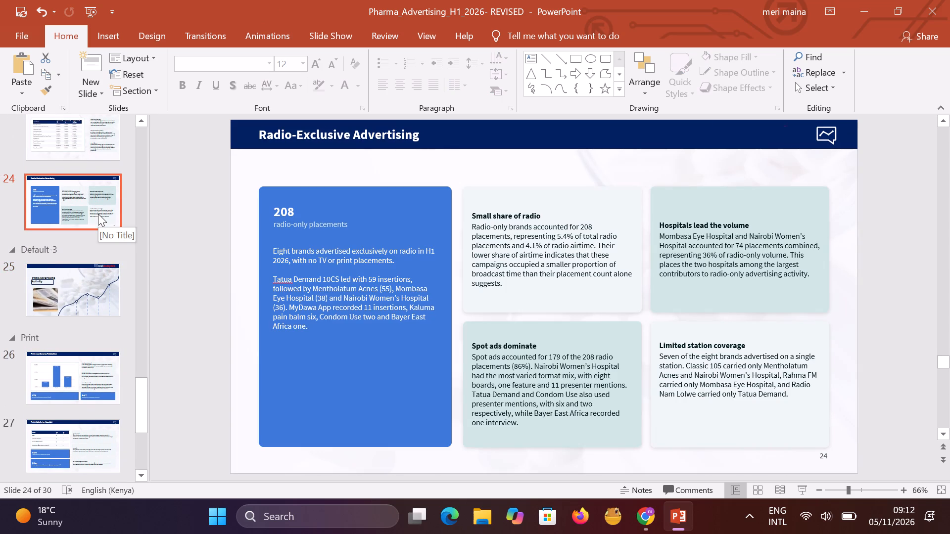
scroll(98, 214, "up", 5)
right_click(296, 170)
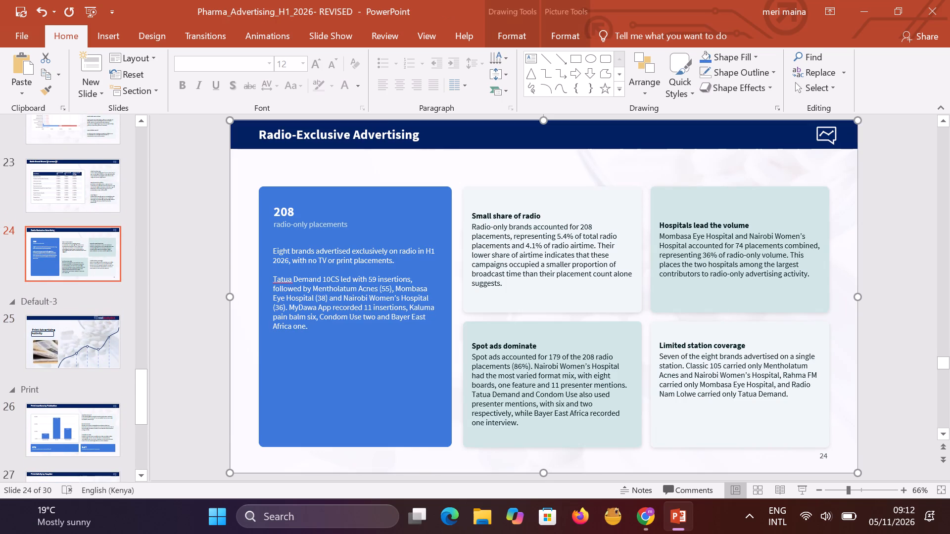
left_click(350, 329)
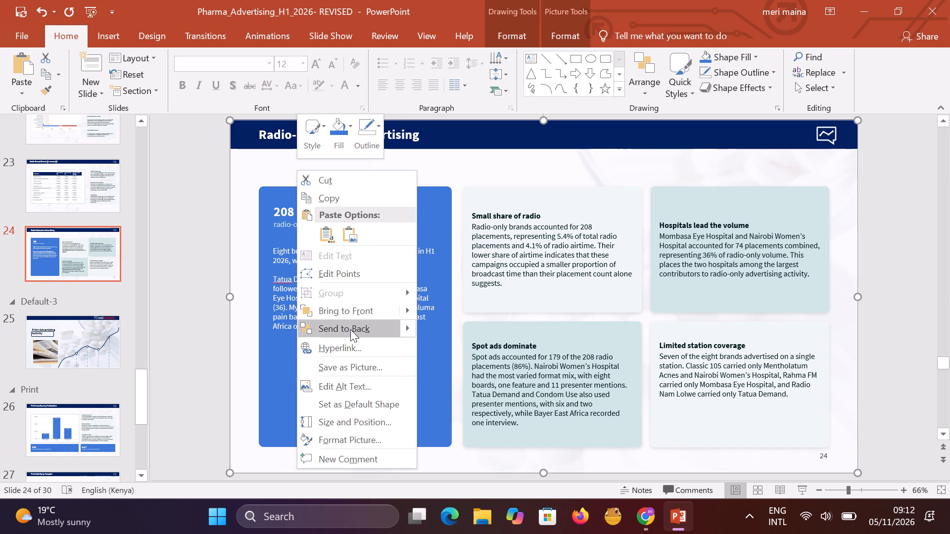
Send the background picture on the Radio Brand Share: Q1 versus Q2 slide to the back.
left_click(67, 189)
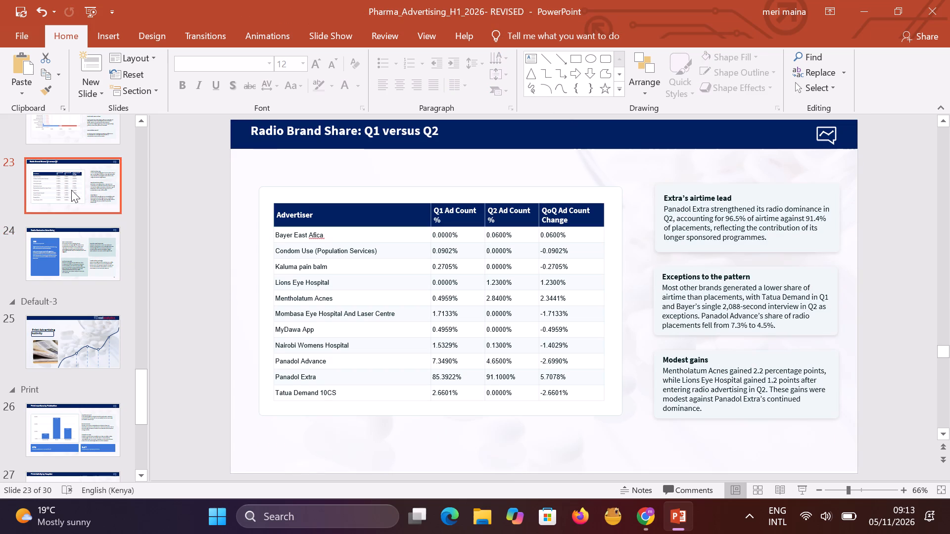
right_click(276, 169)
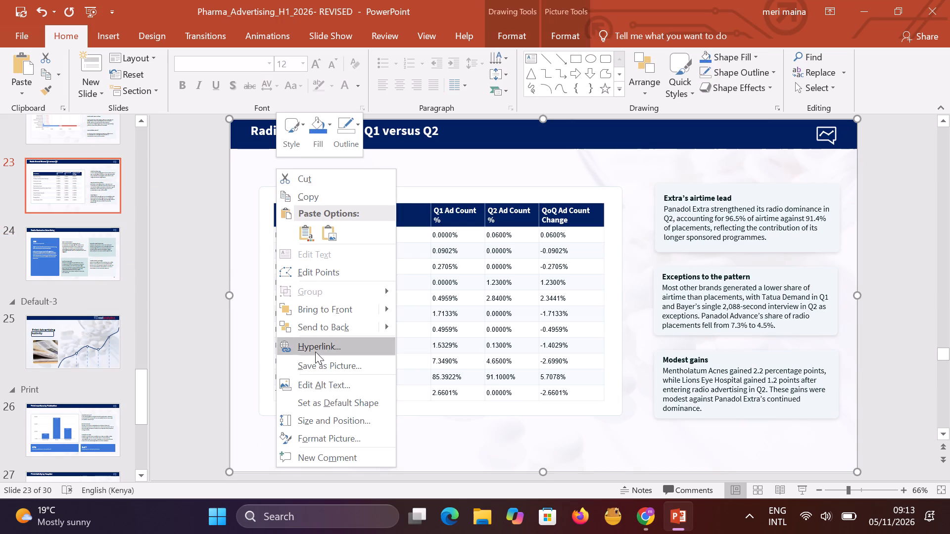
left_click(333, 328)
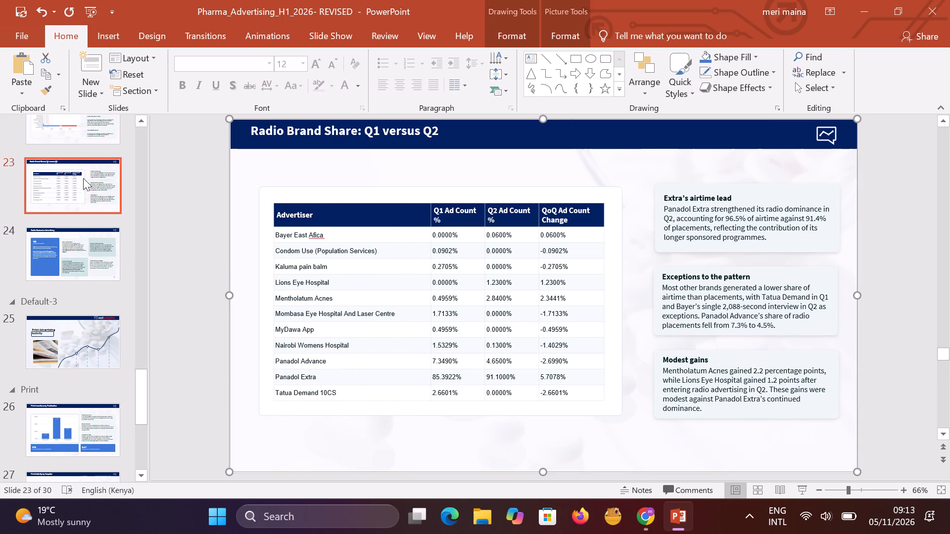
Remove the blank line under each of the three commentary headings on the Radio: Share of Placements versus Airtime slide.
scroll(83, 183, "up", 3)
left_click(90, 158)
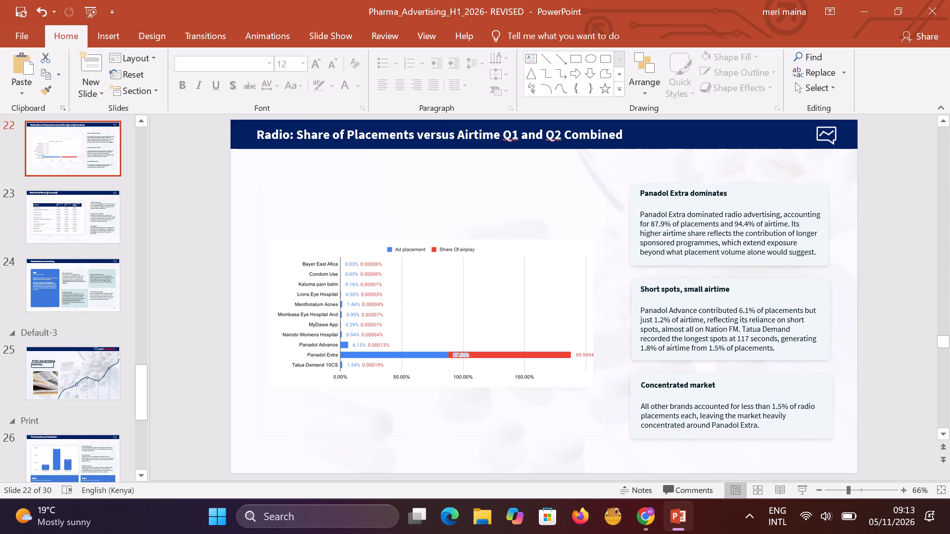
left_click(643, 405)
left_click(657, 396)
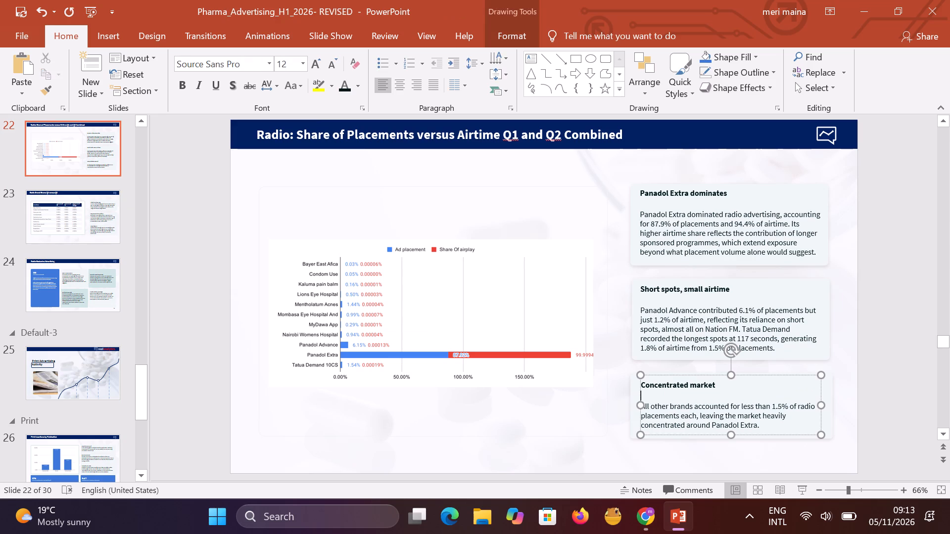
key("BackSpace")
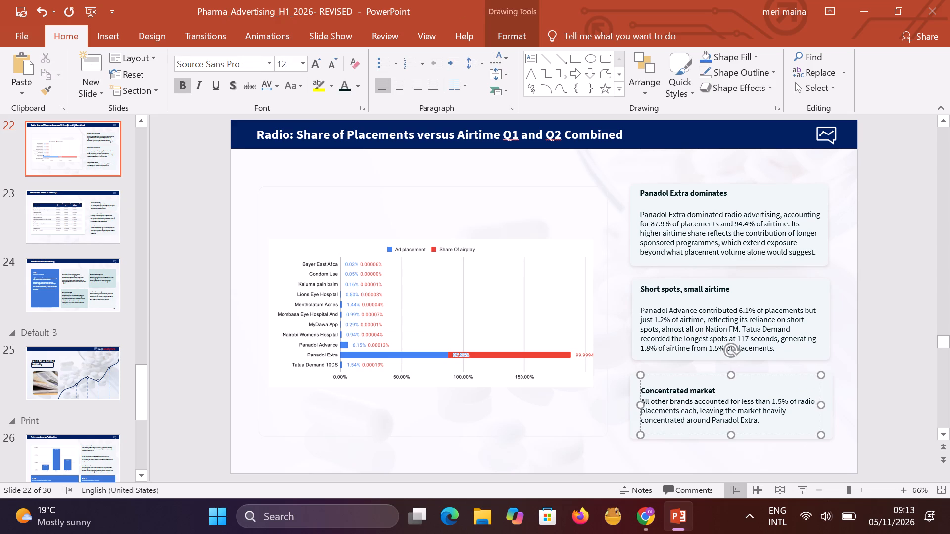
left_click(640, 307)
key("BackSpace")
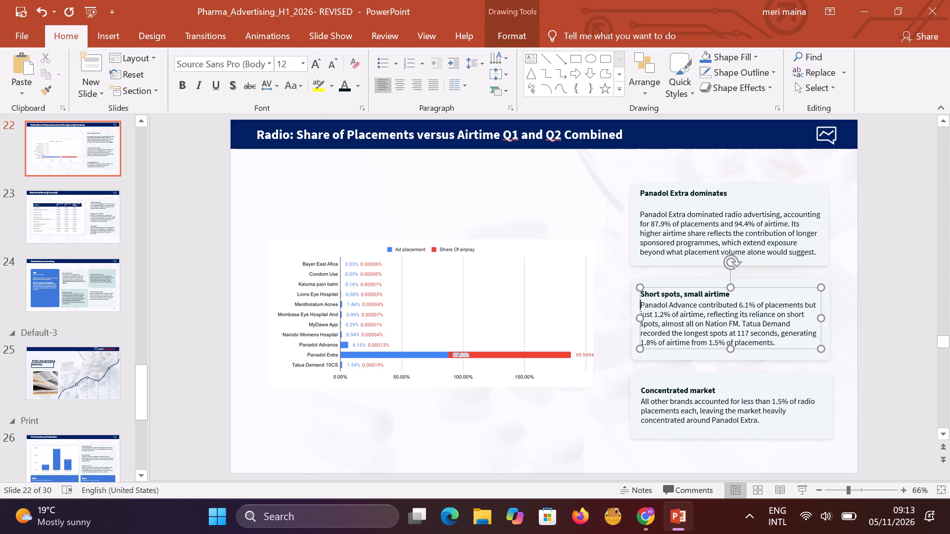
left_click(642, 208)
key("BackSpace")
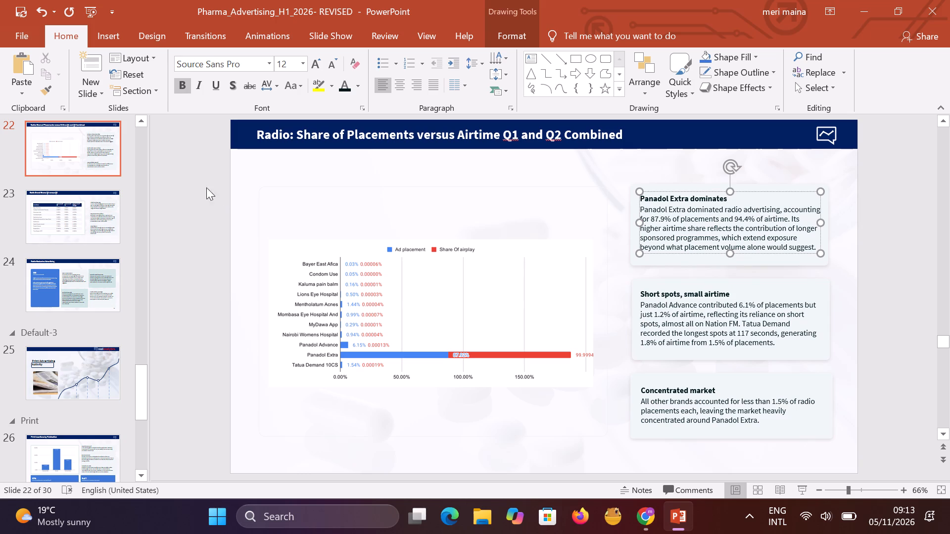
Remove the blank line under each of the three commentary headings on the Radio: Brand by Format slide.
scroll(47, 177, "up", 11)
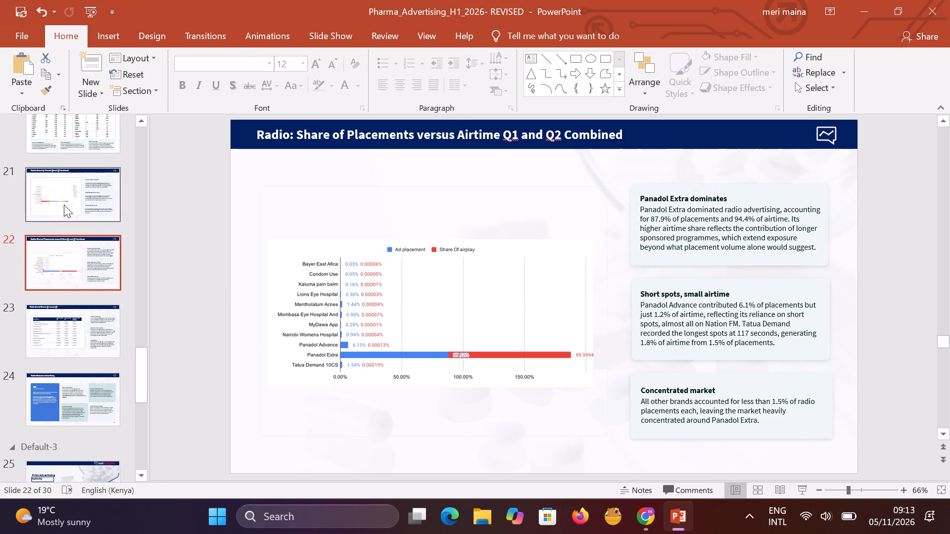
left_click(64, 205)
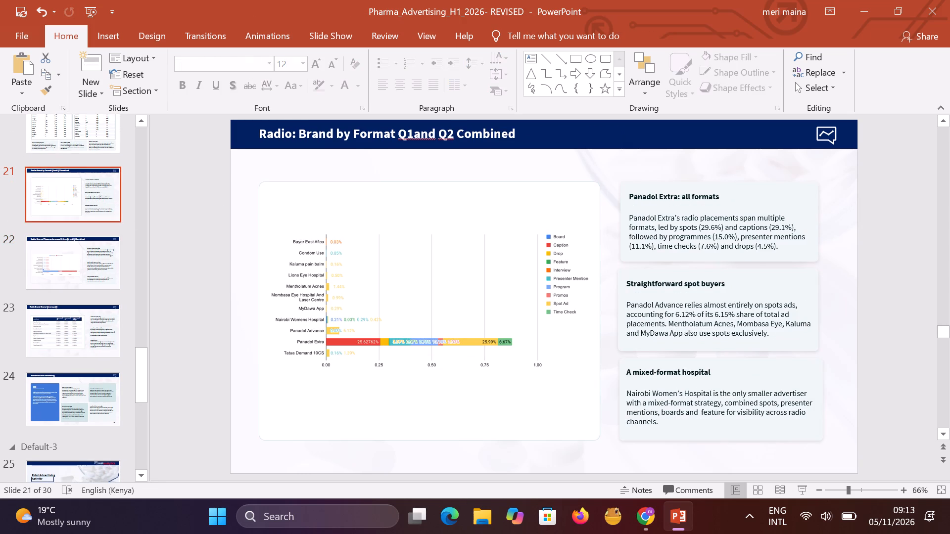
left_click(629, 389)
key("BackSpace")
left_click(628, 302)
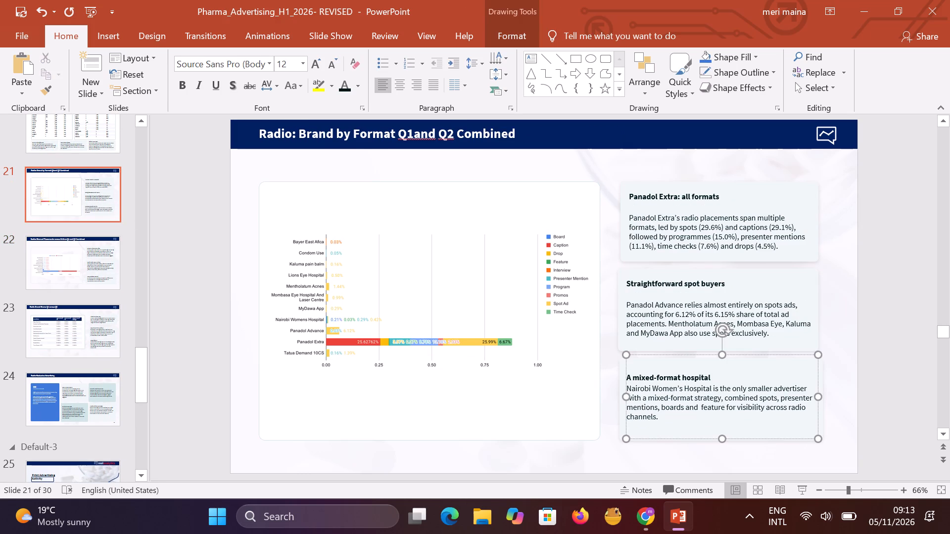
key("BackSpace")
left_click(629, 216)
key("BackSpace")
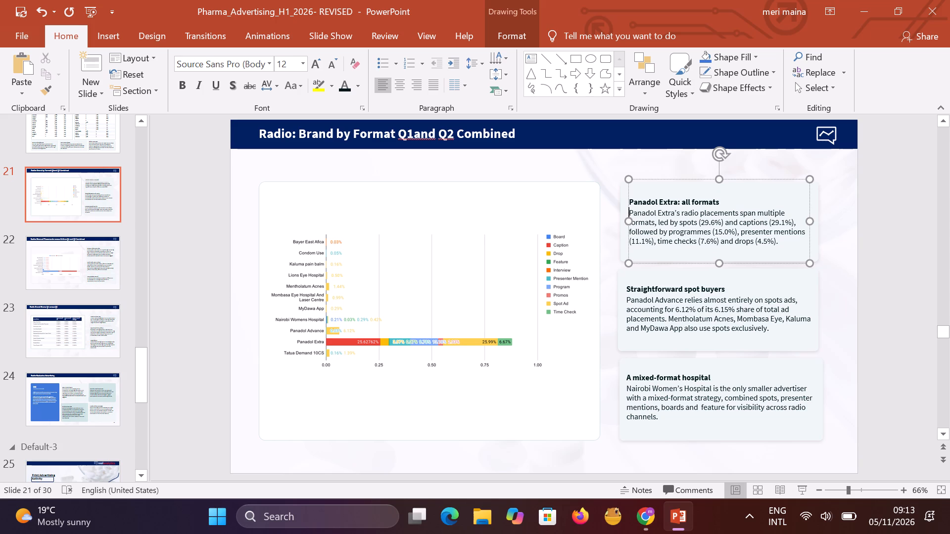
Correct the Q2 share in the Radio 47 commentary on the Radio Airplay Share by Station slide to 77.68%.
scroll(0, 203, "up", 4)
left_click(109, 170)
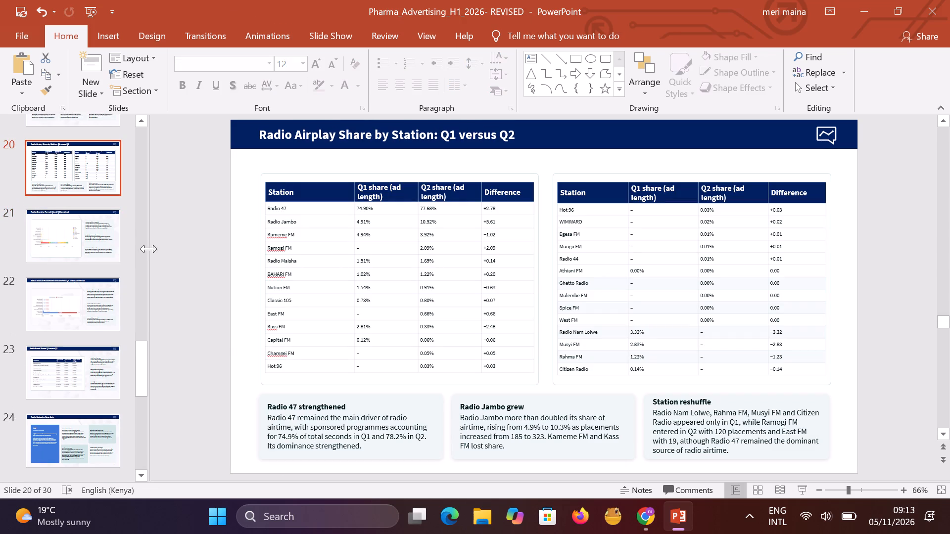
scroll(149, 252, "up", 9)
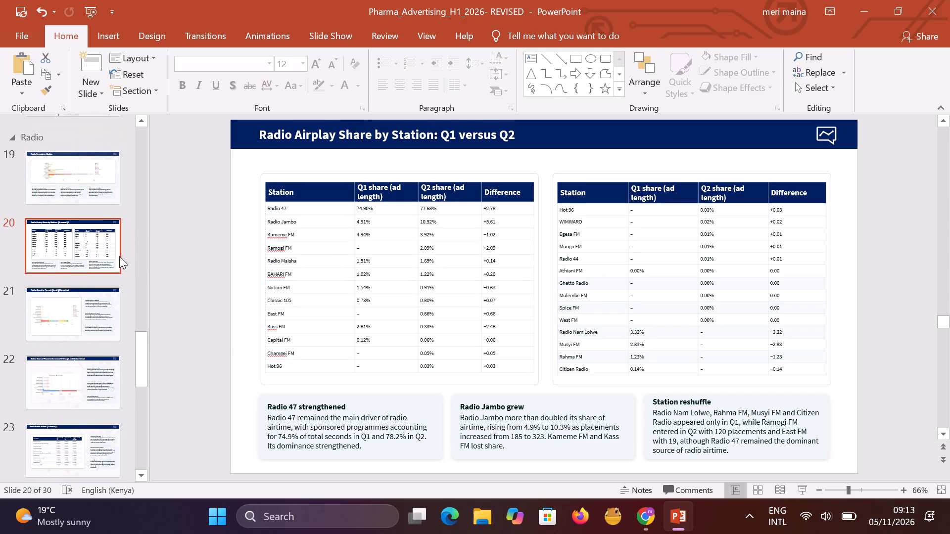
scroll(119, 256, "up", 3)
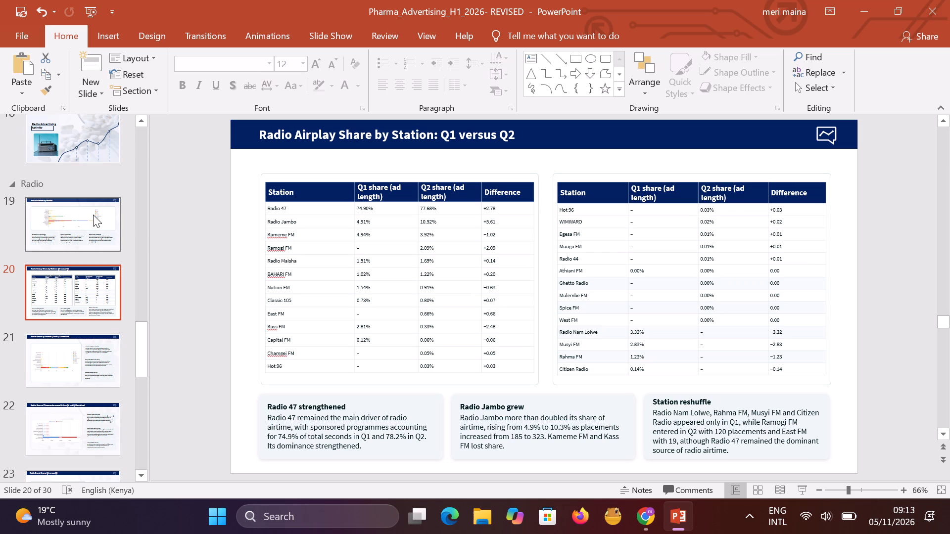
left_click(392, 437)
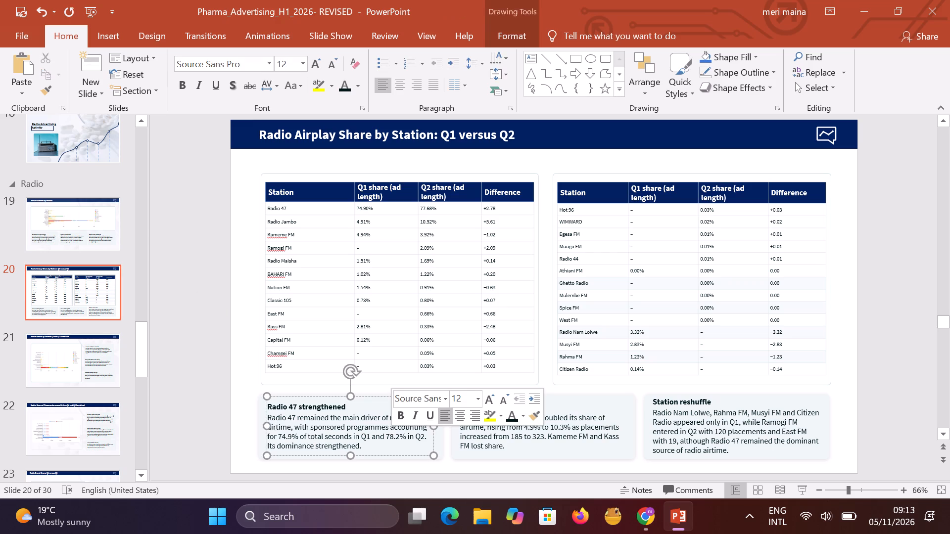
key("BackSpace")
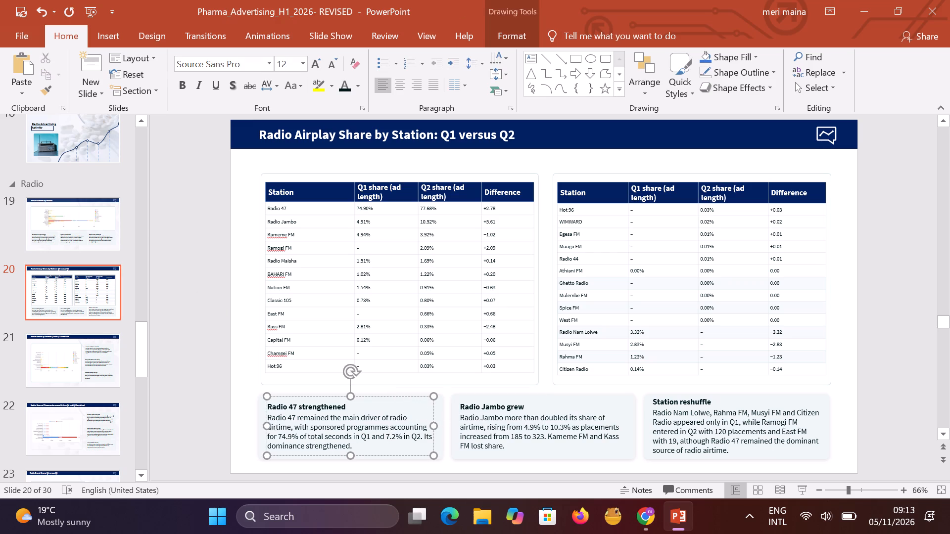
key("7")
left_click(396, 438)
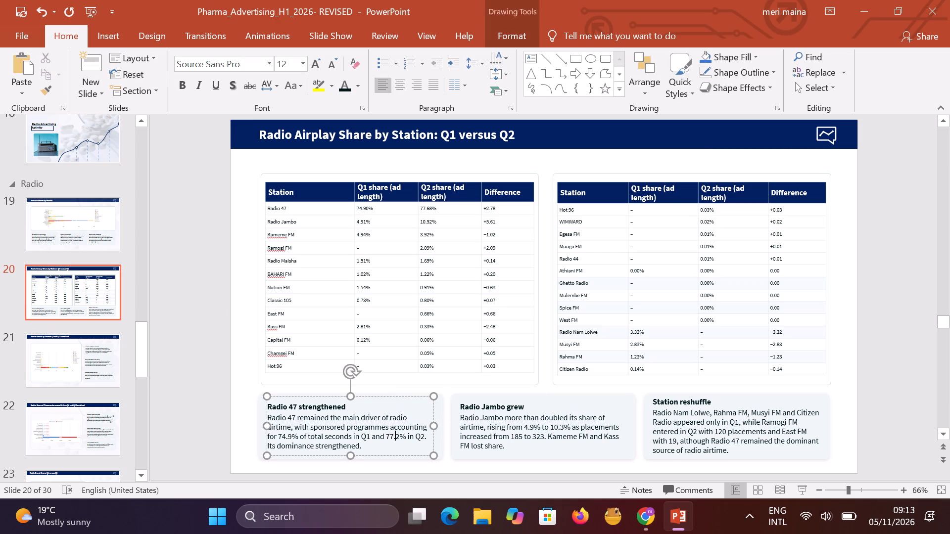
type("68")
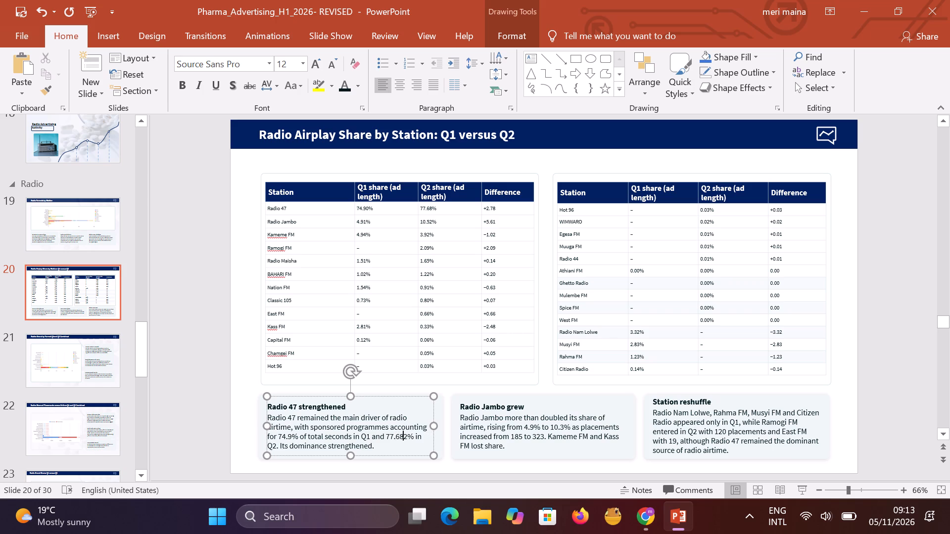
key("Delete")
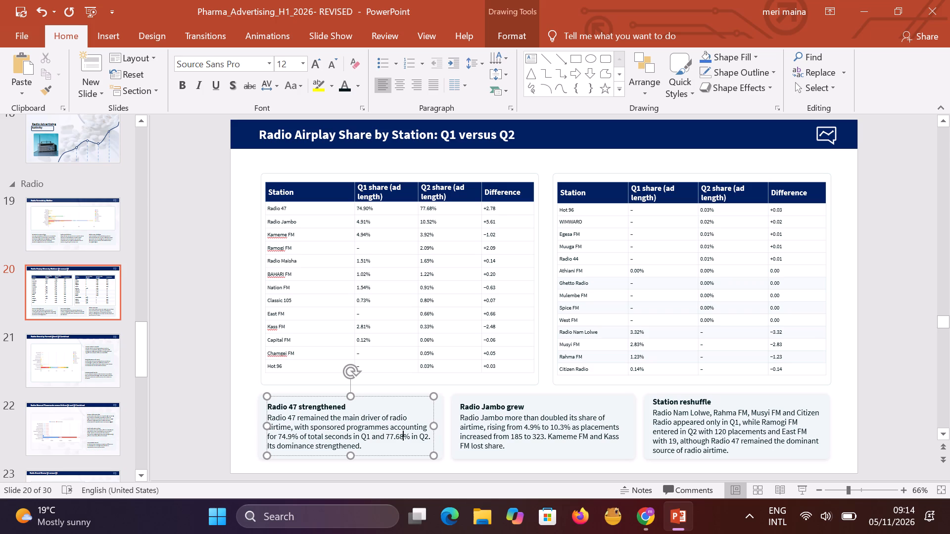
Correct the share that Radio Jambo rose to in its commentary to 10.52%.
left_click(561, 427)
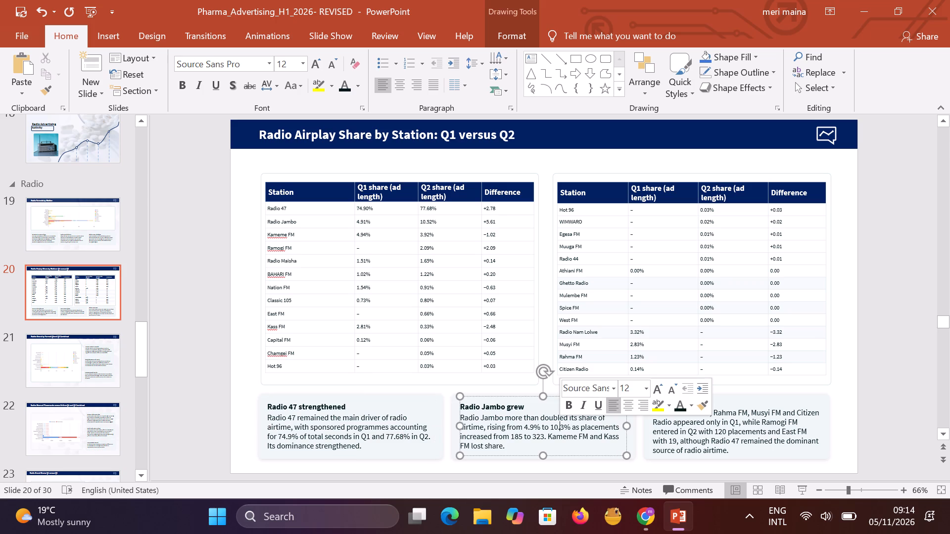
left_click(562, 426)
key("BackSpace")
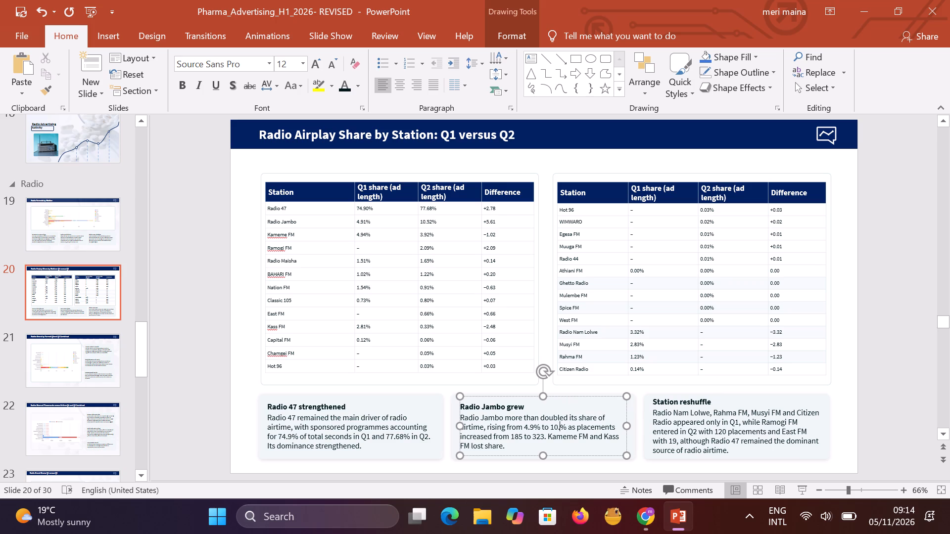
key("5")
key("2")
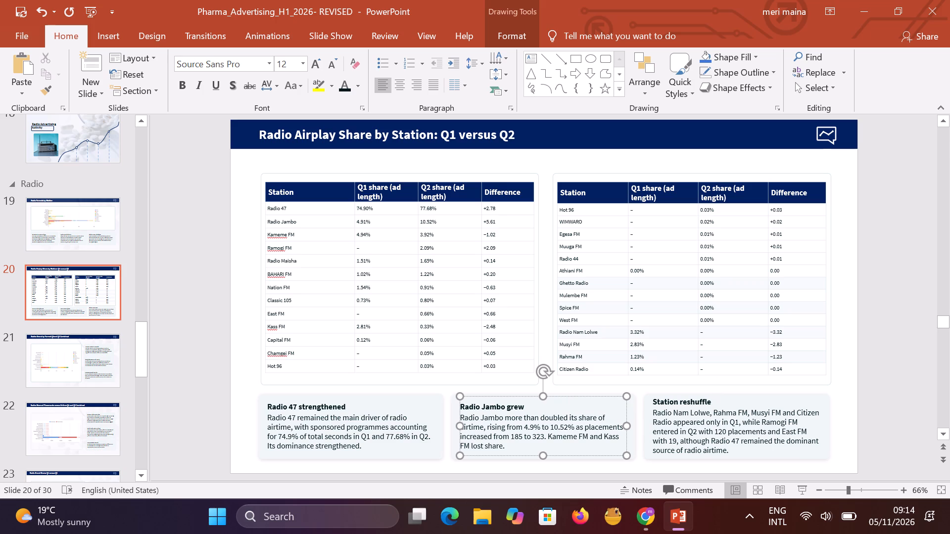
Delete the phrase "as placements increased from 185 to 323" from the Radio Jambo commentary.
left_click(511, 434)
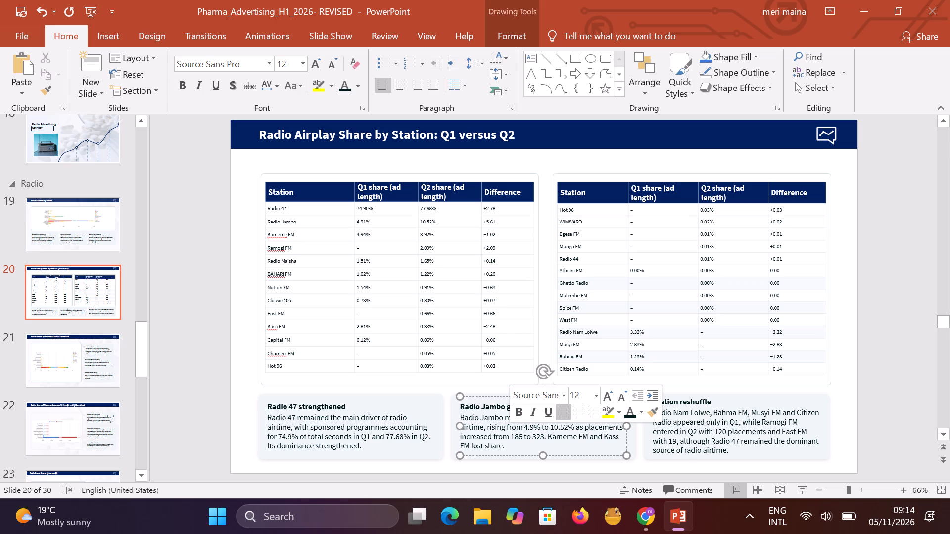
left_click_drag(575, 425, 552, 439)
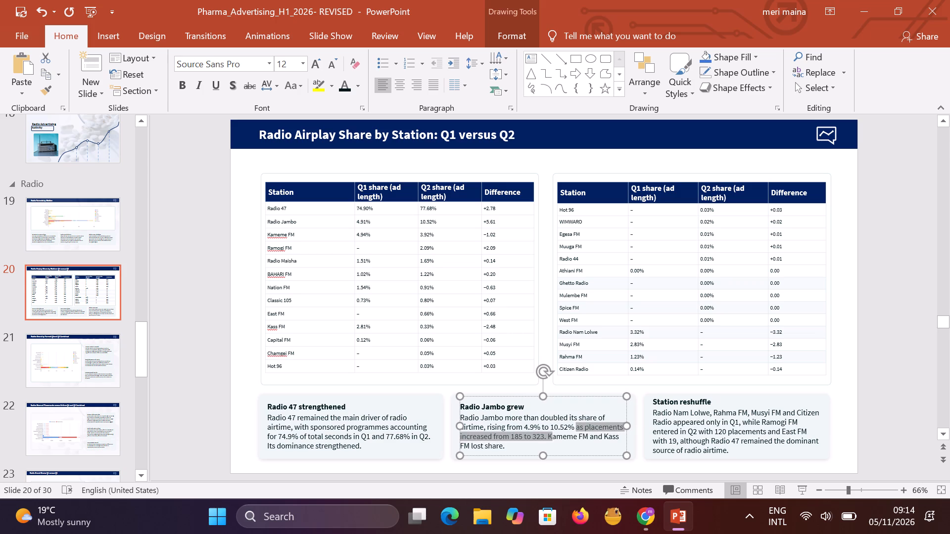
left_click_drag(552, 439, 544, 436)
key("BackSpace")
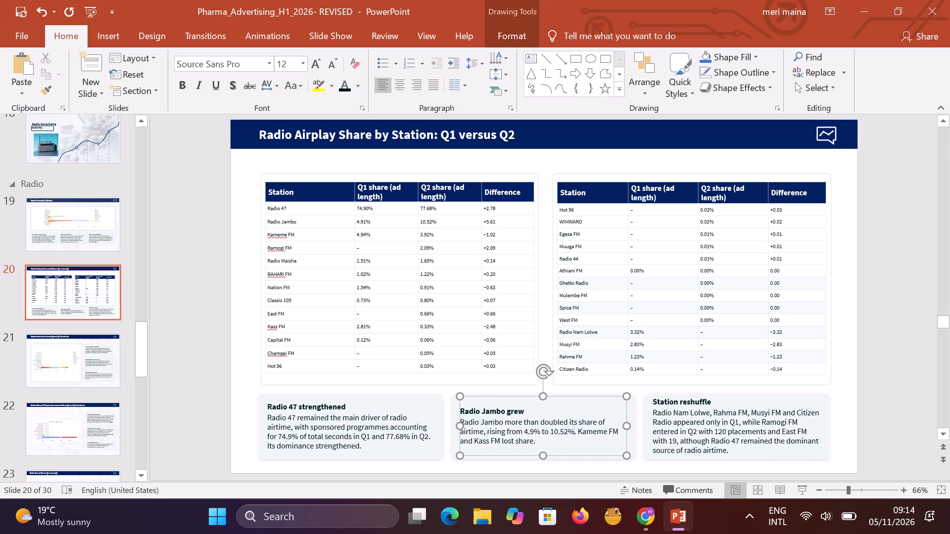
In the Station reshuffle commentary, replace the Ramogi FM placement count with "2.09% share of" before "placements".
left_click_drag(715, 434, 728, 433)
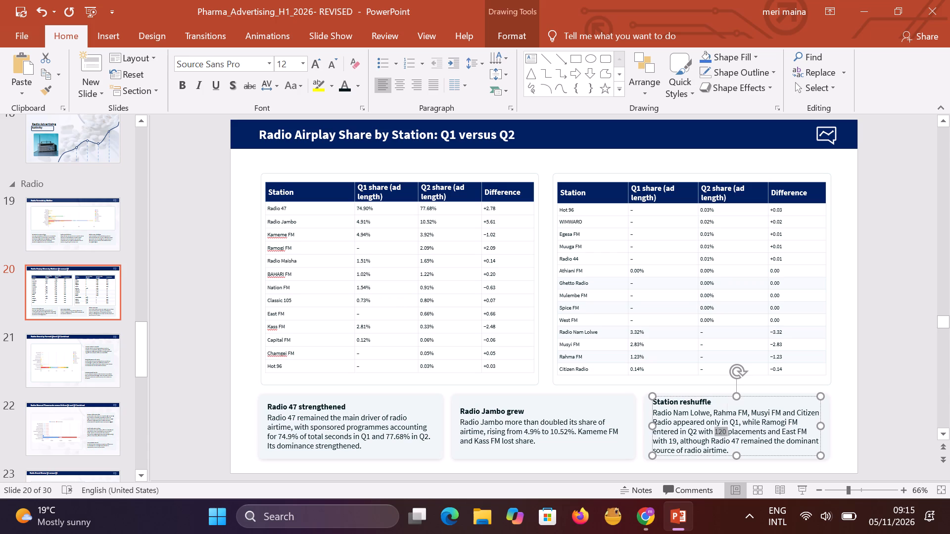
key("2")
type(".09")
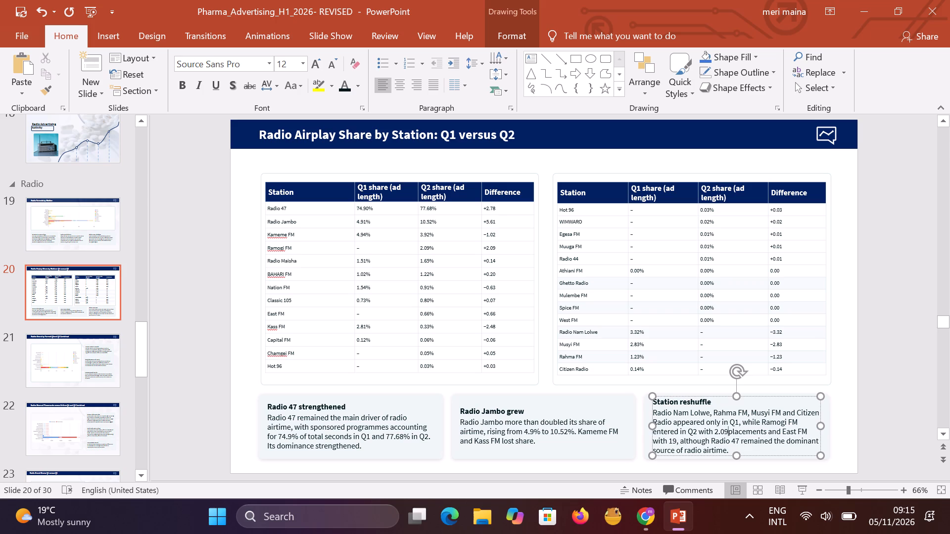
key("shift+percent")
key("space")
type("shar")
type("e")
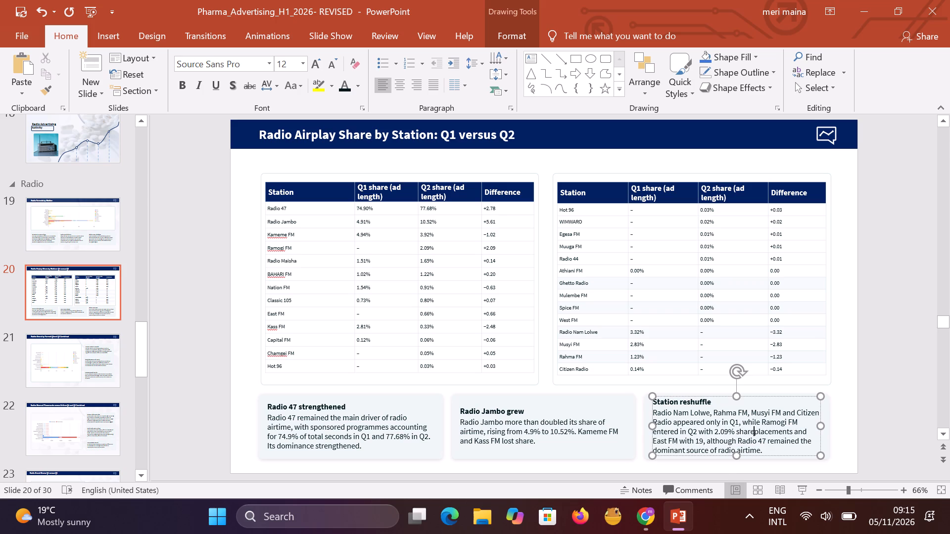
key("space")
type("of")
key("space")
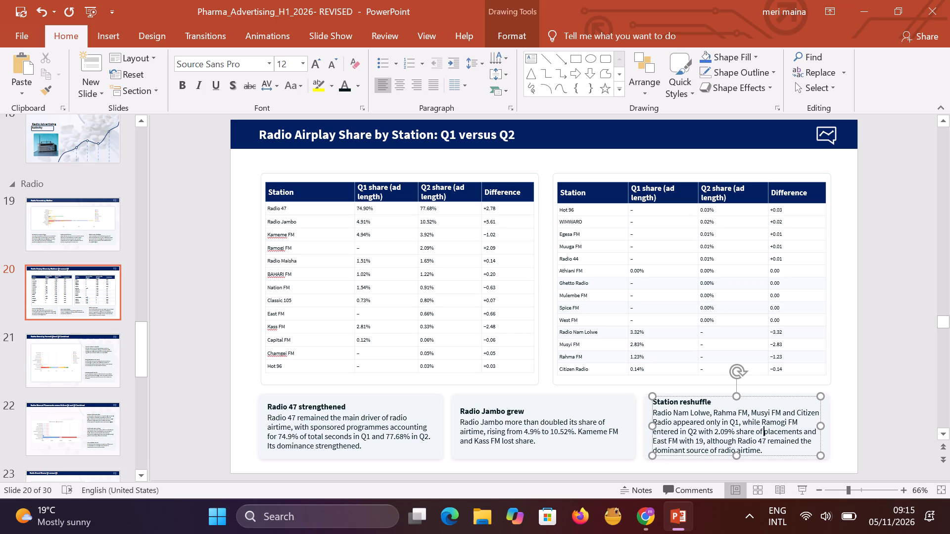
Replace the East FM figure in the Station reshuffle commentary with 0.66%.
left_click_drag(696, 443, 702, 442)
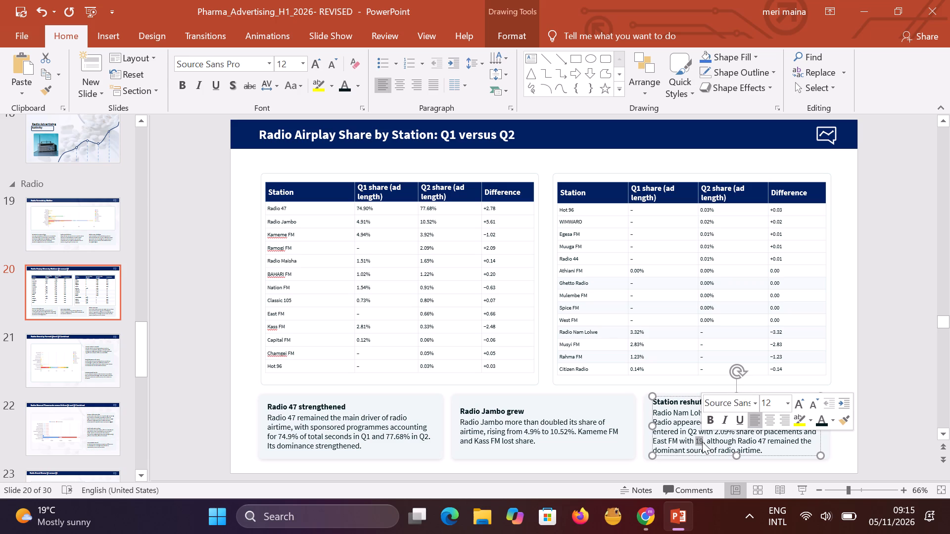
type("0.")
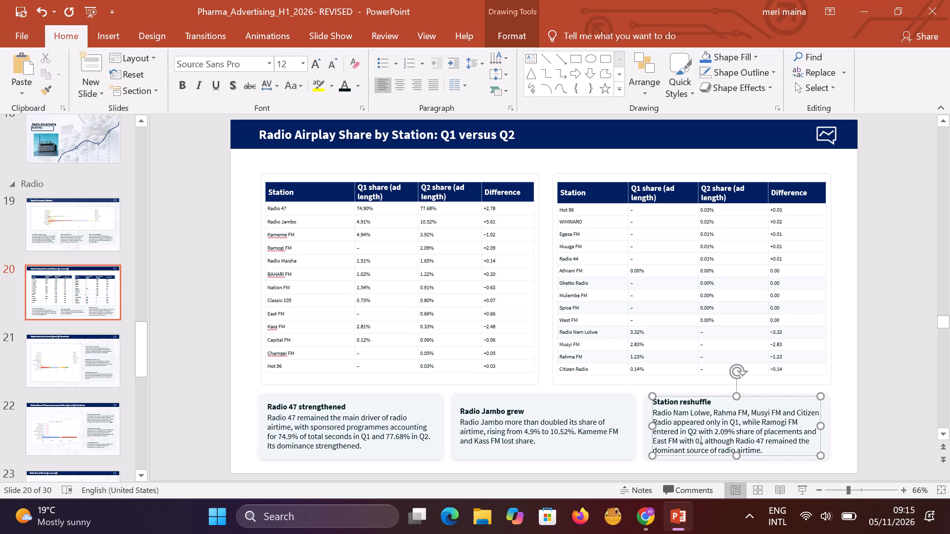
type("66")
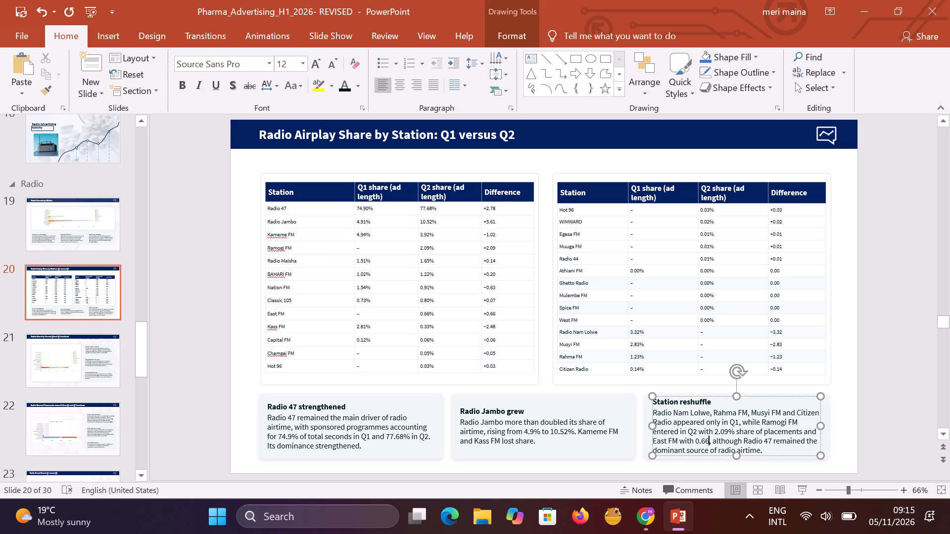
key("shift+percent")
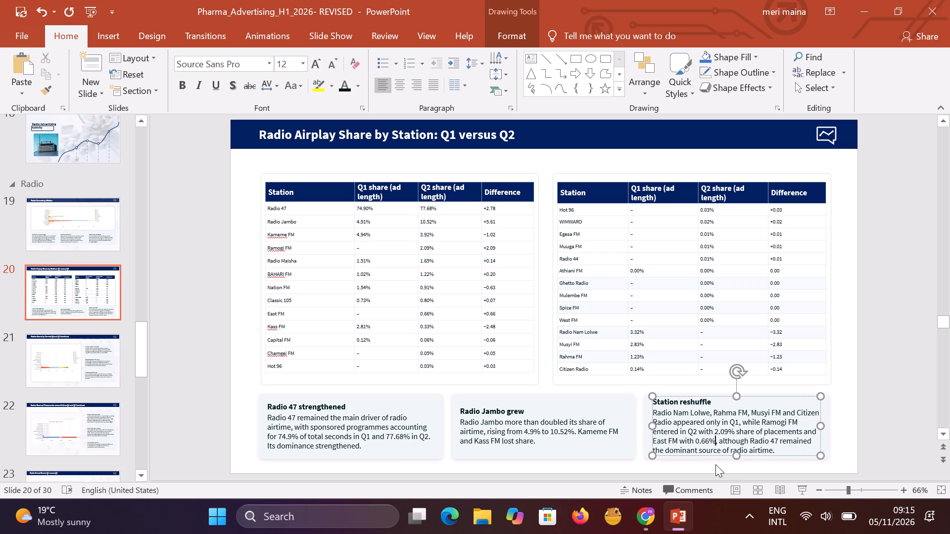
End the sentence after East FM's share and replace "although" with "All through" before "Radio 47 remained".
left_click(722, 440)
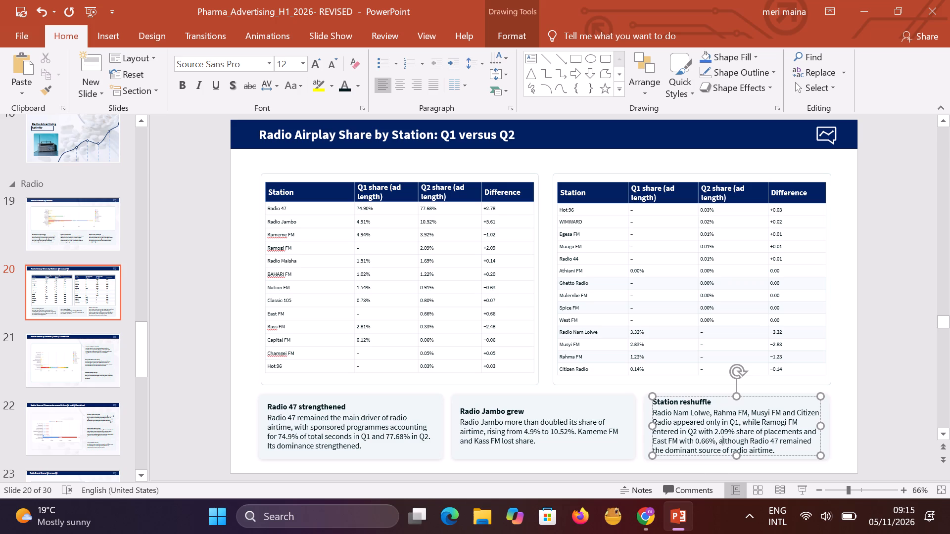
left_click(720, 440)
key("BackSpace")
key("BackSpace")
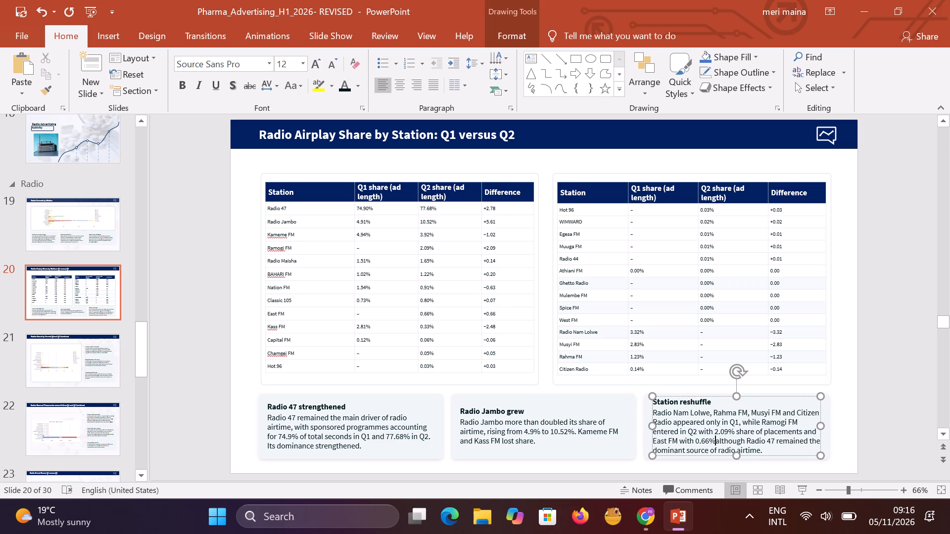
type(". All")
key("space")
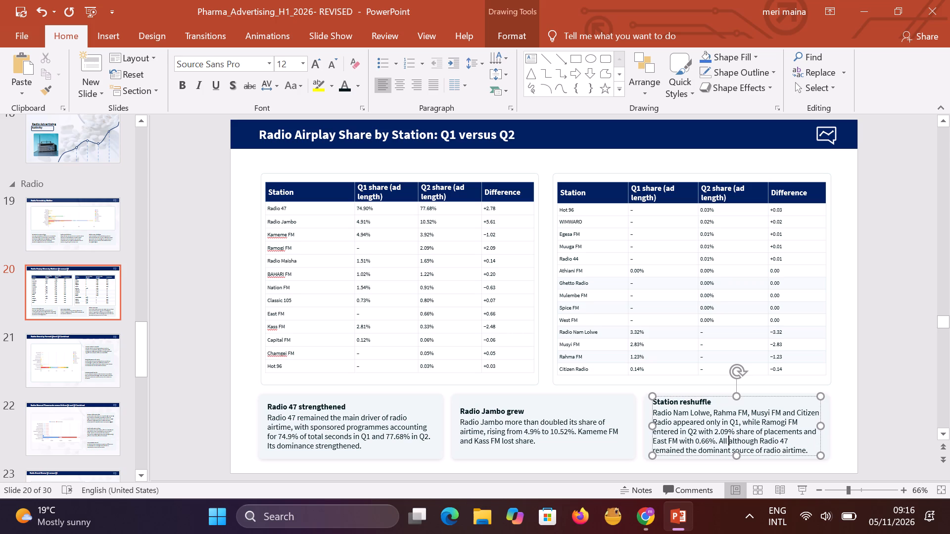
key("Delete")
key("Delete")
key("Delete")
key("Delete")
key("Delete")
key("Delete")
key("Delete")
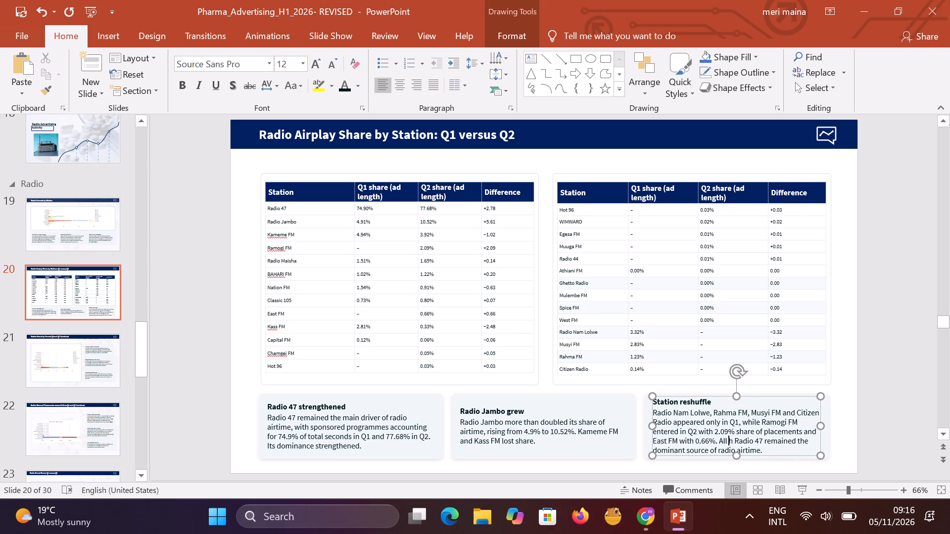
key("Delete")
type("through")
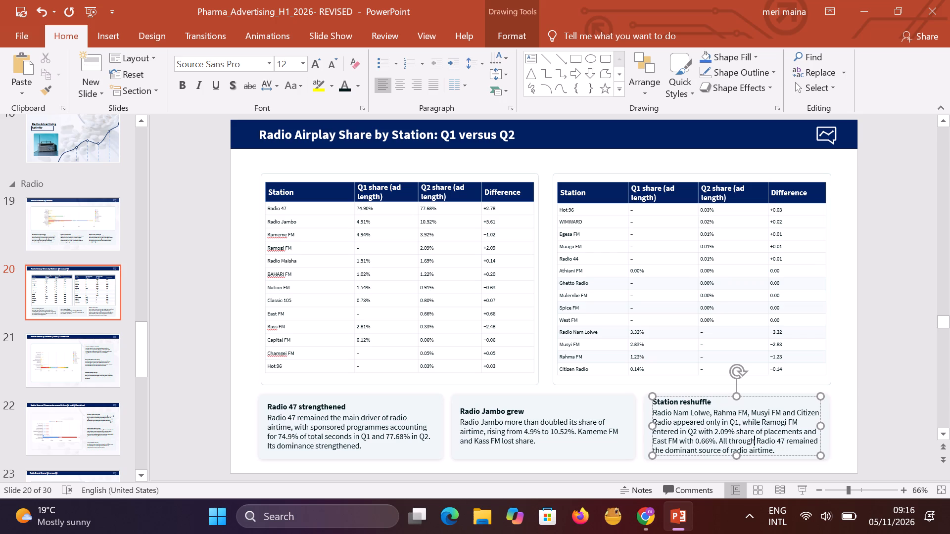
left_click(787, 447)
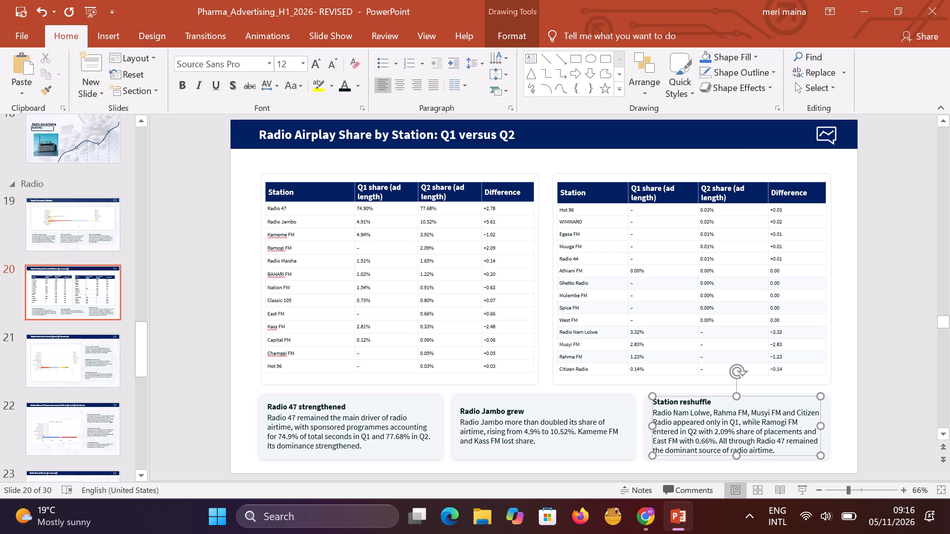
left_click(713, 400)
On the Radio Formats by Station slide, replace the sponsored programme count in the Sponsorship drives airtime commentary with "the high number of".
left_click(94, 231)
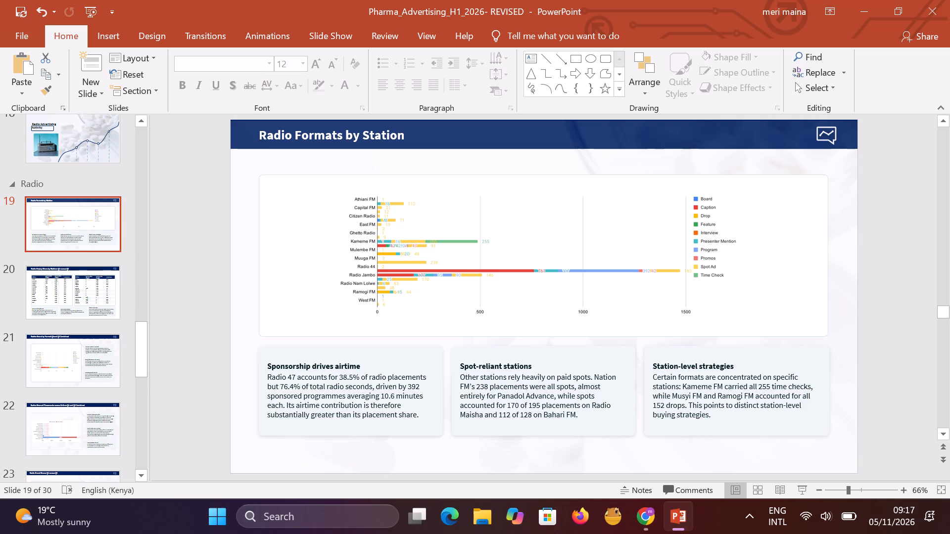
left_click_drag(408, 383, 416, 382)
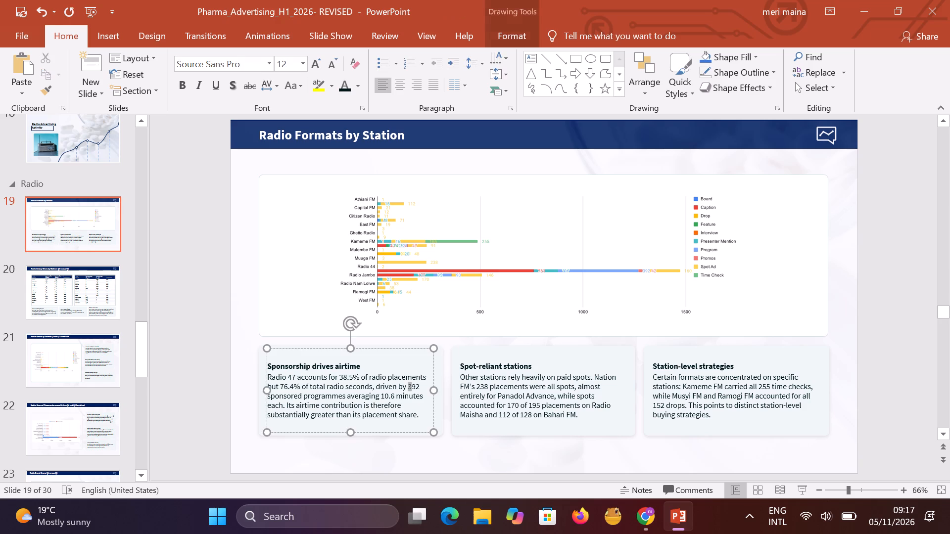
left_click_drag(416, 382, 420, 382)
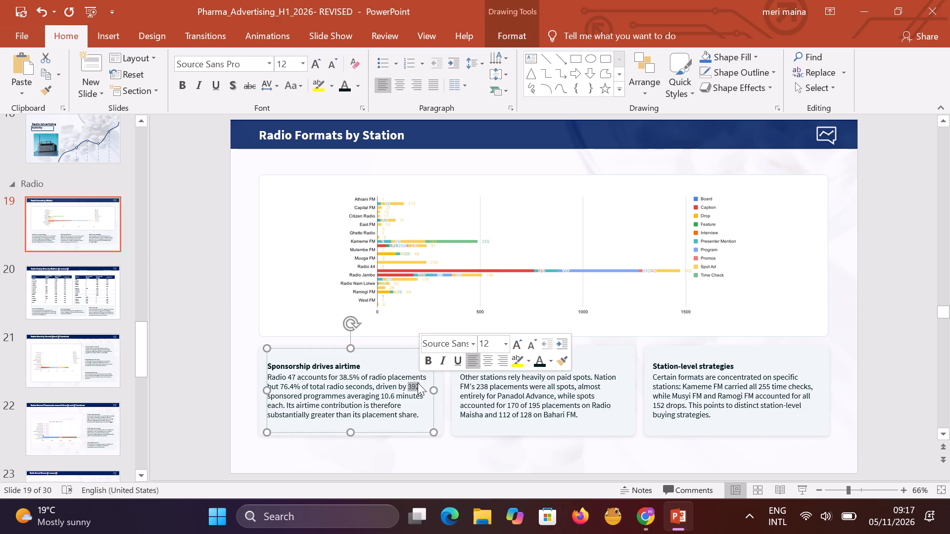
type("the high number of")
key("space")
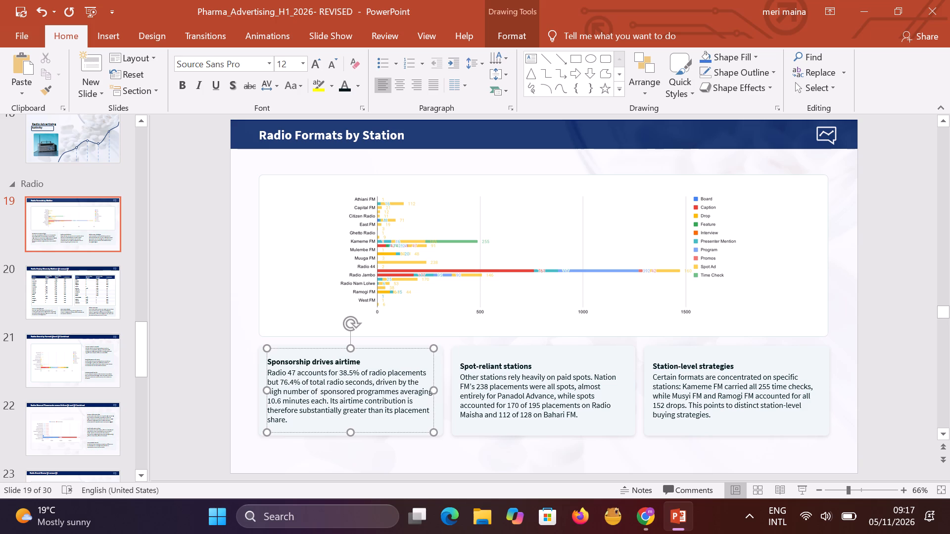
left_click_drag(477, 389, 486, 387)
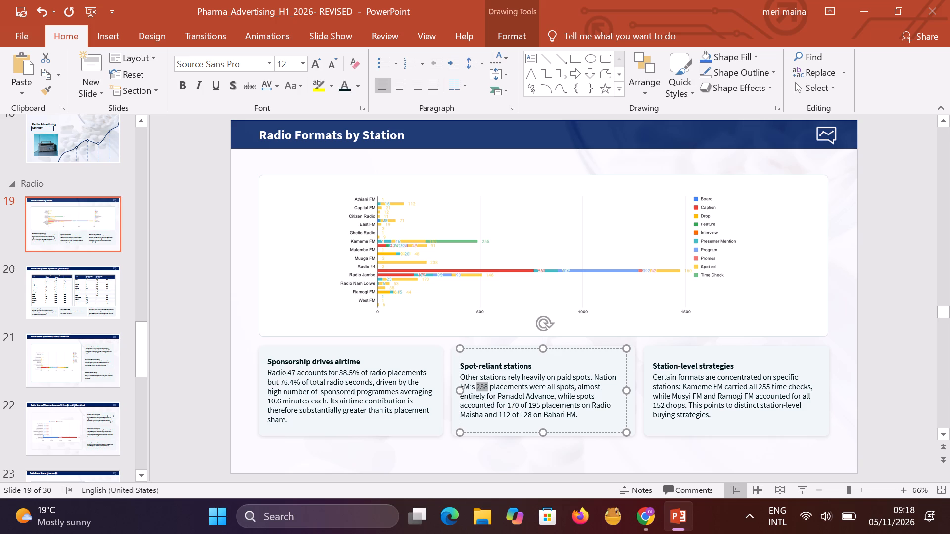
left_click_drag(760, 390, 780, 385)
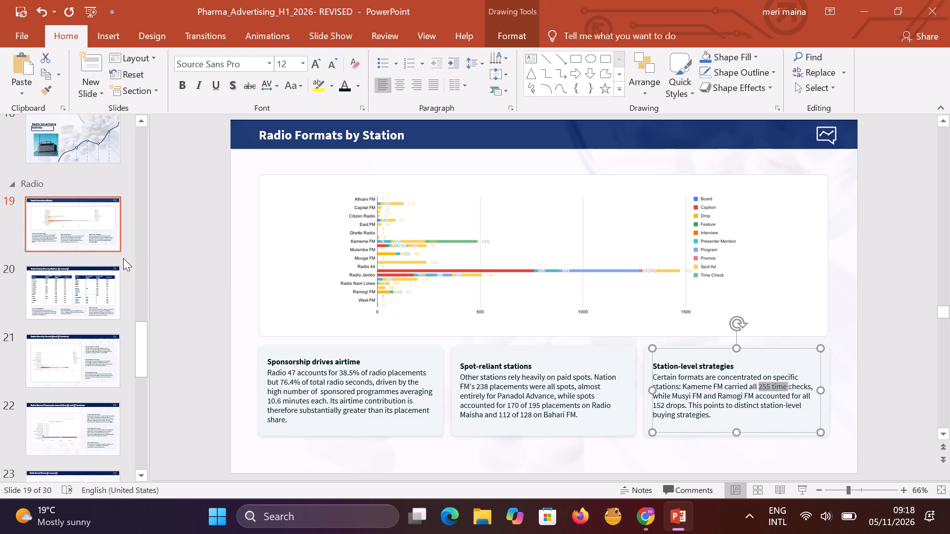
On the TV Brand Share: Q1 versus Q2 slide, replace Deep Heat's placement count in the New in Q2 commentary with "2.38% of".
scroll(125, 258, "up", 19)
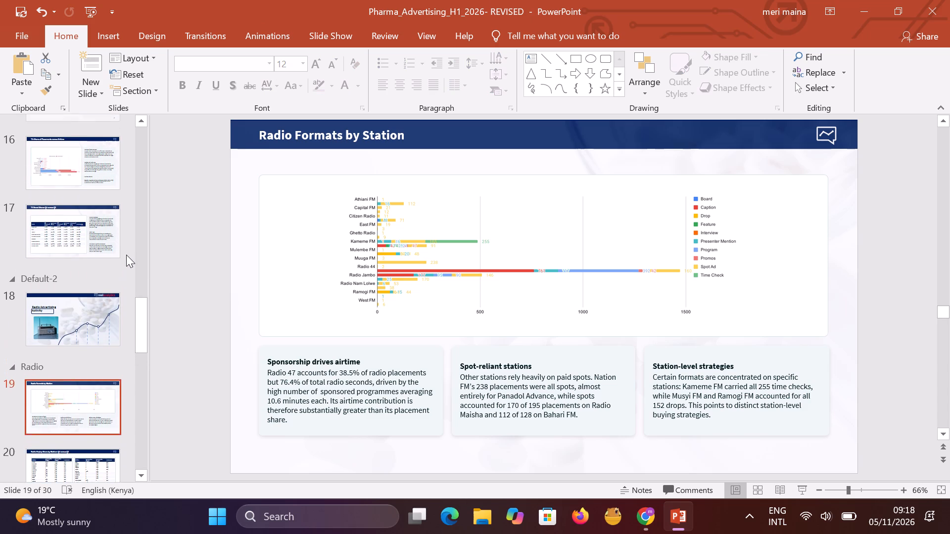
scroll(126, 255, "up", 3)
left_click(102, 257)
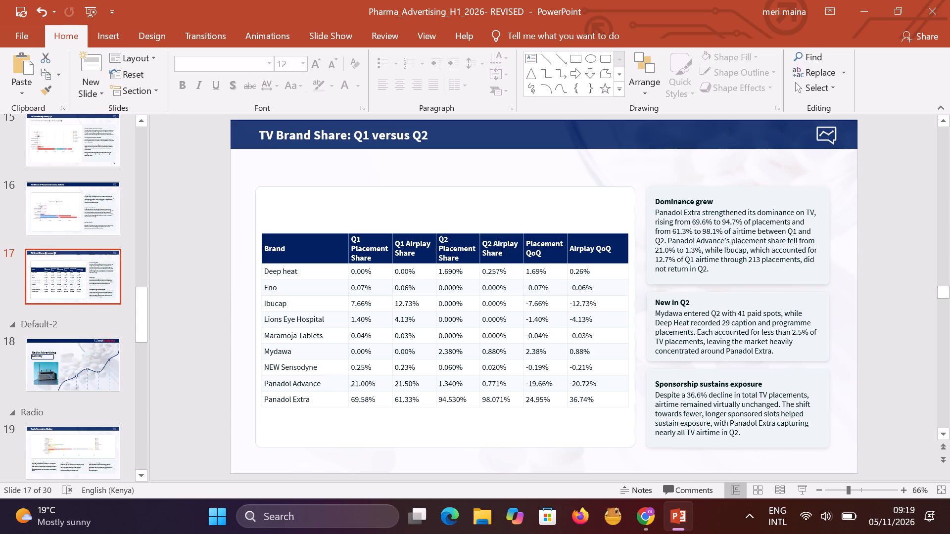
left_click_drag(737, 312, 747, 311)
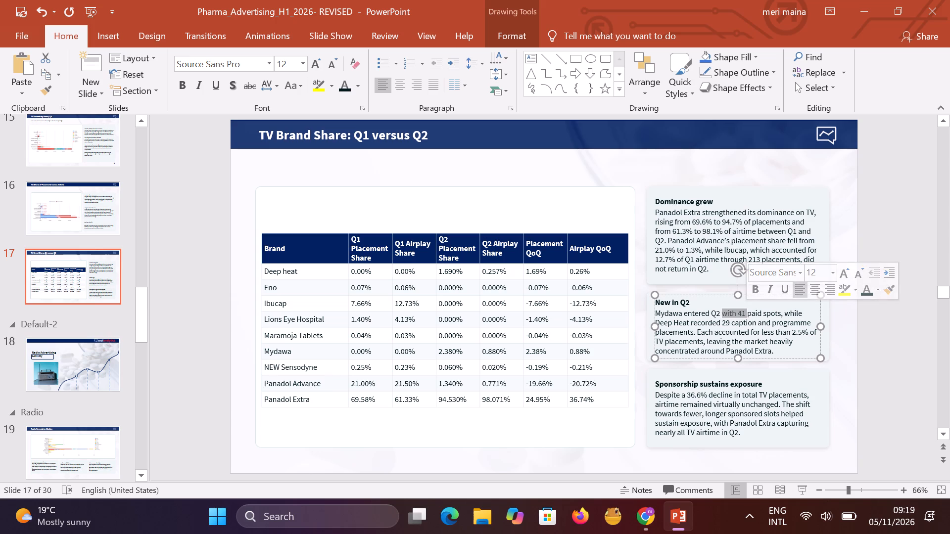
left_click(681, 331)
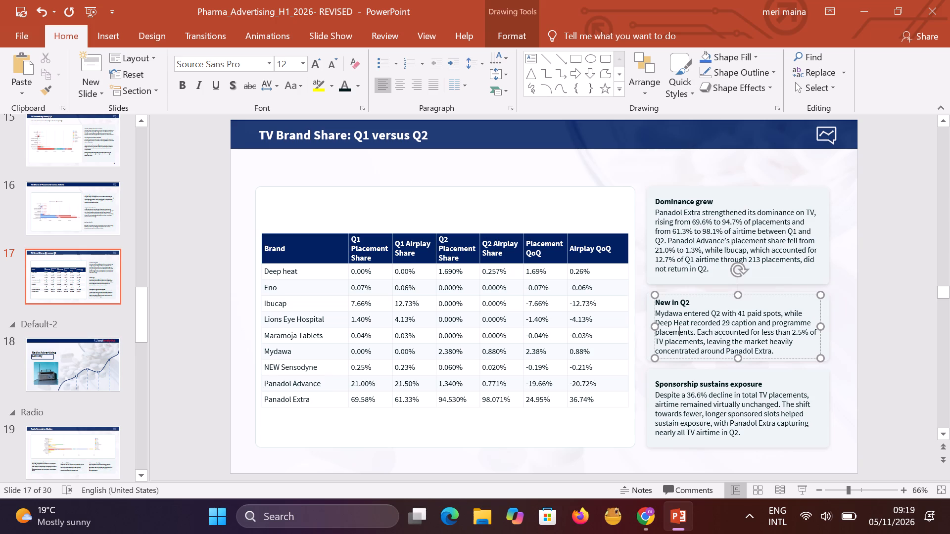
left_click(725, 320)
key("period")
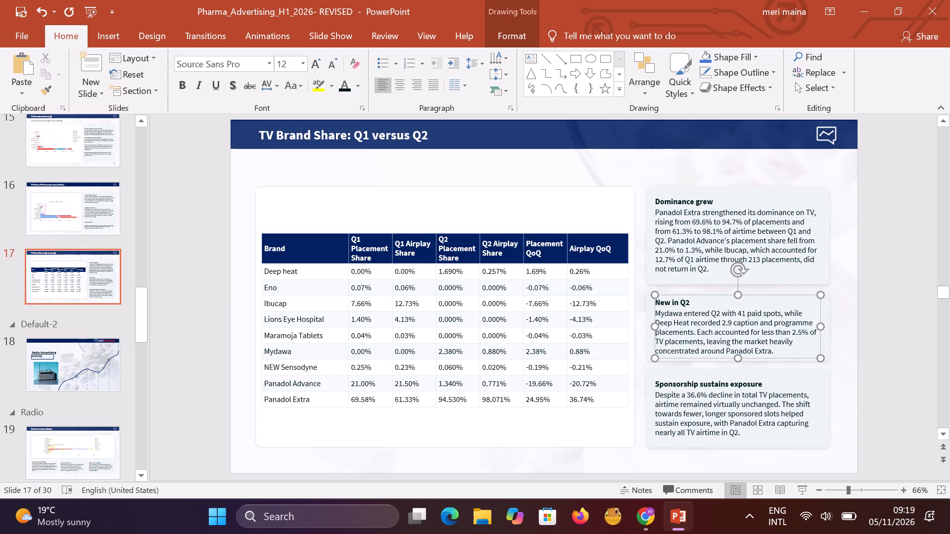
type("38")
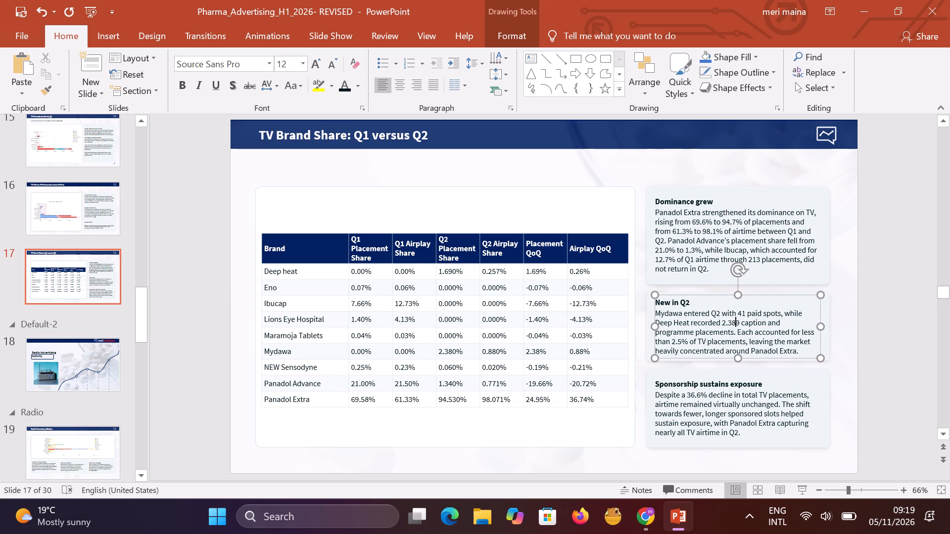
key("Delete")
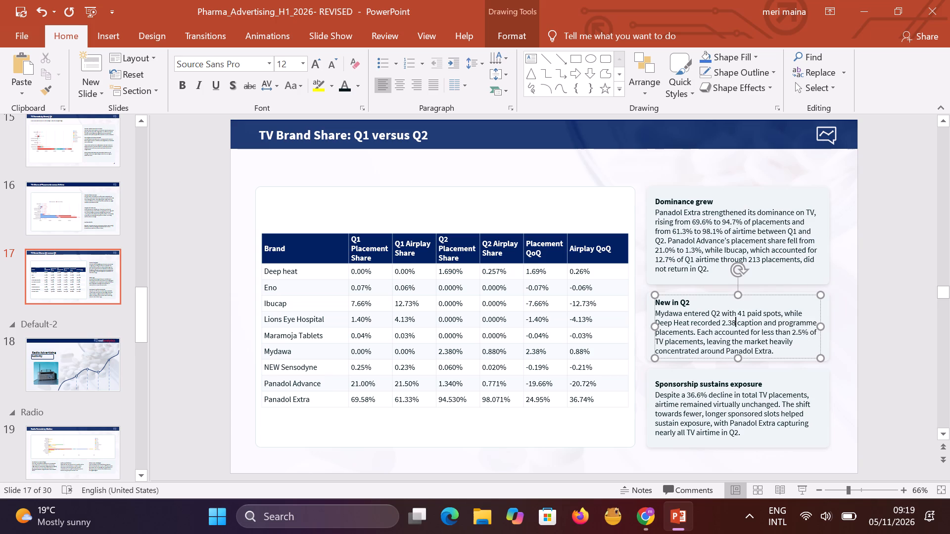
key("shift+percent")
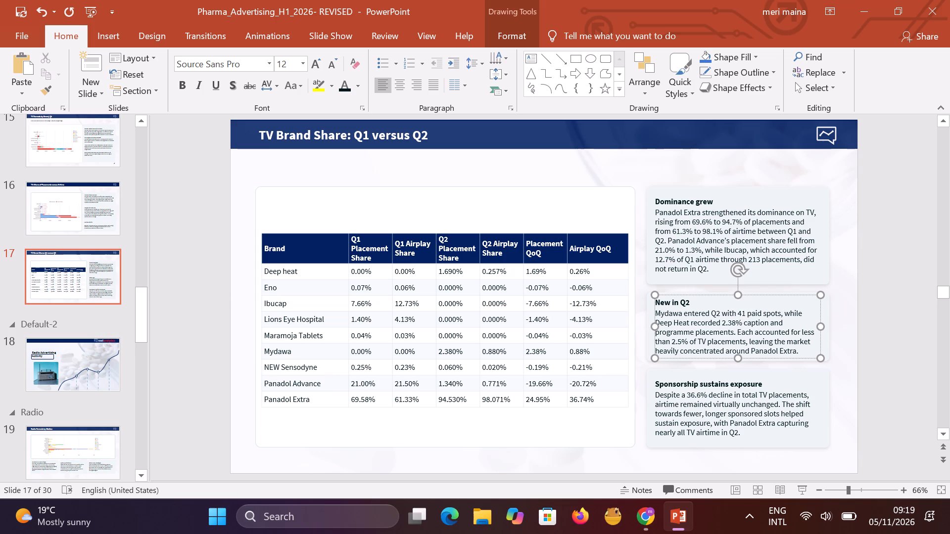
type("of")
key("space")
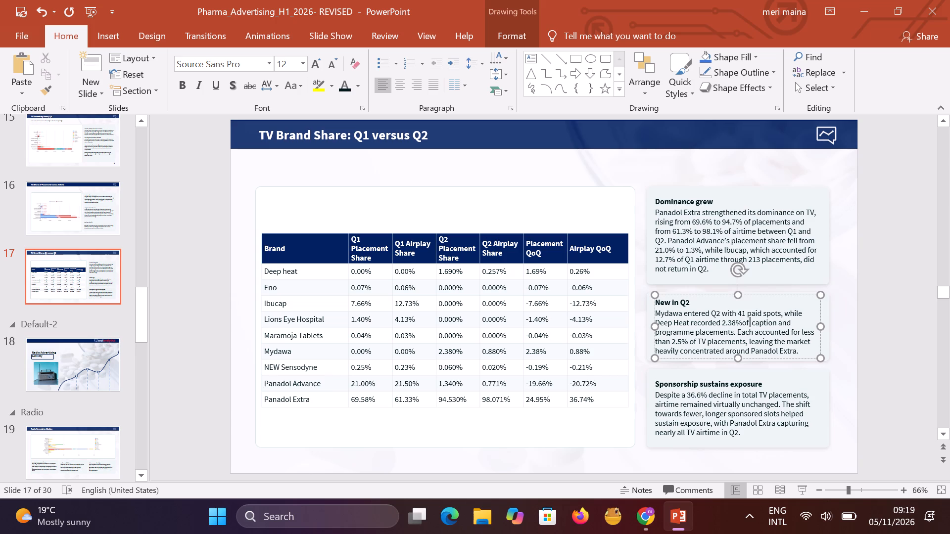
left_click(742, 321)
key("space")
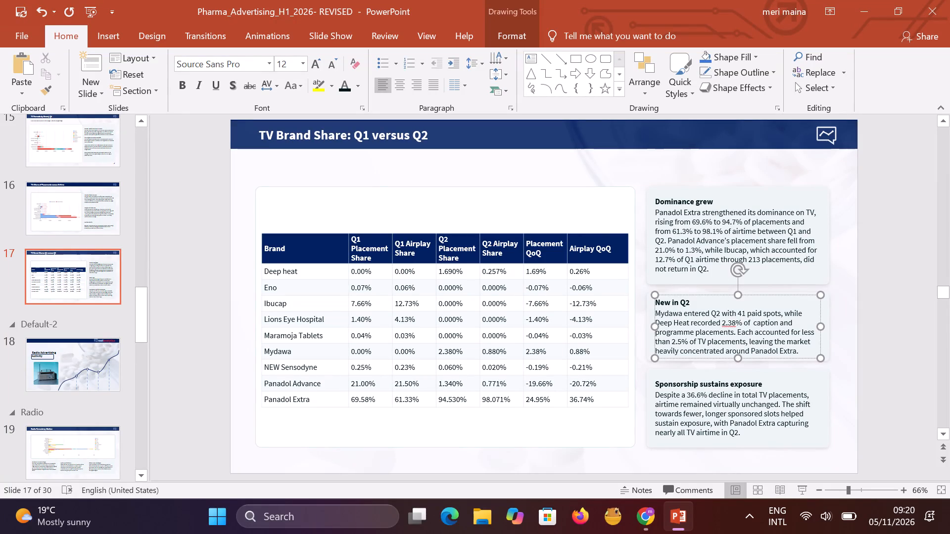
In the New in Q2 commentary, replace Mydawa's "41 paid" with "2.38 % share of" before "spots".
left_click_drag(737, 316, 744, 314)
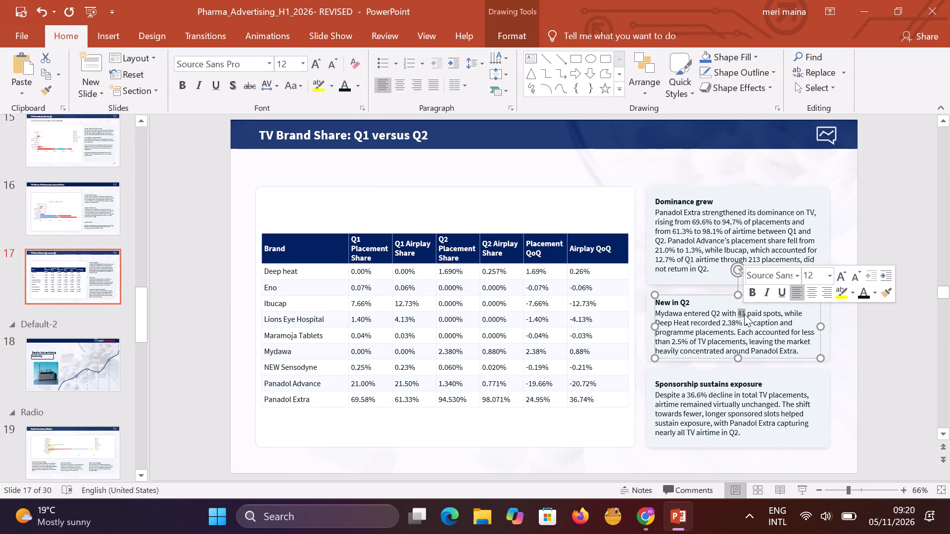
key("2")
key("period")
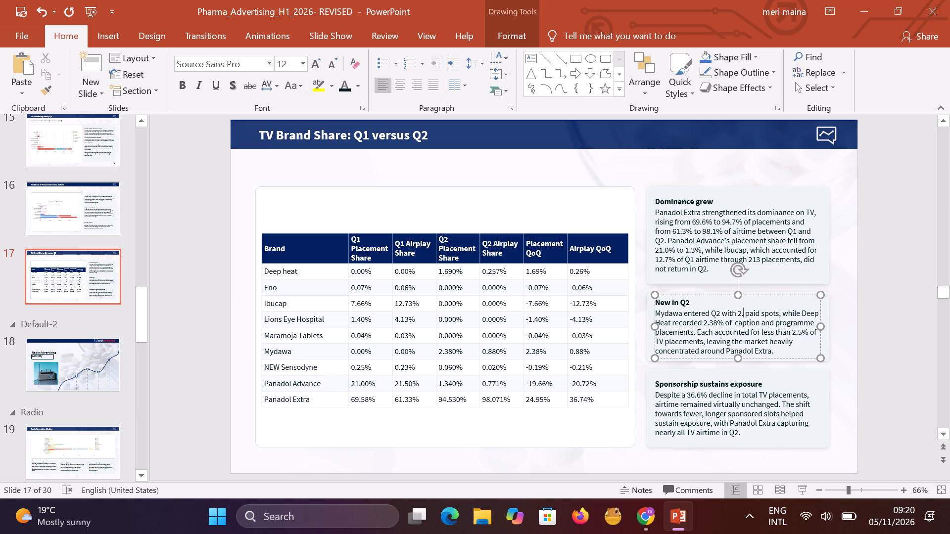
type("38")
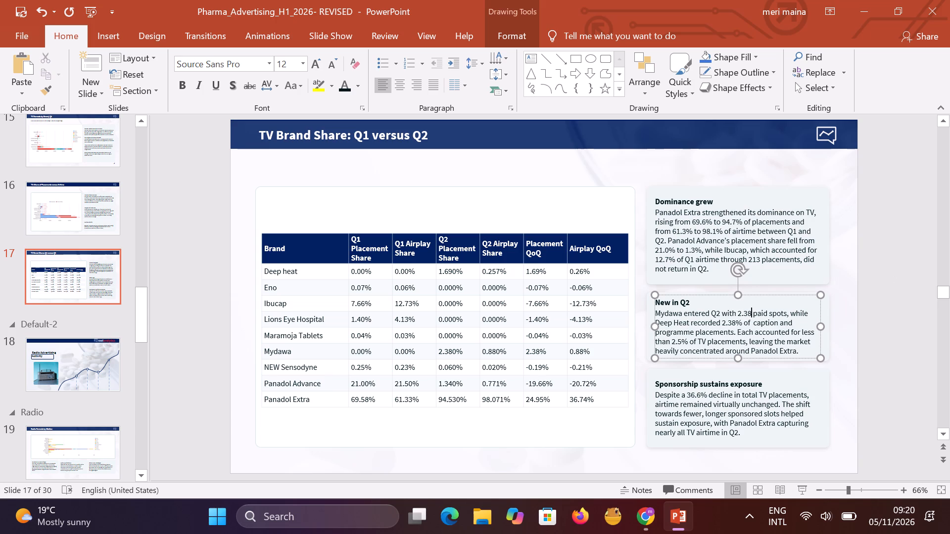
left_click_drag(767, 310, 753, 311)
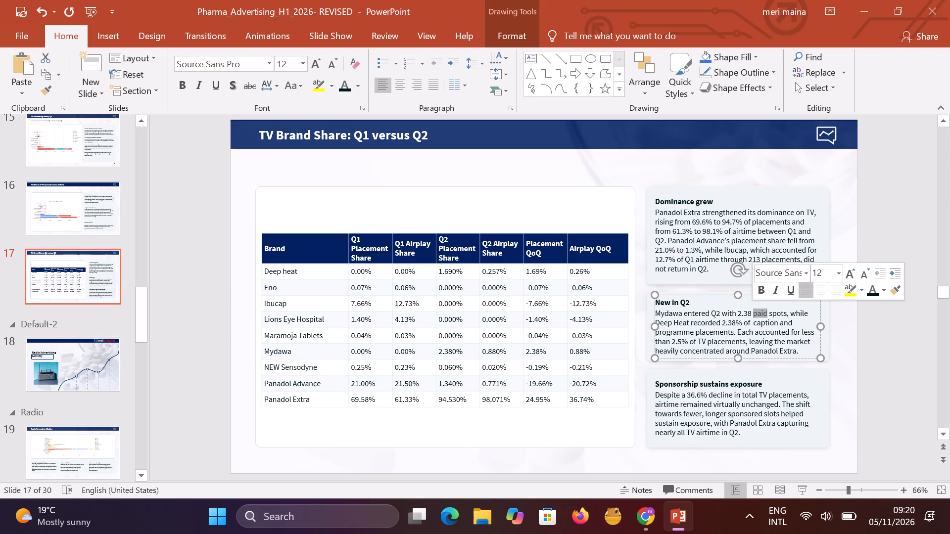
key("BackSpace")
type("% share of")
key("space")
key("space")
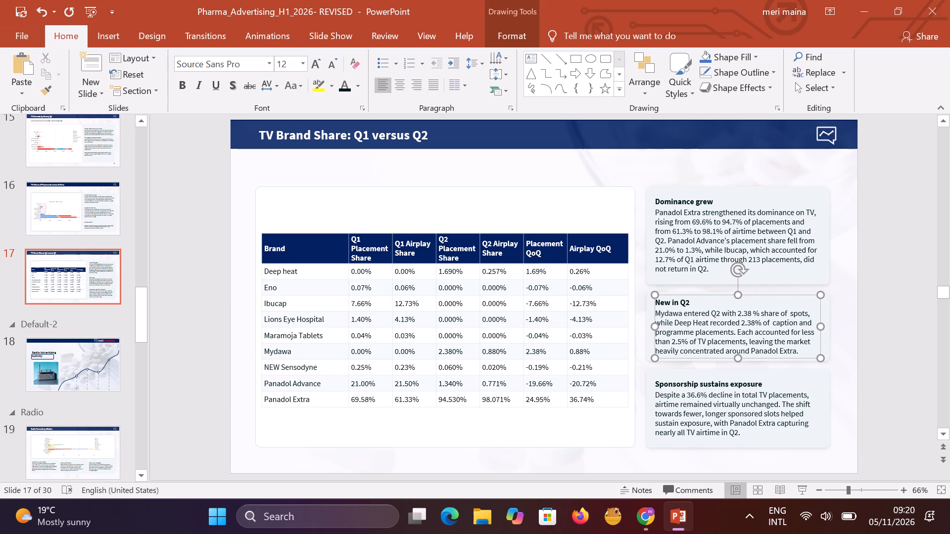
Correct Deep Heat's share in the New in Q2 commentary to 1.69%.
left_click(742, 324)
key("1")
left_click_drag(747, 319, 753, 319)
left_click_drag(753, 319, 754, 320)
type("69")
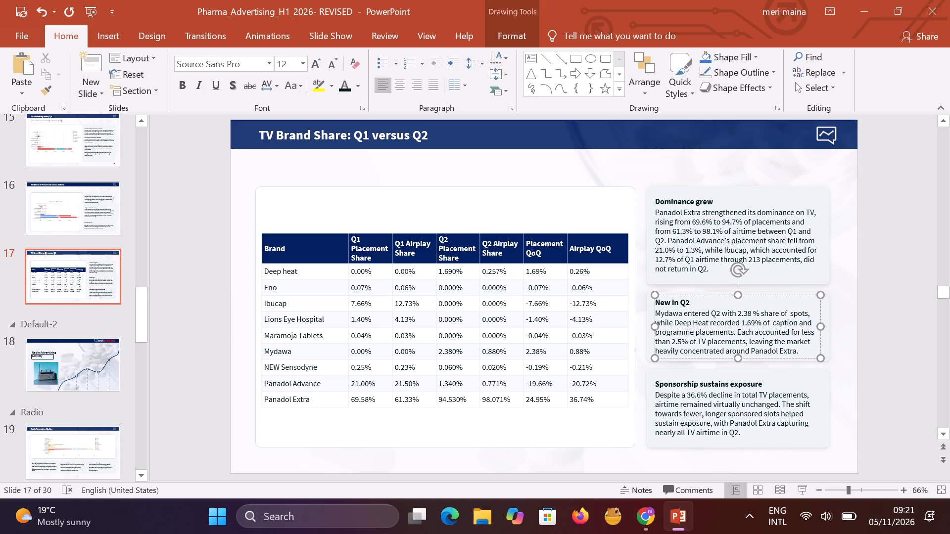
left_click(713, 371)
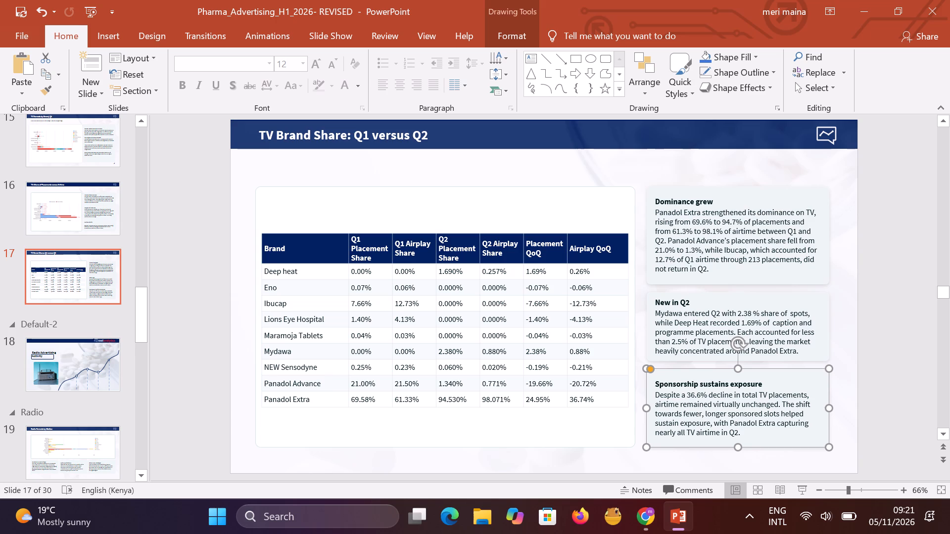
On the TV: Share of Placements versus Airtime slide, delete the feature count 39 from the Longer slots lift share commentary.
left_click(71, 218)
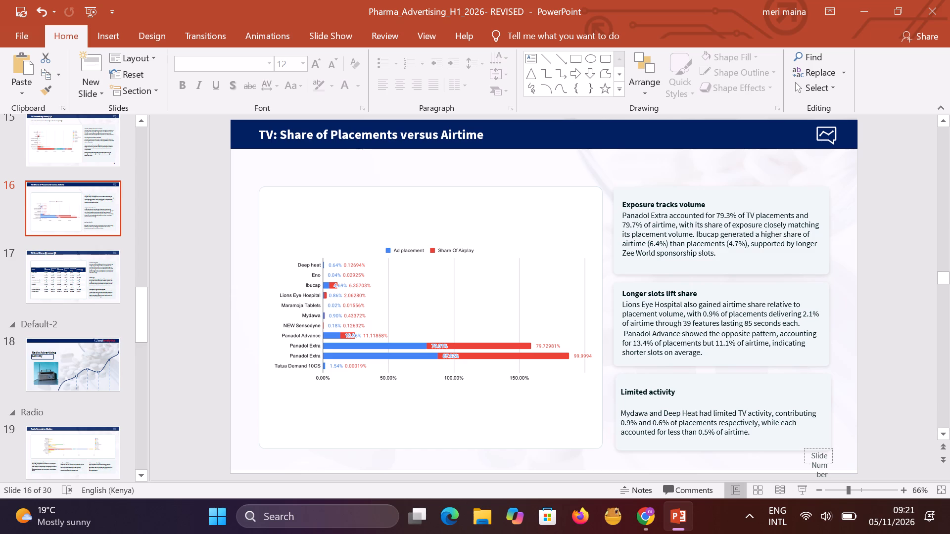
left_click_drag(681, 323, 690, 322)
left_click(690, 322)
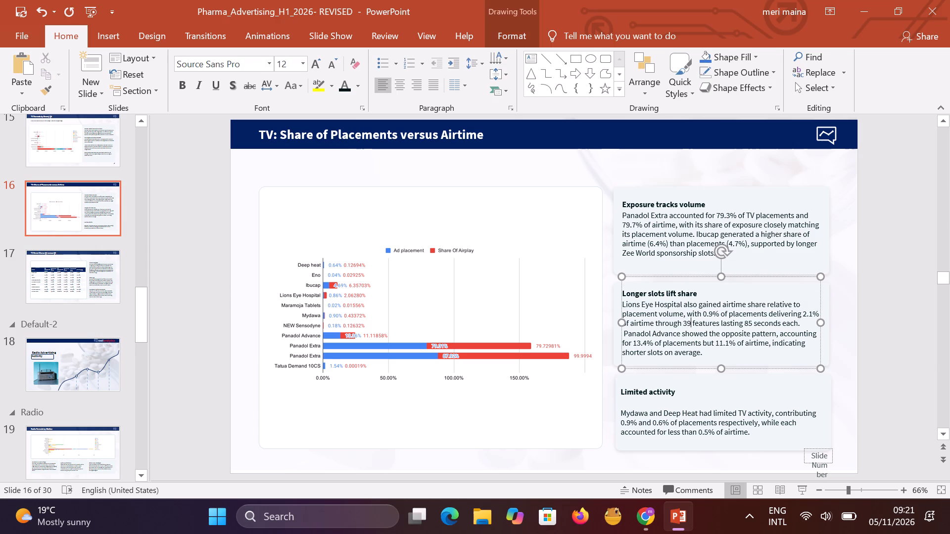
key("BackSpace")
key("BackSpace")
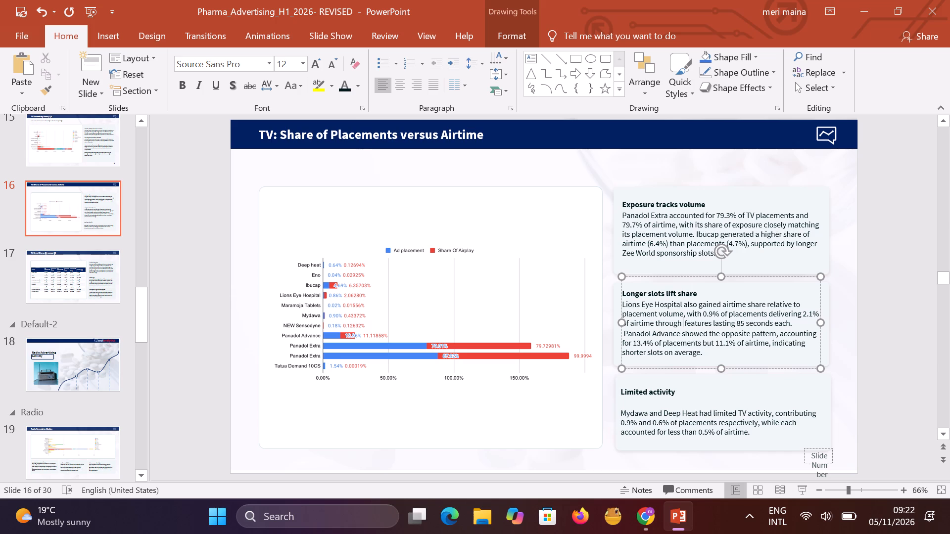
Delete the subtitle text box beneath the title of the TV Formats by Brand, Q1 slide.
scroll(190, 206, "up", 1)
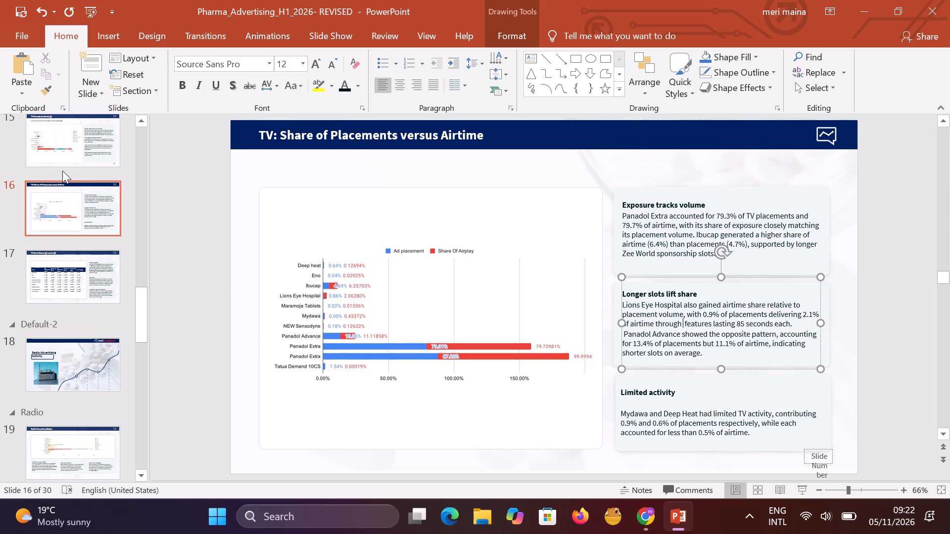
left_click(72, 151)
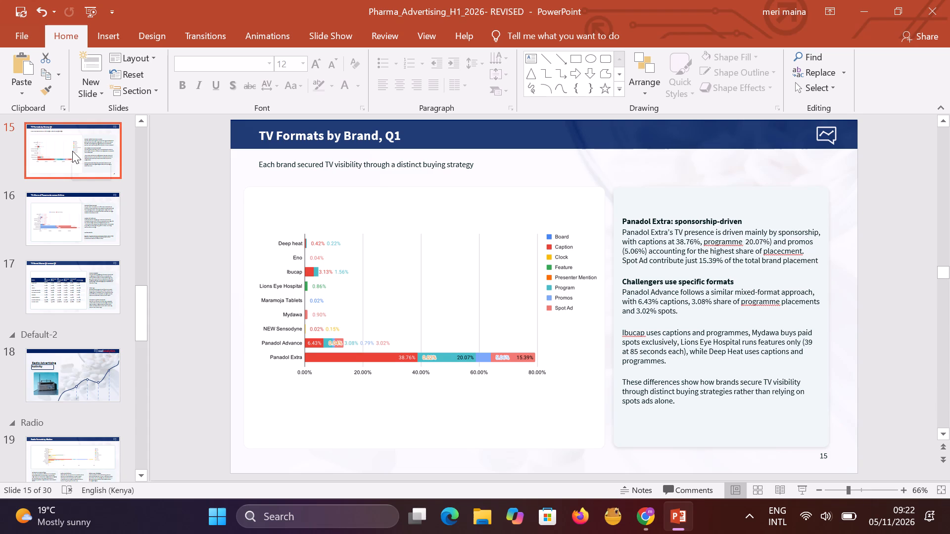
left_click(66, 211)
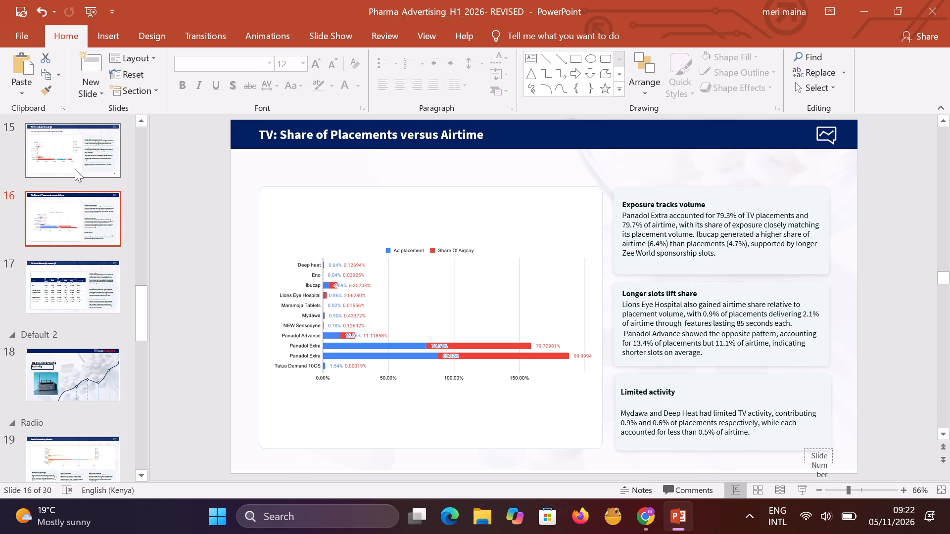
left_click(75, 169)
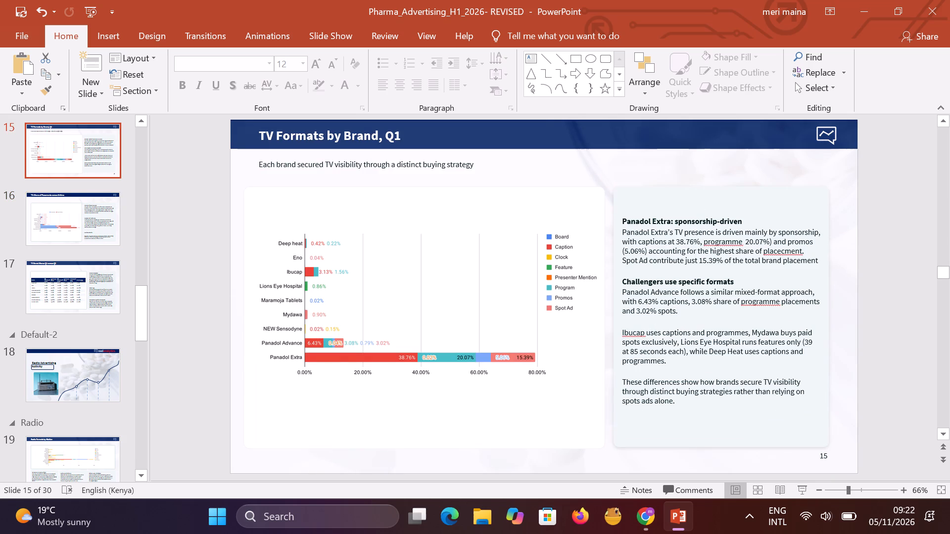
left_click(359, 166)
key("Delete")
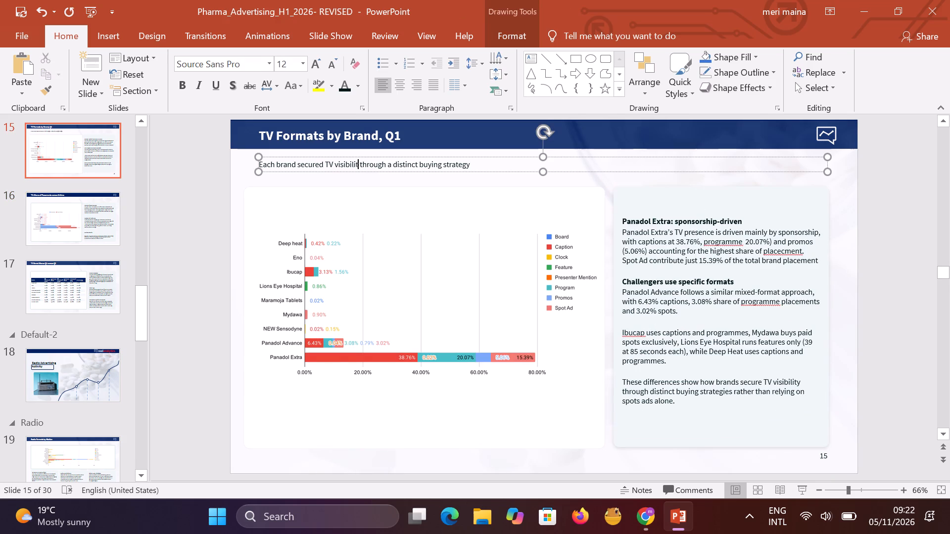
left_click(261, 171)
key("Delete")
On the TV Formats by Brand, Q1 slide, delete "(39 at 85 seconds each)" from the Lions Eye Hospital commentary.
left_click(67, 212)
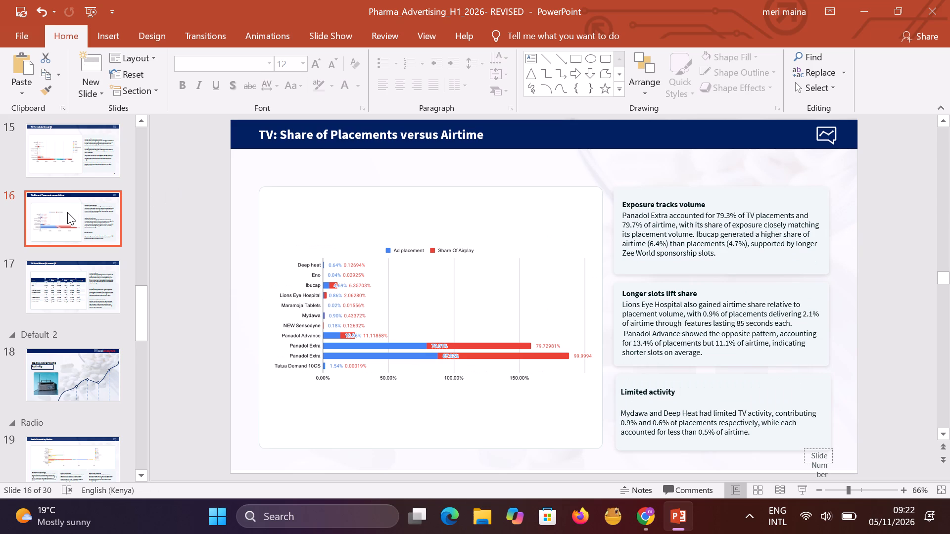
left_click(95, 168)
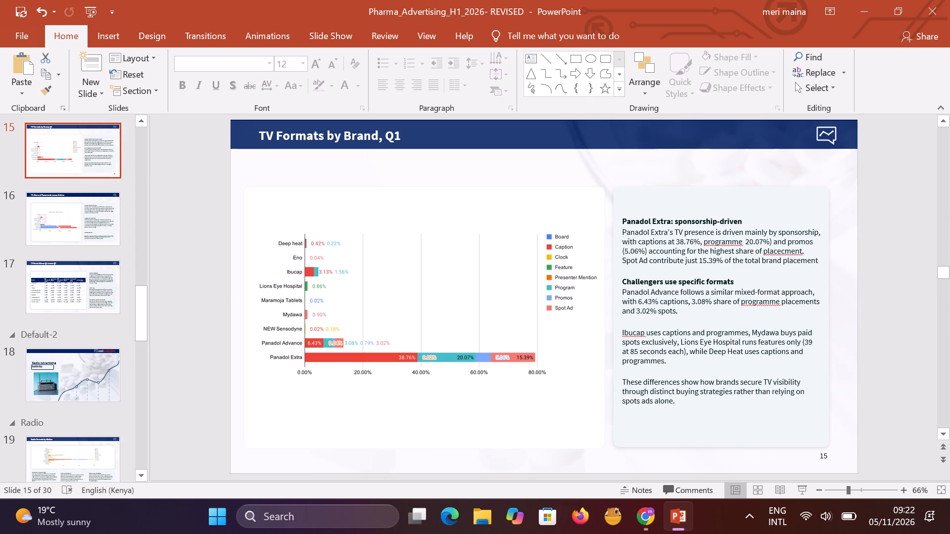
left_click_drag(803, 343, 690, 351)
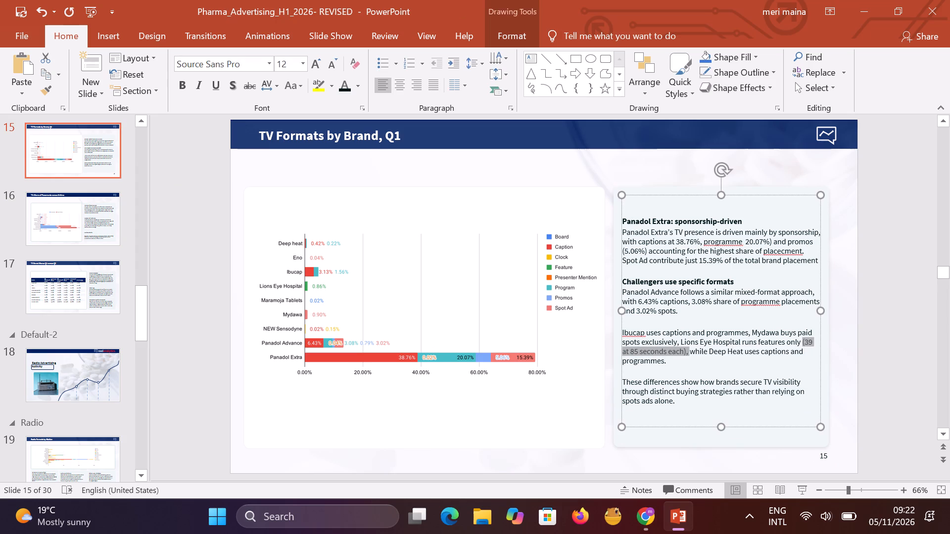
left_click_drag(690, 351, 686, 352)
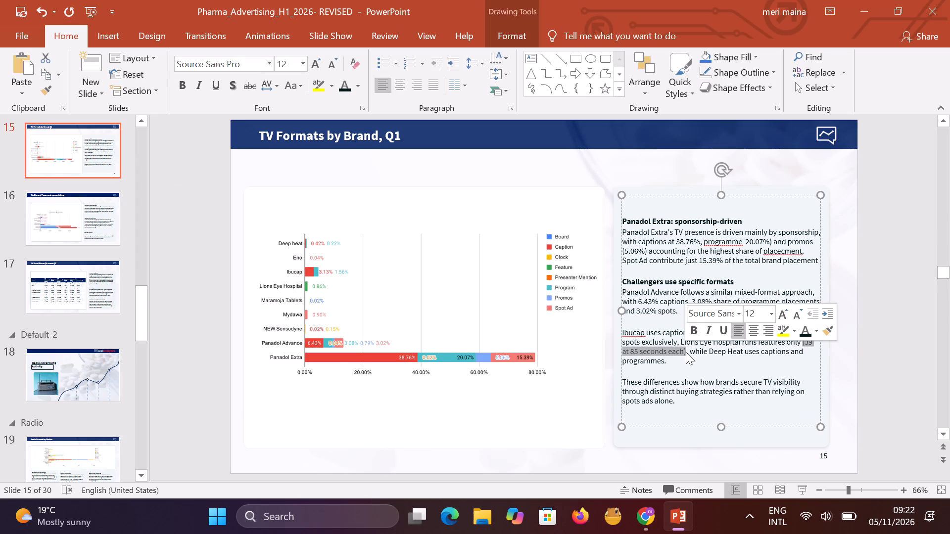
key("Delete")
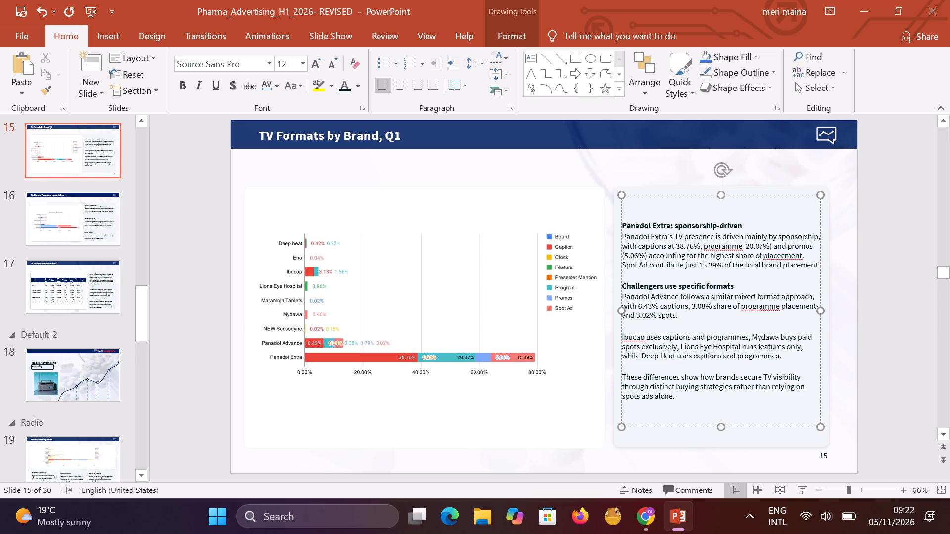
Review the commentary on the TV Airtime Share by Station and TV Activity by Format and Station slides.
scroll(140, 208, "up", 2)
scroll(71, 203, "up", 5)
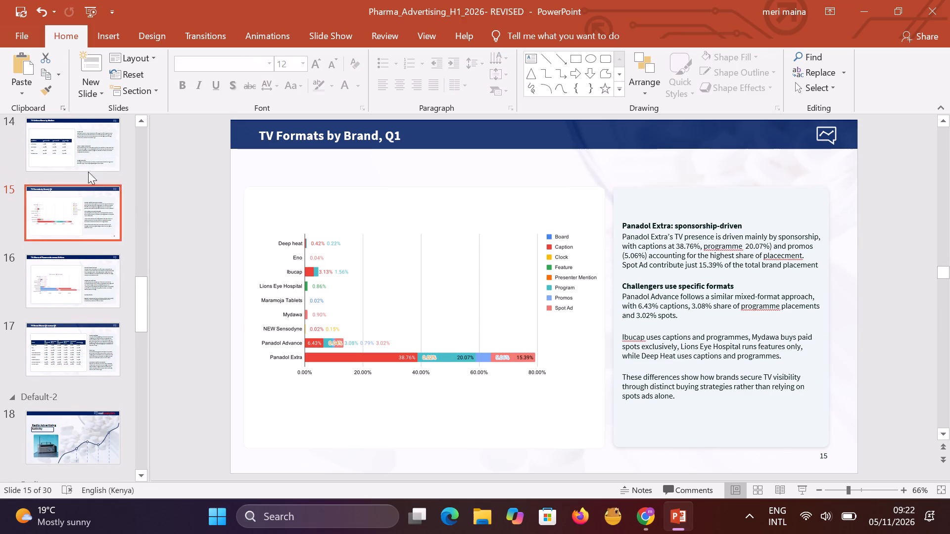
left_click(90, 162)
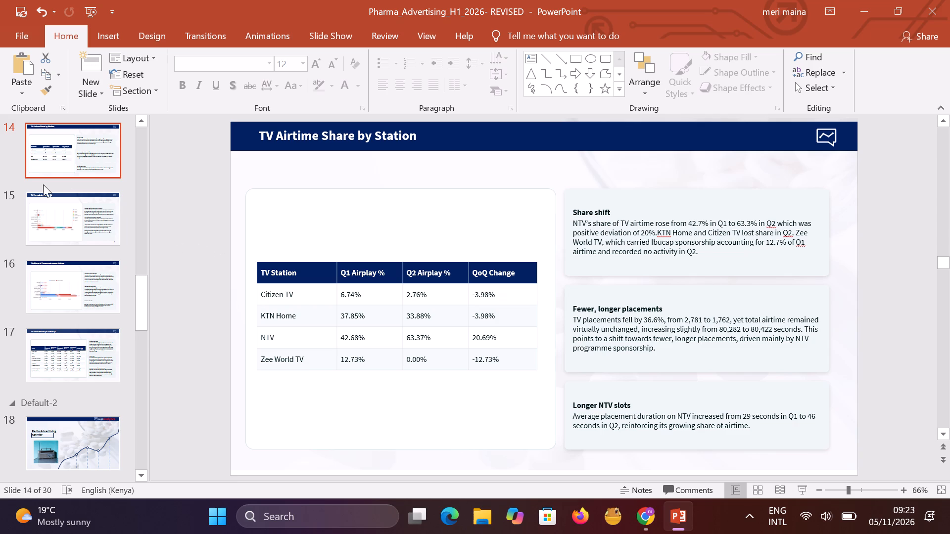
scroll(67, 165, "up", 6)
left_click(69, 184)
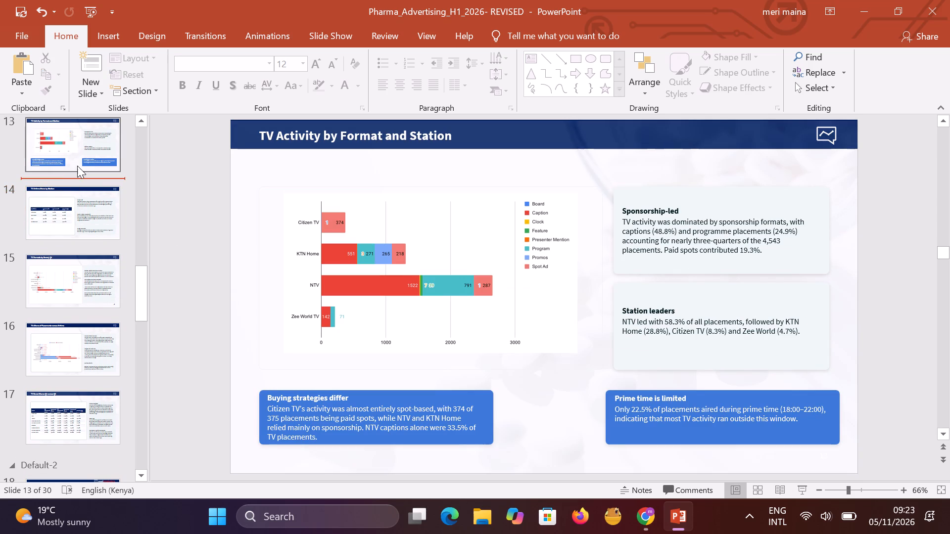
left_click(77, 165)
Review the earlier slides from Q1 Brand Messaging back to Category share of placements and airplay, checking their commentary and layout.
scroll(91, 211, "up", 3)
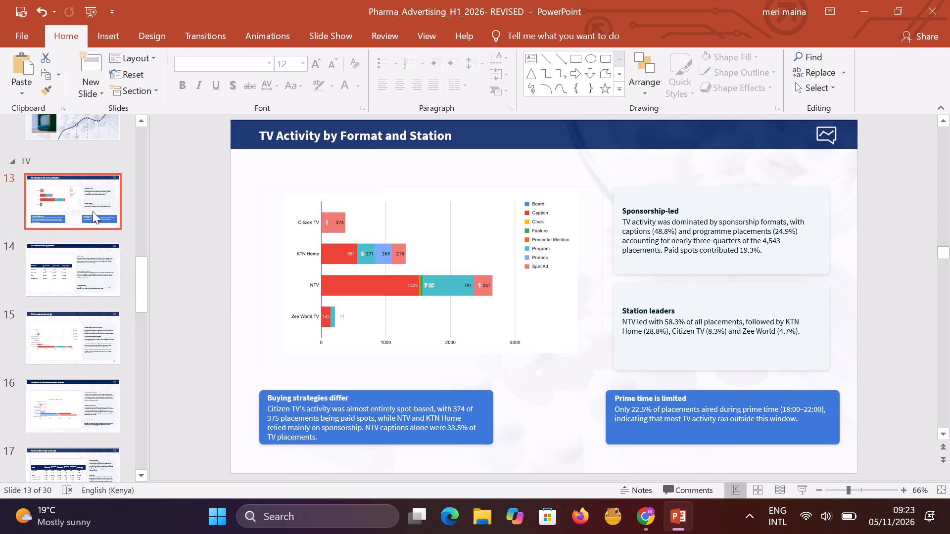
scroll(98, 214, "up", 17)
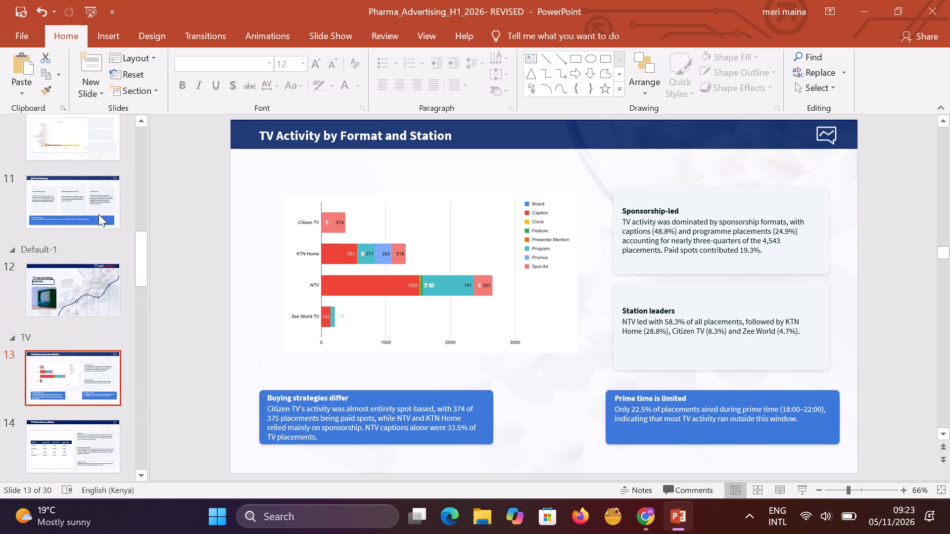
left_click(99, 214)
scroll(99, 214, "up", 4)
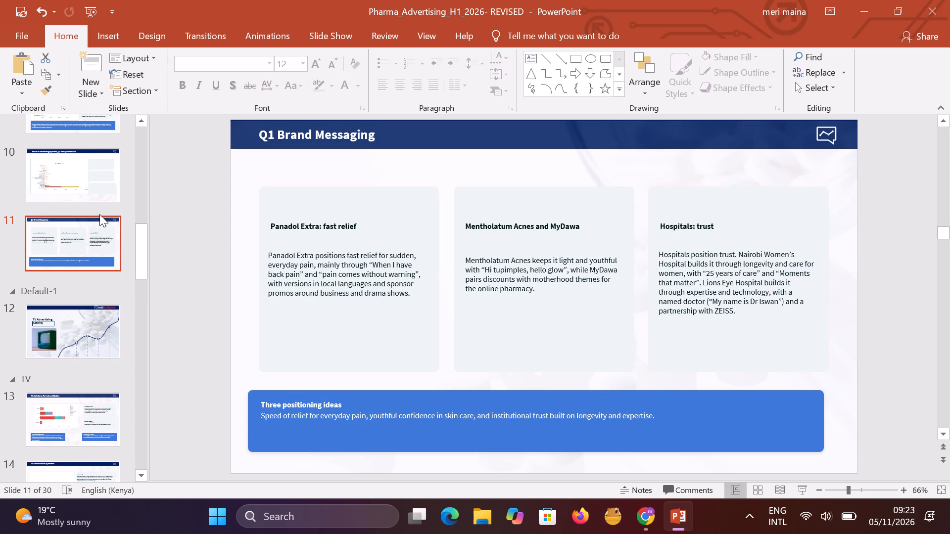
scroll(99, 214, "up", 7)
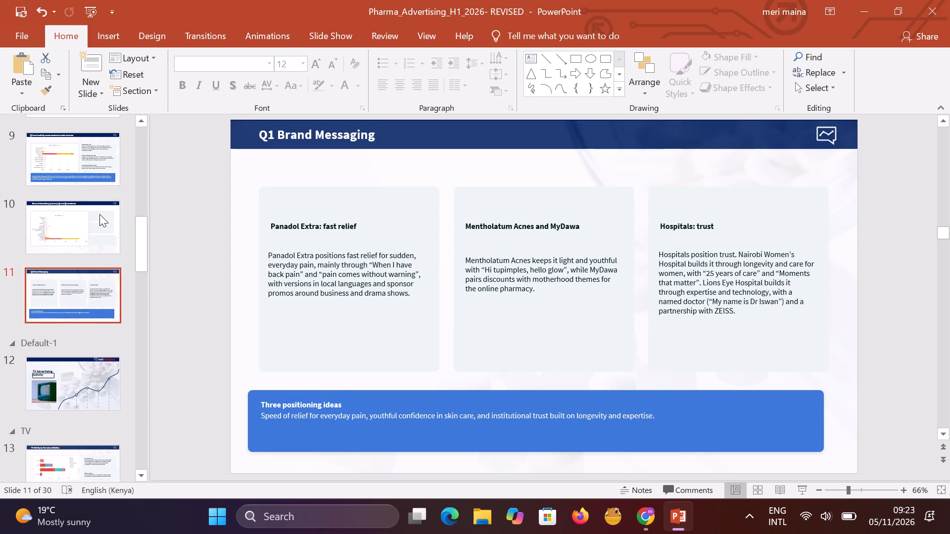
scroll(99, 214, "up", 1)
left_click(107, 204)
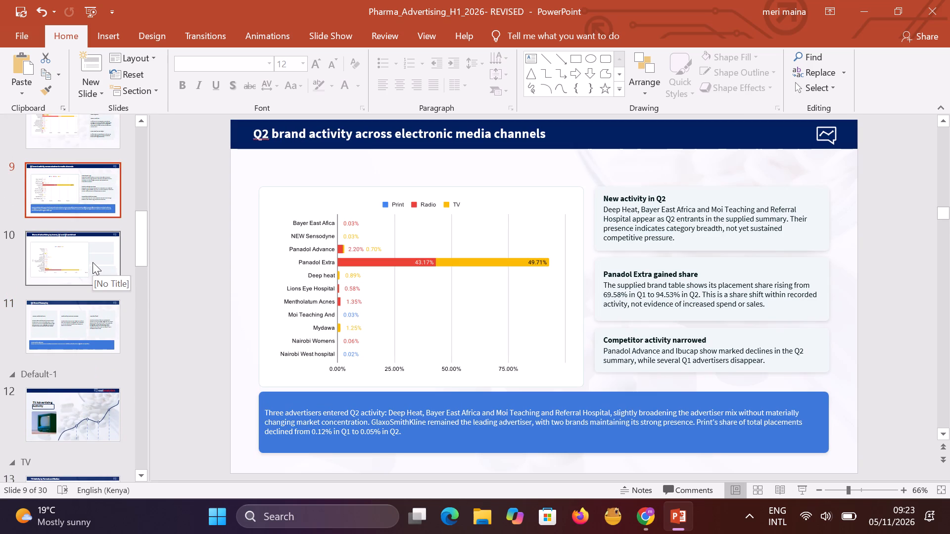
scroll(93, 262, "up", 3)
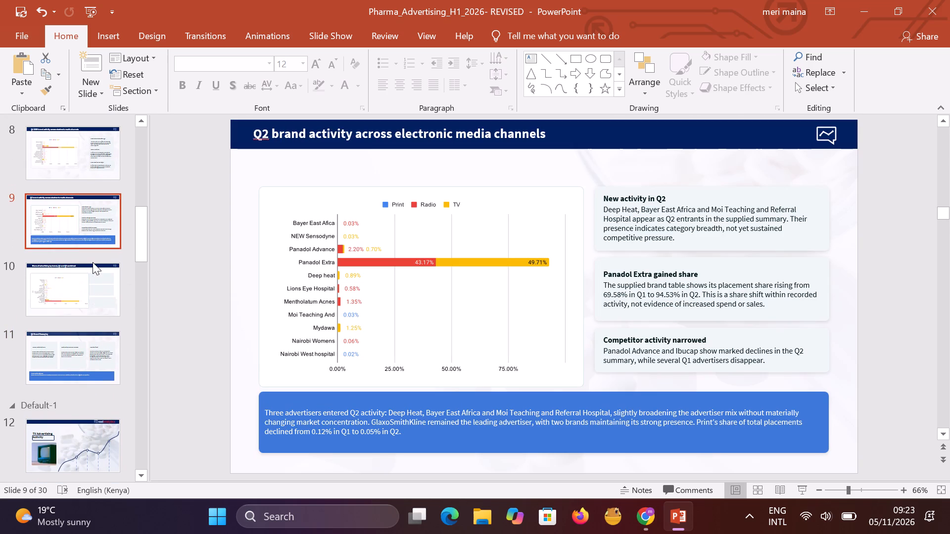
scroll(49, 167, "up", 9)
left_click(70, 238)
scroll(85, 229, "up", 5)
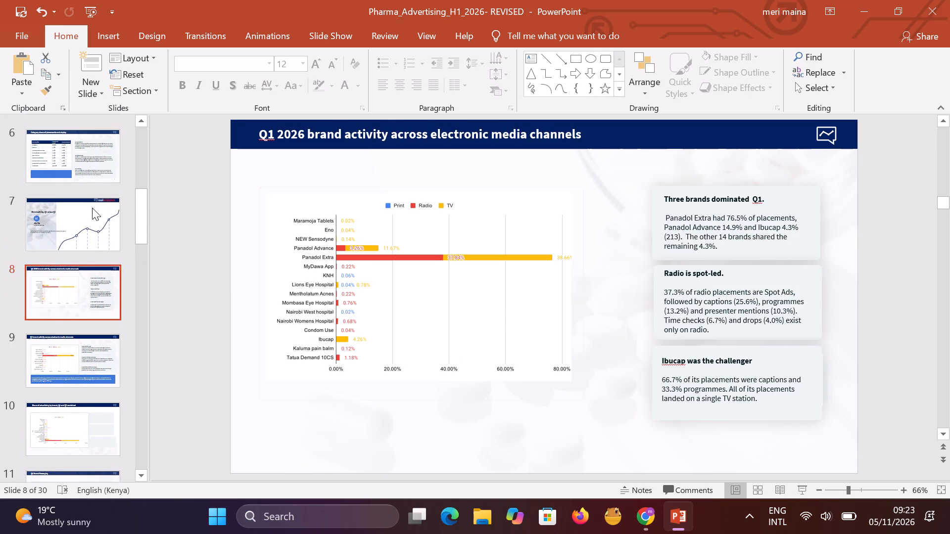
scroll(92, 208, "up", 15)
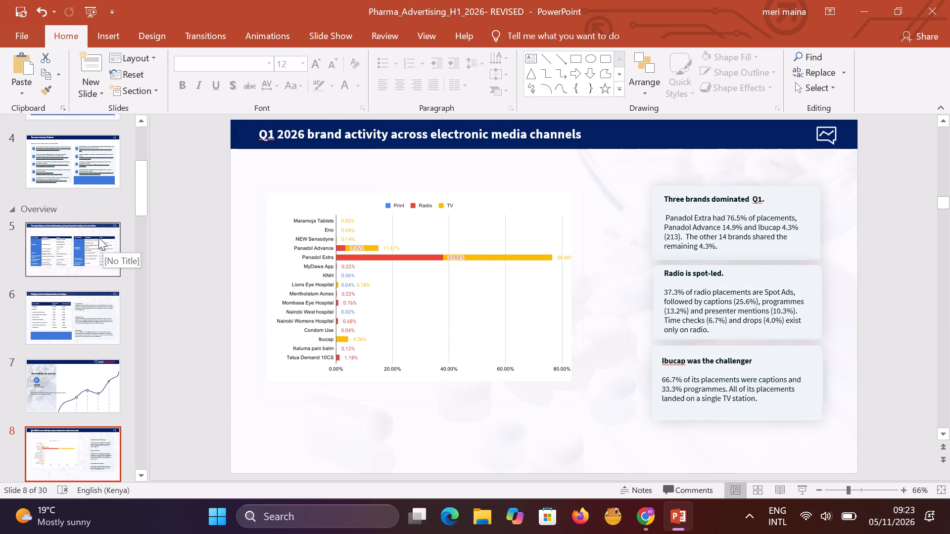
left_click(93, 242)
left_click(78, 321)
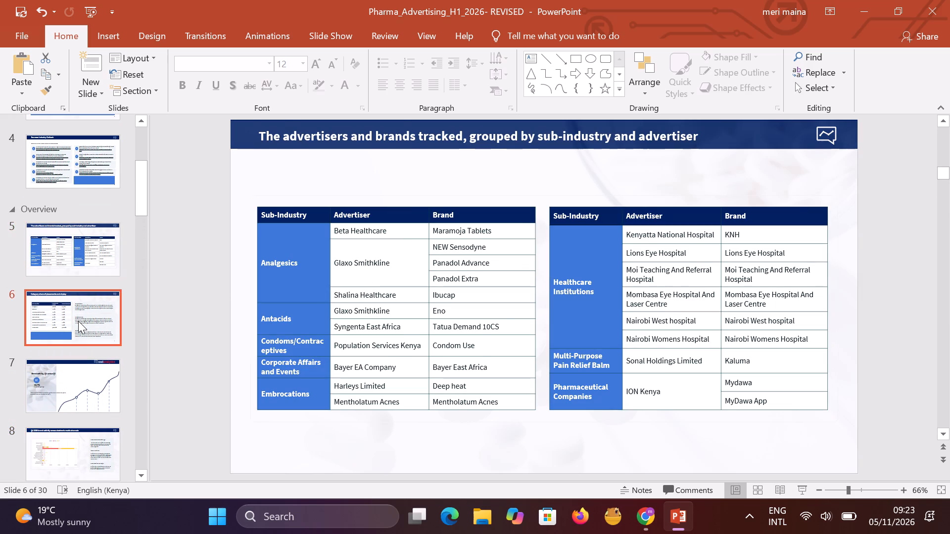
scroll(77, 272, "up", 18)
scroll(95, 270, "down", 17)
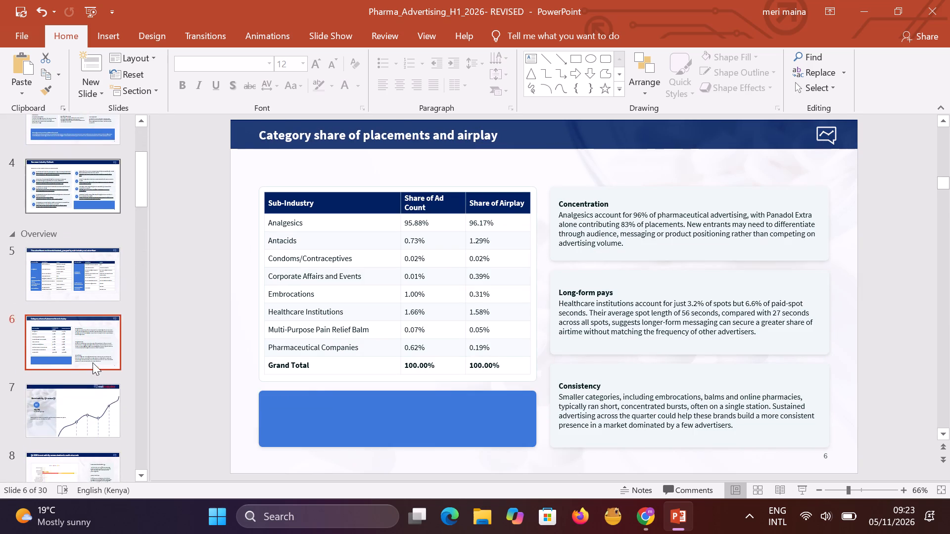
scroll(93, 362, "down", 20)
scroll(107, 301, "down", 5)
left_click(99, 347)
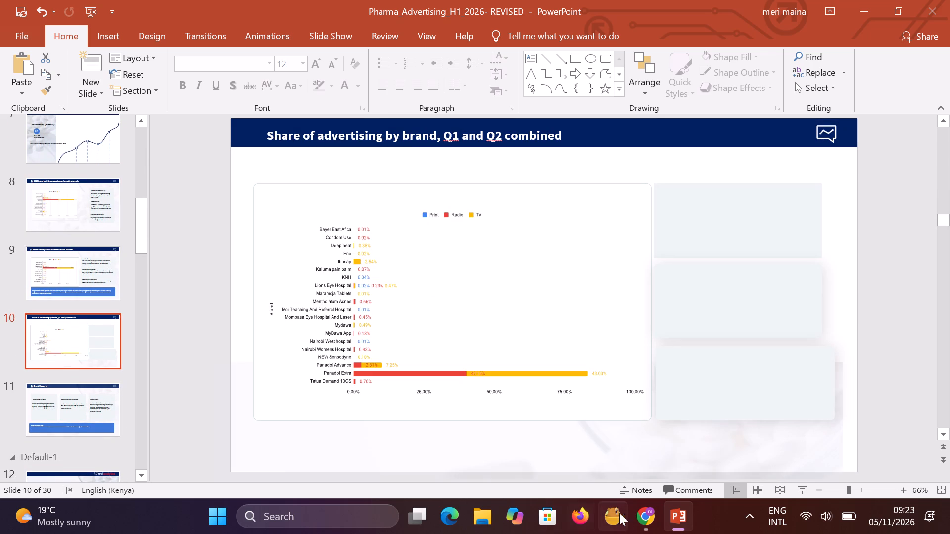
left_click(648, 515)
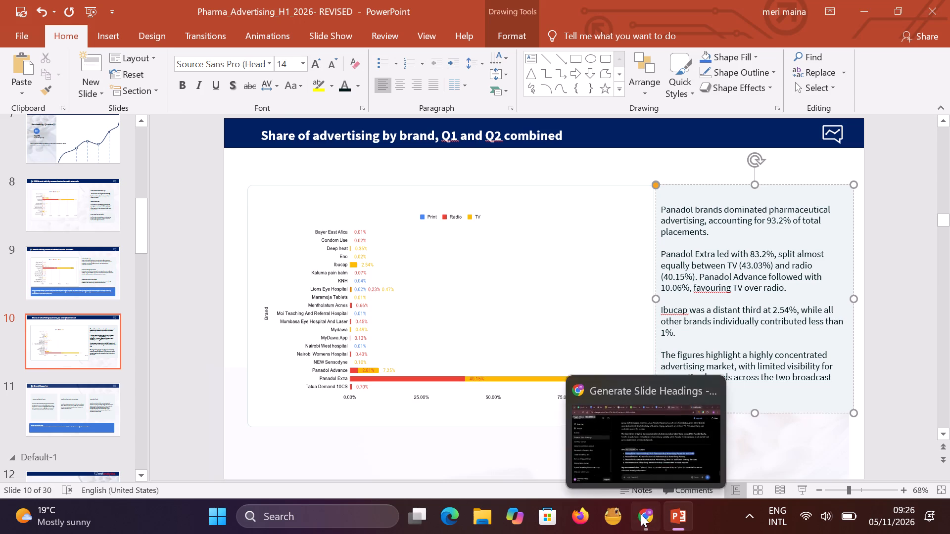
left_click_drag(725, 335, 387, 332)
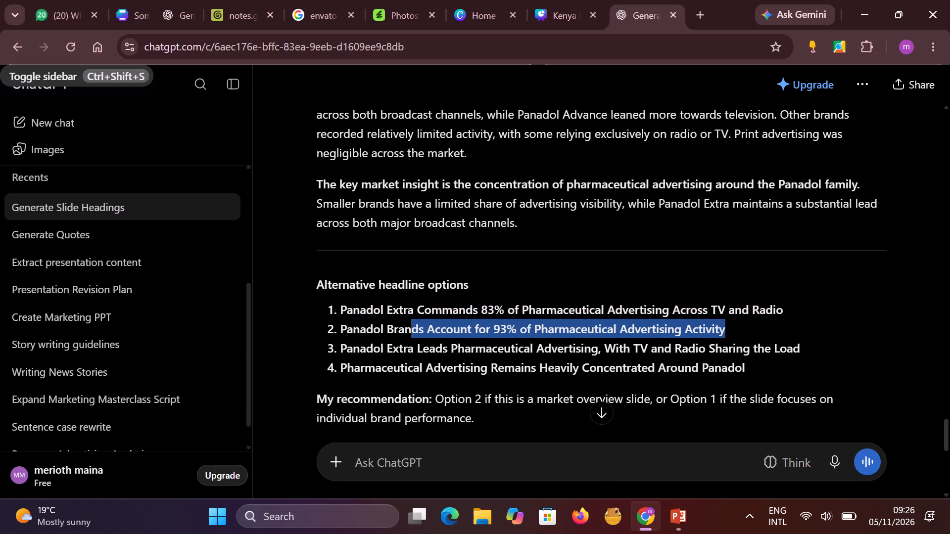
left_click_drag(387, 332, 337, 334)
key("ctrl+c")
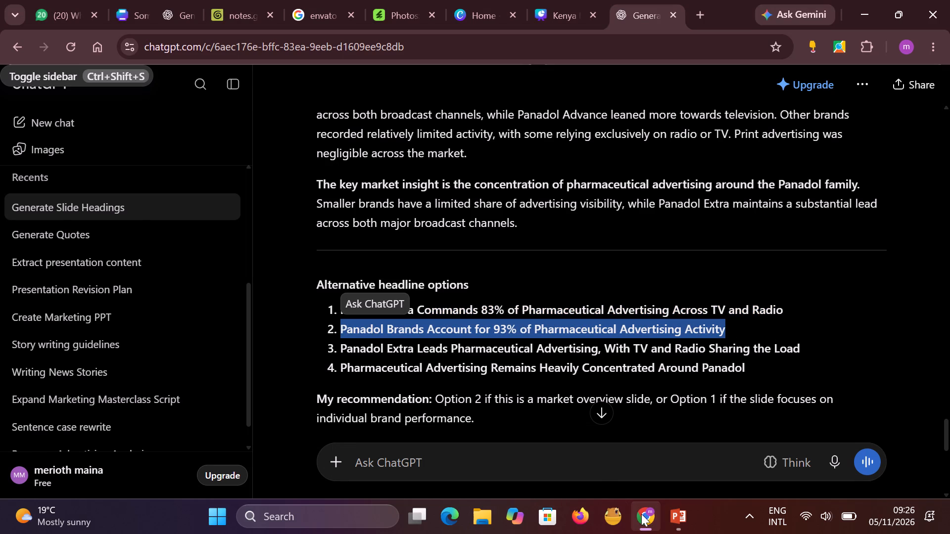
Return to PowerPoint and delete the empty text box overlapping the top of the commentary panel on slide 10.
left_click(684, 517)
left_click(670, 195)
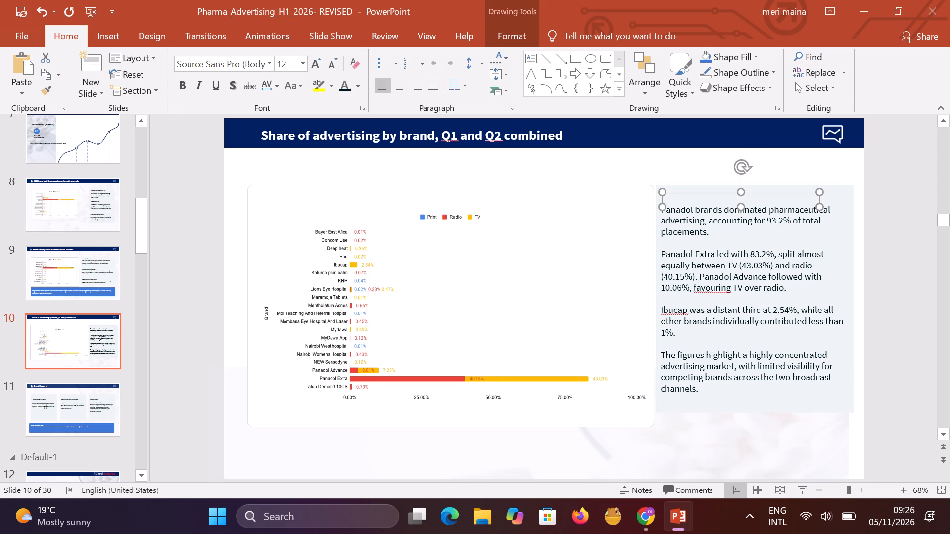
left_click(665, 206)
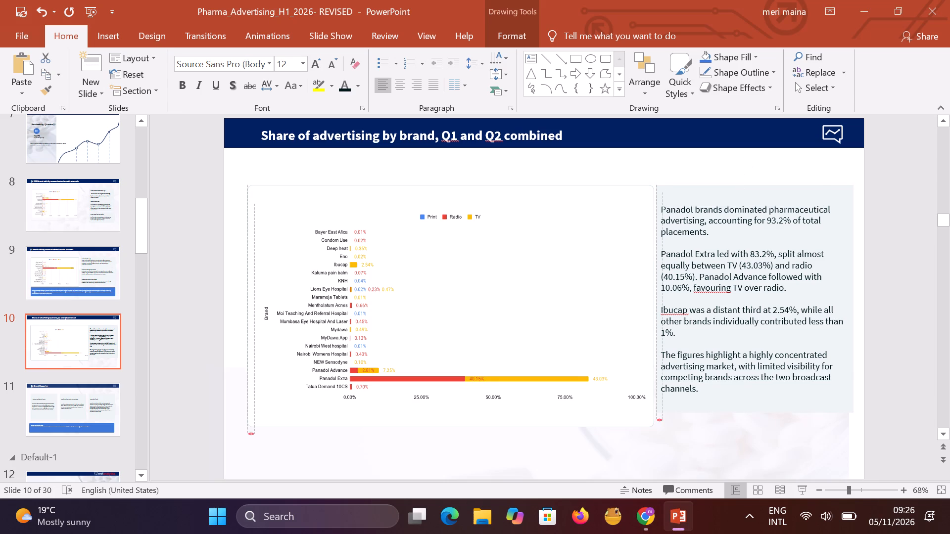
left_click(662, 211)
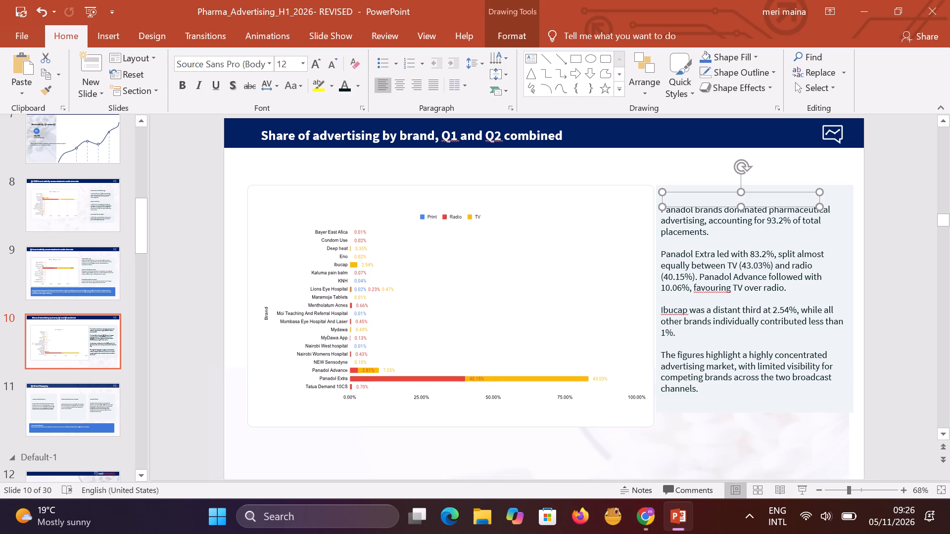
key("Delete")
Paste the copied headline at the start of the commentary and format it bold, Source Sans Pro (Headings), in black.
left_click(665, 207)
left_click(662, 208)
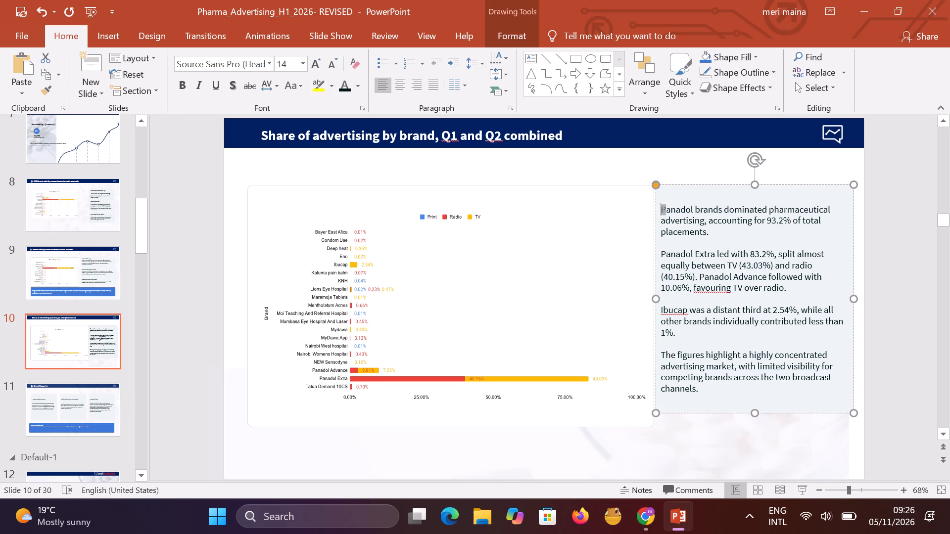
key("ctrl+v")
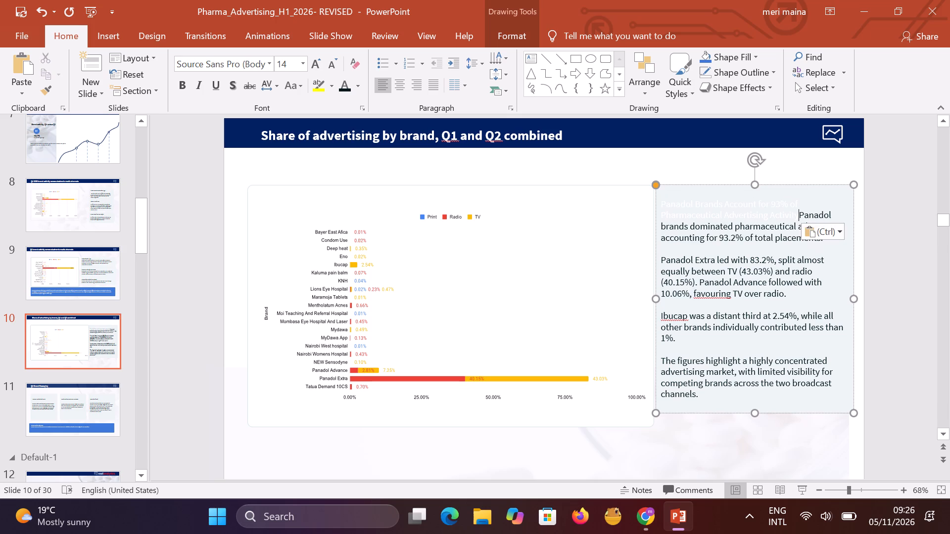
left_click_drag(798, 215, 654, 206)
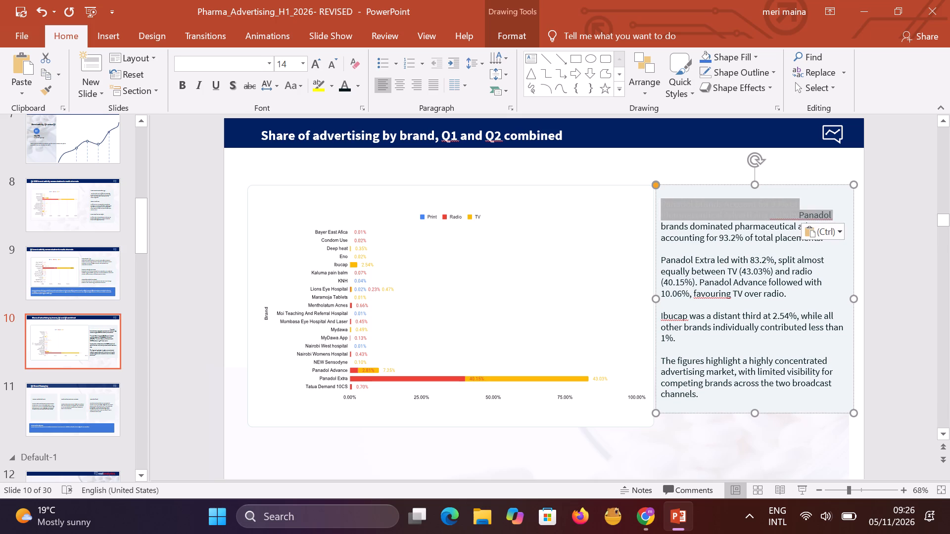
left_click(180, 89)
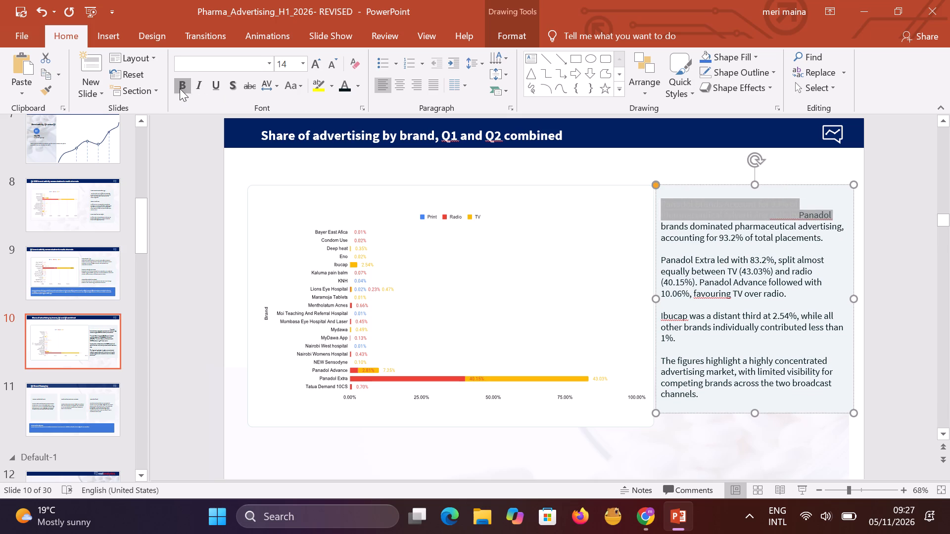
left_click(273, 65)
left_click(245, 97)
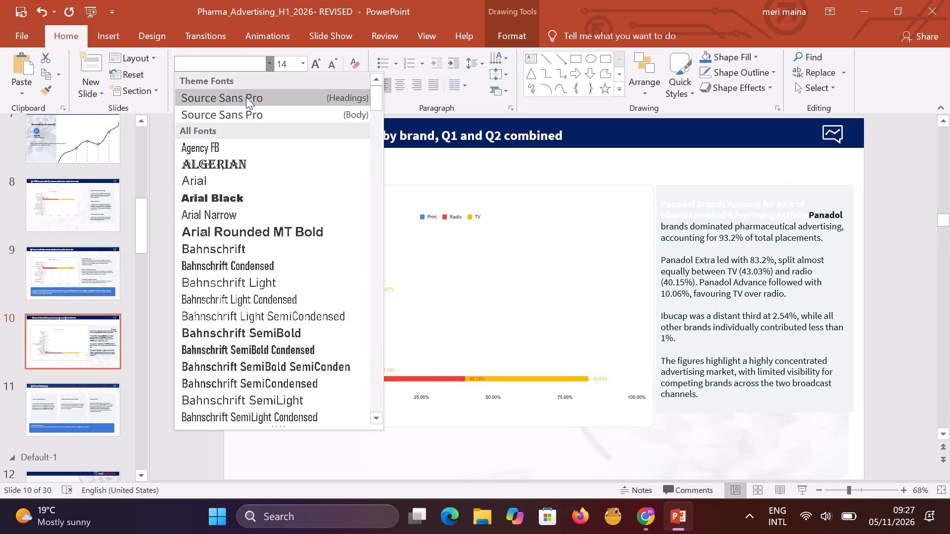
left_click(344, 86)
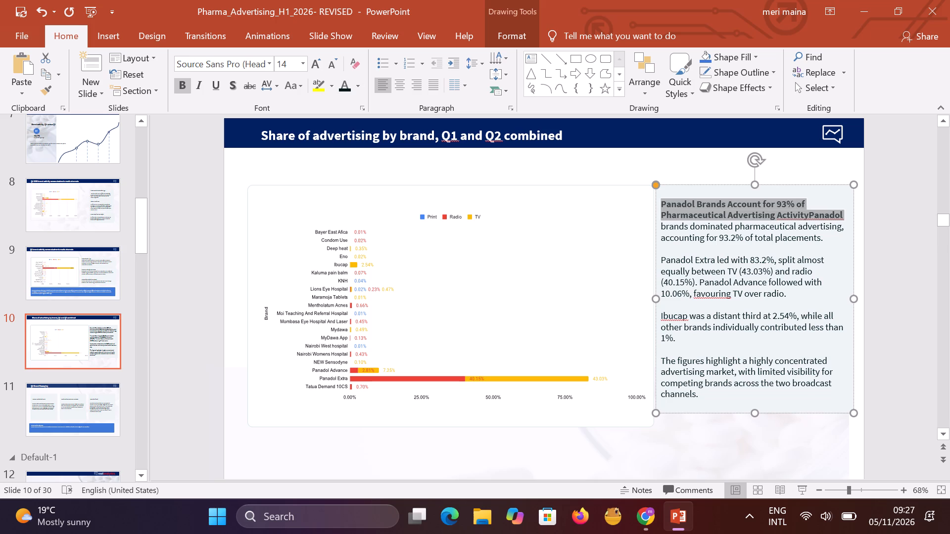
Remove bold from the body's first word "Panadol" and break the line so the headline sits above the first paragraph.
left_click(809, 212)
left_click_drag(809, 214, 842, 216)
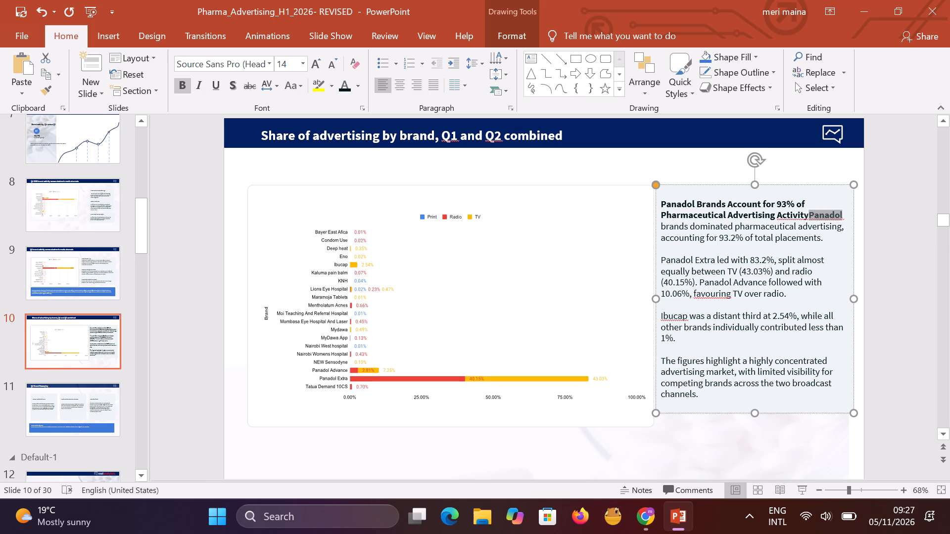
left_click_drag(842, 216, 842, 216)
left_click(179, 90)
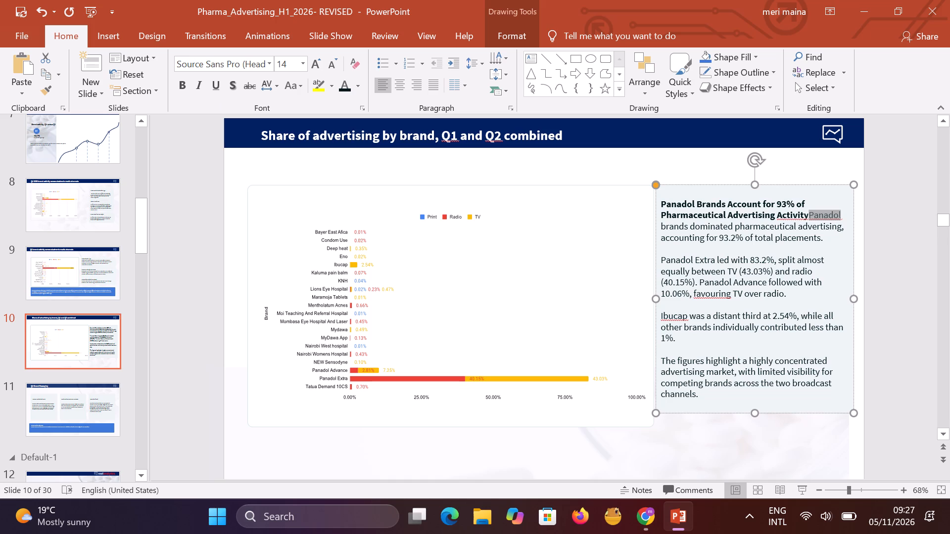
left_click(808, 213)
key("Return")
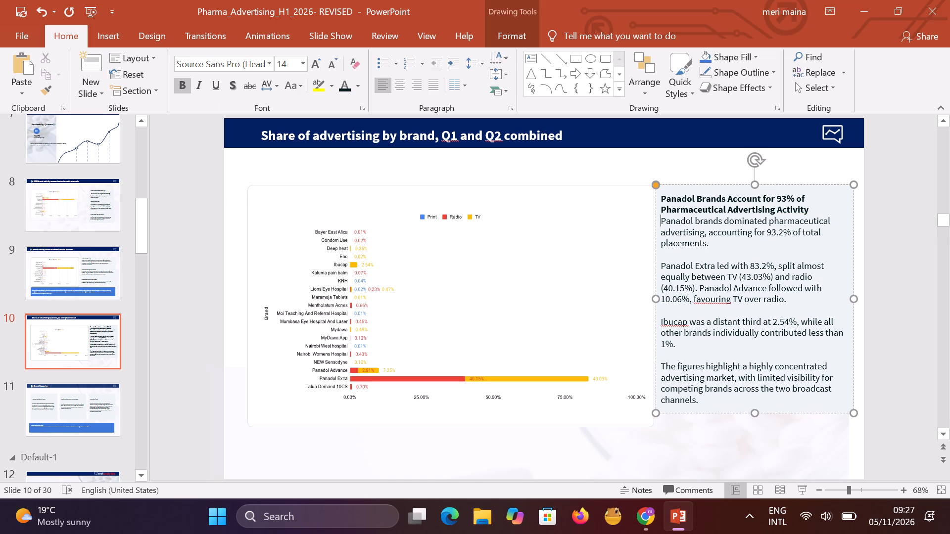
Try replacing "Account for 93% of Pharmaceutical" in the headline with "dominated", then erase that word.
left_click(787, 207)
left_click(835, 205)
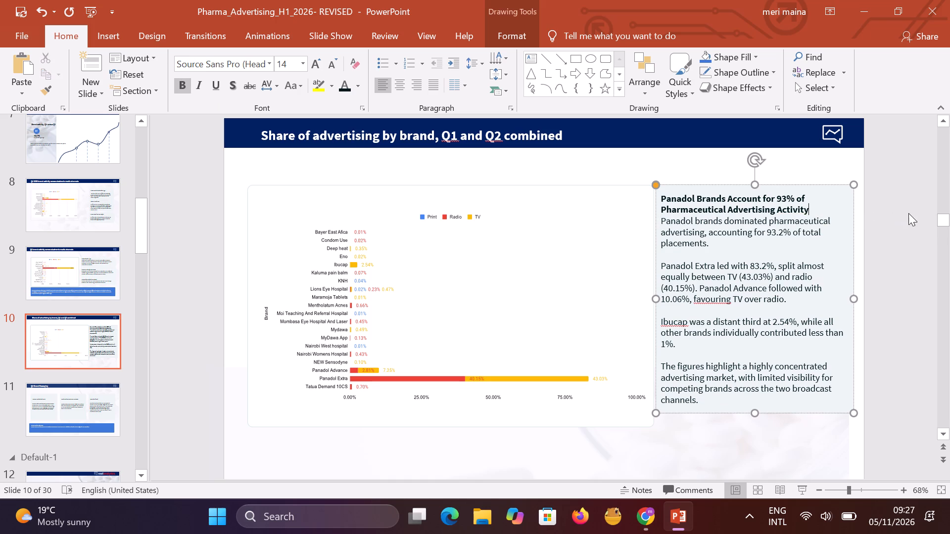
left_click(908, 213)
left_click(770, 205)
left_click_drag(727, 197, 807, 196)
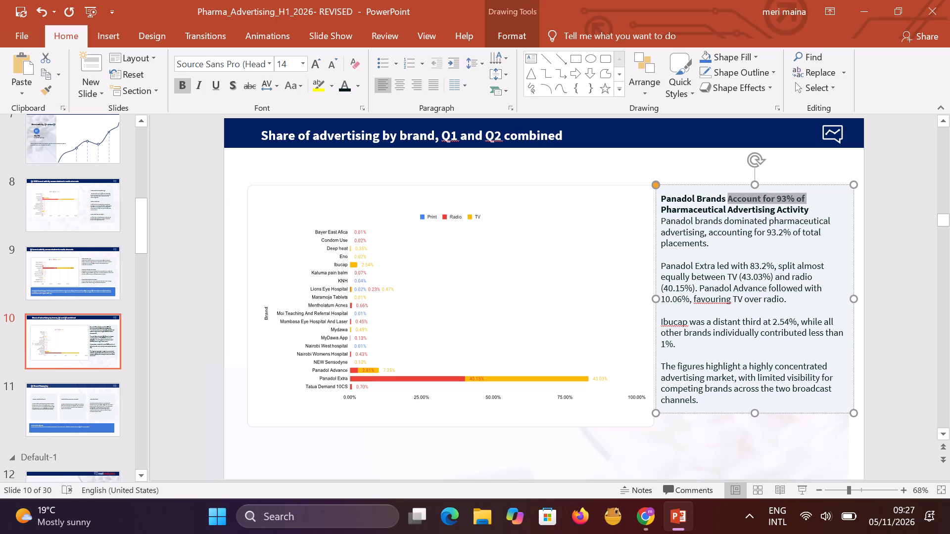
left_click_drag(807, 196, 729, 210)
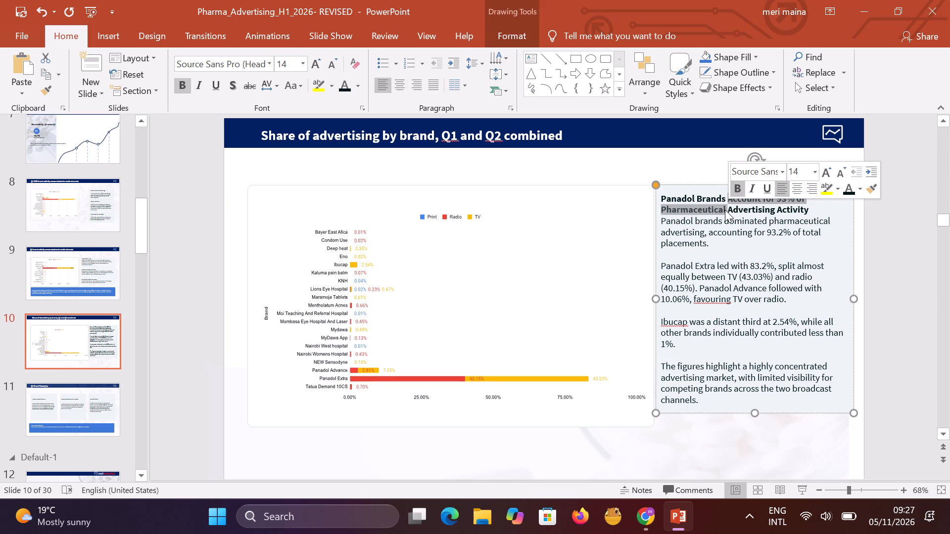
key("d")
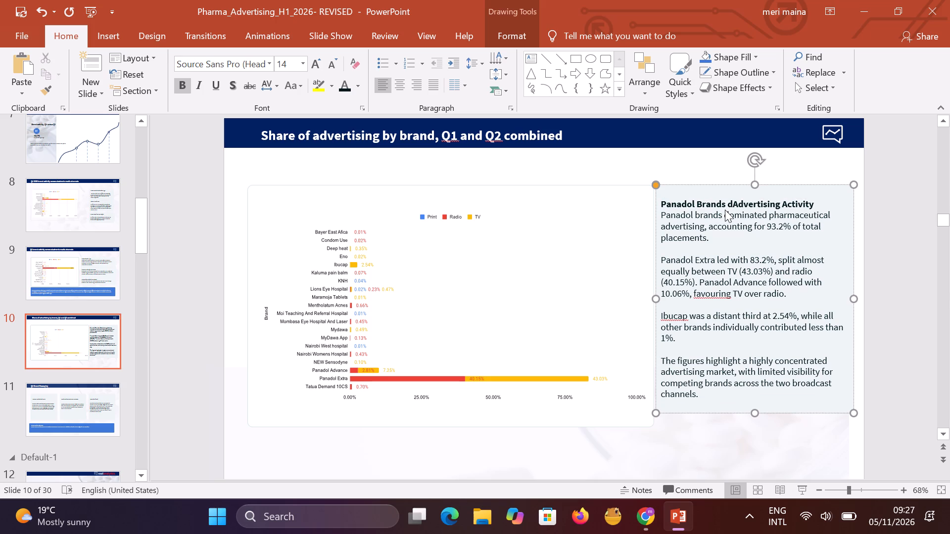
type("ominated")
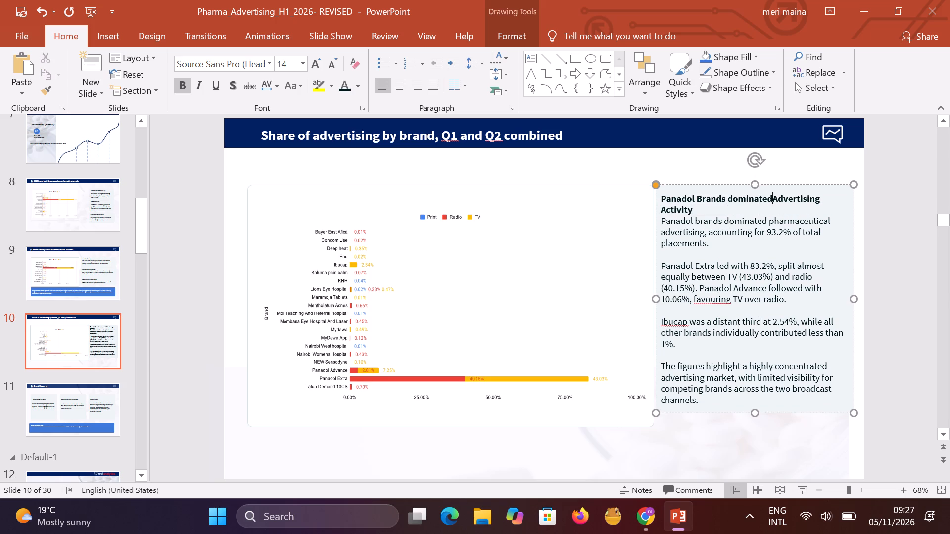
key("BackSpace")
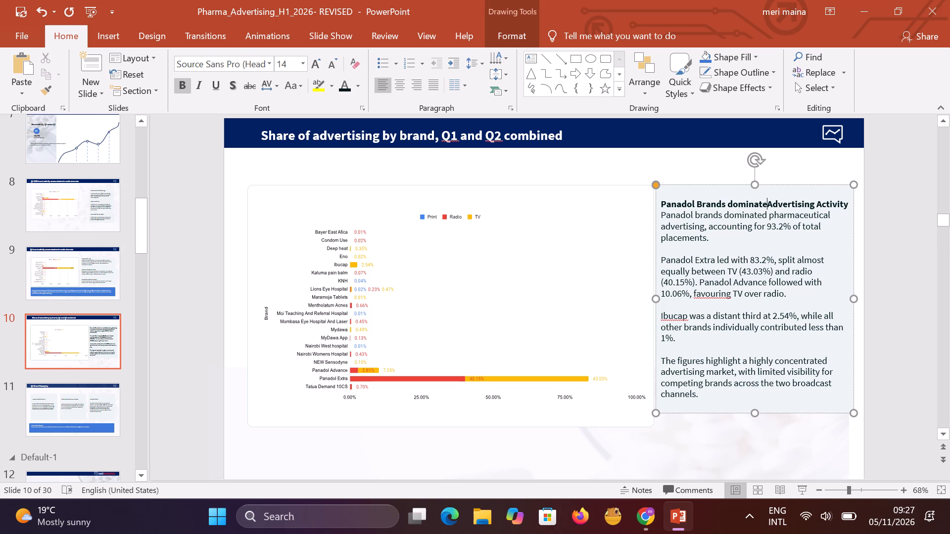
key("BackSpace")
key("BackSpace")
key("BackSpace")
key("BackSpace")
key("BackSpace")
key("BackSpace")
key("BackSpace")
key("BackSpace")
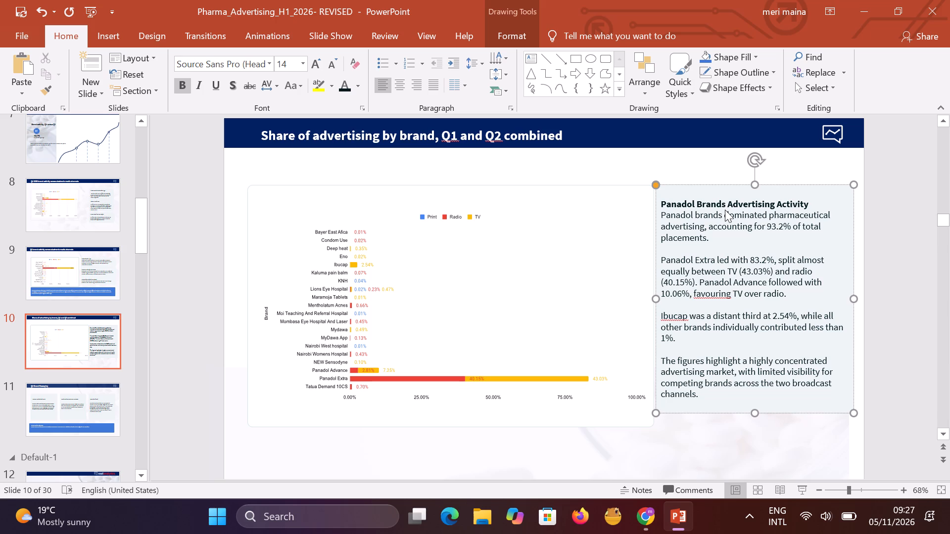
Replace the headline "Panadol Brands Advertising Activity" with an empty line above the first commentary paragraph.
left_click_drag(809, 204, 655, 199)
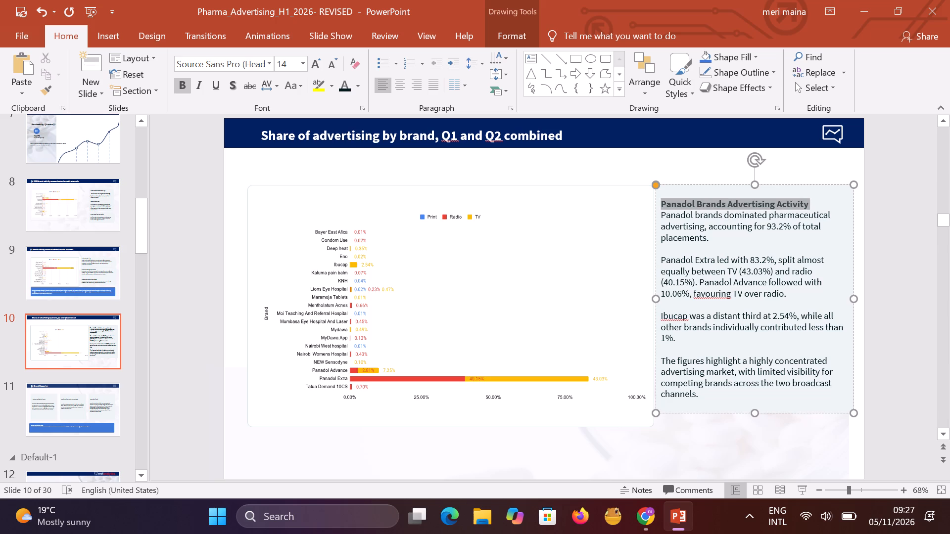
left_click_drag(655, 199, 656, 199)
key("Return")
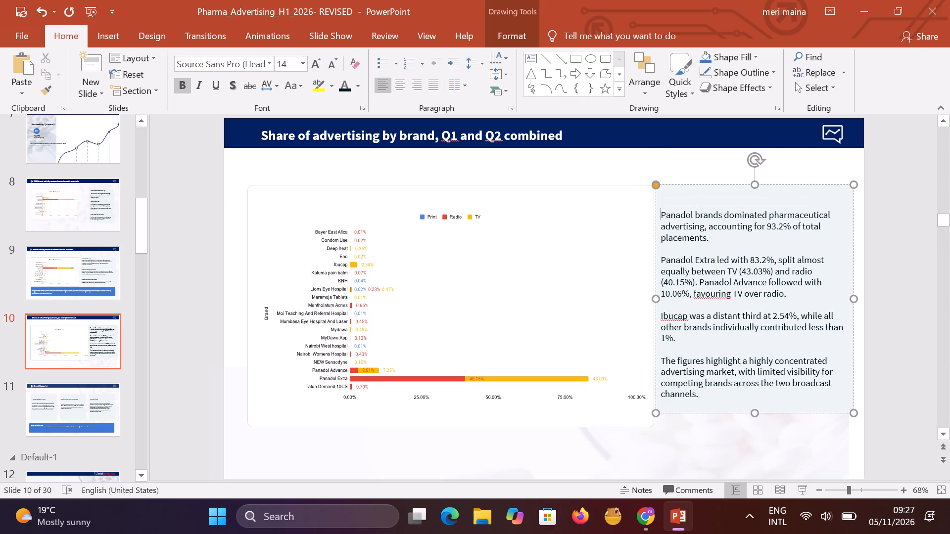
left_click(673, 206)
key("BackSpace")
left_click(651, 519)
scroll(598, 319, "up", 9)
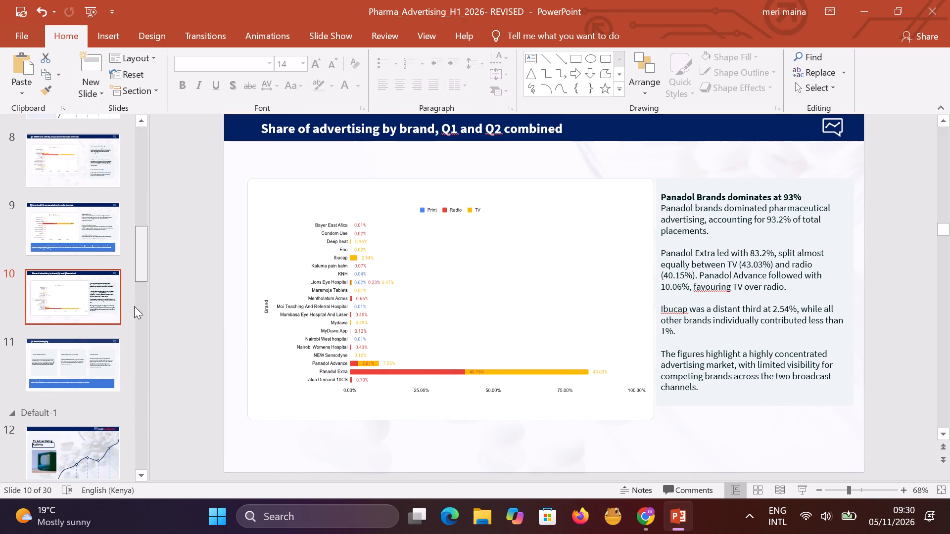
left_click_drag(134, 306, 114, 469)
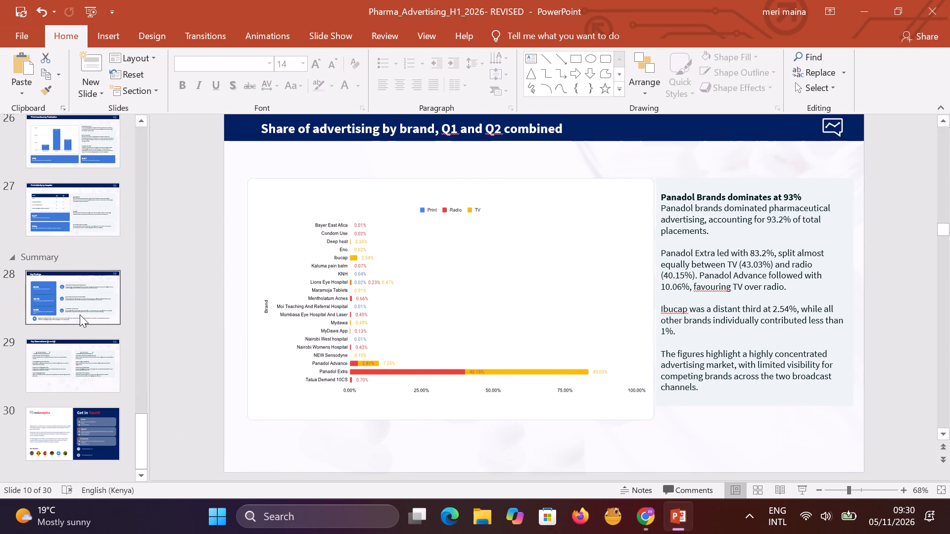
left_click(80, 314)
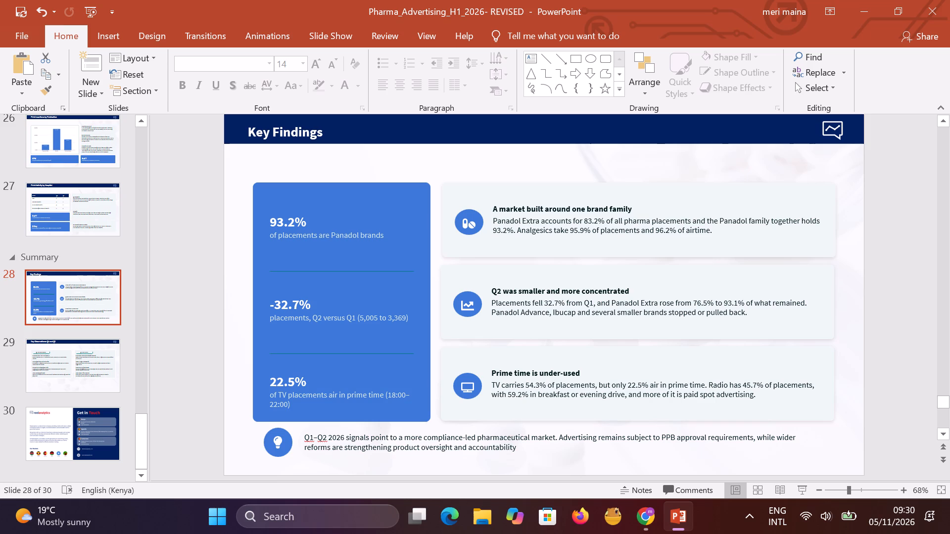
left_click(737, 302)
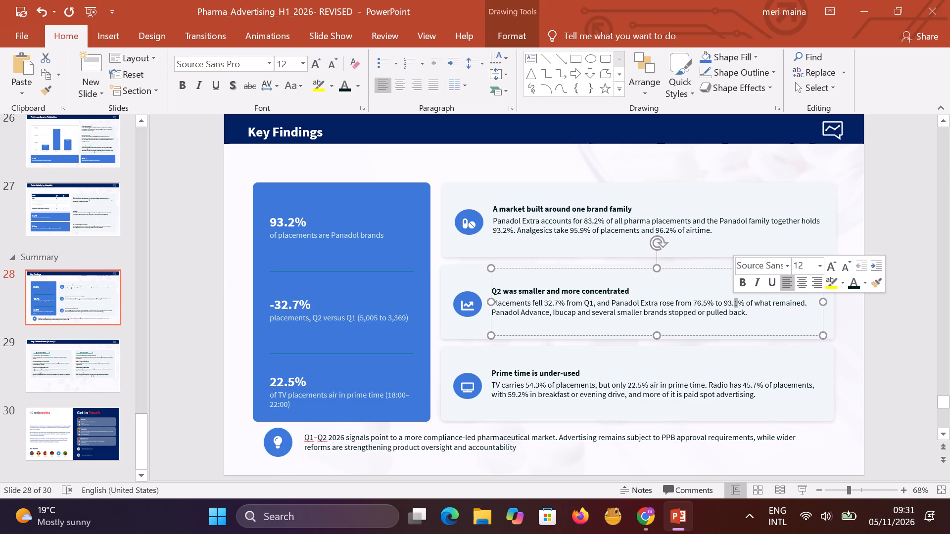
left_click(82, 358)
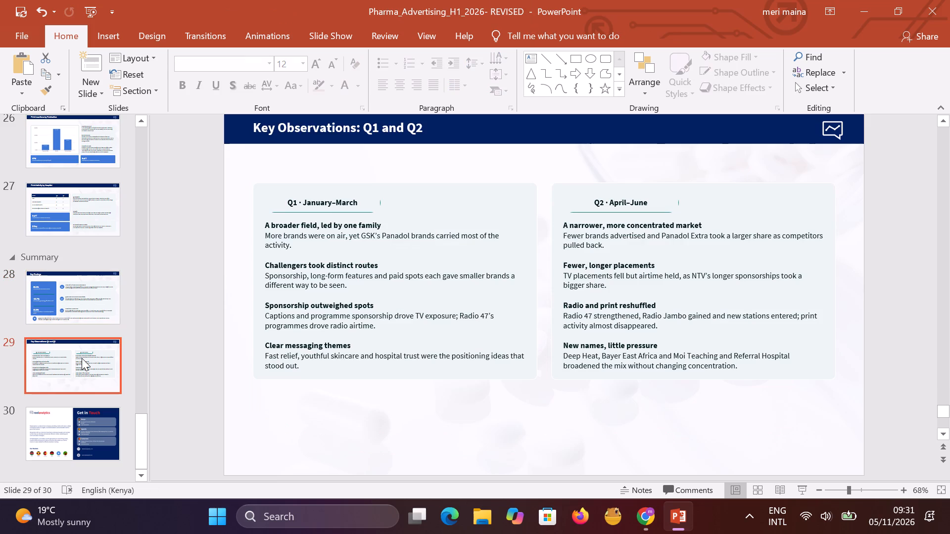
left_click(79, 304)
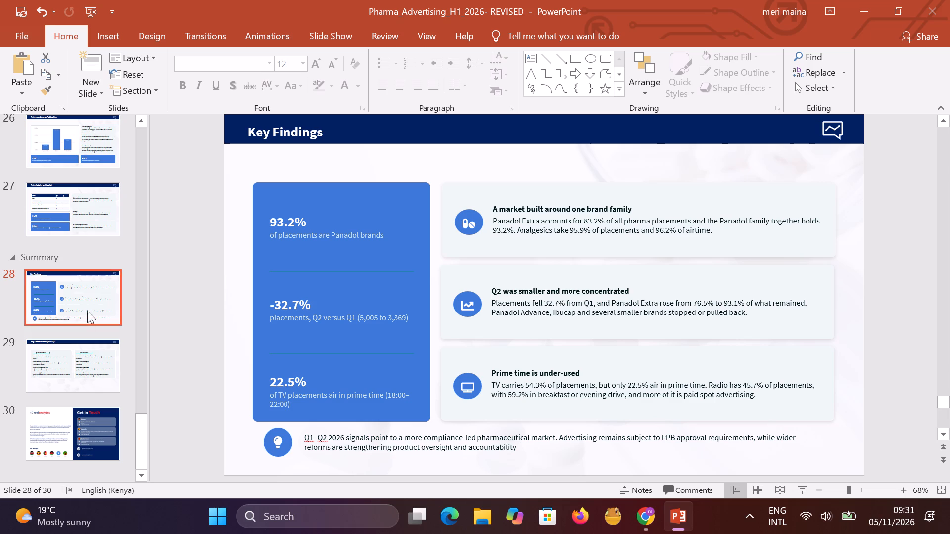
left_click(76, 343)
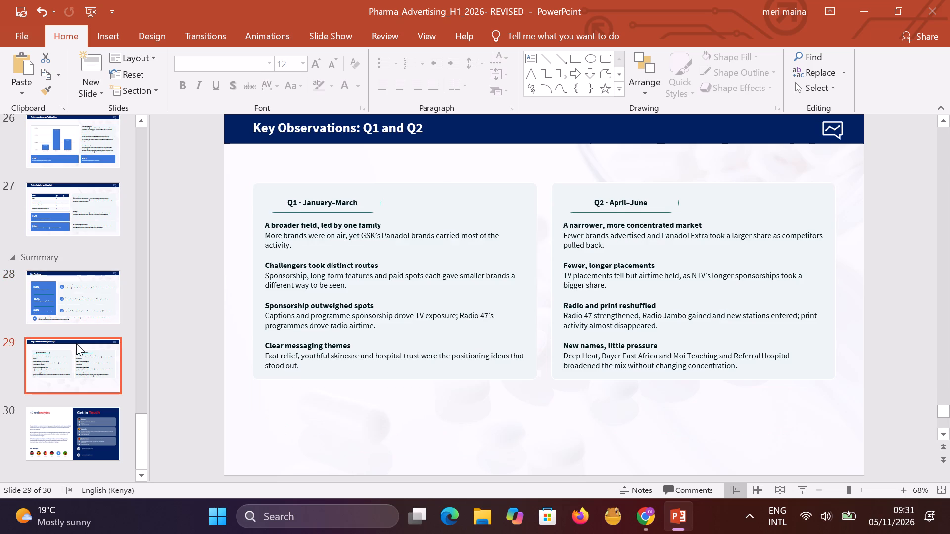
left_click(84, 299)
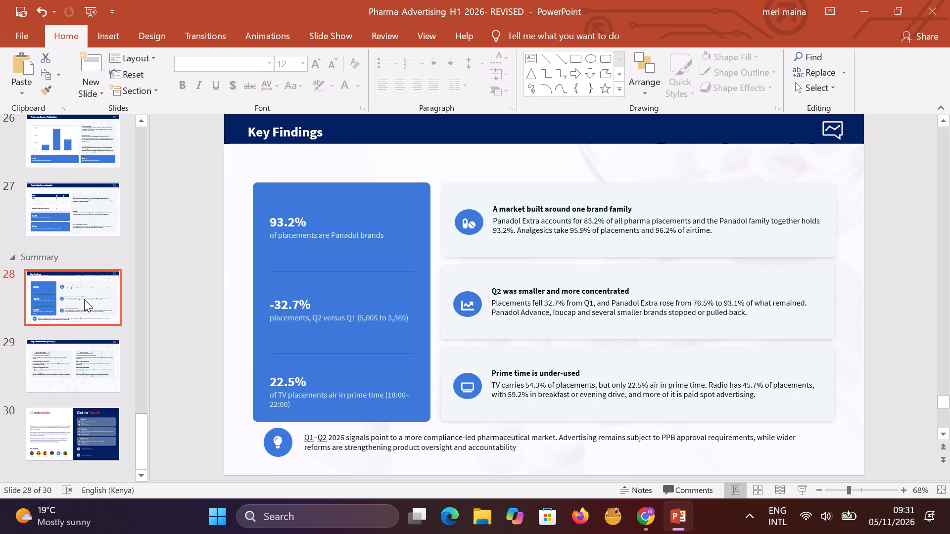
left_click(84, 299)
Delete slide 28, Key Findings, from the Summary section.
key("Delete")
left_click(149, 338)
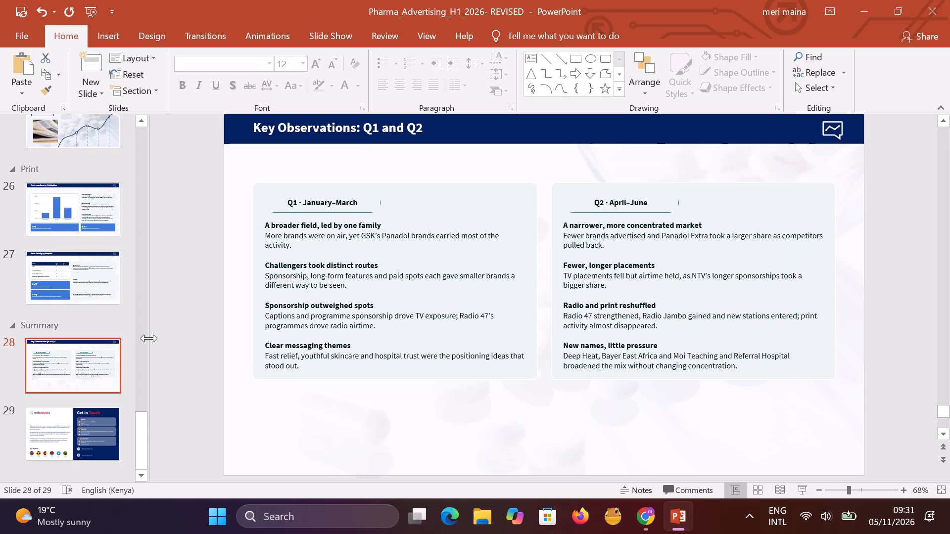
left_click(509, 202)
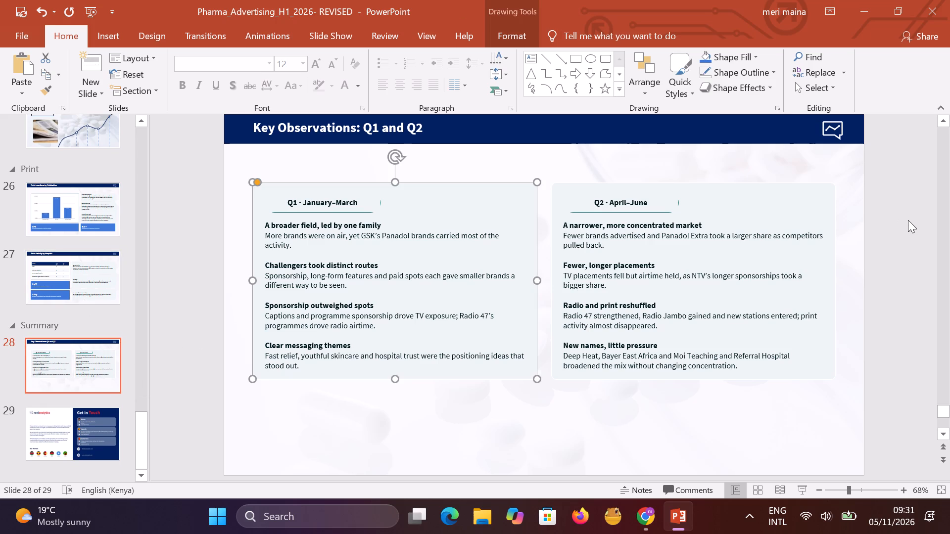
left_click(908, 220)
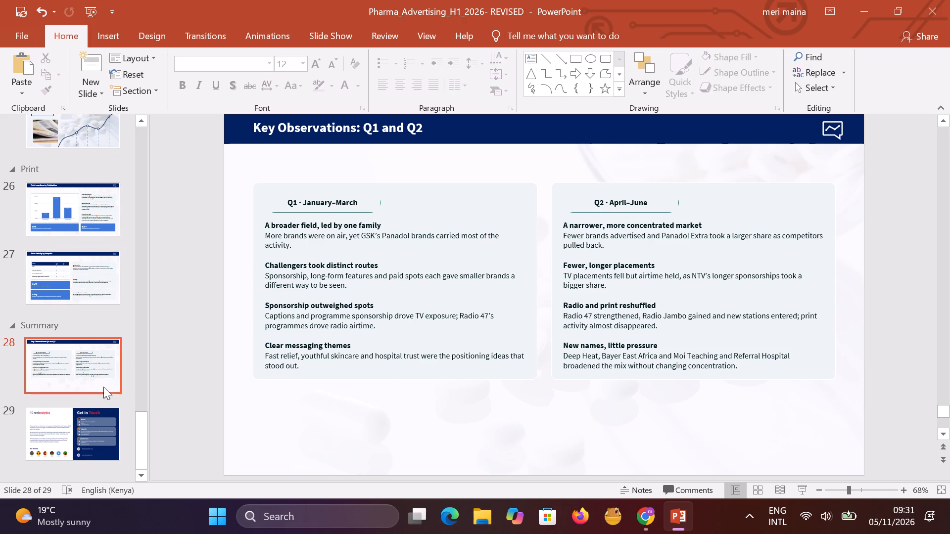
Go back through the deck to slide 19, Radio Formats by Station, and check Radio 47's placement and airtime shares in the commentary.
scroll(102, 386, "up", 3)
left_click(84, 308)
scroll(98, 325, "up", 3)
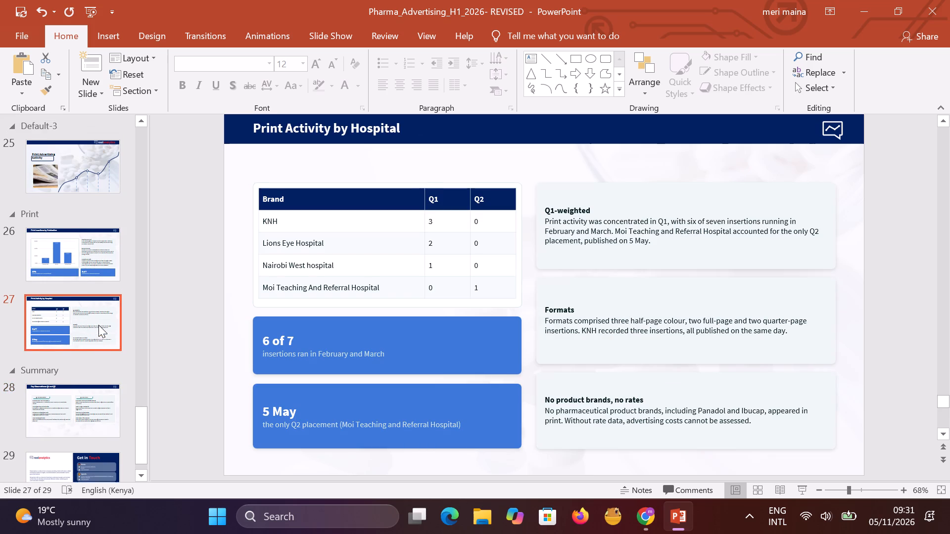
scroll(98, 325, "up", 6)
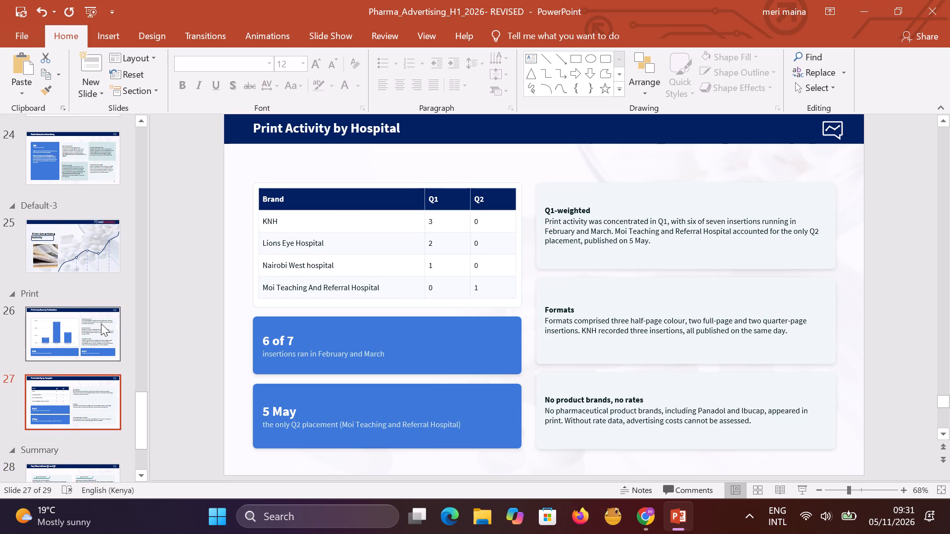
scroll(113, 311, "up", 20)
scroll(113, 311, "up", 4)
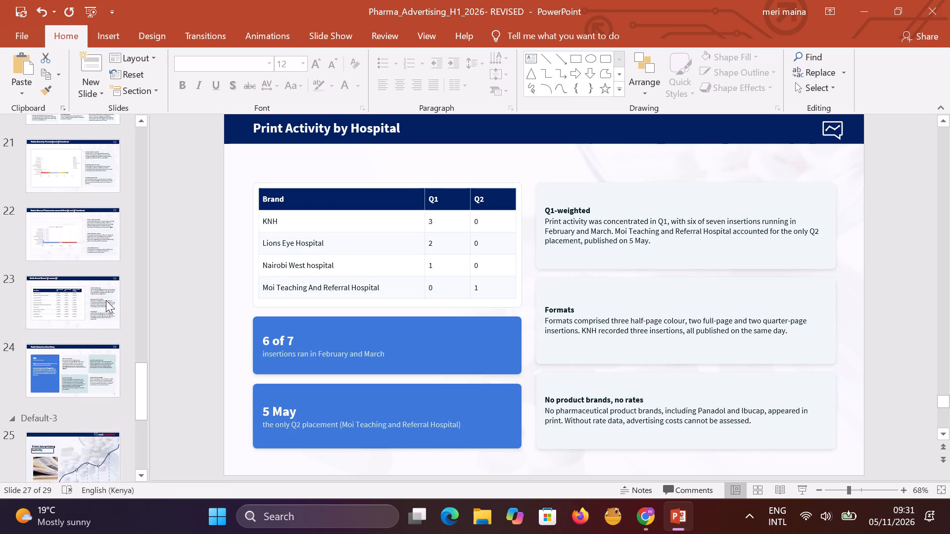
scroll(106, 300, "up", 18)
left_click(66, 251)
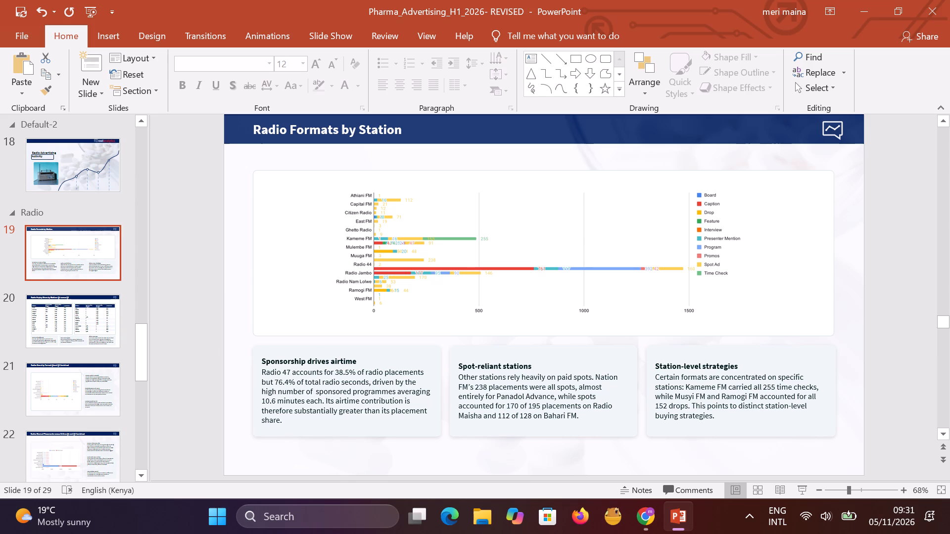
left_click_drag(336, 372, 353, 371)
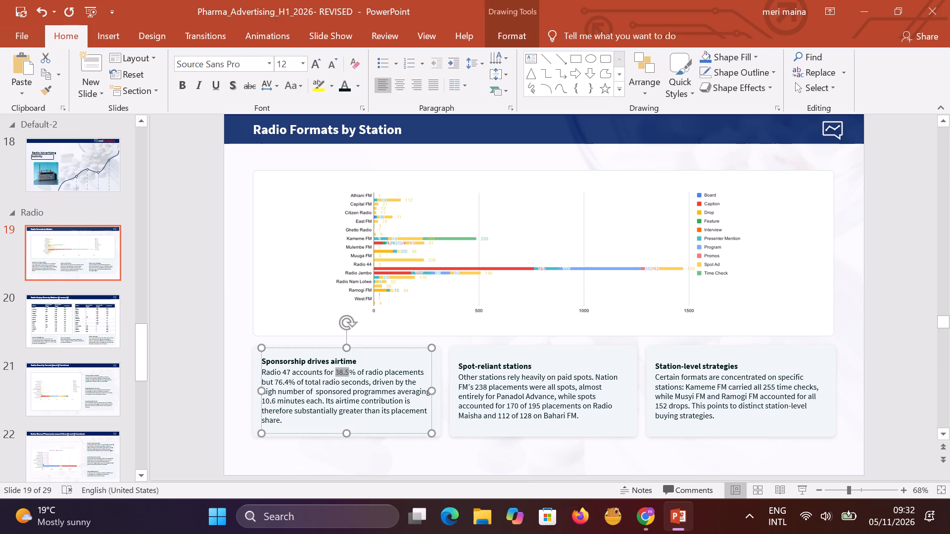
left_click_drag(353, 371, 356, 371)
left_click_drag(141, 359, 143, 352)
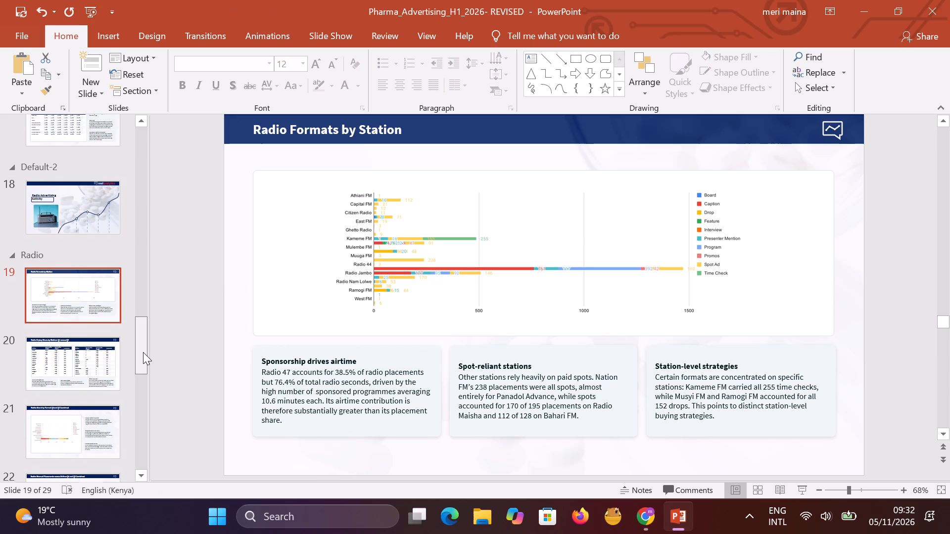
left_click_drag(143, 352, 170, 271)
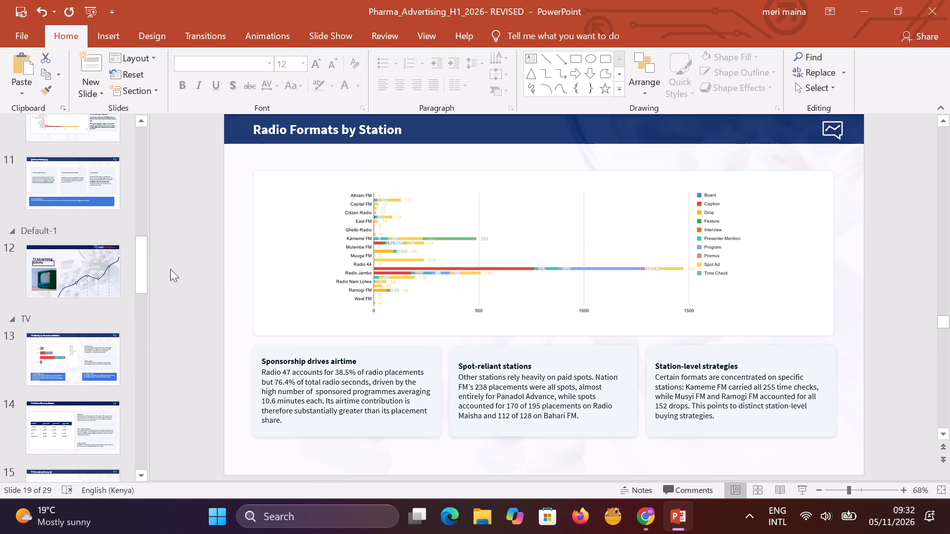
left_click(642, 514)
scroll(471, 318, "up", 2)
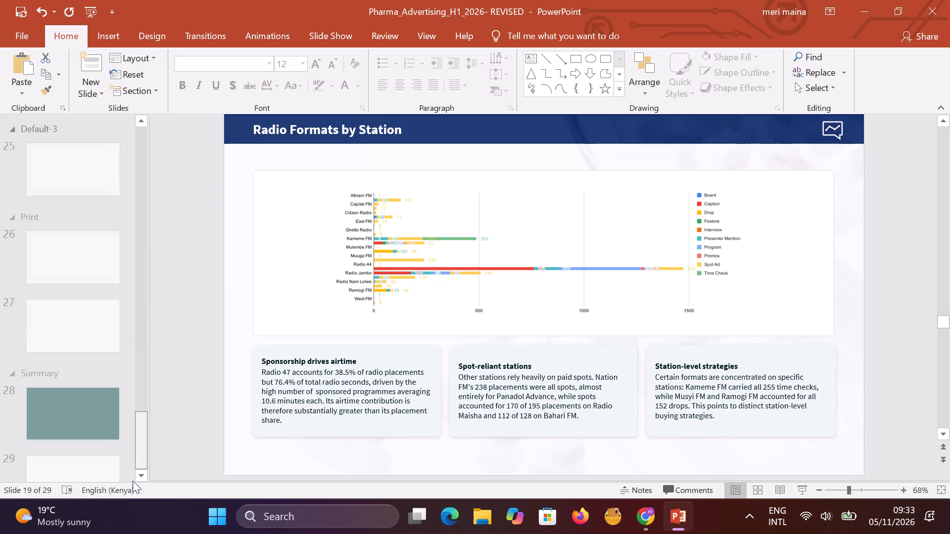
left_click_drag(133, 481, 130, 512)
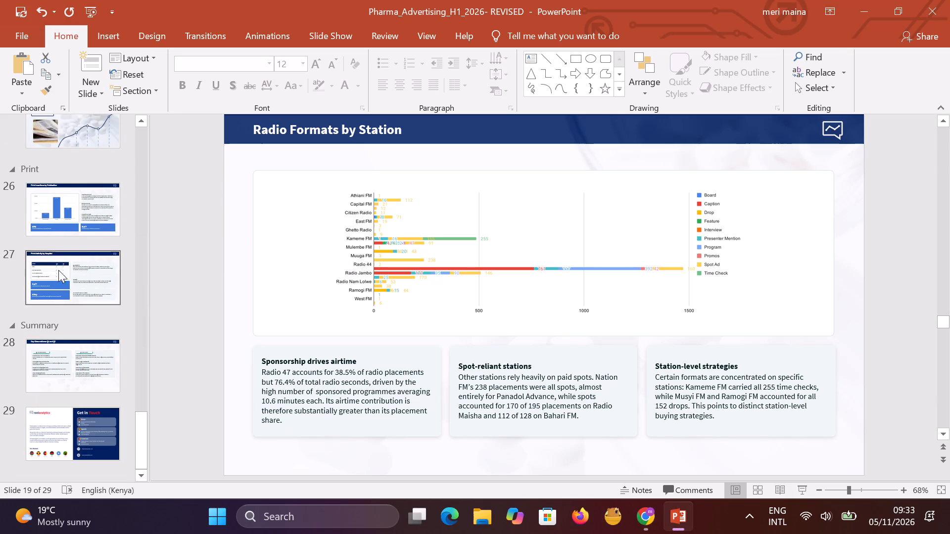
left_click(68, 234)
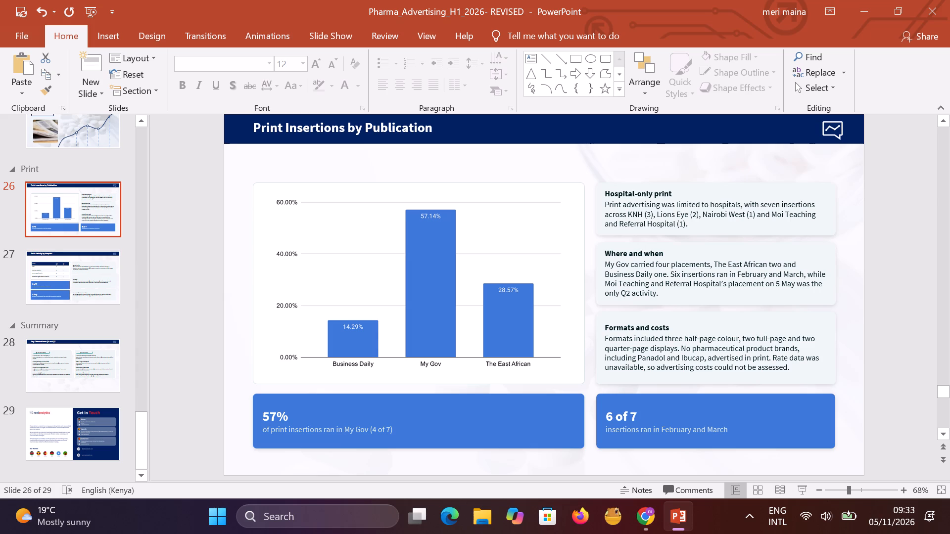
left_click_drag(432, 129, 311, 126)
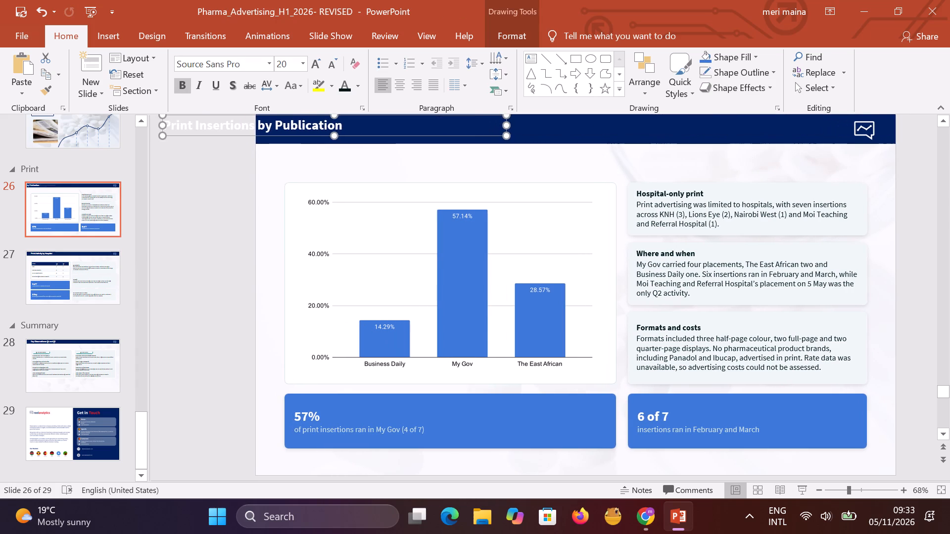
key("ctrl+z")
left_click(287, 127)
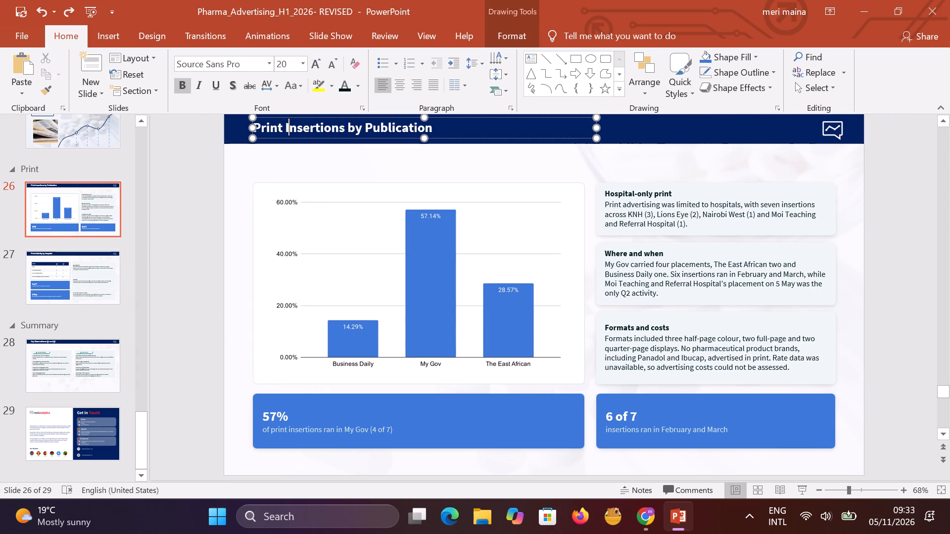
left_click(352, 127)
key("BackSpace")
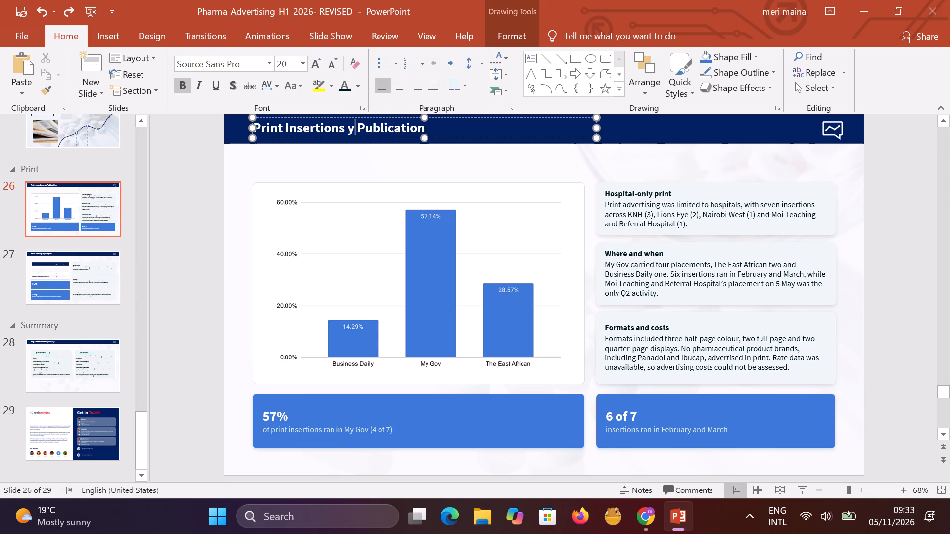
key("ctrl+b")
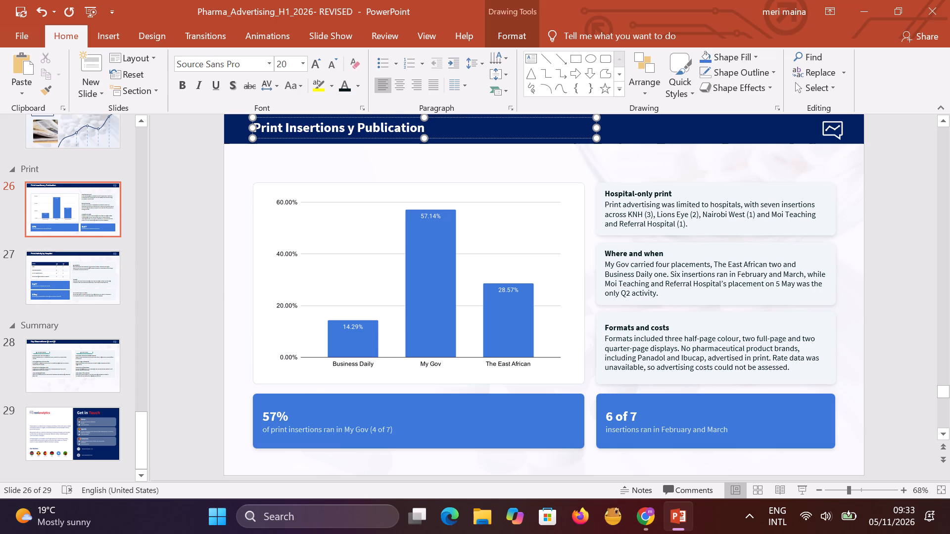
key("ctrl+b")
key("shift+b")
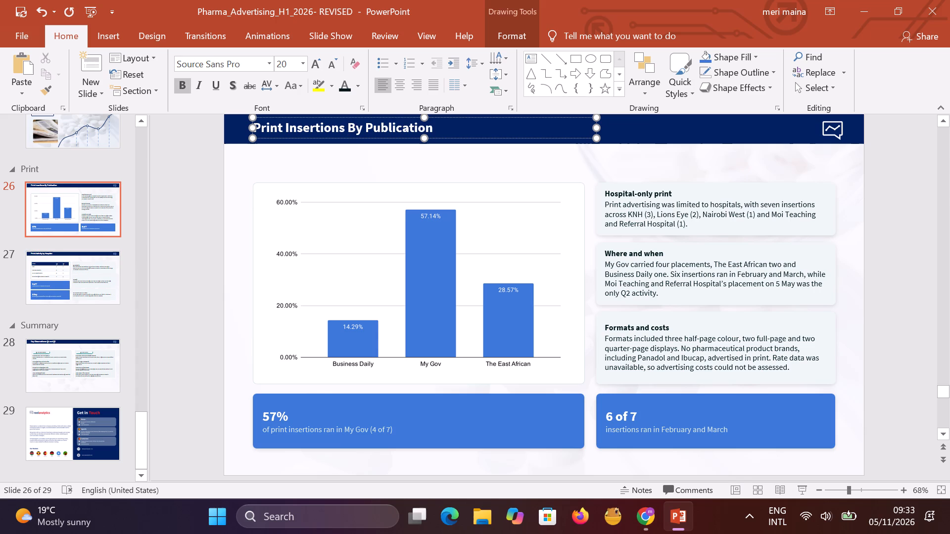
Capitalise "By" in slide 27's title so it reads "Print Activity By Hospital".
scroll(52, 289, "up", 3)
left_click(52, 288)
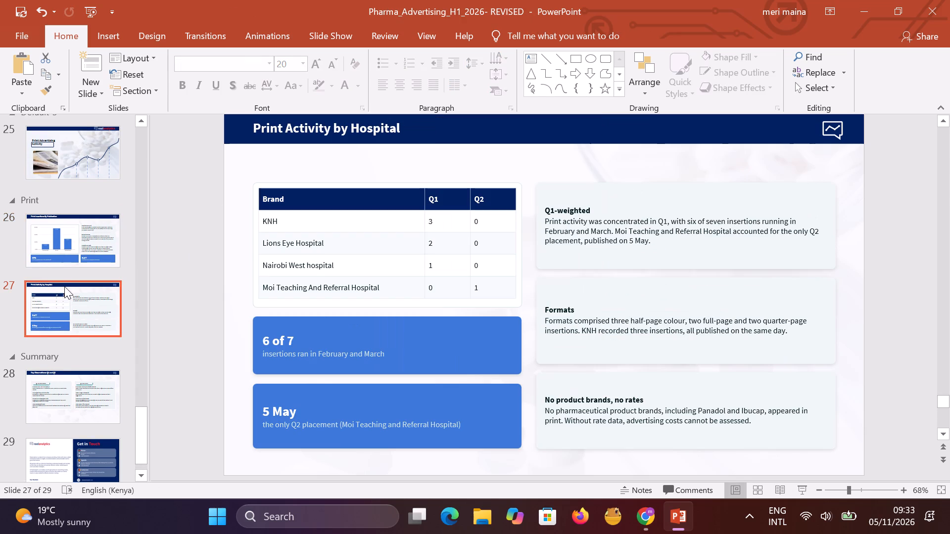
scroll(66, 279, "up", 3)
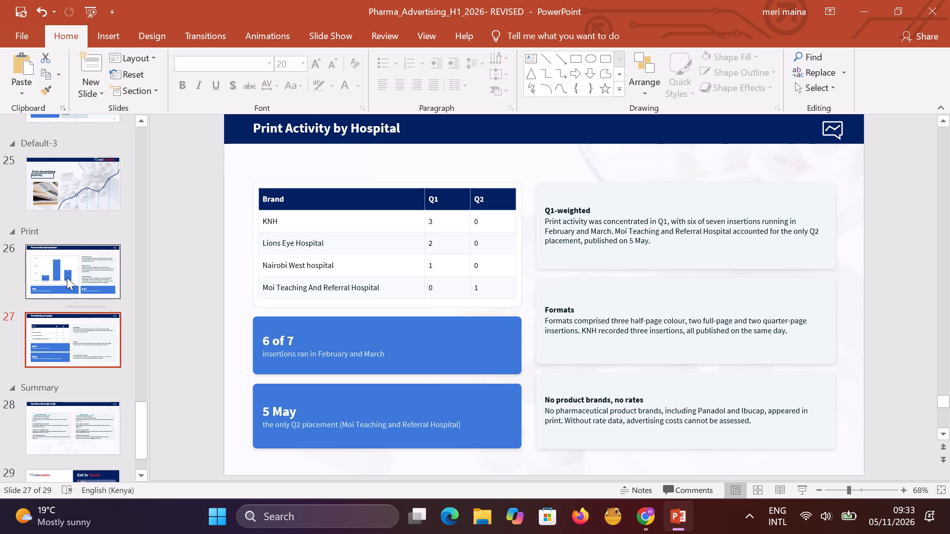
left_click(339, 130)
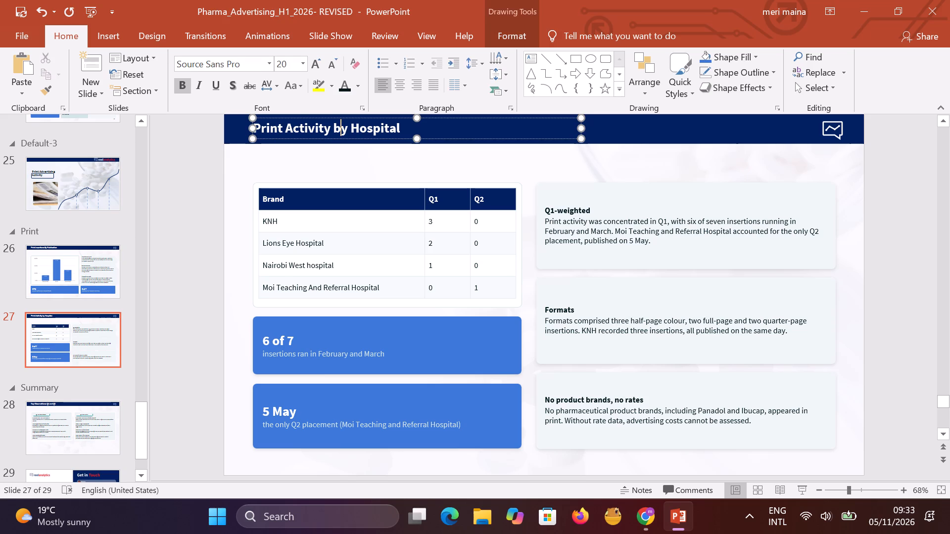
key("b")
Review the headings and layout of slides 28, 27, 26 and 25.
scroll(207, 418, "down", 1)
scroll(317, 386, "down", 1)
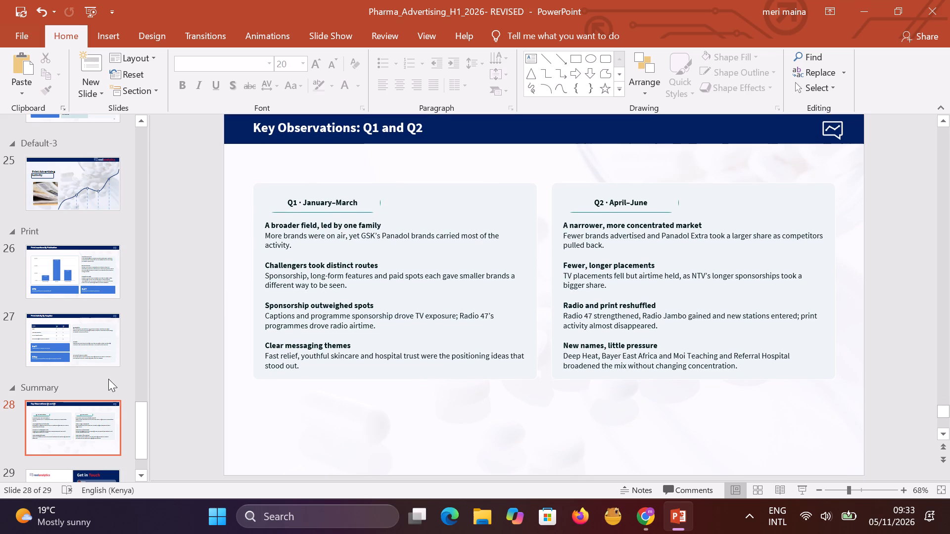
left_click(60, 416)
left_click(73, 323)
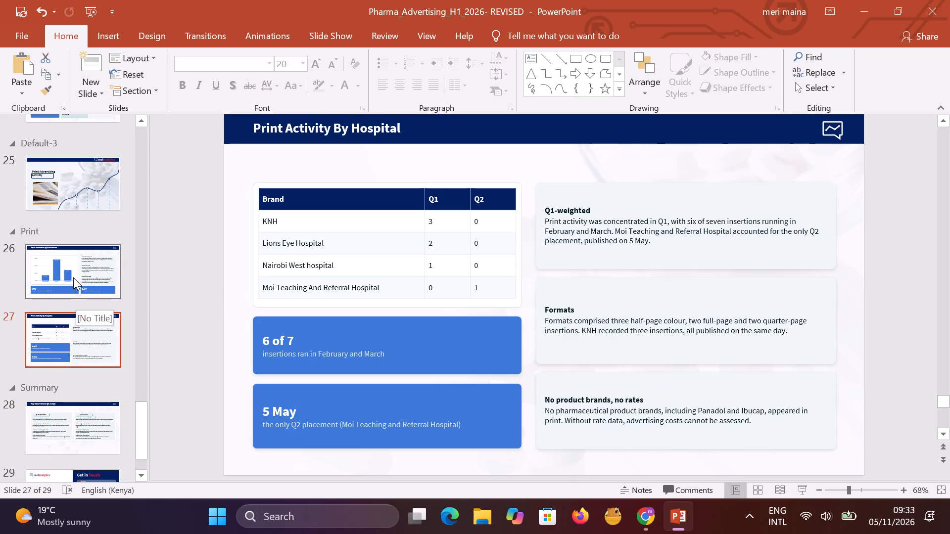
left_click(67, 280)
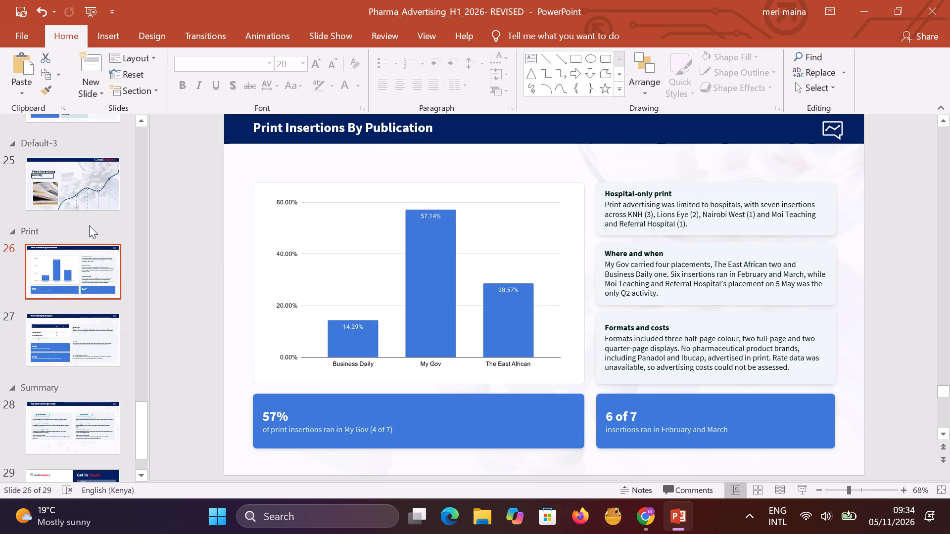
left_click(67, 195)
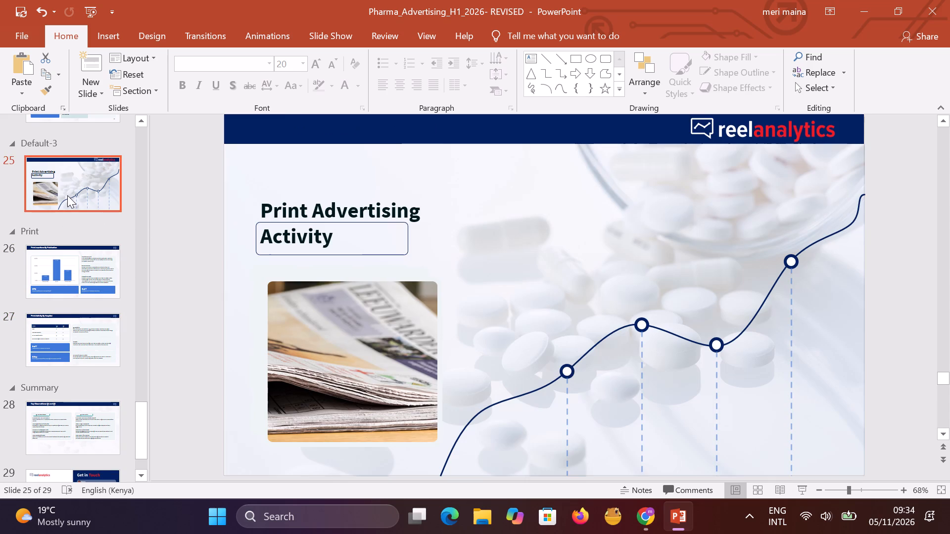
Delete the slide number from the bottom corner of slide 24, "Radio-Exclusive Advertising".
scroll(67, 195, "up", 7)
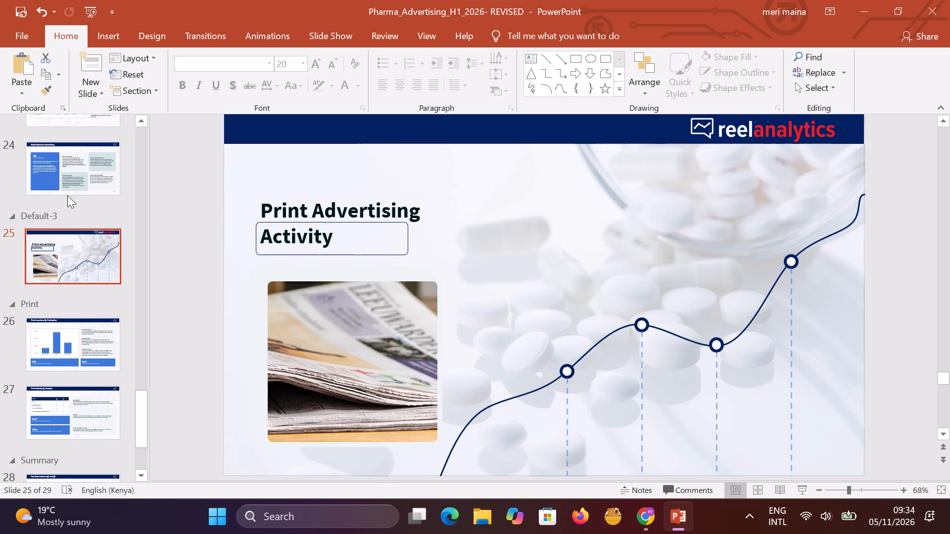
scroll(70, 235, "up", 4)
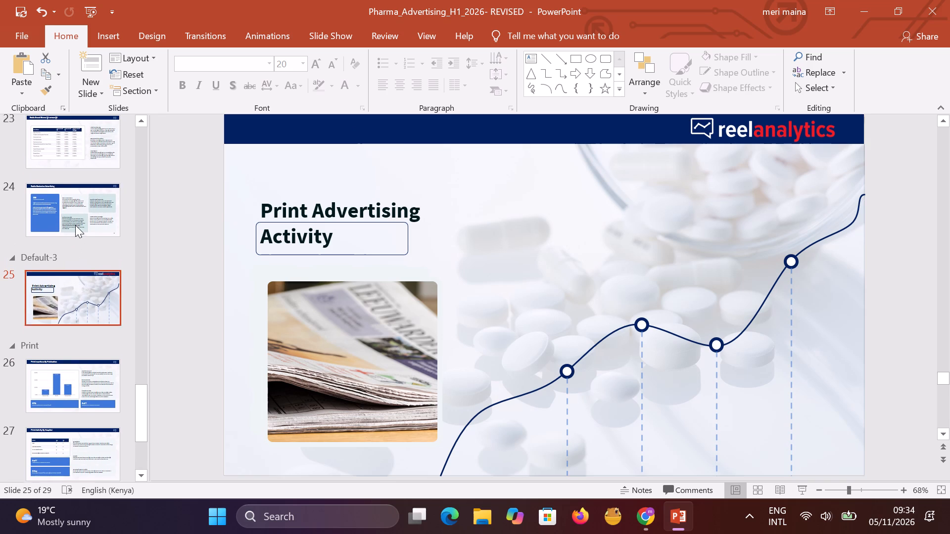
left_click(75, 225)
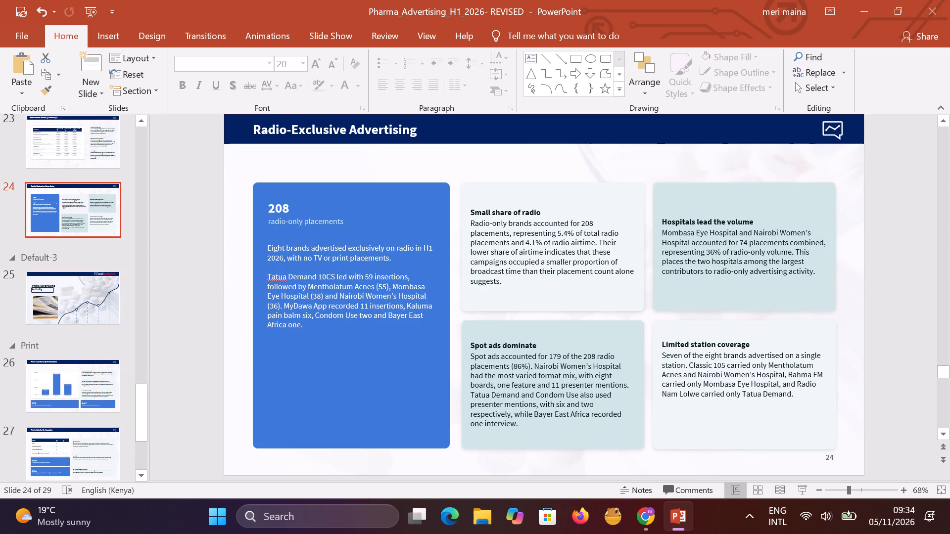
left_click(827, 454)
left_click(834, 459)
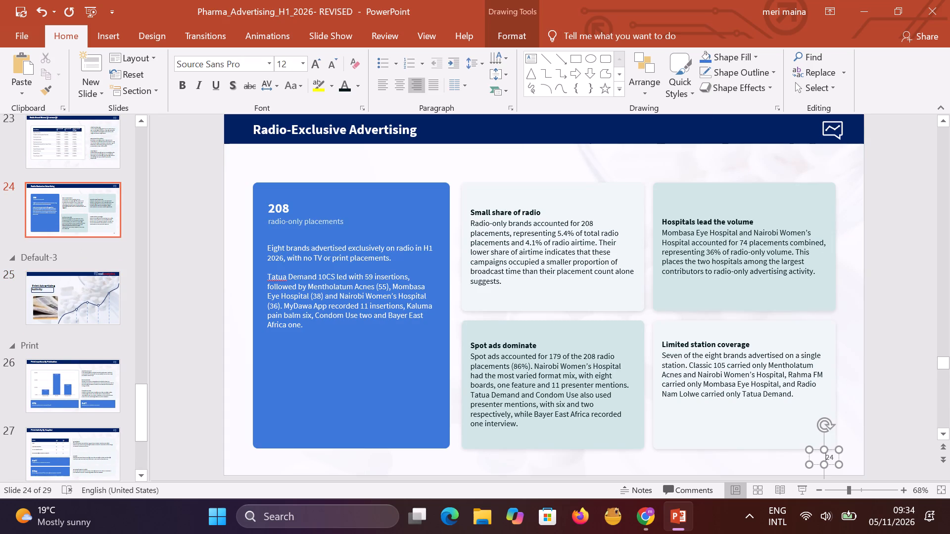
key("Delete")
left_click(835, 466)
key("Delete")
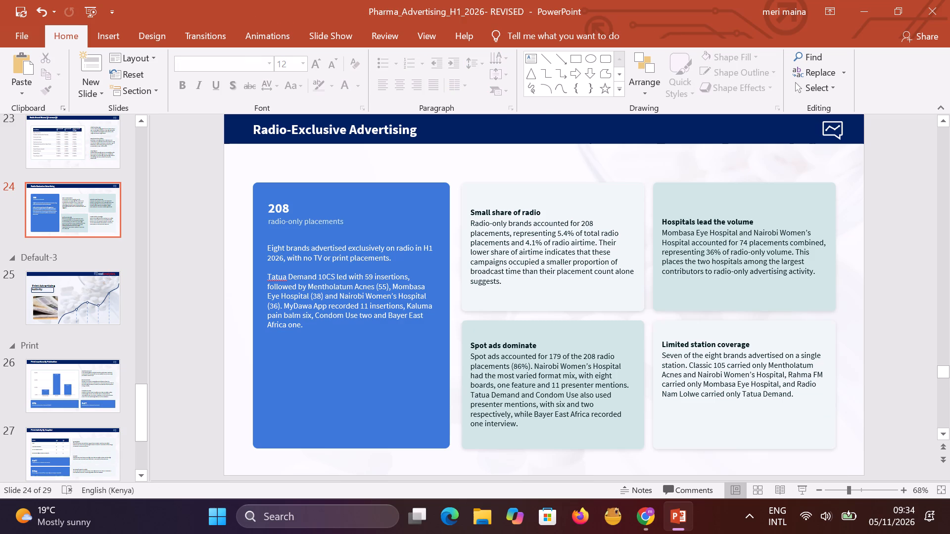
left_click(855, 438)
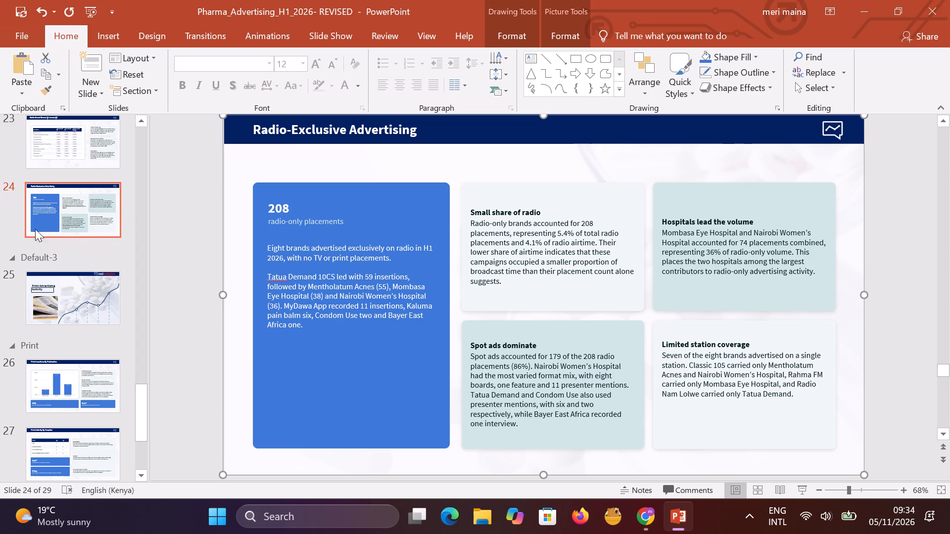
left_click(93, 163)
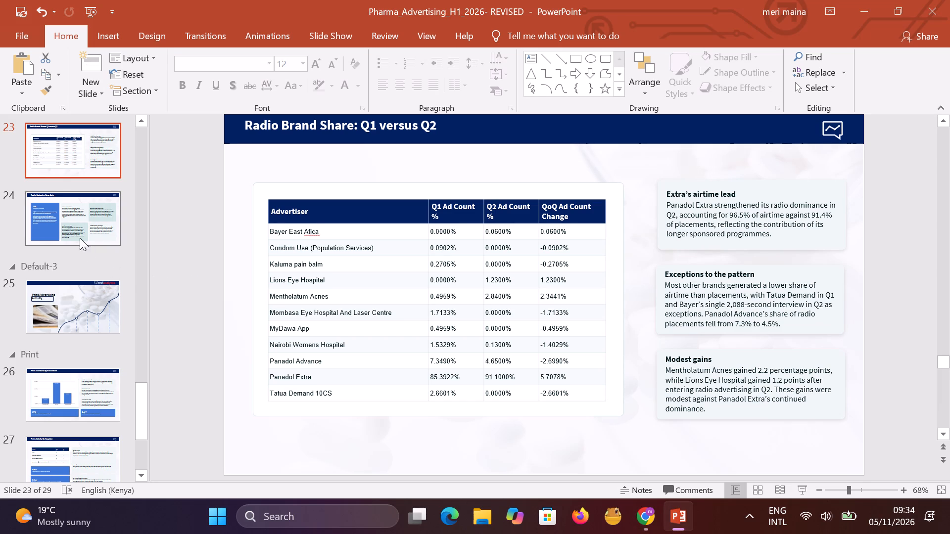
scroll(99, 194, "up", 8)
left_click(93, 161)
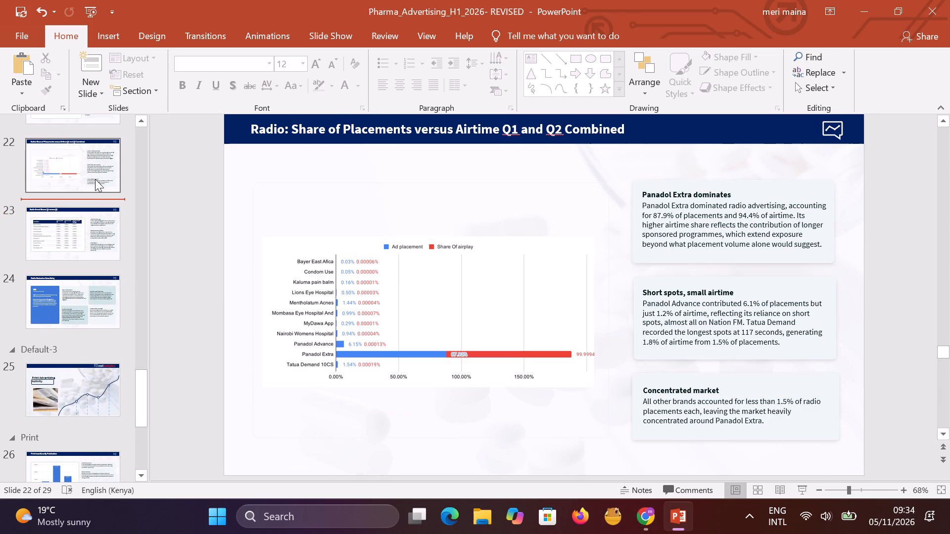
scroll(102, 209, "up", 3)
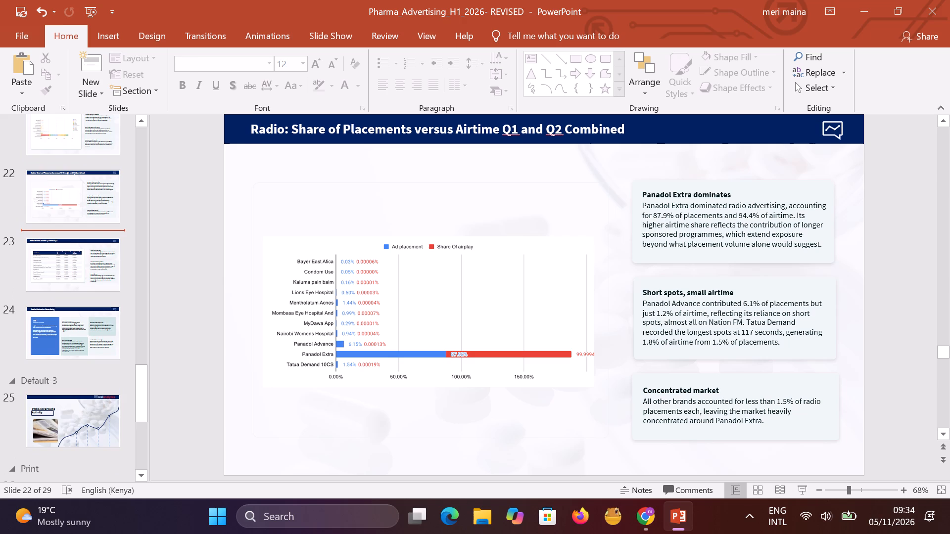
left_click(567, 127)
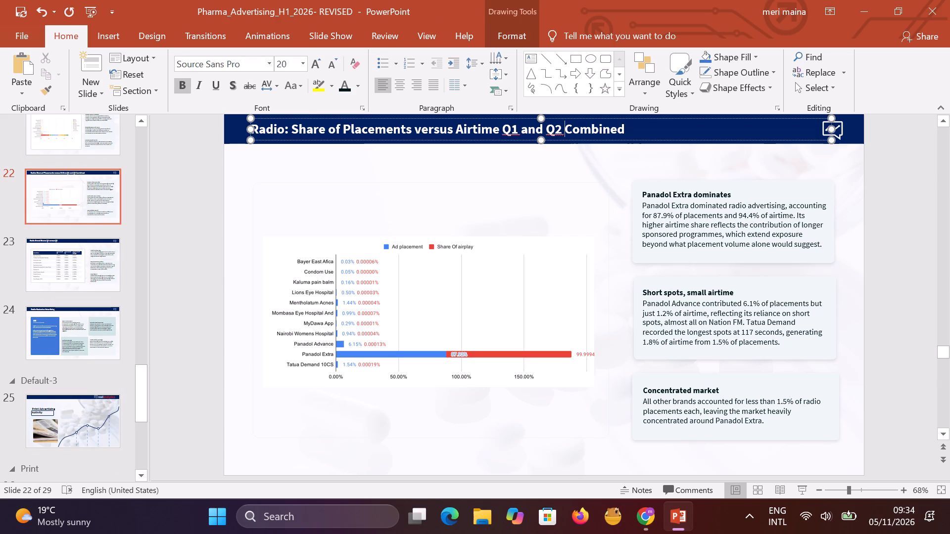
left_click(529, 132)
left_click(421, 129)
key("BackSpace")
key("v")
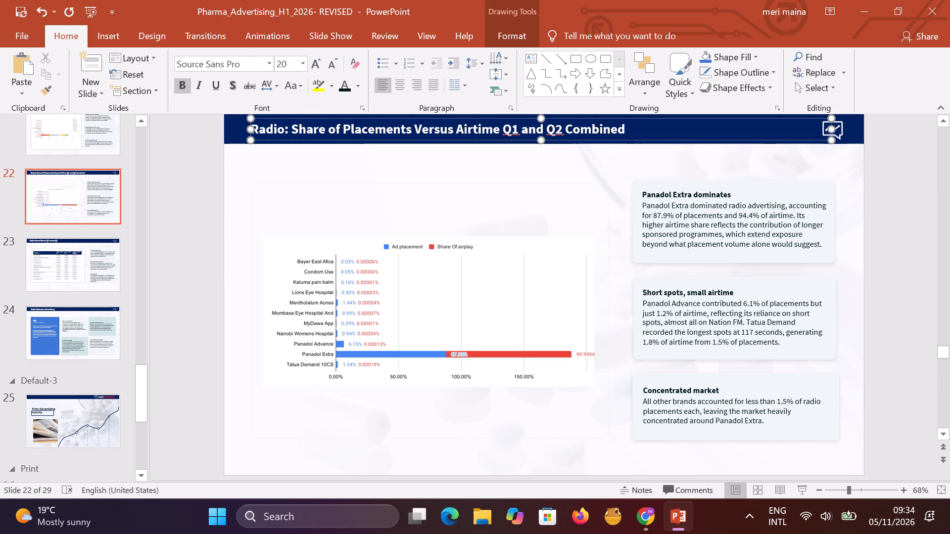
left_click(336, 130)
key("BackSpace")
key("o")
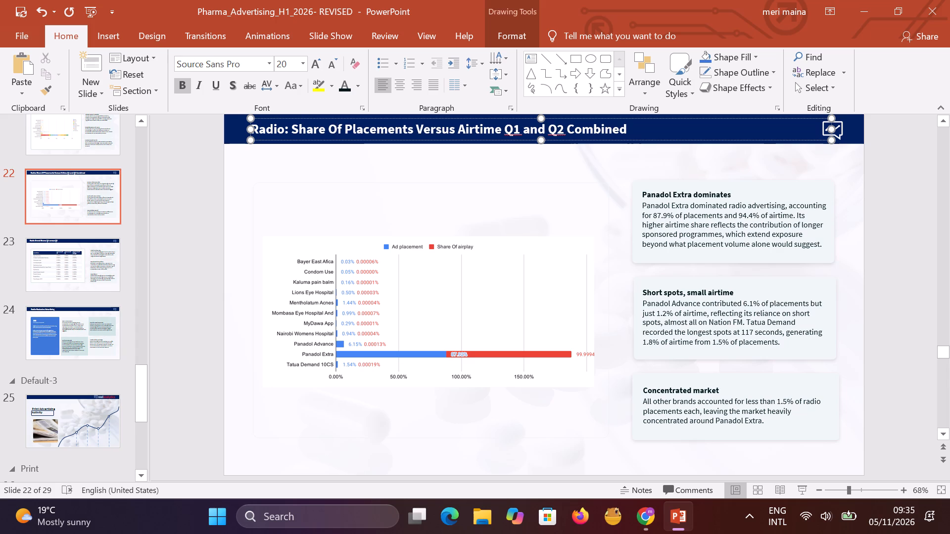
left_click(531, 134)
key("BackSpace")
key("a")
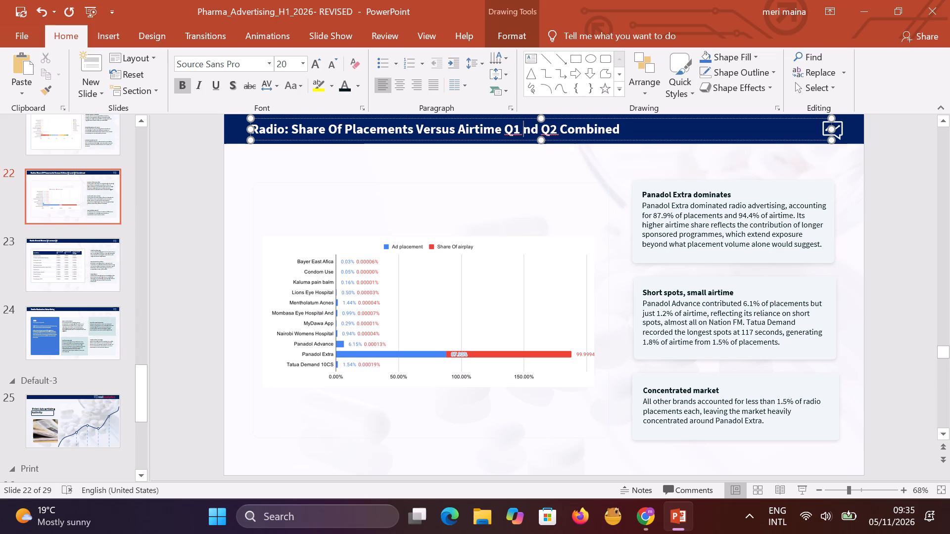
Correct slide 21's title spacing and capitalisation to read "Radio: Brand By Format Q1 And Q2 Combined".
left_click(98, 152)
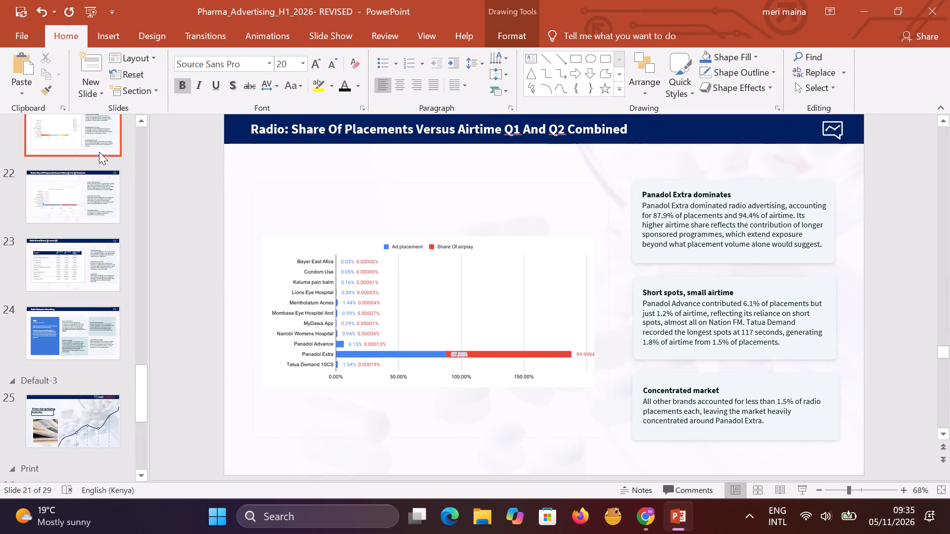
left_click(343, 125)
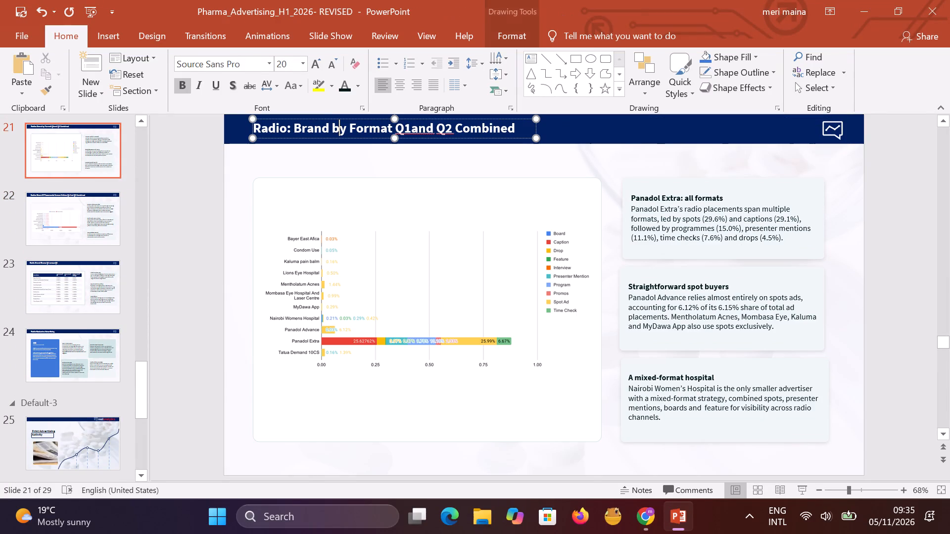
key("BackSpace")
key("b")
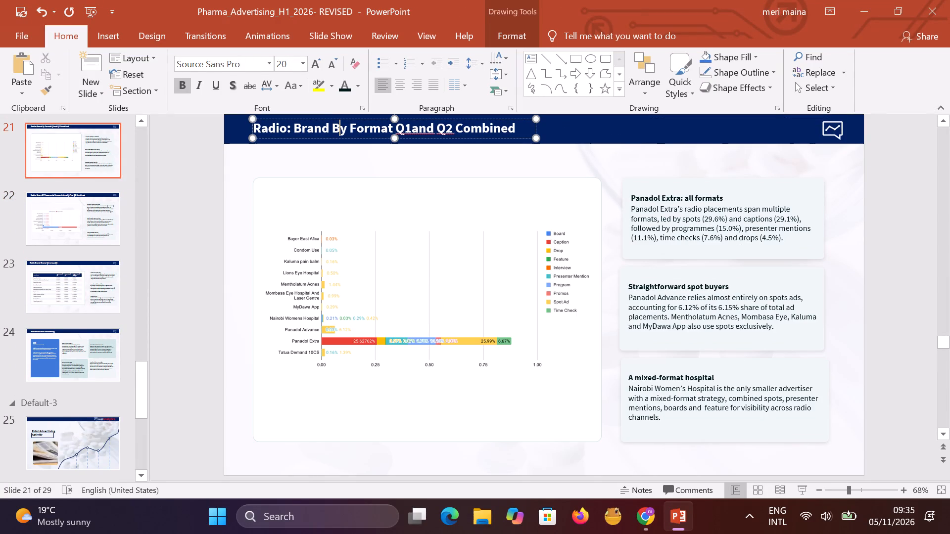
left_click(412, 131)
key("space")
left_click(421, 130)
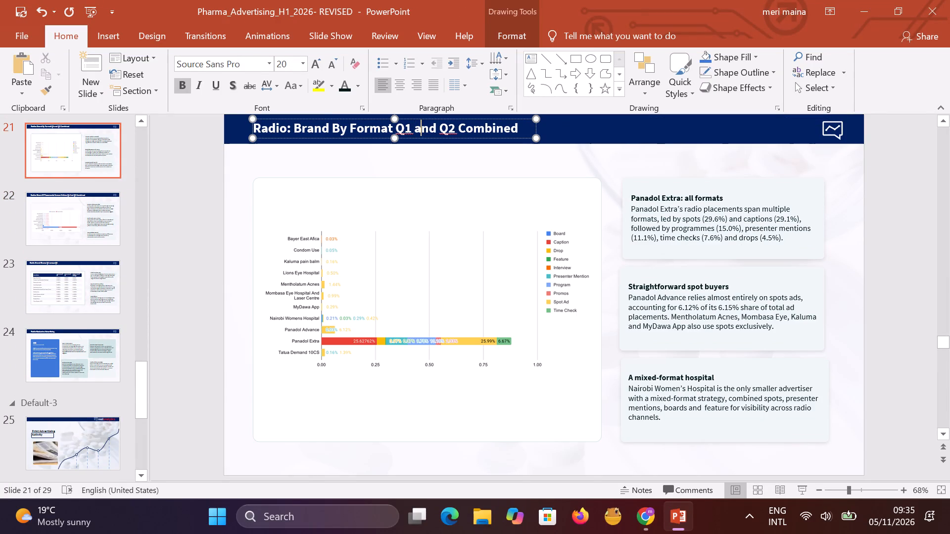
key("BackSpace")
key("a")
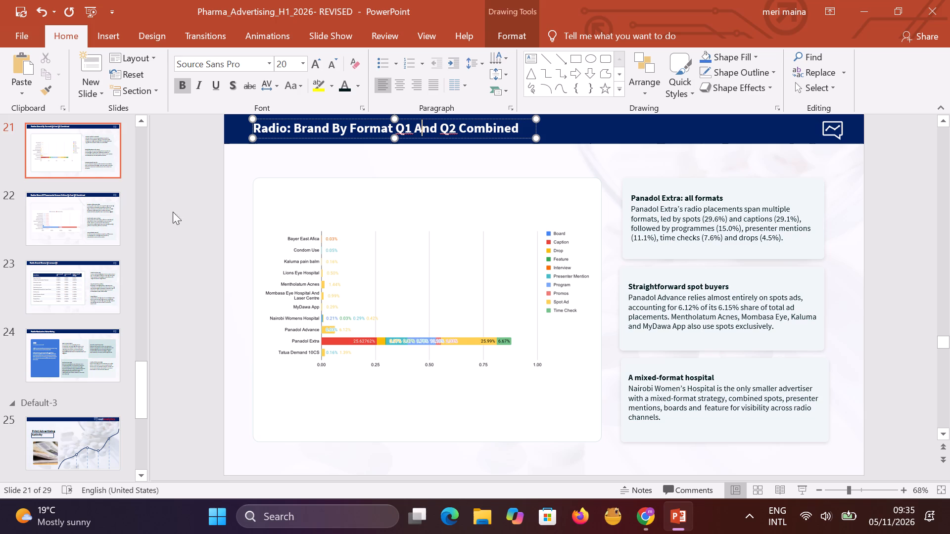
Reword slide 21's title as "Radio Brand Activities By Format Q1 And Q2 Combined", without the colon.
scroll(52, 233, "up", 5)
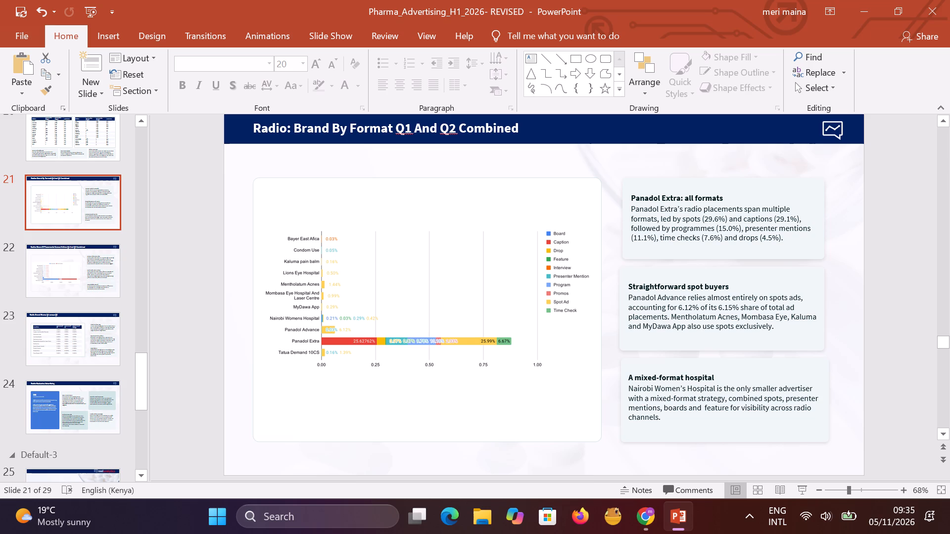
left_click_drag(287, 129, 291, 128)
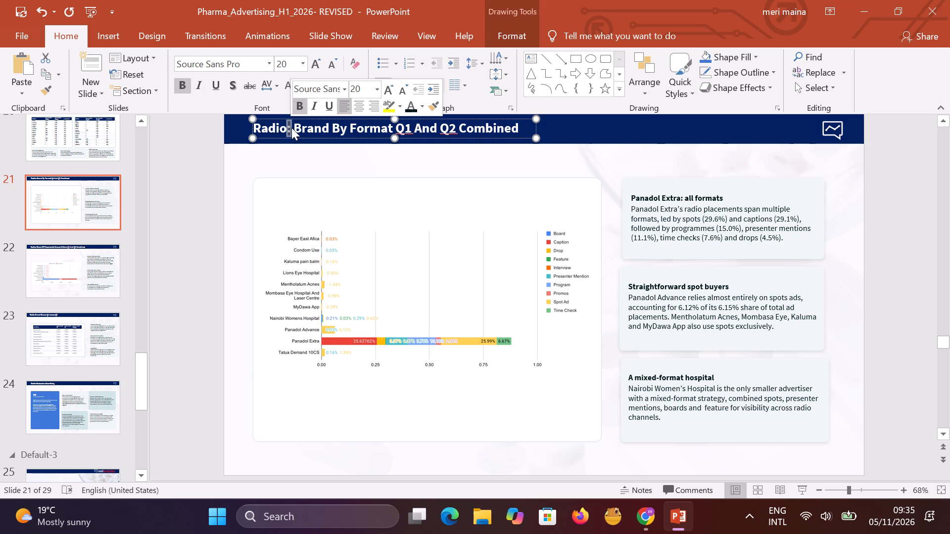
key("BackSpace")
left_click(325, 128)
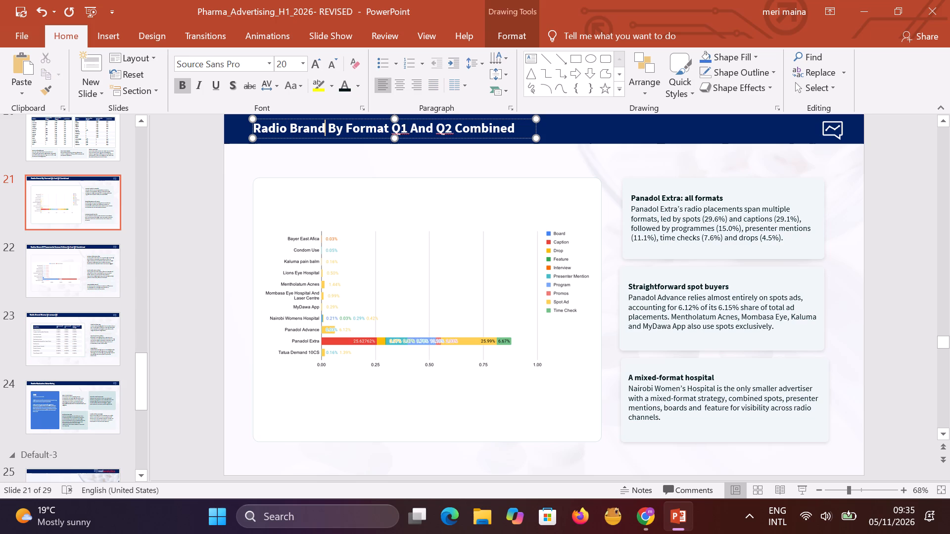
key("space")
type("A")
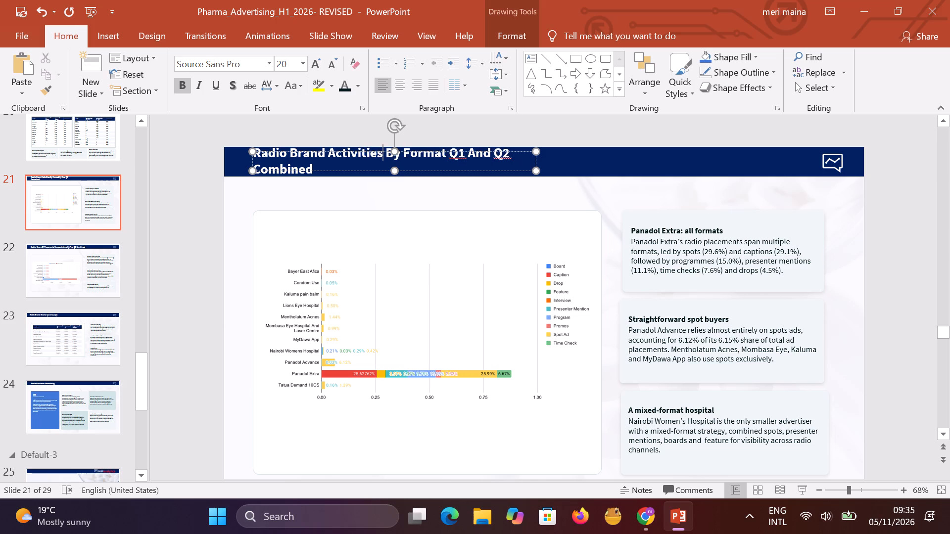
Widen slide 21's title box and reduce its height so the heading fits on one line in the blue band.
left_click_drag(536, 171, 566, 169)
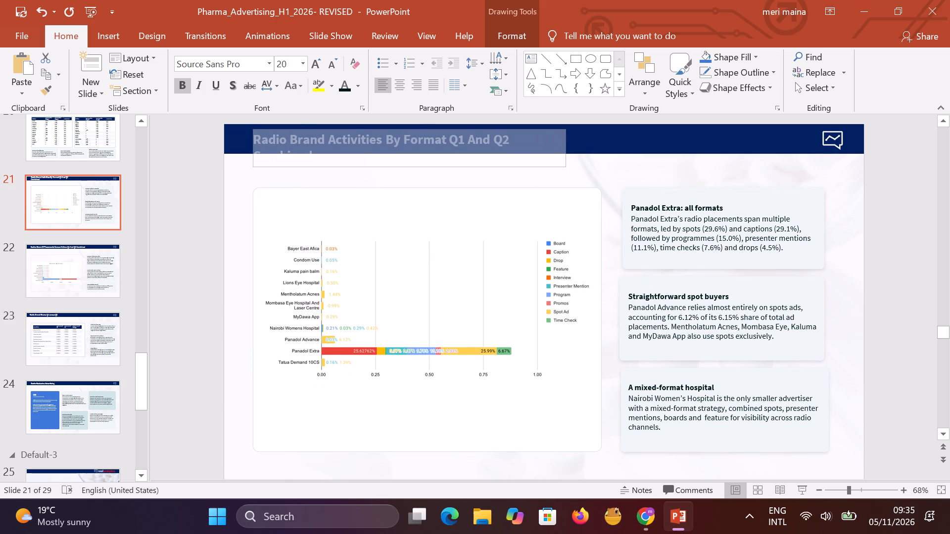
left_click_drag(566, 169, 569, 150)
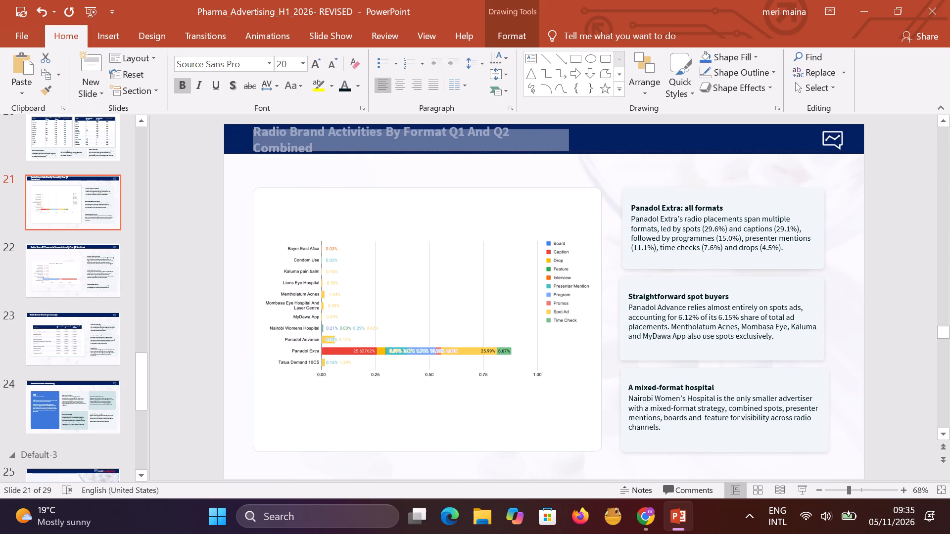
left_click_drag(569, 150, 579, 151)
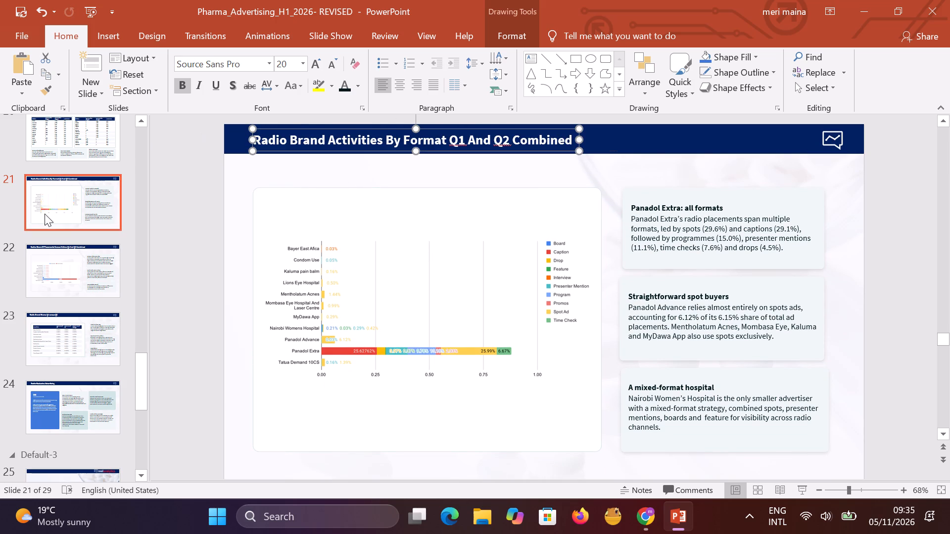
Capitalise "Versus" in slide 23's title so it reads "Radio Brand Share: Q1 Versus Q2".
scroll(58, 428, "down", 11)
left_click(74, 359)
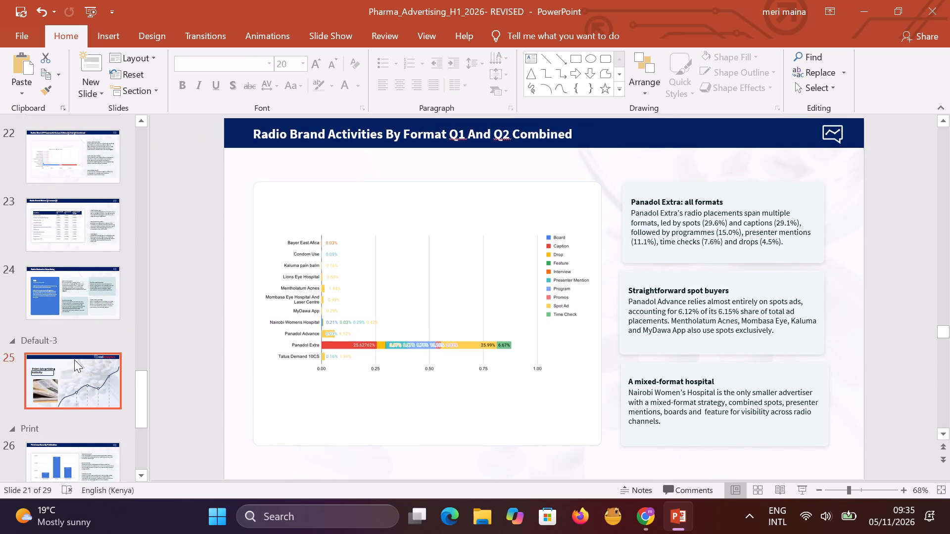
scroll(83, 312, "up", 3)
left_click(92, 206)
scroll(92, 207, "up", 6)
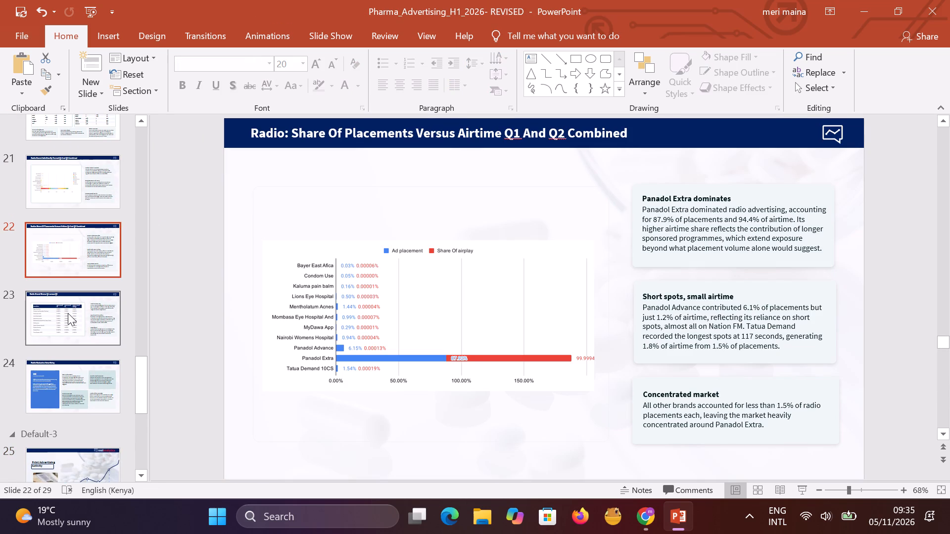
left_click(56, 325)
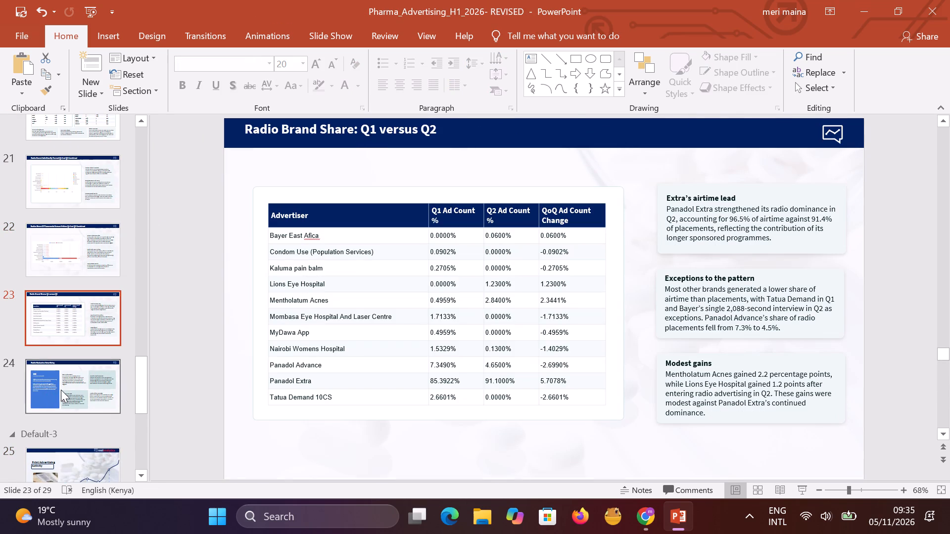
left_click(61, 390)
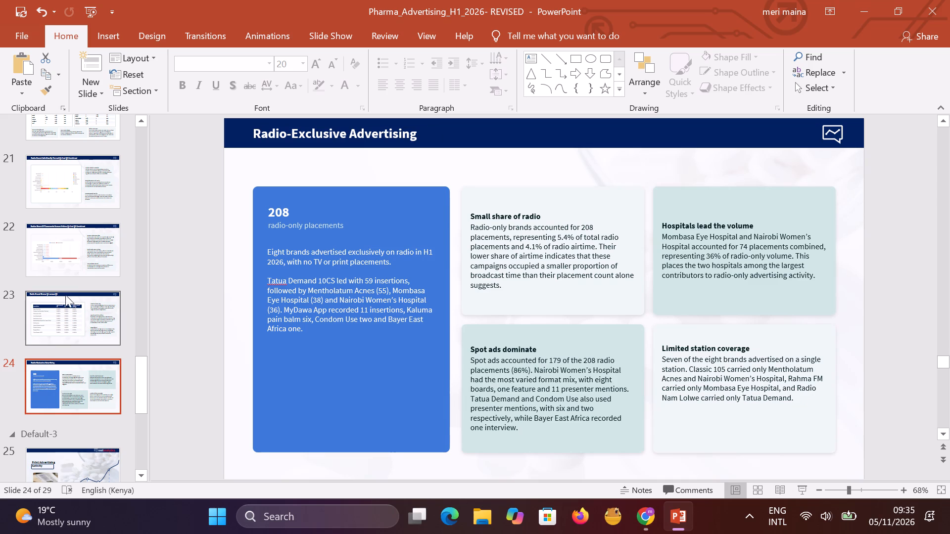
left_click(72, 310)
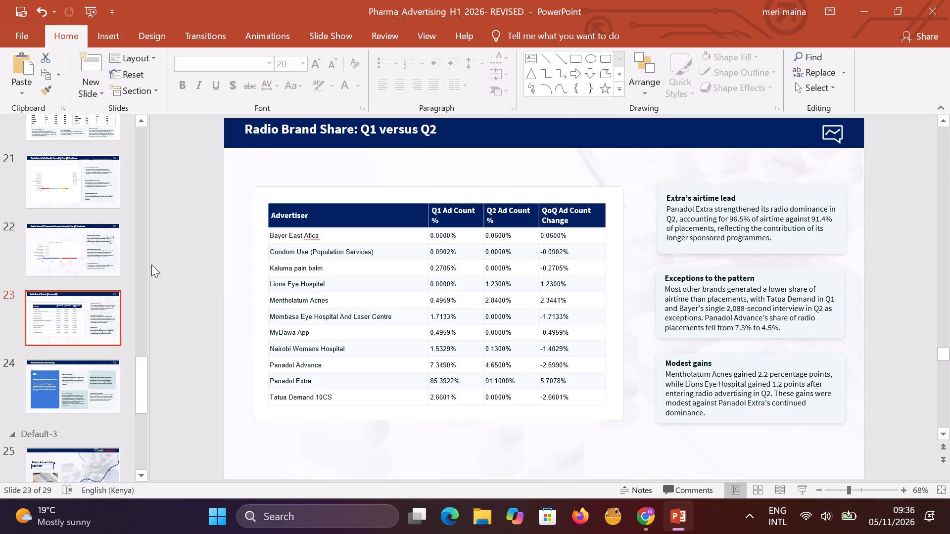
left_click(383, 127)
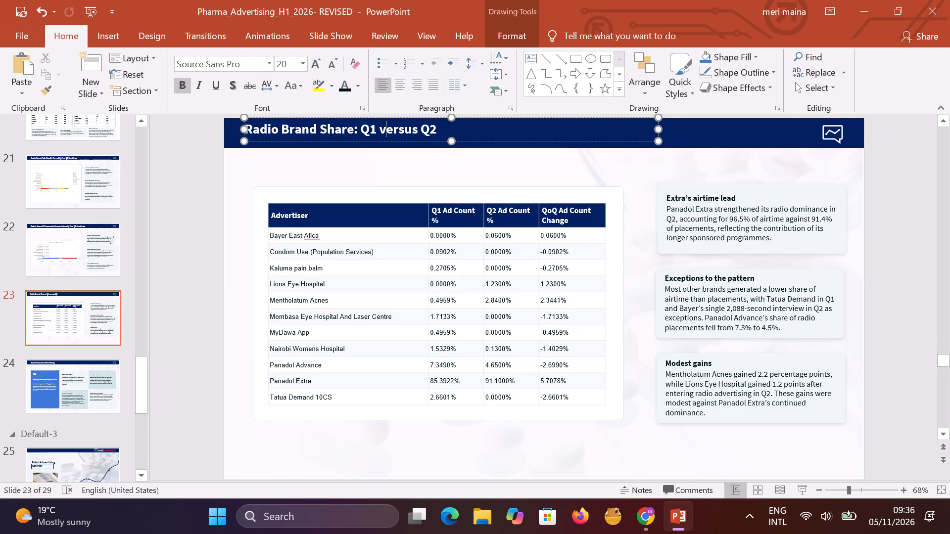
key("BackSpace")
key("v")
key("BackSpace")
Remove the colon from slide 22's title so it reads "Radio Share Of Placements Versus Airtime Q1 And Q2 Combined".
left_click(67, 248)
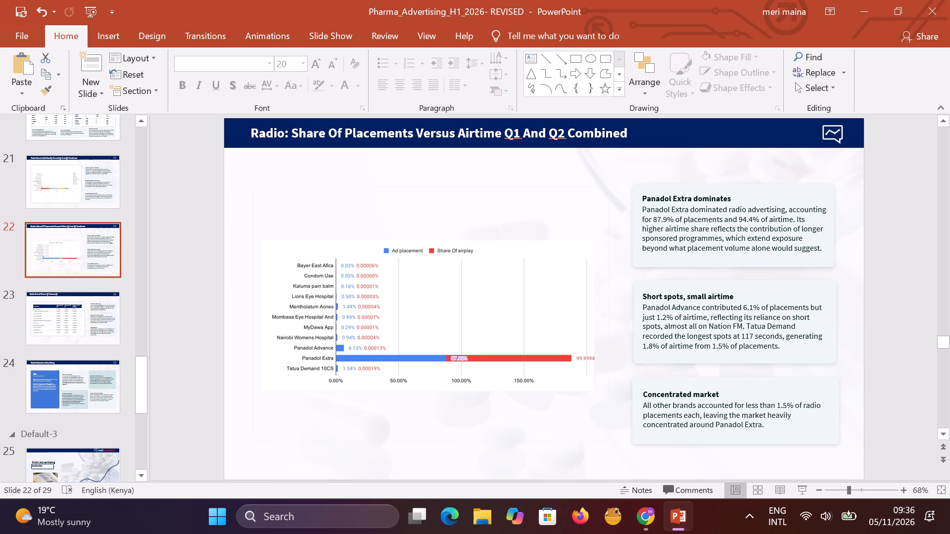
left_click_drag(290, 133, 285, 133)
key("BackSpace")
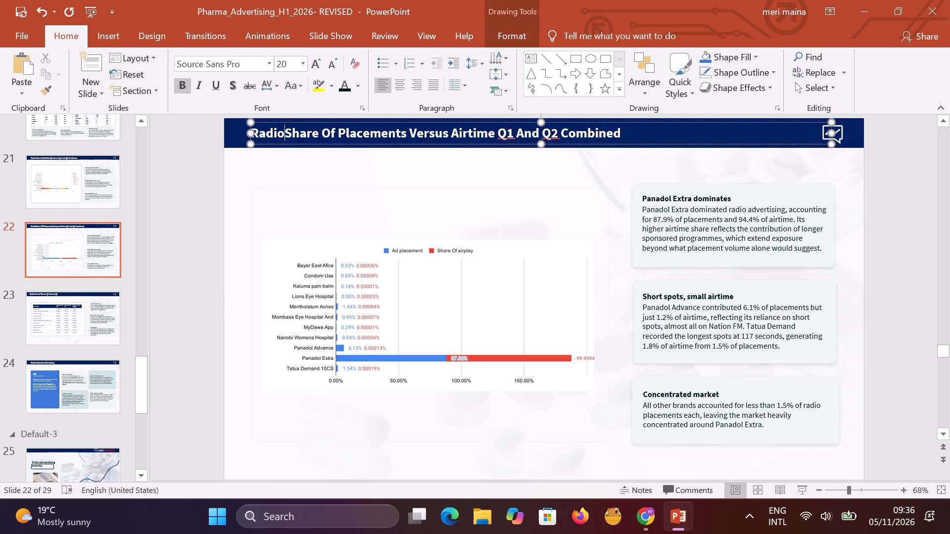
key("space")
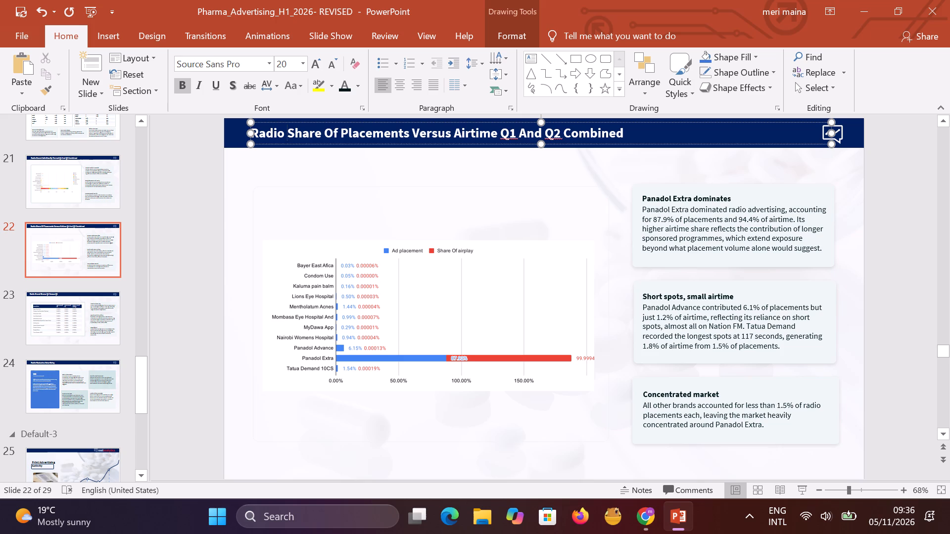
Change "Activities" to "Activity" in slide 21's title so it reads "Radio Brand Activity By Format Q1 And Q2 Combined".
left_click(84, 200)
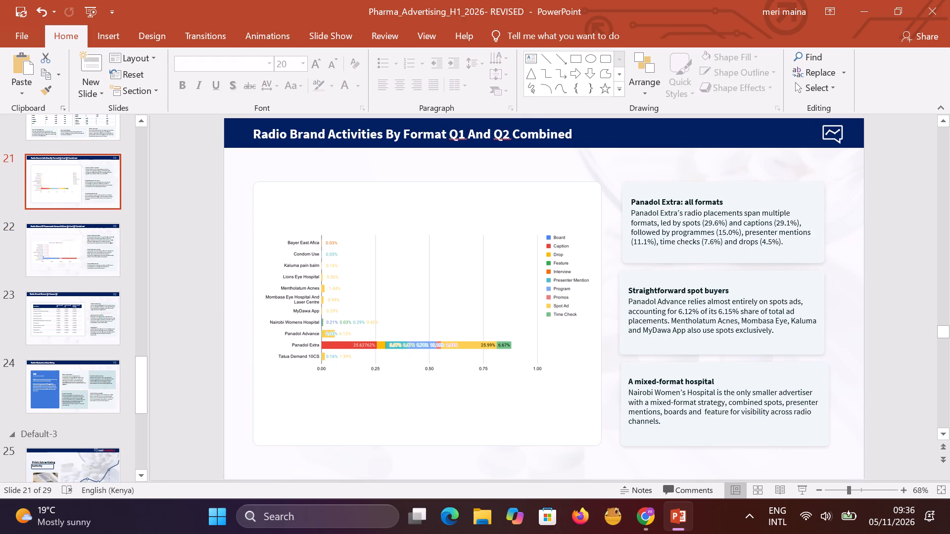
left_click(371, 134)
left_click_drag(366, 133, 377, 132)
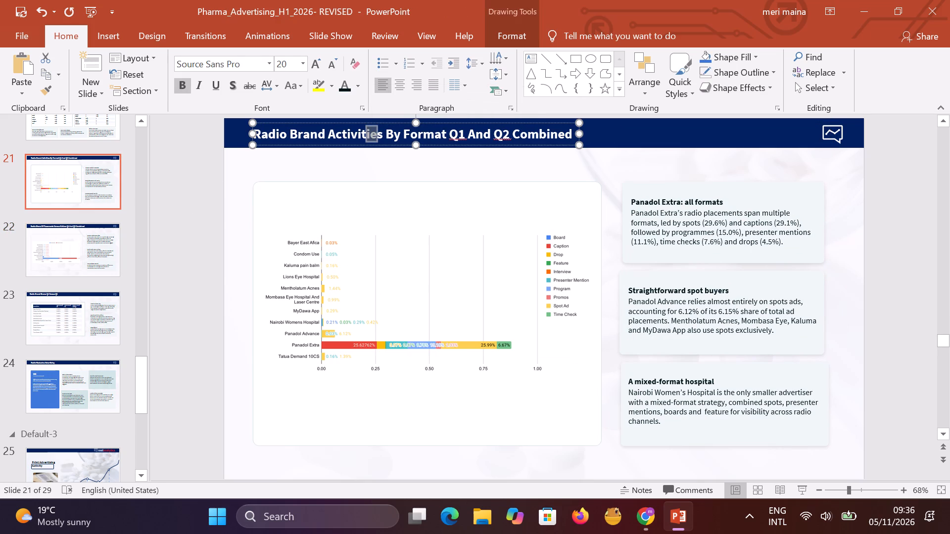
left_click_drag(377, 132, 382, 132)
key("y")
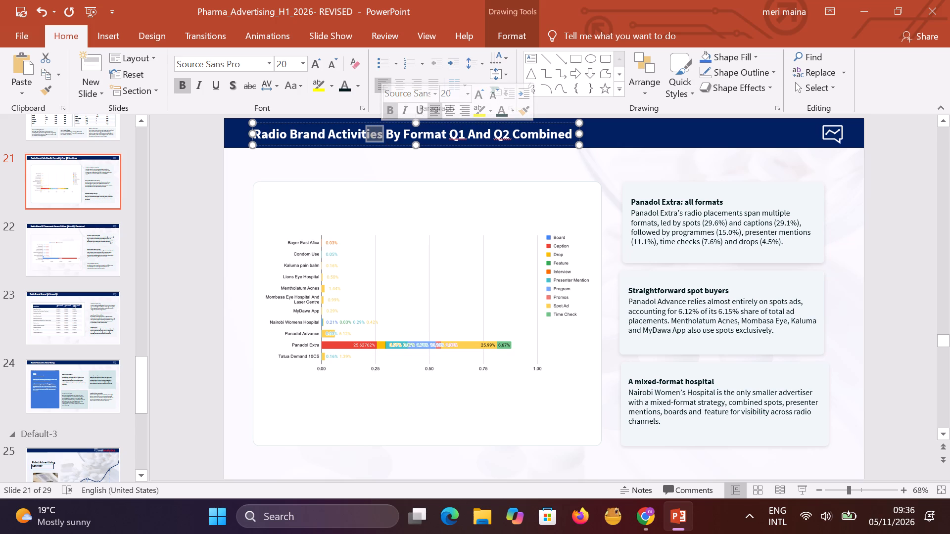
key("y")
key("BackSpace")
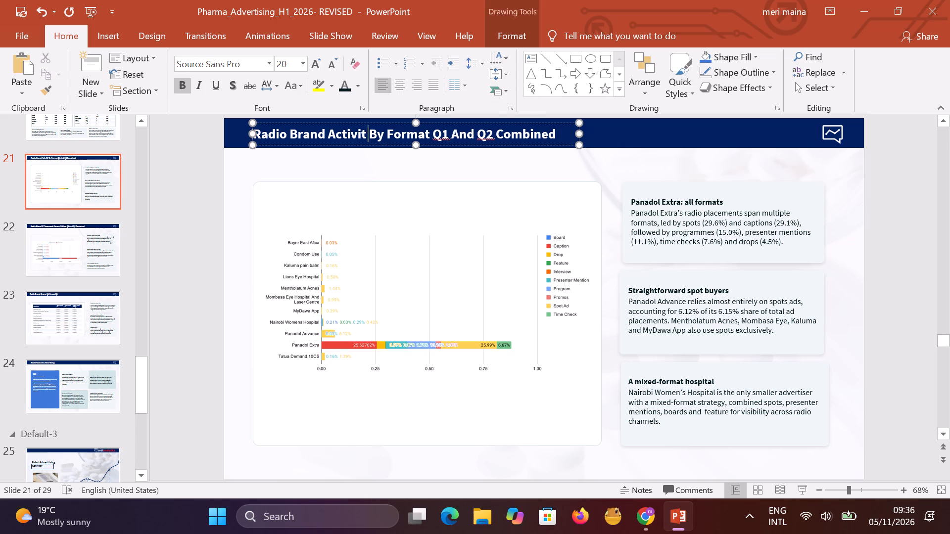
key("y")
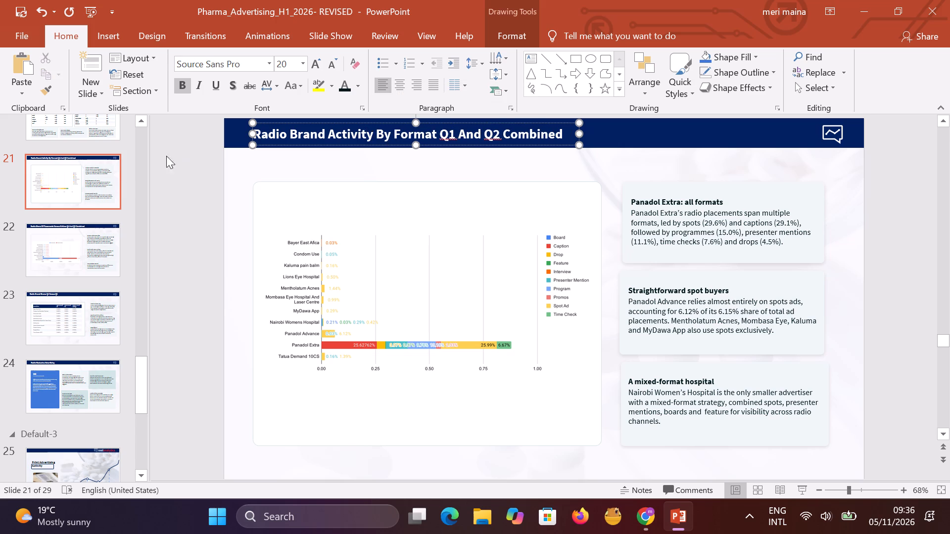
Recapitalise slide 20's title as "Radio Airplay Share By Station: Q1 Versus Q2".
scroll(83, 177, "up", 2)
left_click(111, 146)
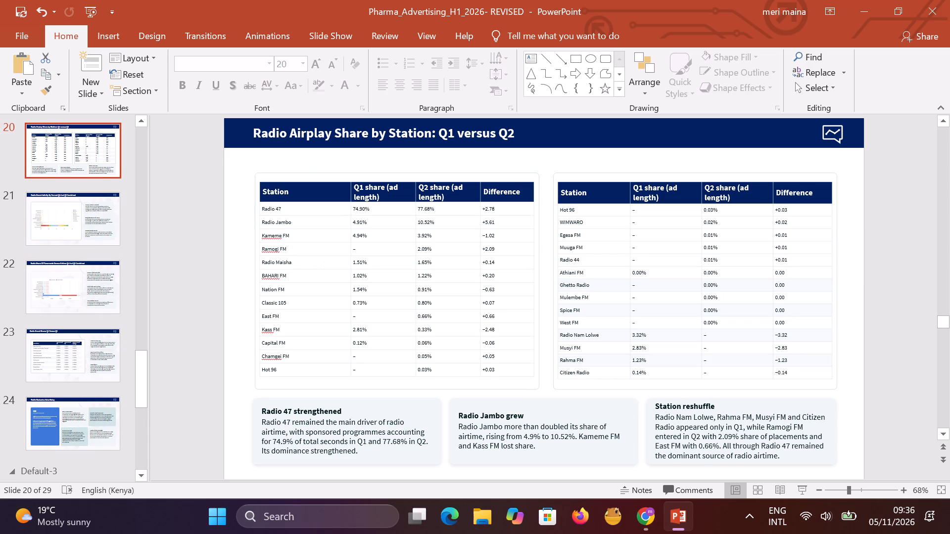
left_click(379, 132)
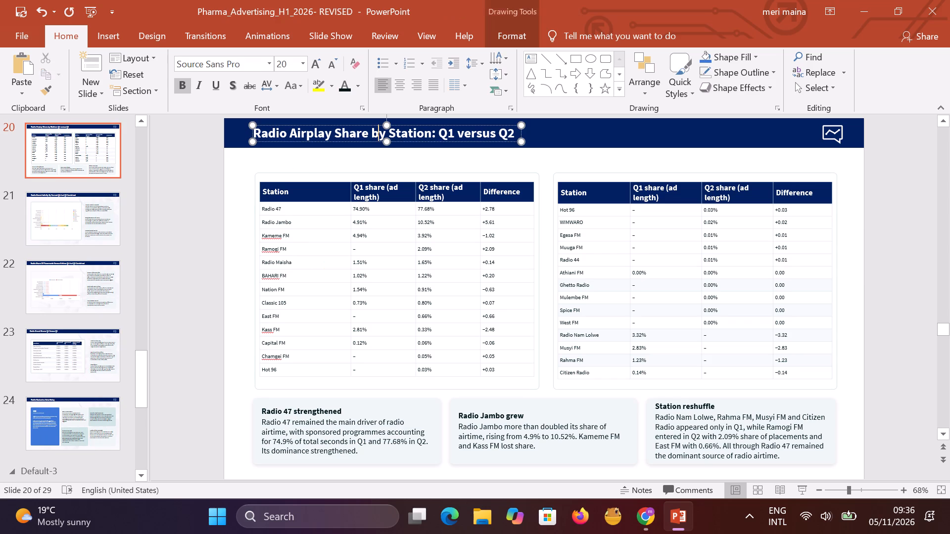
key("BackSpace")
key("b")
key("BackSpace")
key("b")
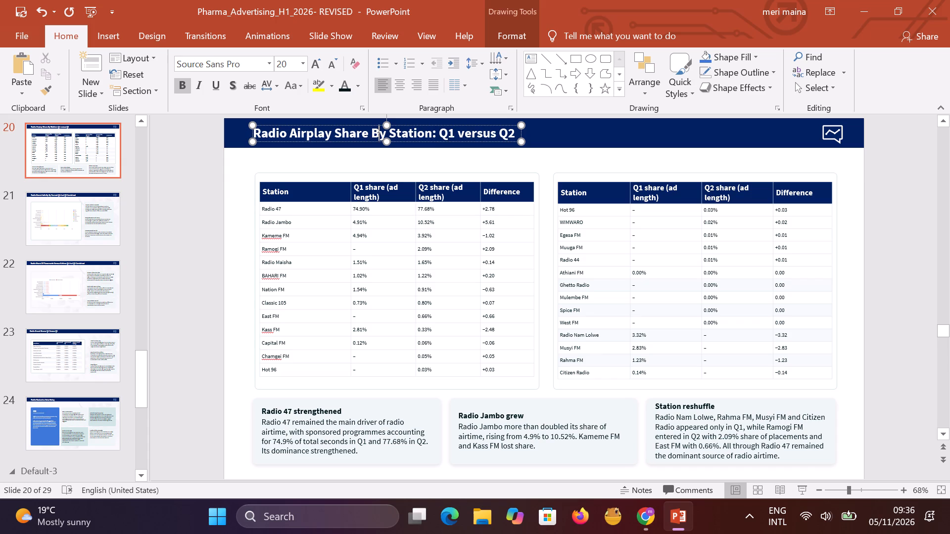
left_click(463, 132)
key("BackSpace")
key("v")
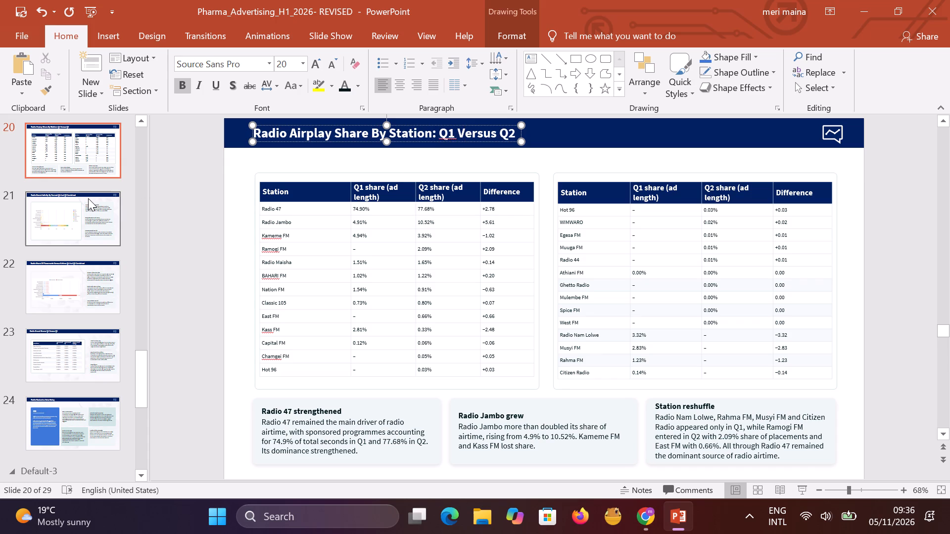
Insert "Of" after "Share" in slide 20's title and widen the title box so the heading fits on one line.
left_click(333, 133)
left_click(371, 133)
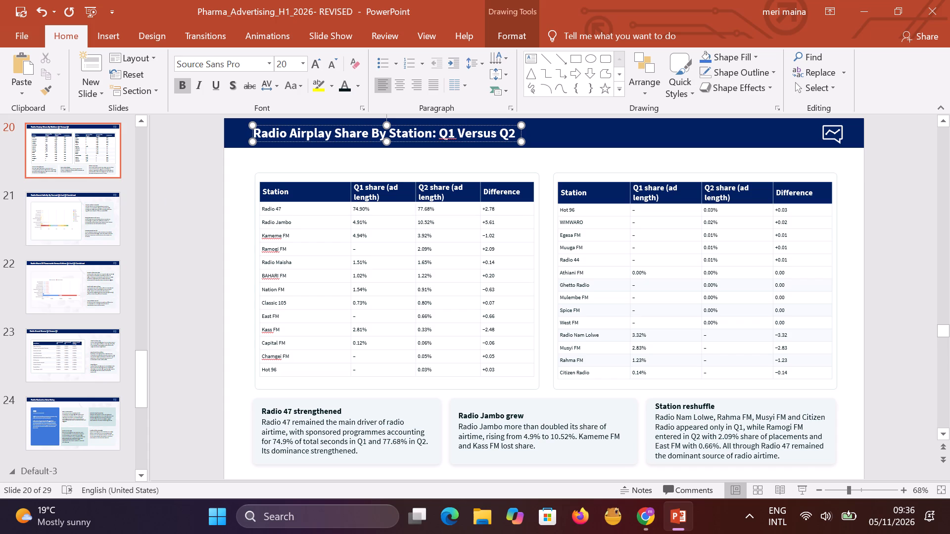
key("o")
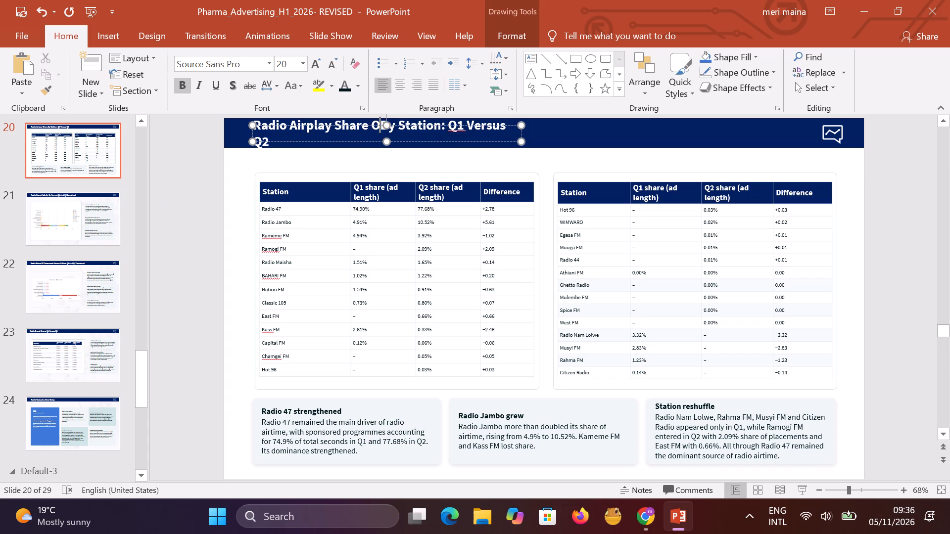
key("f")
key("space")
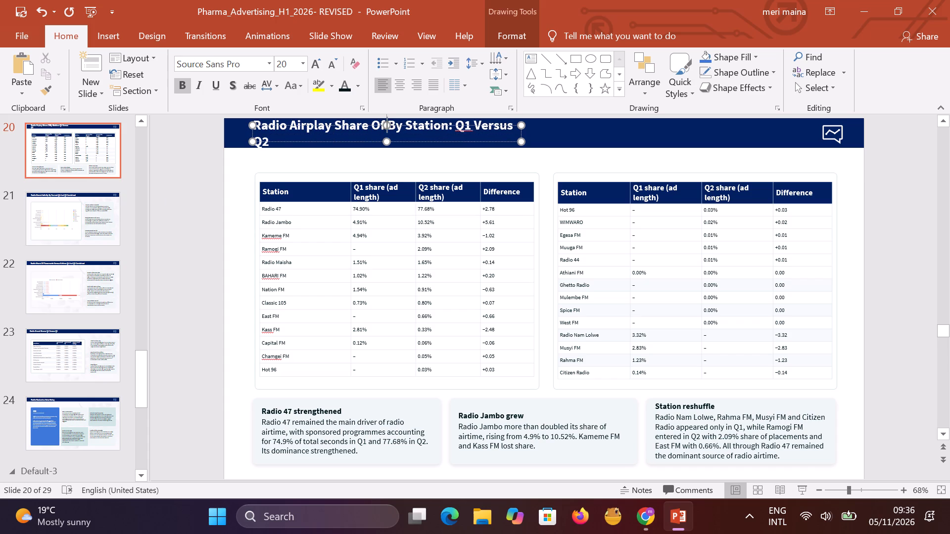
left_click_drag(522, 142, 545, 142)
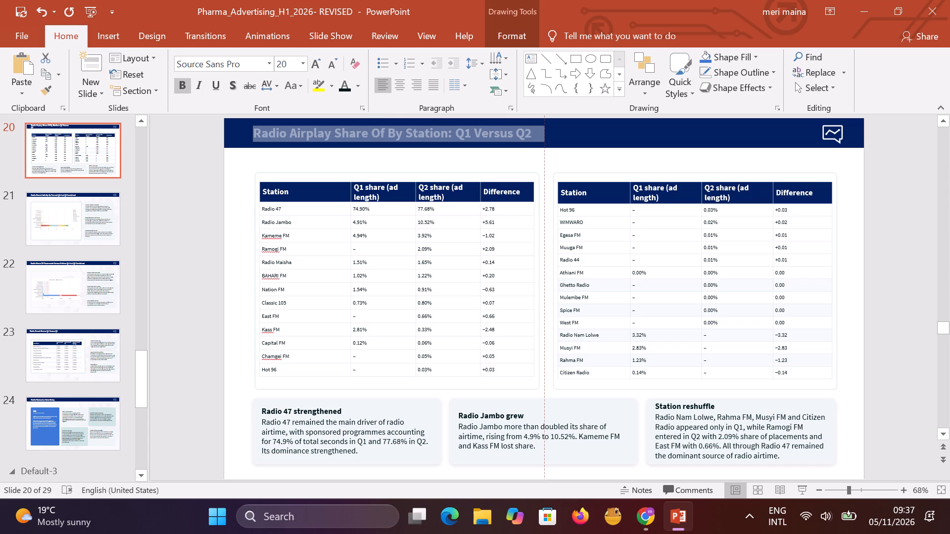
left_click_drag(545, 142, 543, 142)
Copy slide 21's title text and paste it over "Radio Formats by" in slide 19's title.
scroll(69, 185, "up", 5)
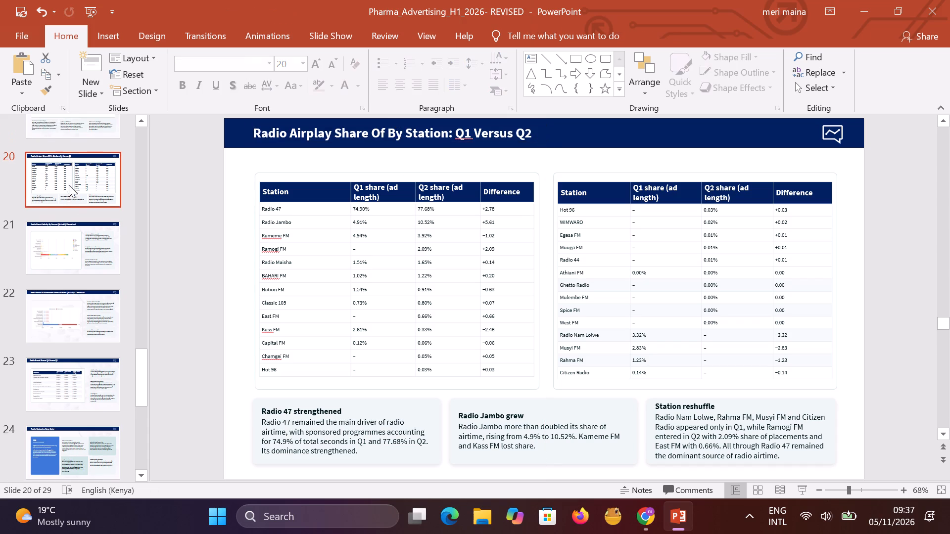
left_click(75, 145)
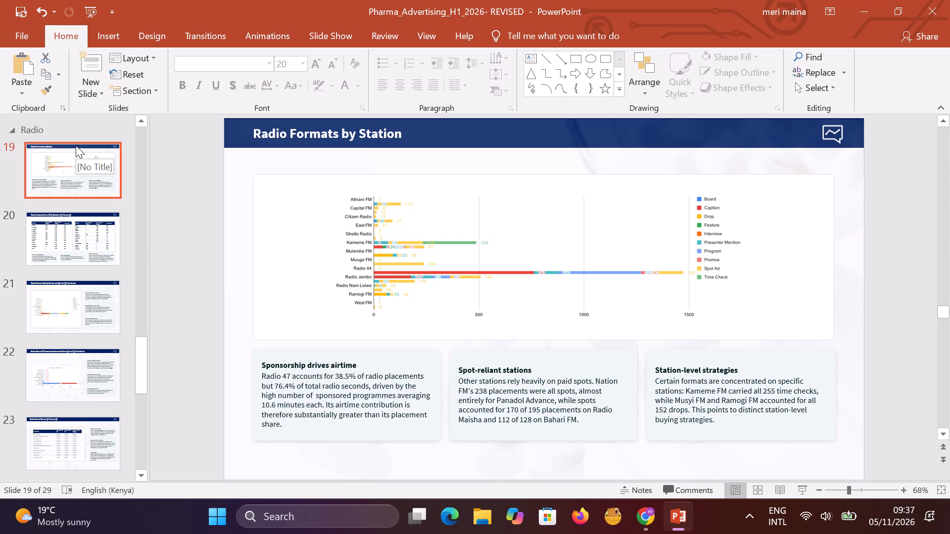
left_click(52, 294)
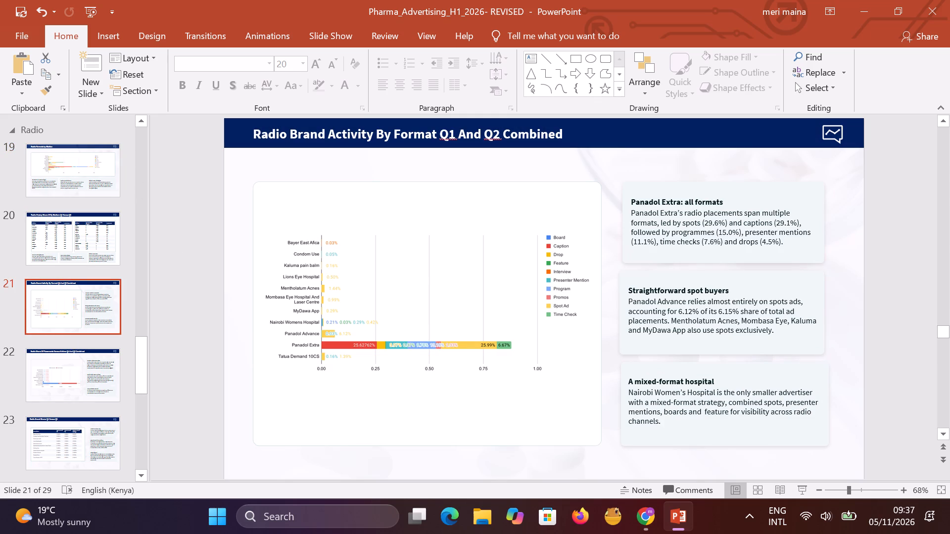
left_click_drag(254, 131, 556, 140)
key("ctrl+c")
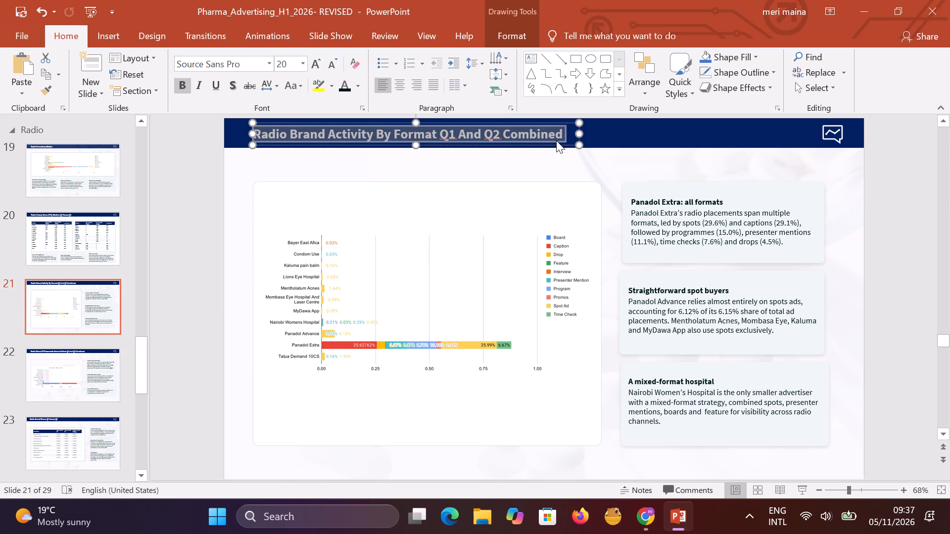
left_click(82, 176)
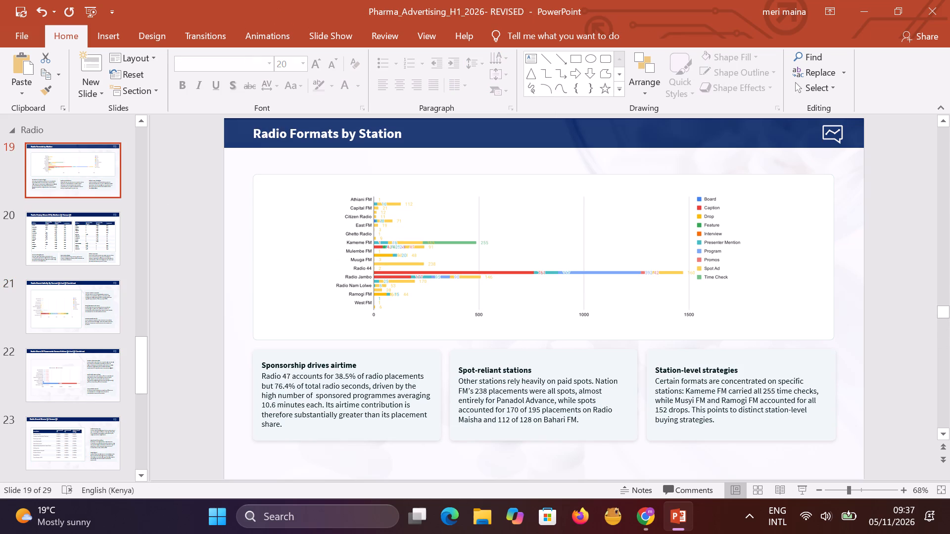
left_click_drag(255, 133, 258, 133)
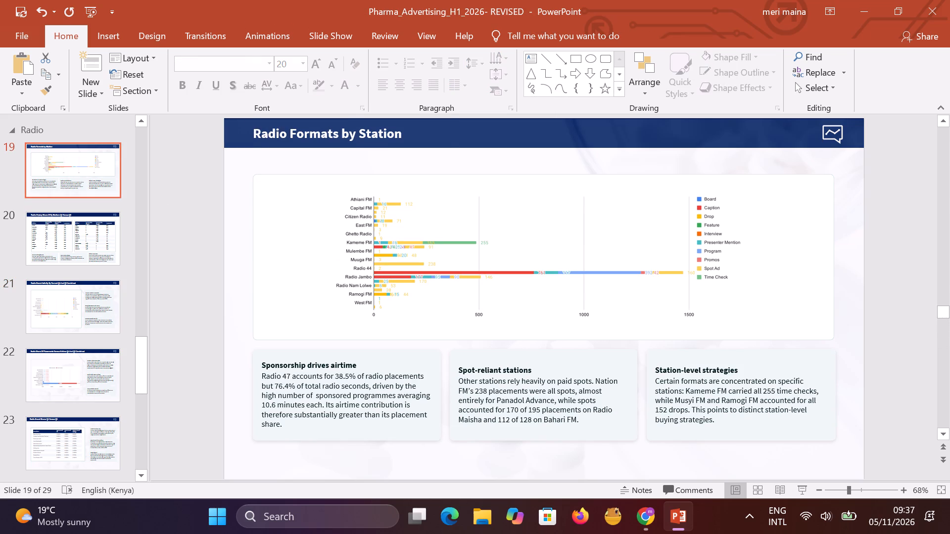
left_click_drag(258, 133, 352, 133)
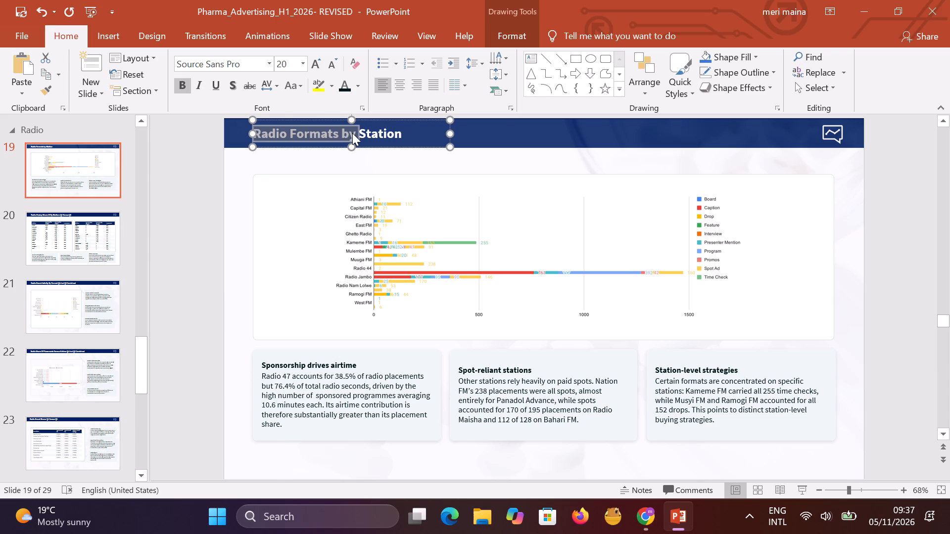
key("ctrl+v")
Widen slide 19's title box and remove the line break before "Station" so the heading sits on one line.
left_click_drag(450, 135, 511, 137)
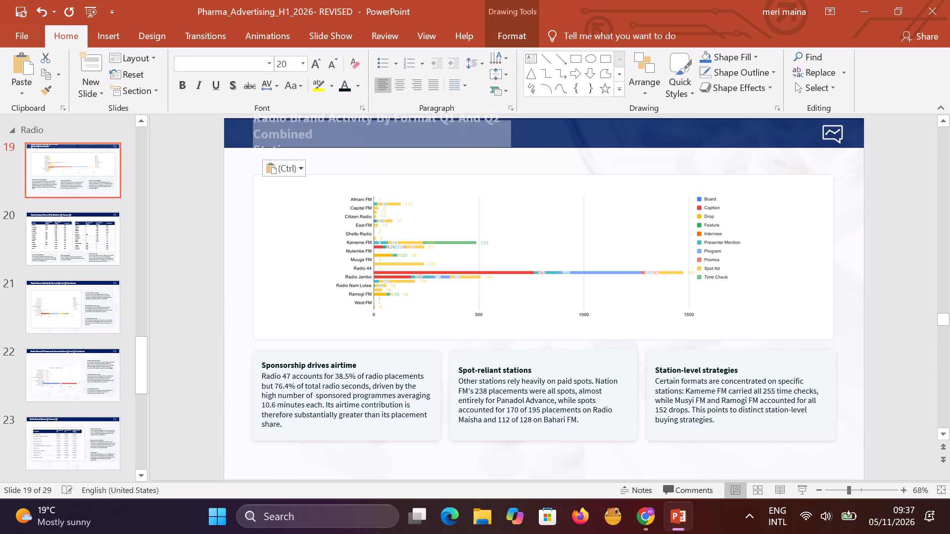
left_click_drag(511, 137, 652, 150)
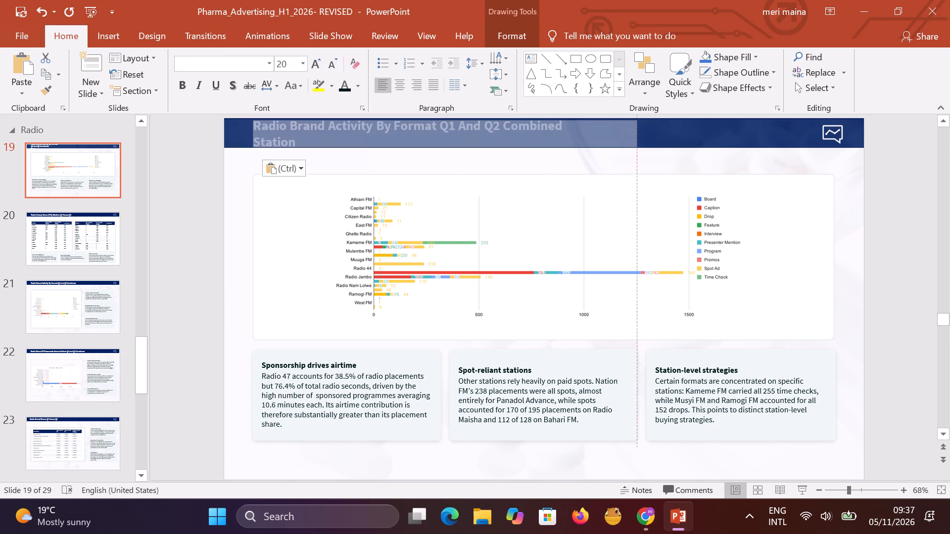
left_click_drag(652, 150, 736, 152)
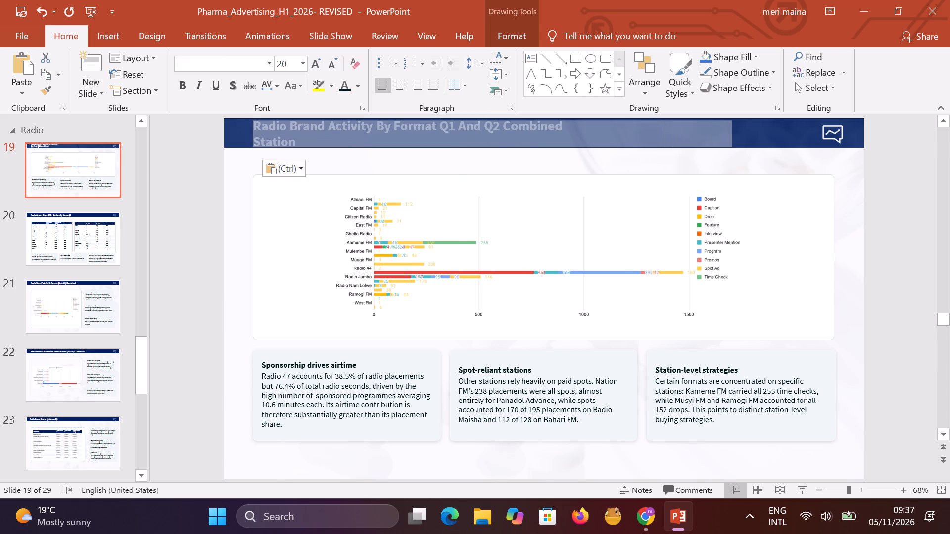
left_click_drag(736, 152, 745, 152)
left_click(517, 133)
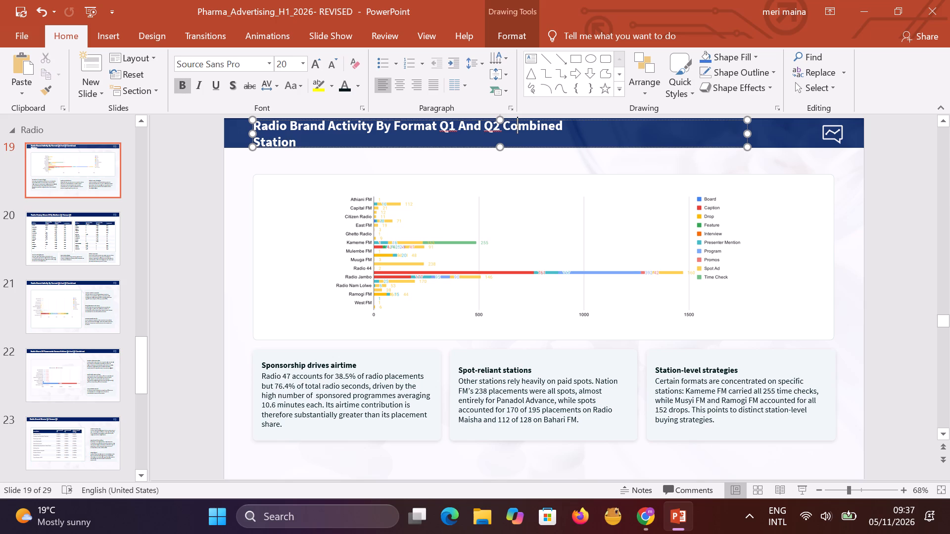
left_click(566, 128)
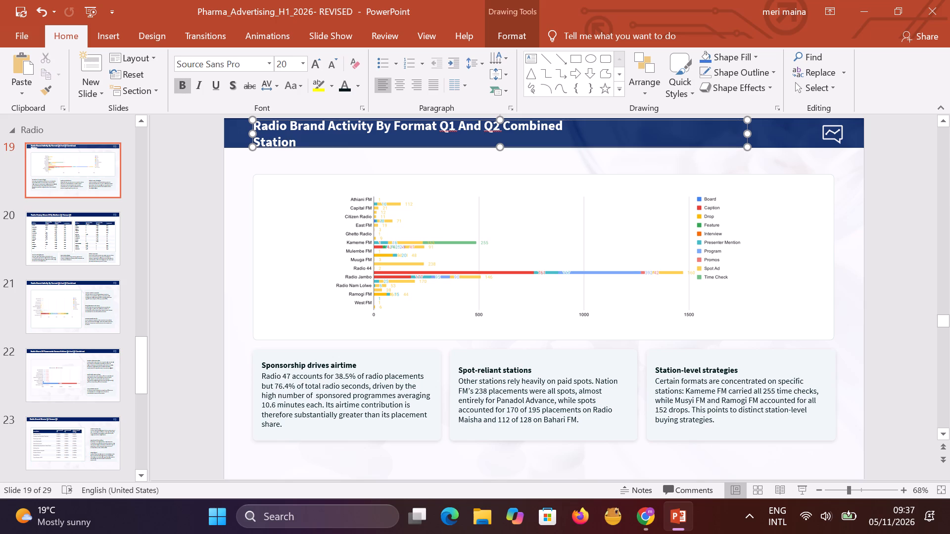
left_click(562, 124)
key("Delete")
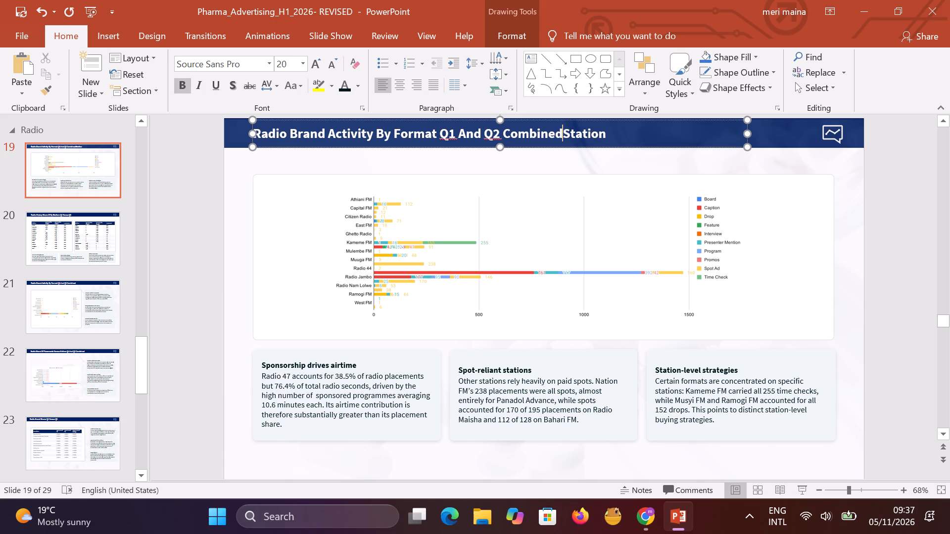
Delete "Brand" and replace "Format" with "Station" in slide 19's title.
left_click_drag(438, 133, 396, 133)
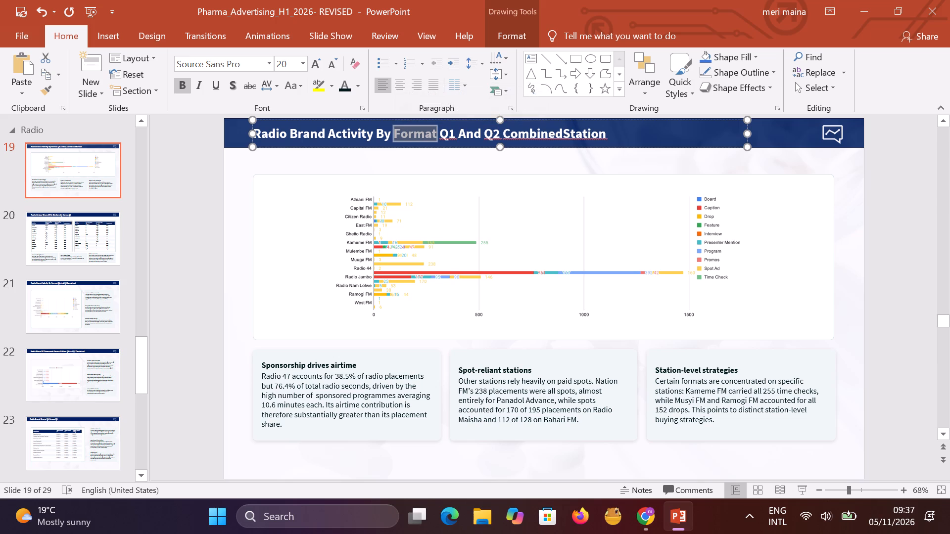
left_click(289, 133)
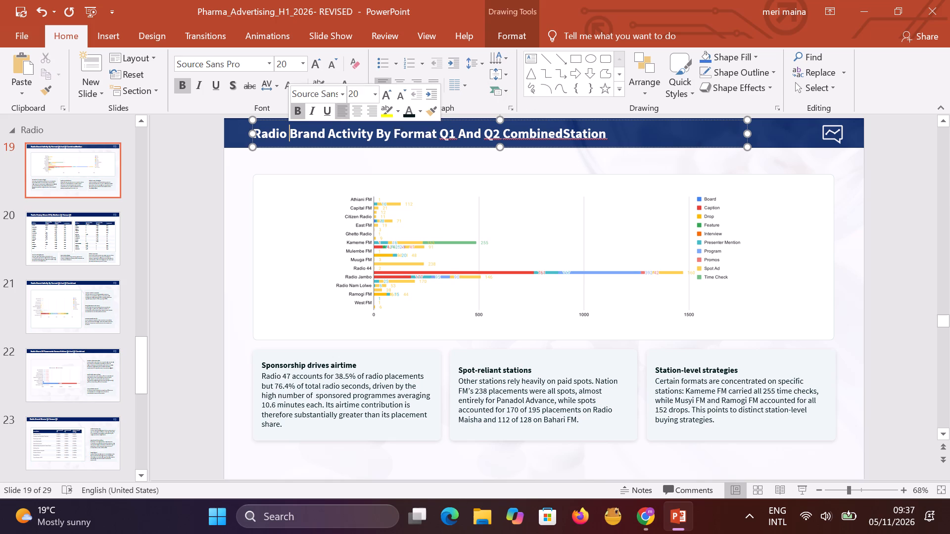
left_click_drag(289, 133, 327, 133)
key("BackSpace")
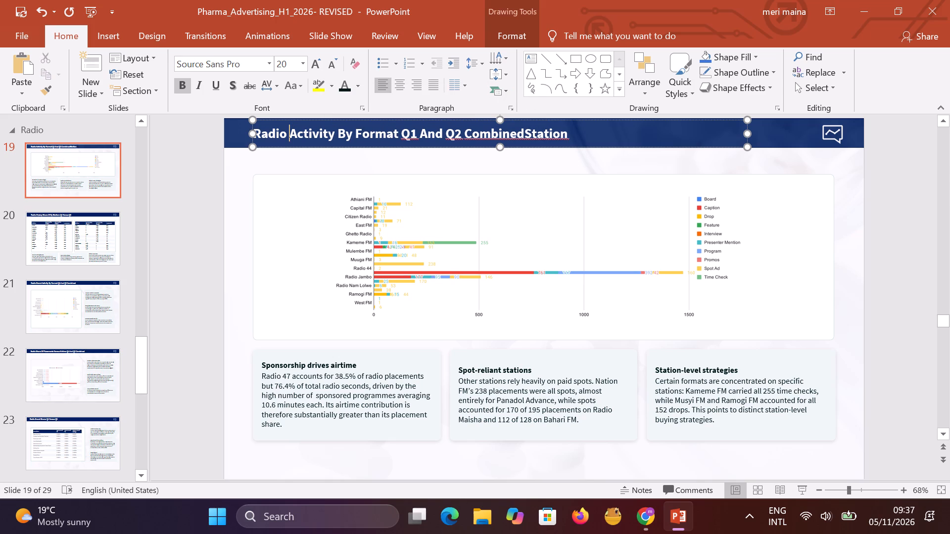
left_click_drag(357, 133, 397, 136)
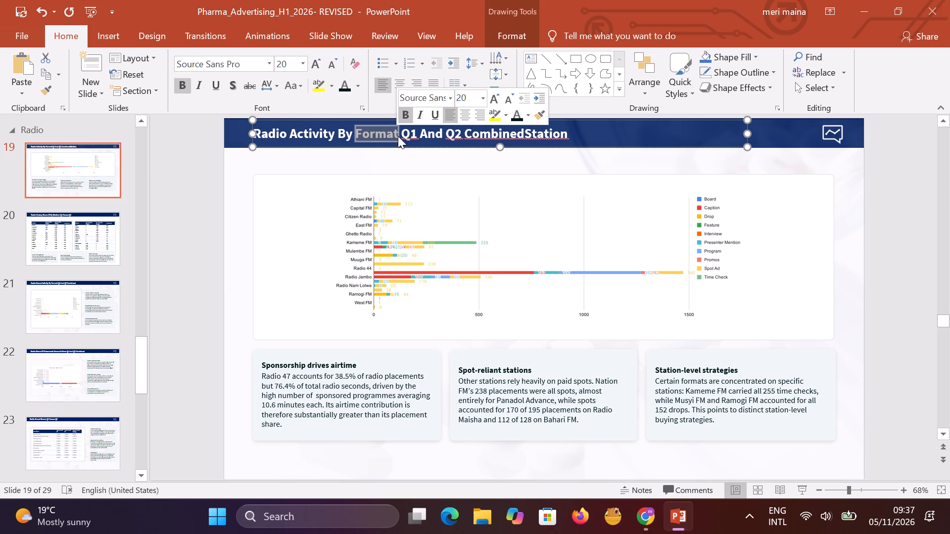
type("Station")
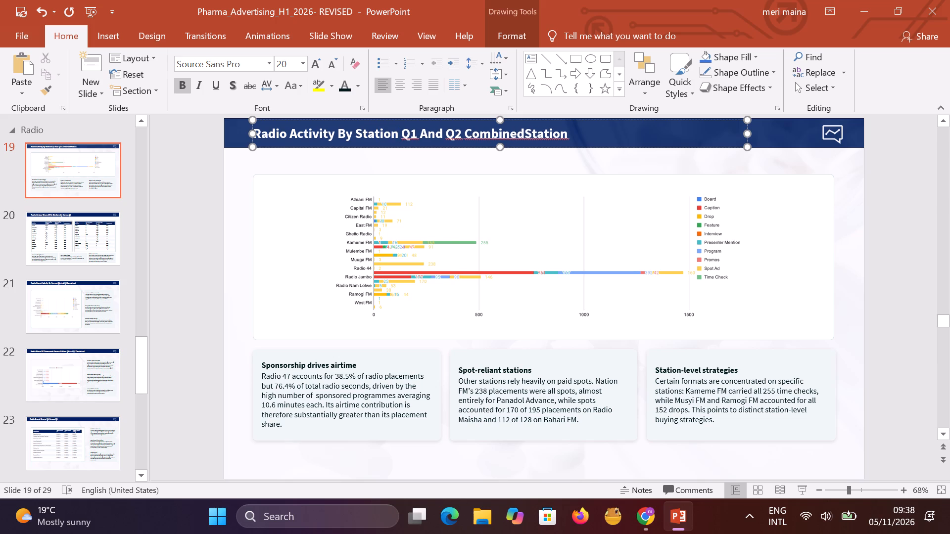
Replace the run-together ending of slide 19's title so it reads "Radio Activity By Station Q1 And Q2 Combined".
left_click_drag(525, 132, 584, 135)
left_click(584, 135)
left_click(565, 135)
left_click_drag(566, 135, 533, 134)
left_click(533, 134)
left_click_drag(525, 134, 567, 133)
key("Delete")
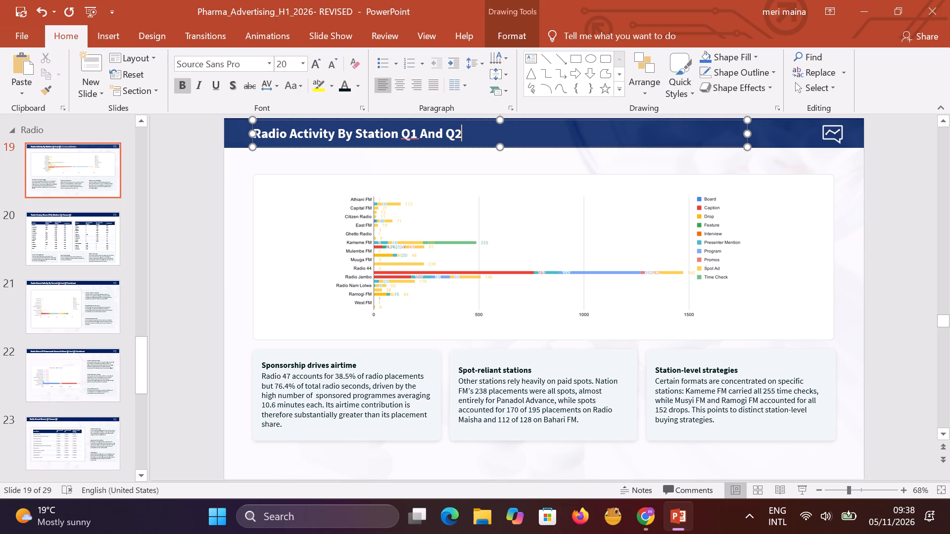
type("Combined")
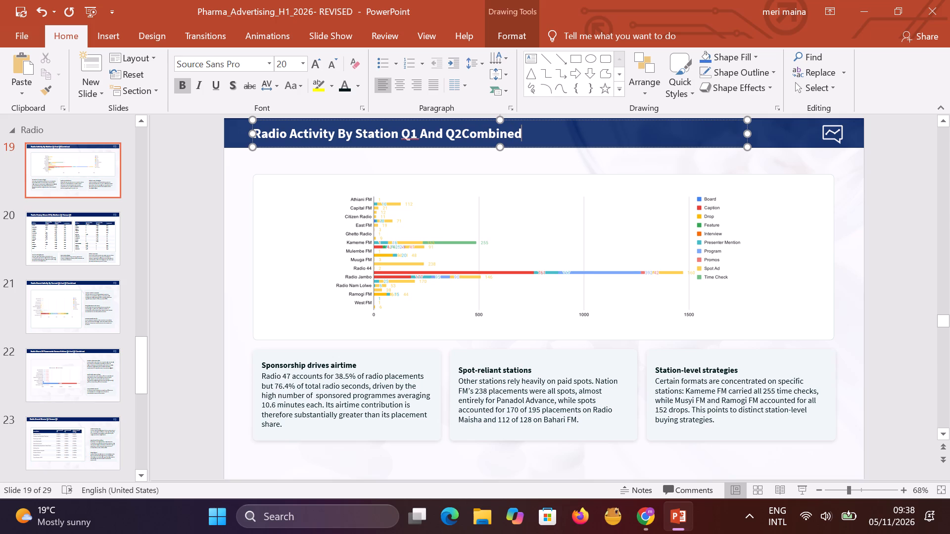
left_click(461, 133)
key("space")
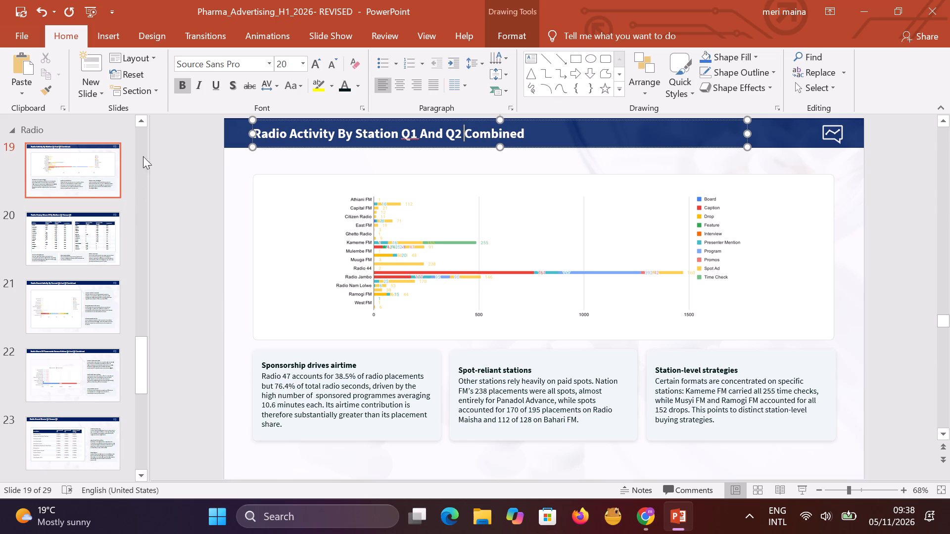
Send slide 19's full-slide background picture to the back, behind the header bar and content.
left_click(140, 125)
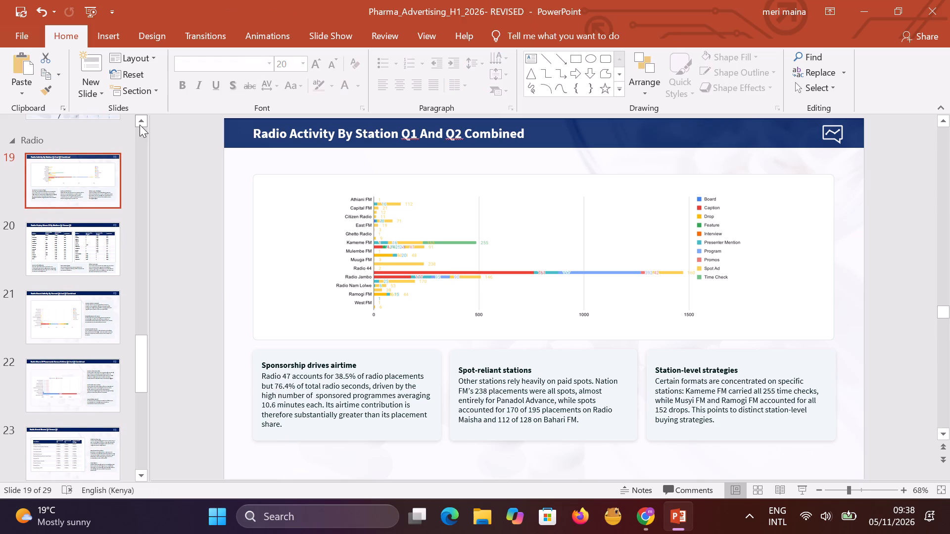
left_click(140, 125)
triple_click(140, 125)
left_click(140, 125)
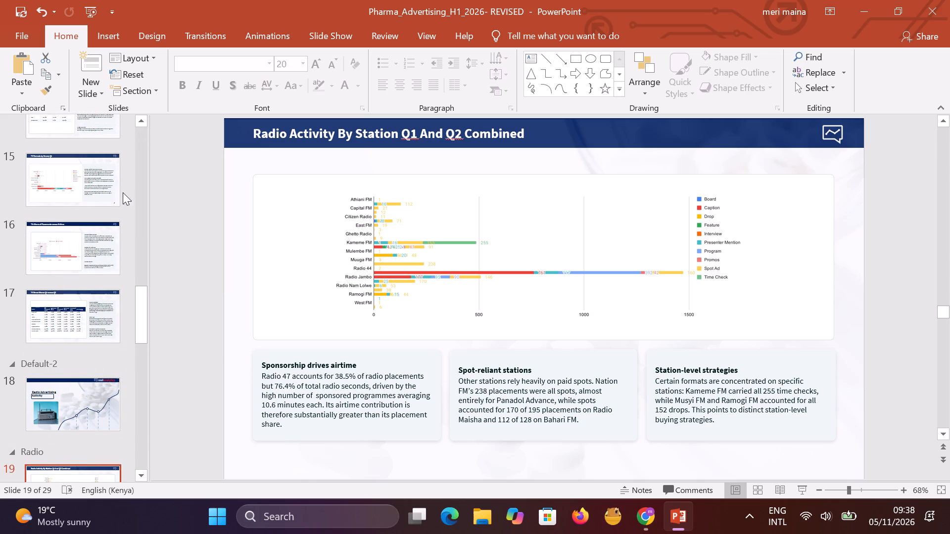
right_click(238, 172)
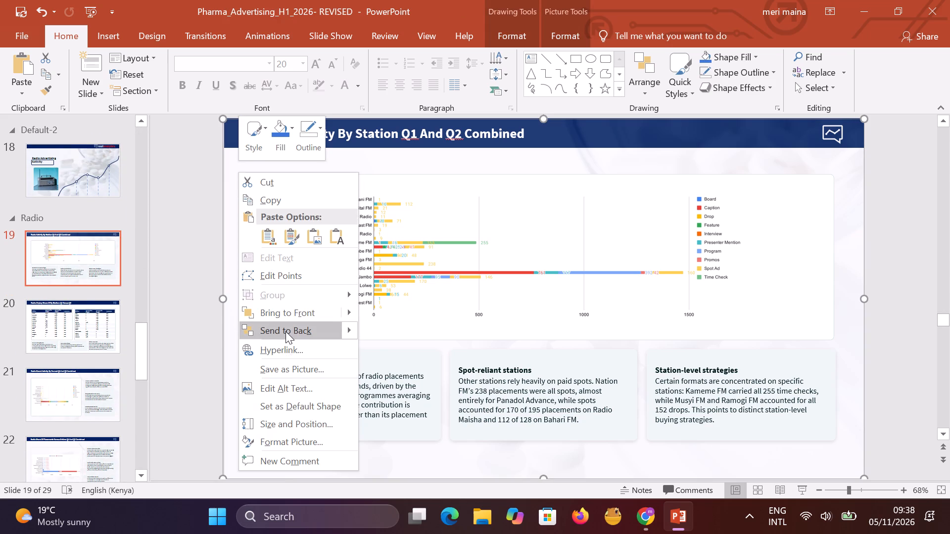
left_click(285, 331)
left_click(86, 253)
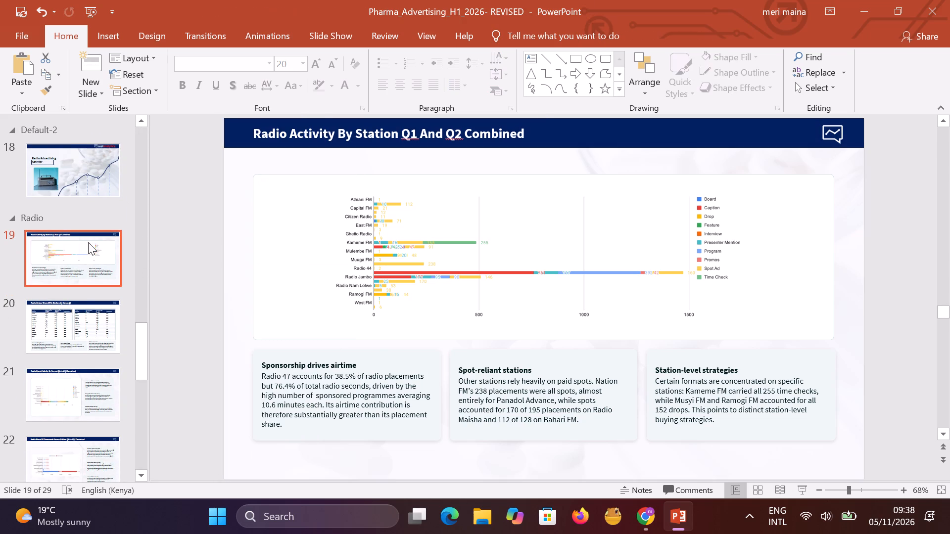
Examine slide 18 and the wording of slide 17's TV brand share title, and compare it with slide 23's radio brand share title.
left_click(97, 172)
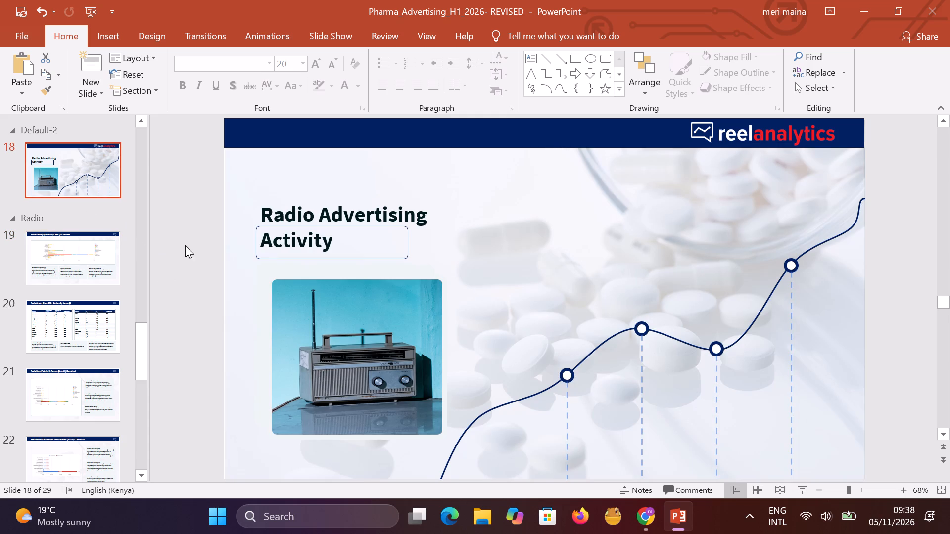
scroll(97, 172, "up", 10)
left_click(92, 181)
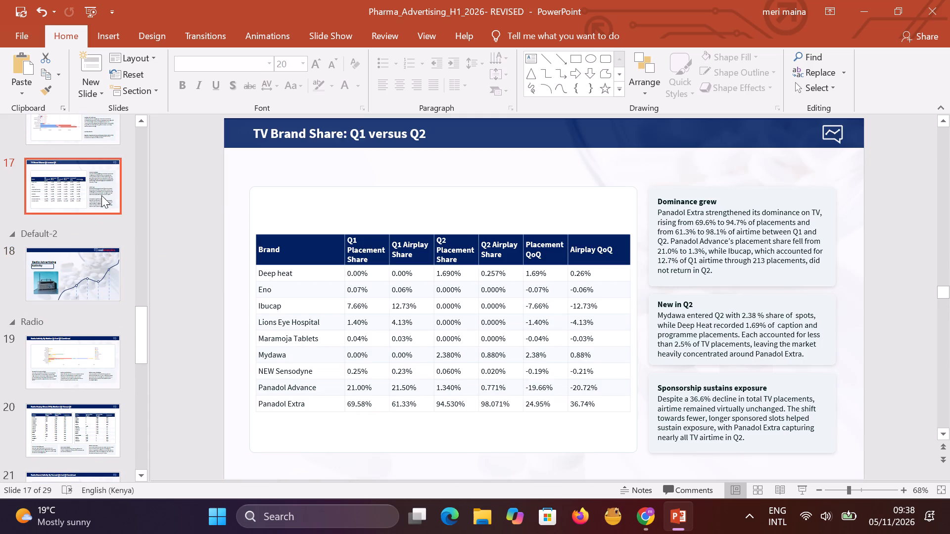
left_click(367, 135)
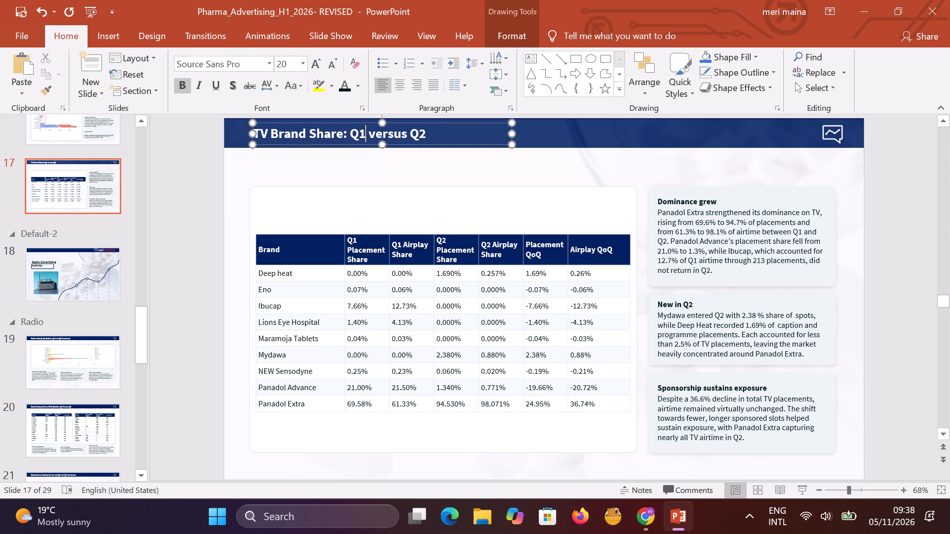
left_click_drag(271, 131, 429, 132)
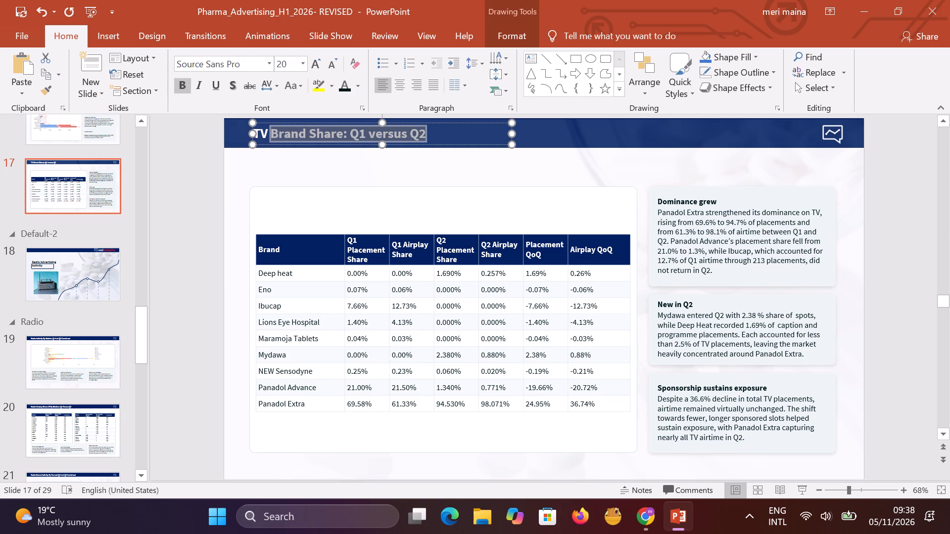
left_click(354, 135)
left_click_drag(349, 133, 288, 134)
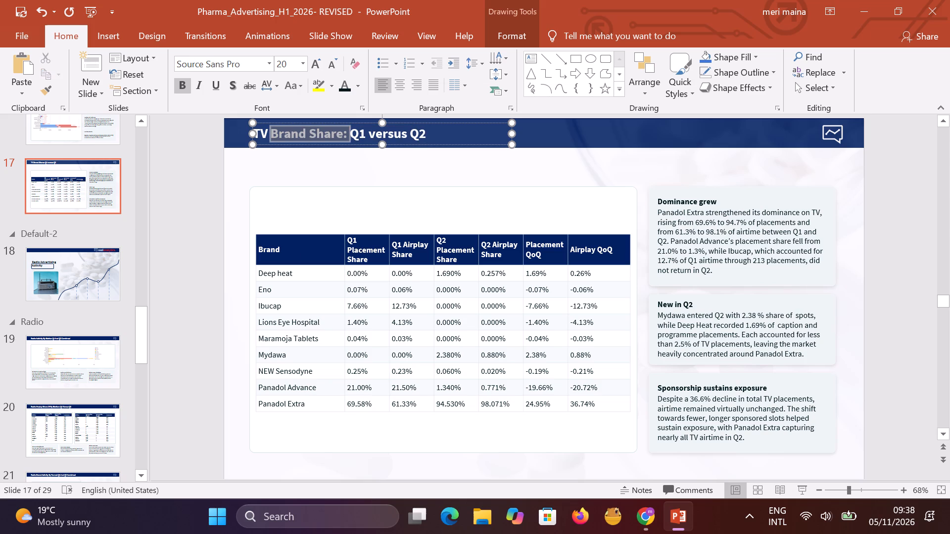
left_click_drag(288, 134, 282, 134)
left_click_drag(140, 342, 139, 404)
left_click(72, 245)
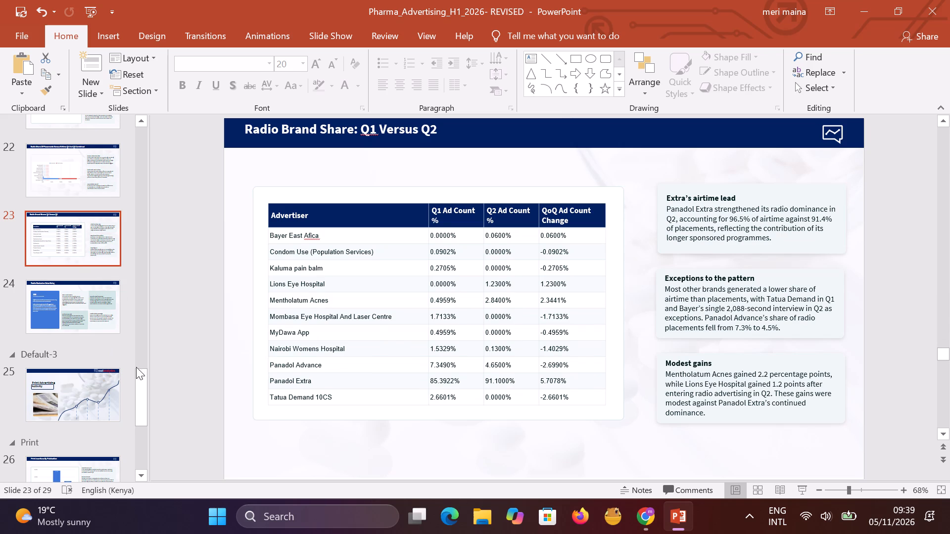
Copy slide 22's full title, "Radio Share Of Placements Versus Airtime Q1 And Q2 Combined".
left_click_drag(136, 386, 131, 365)
left_click(92, 302)
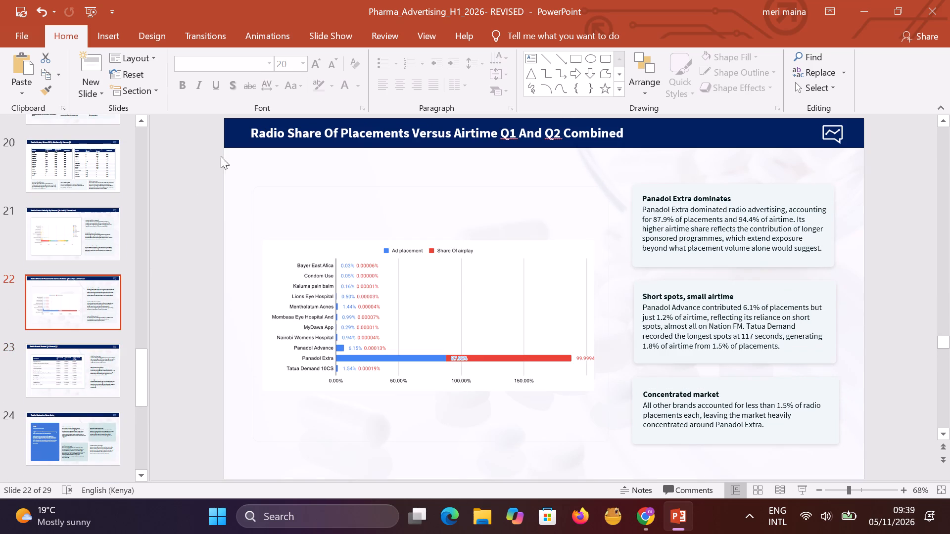
left_click_drag(253, 132, 641, 134)
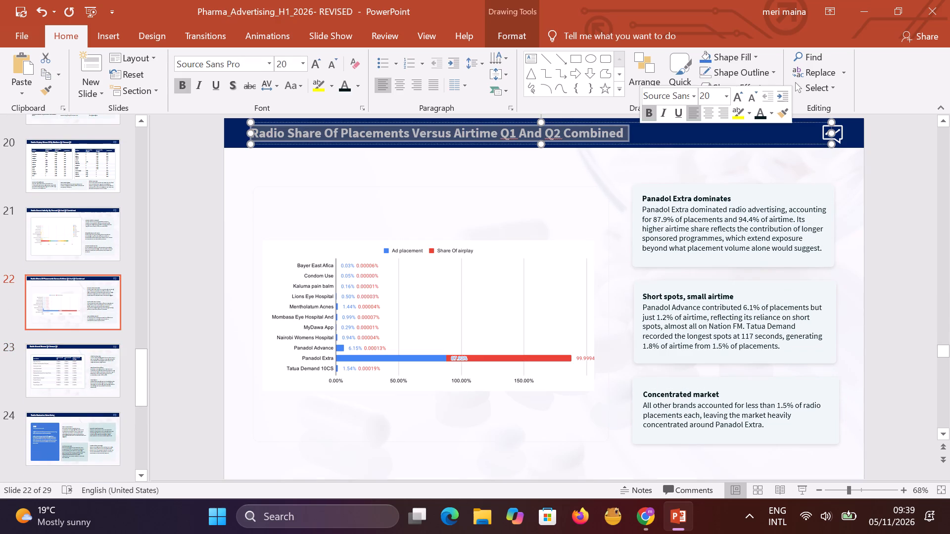
key("ctrl+c")
Remove the colon after "TV" in slide 16's title and capitalise "Of" and "Versus".
left_click_drag(144, 364, 150, 277)
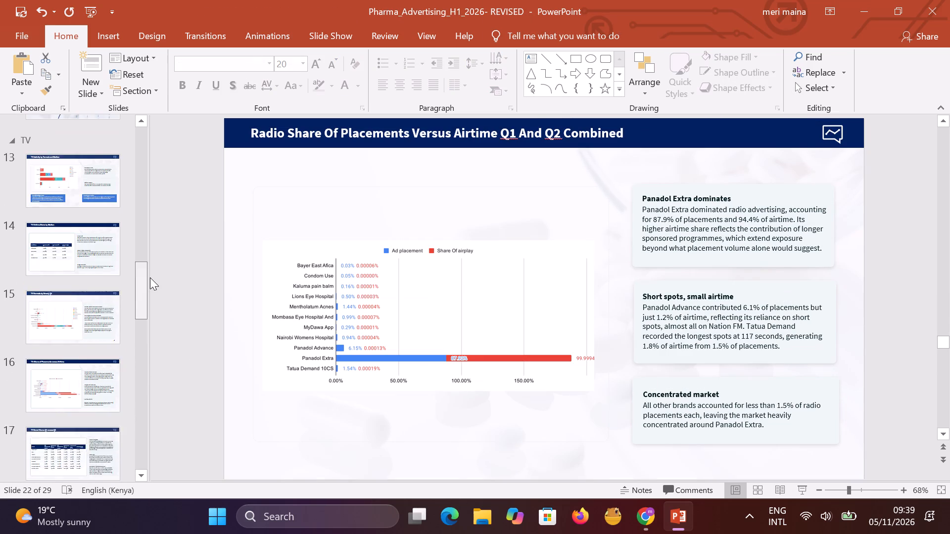
left_click_drag(150, 277, 154, 303)
left_click(79, 297)
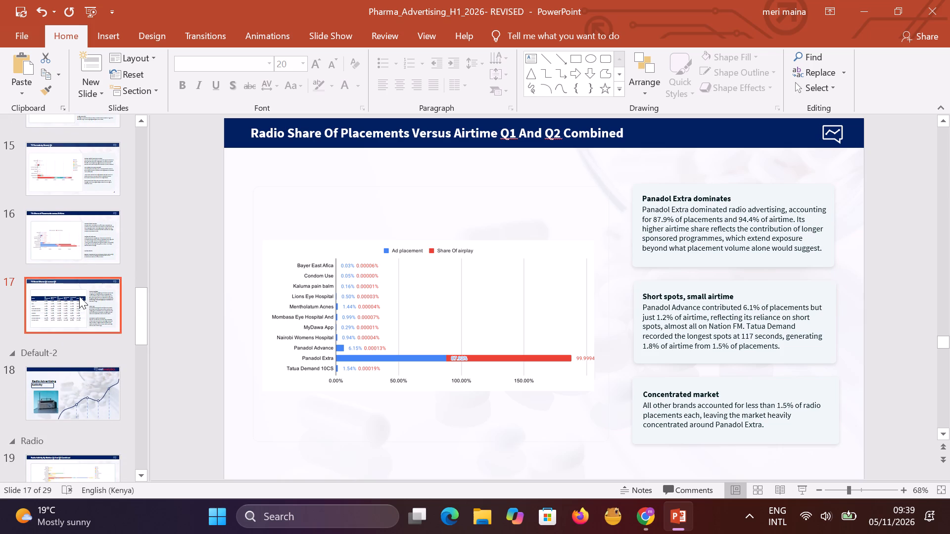
left_click(80, 245)
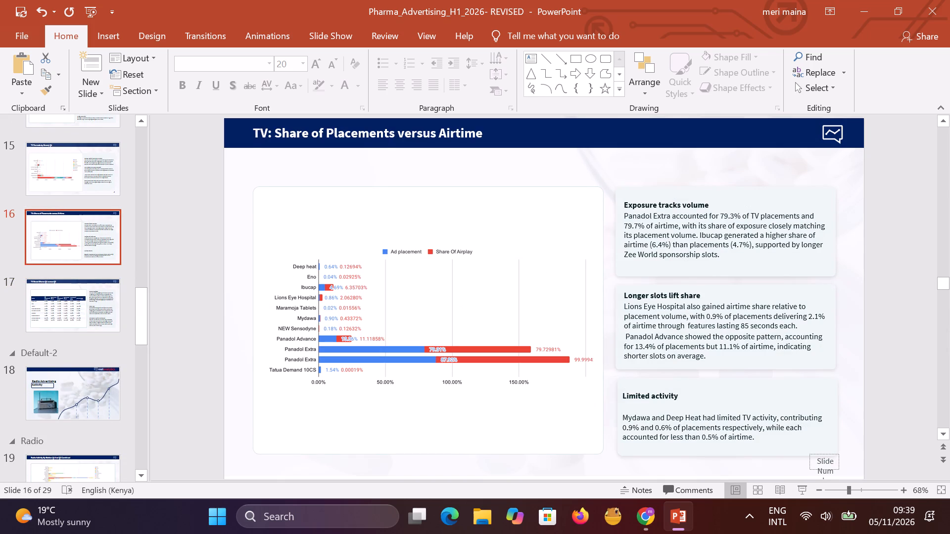
left_click_drag(267, 133, 273, 132)
key("BackSpace")
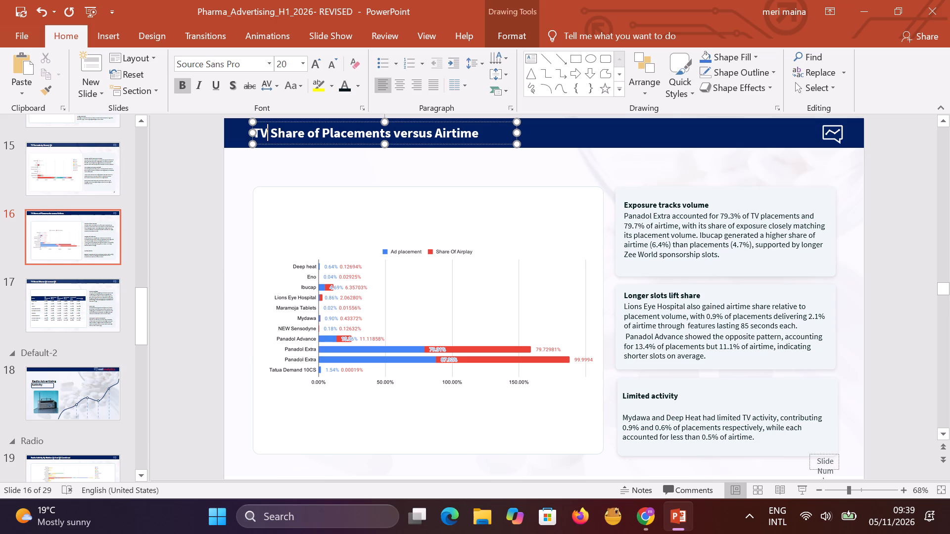
left_click(312, 133)
key("BackSpace")
key("o")
key("BackSpace")
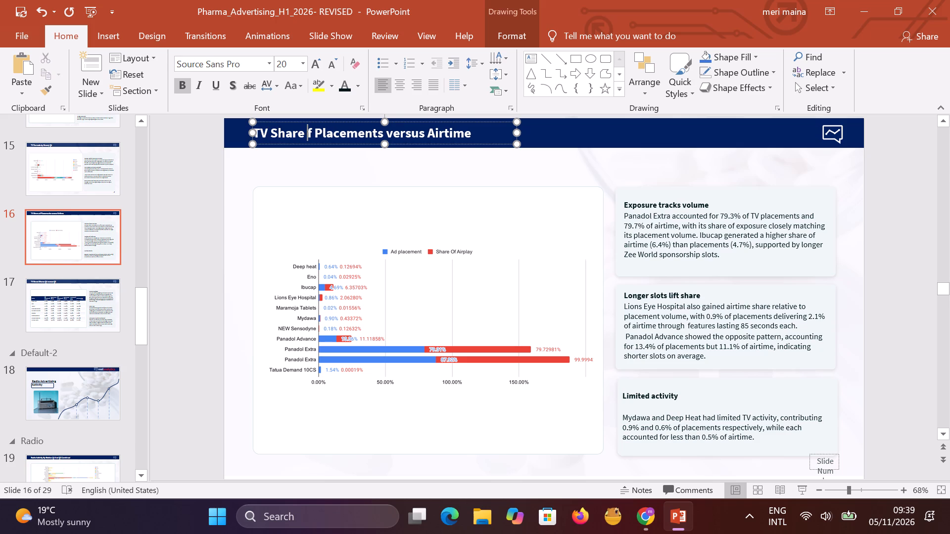
key("shift+o")
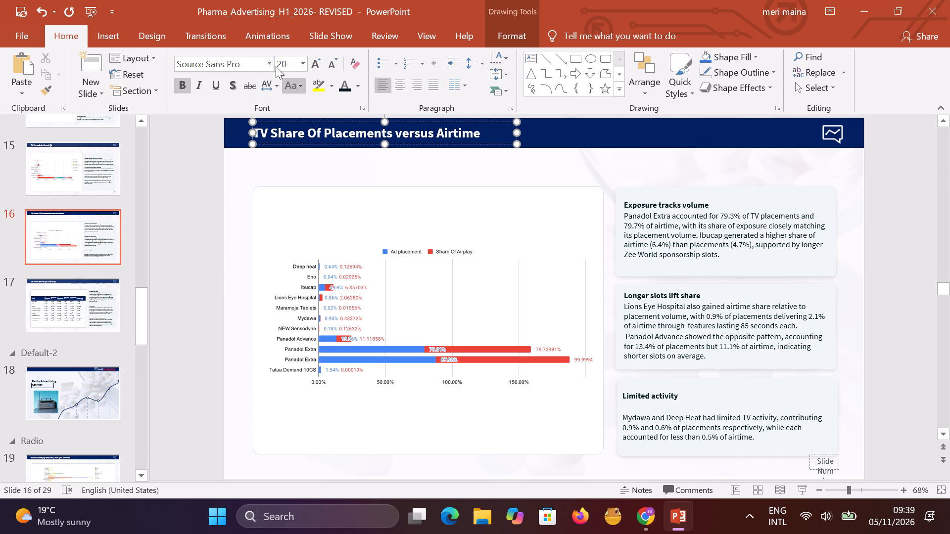
left_click(403, 133)
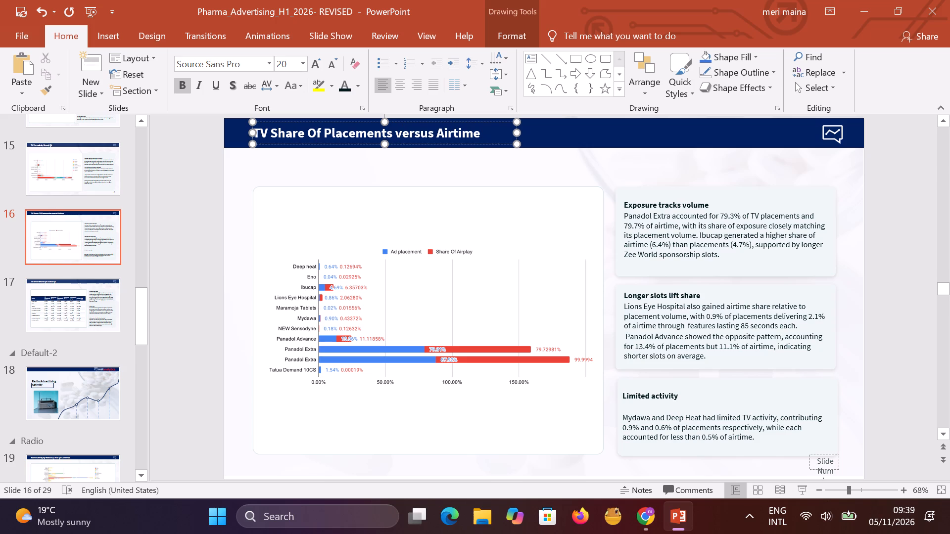
key("BackSpace")
key("shift+v")
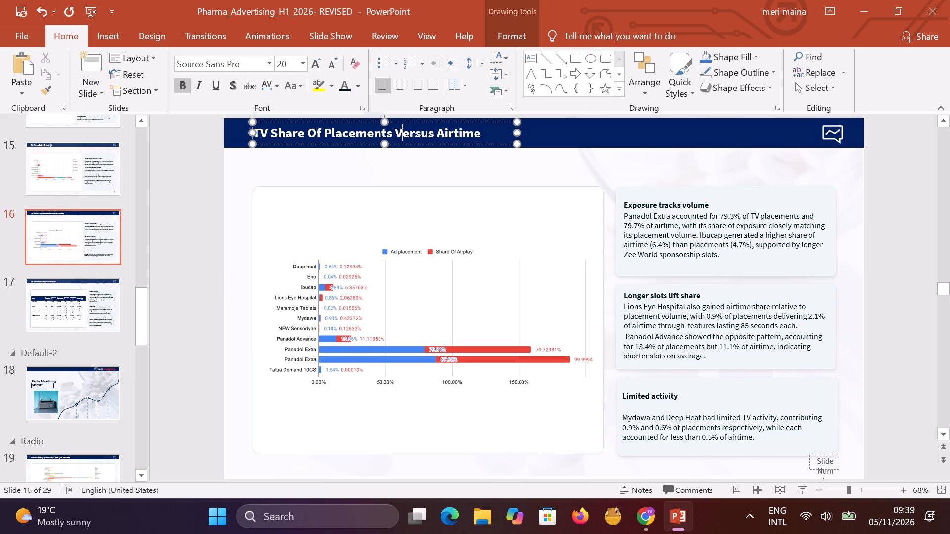
Insert "Brand" before "Placements" in slide 16's title and widen the title box so the text fits on one line.
left_click(479, 132)
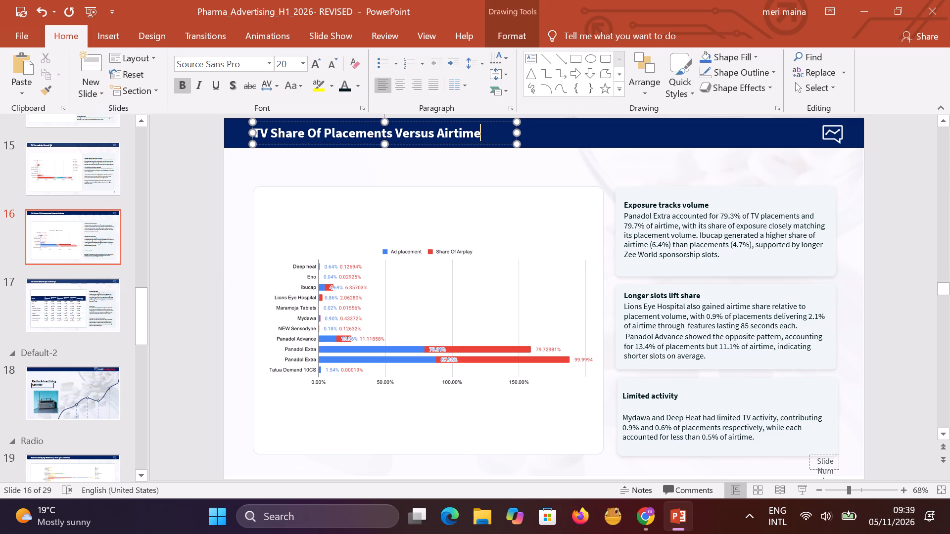
left_click(326, 133)
type("Brand")
key("space")
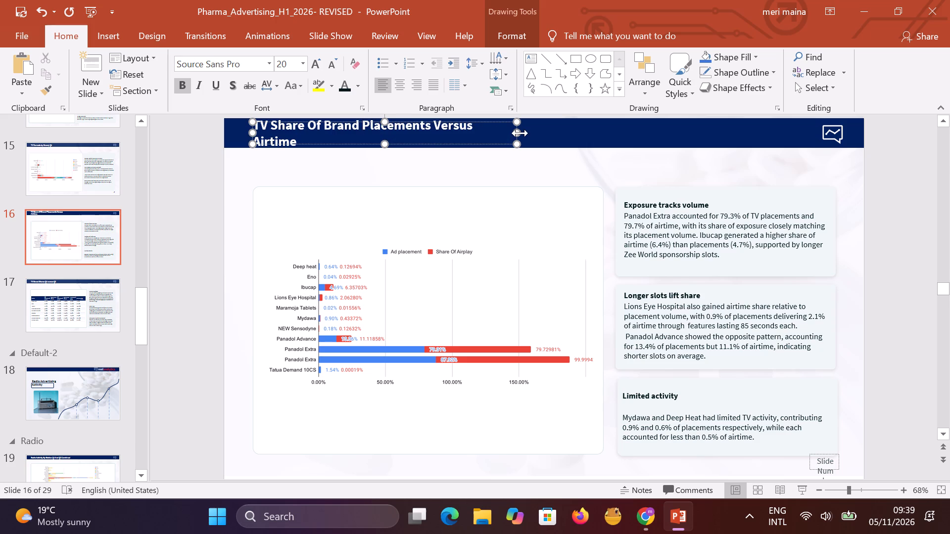
left_click_drag(520, 133, 541, 134)
left_click(567, 136)
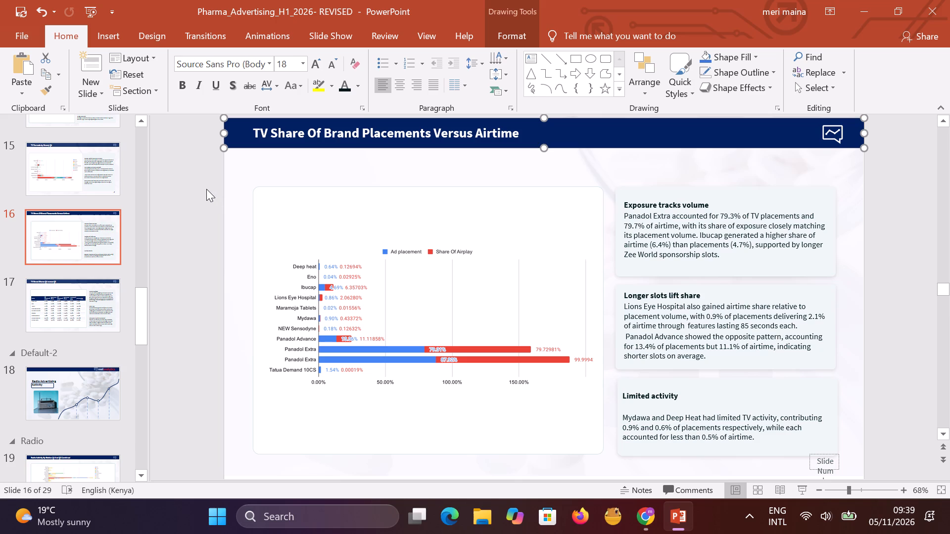
left_click(527, 138)
left_click(525, 132)
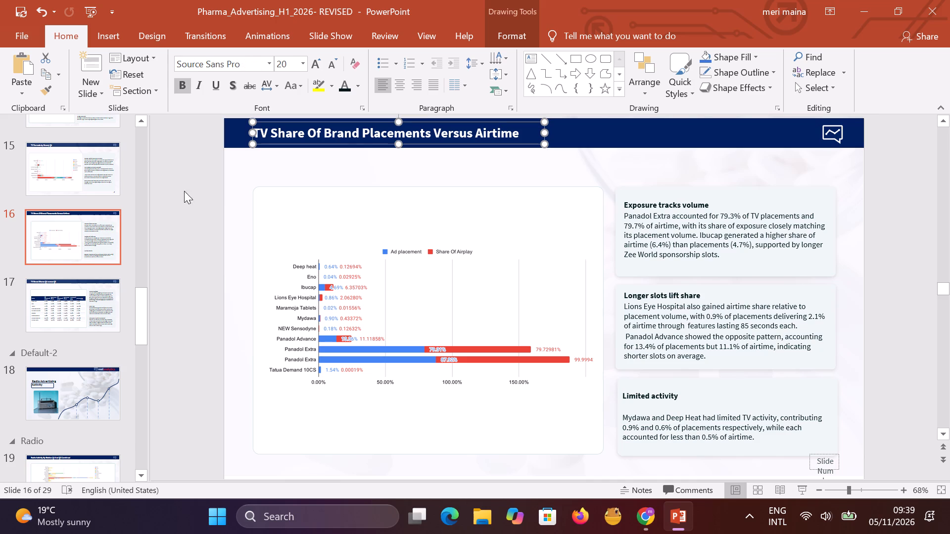
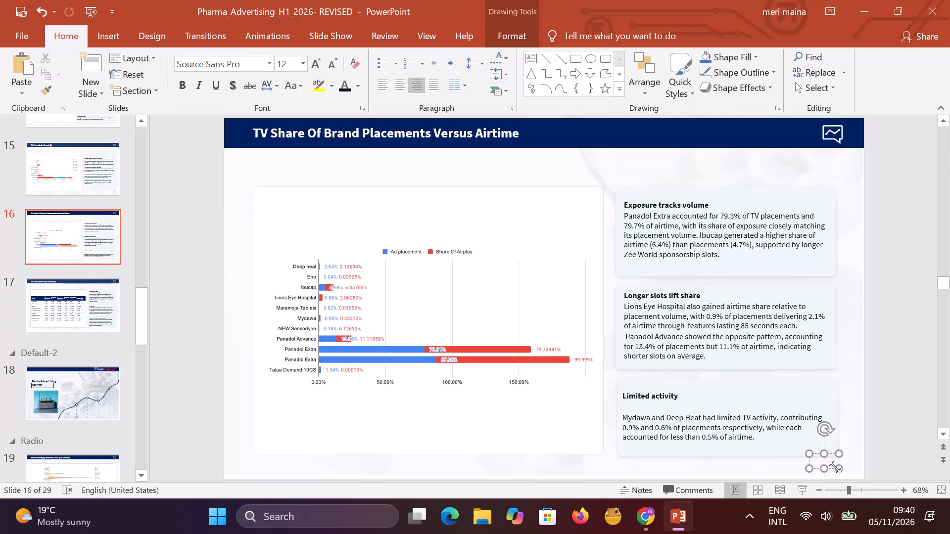
Delete the small text box below the "Limited activity" card on slide 16.
left_click(835, 467)
key("Delete")
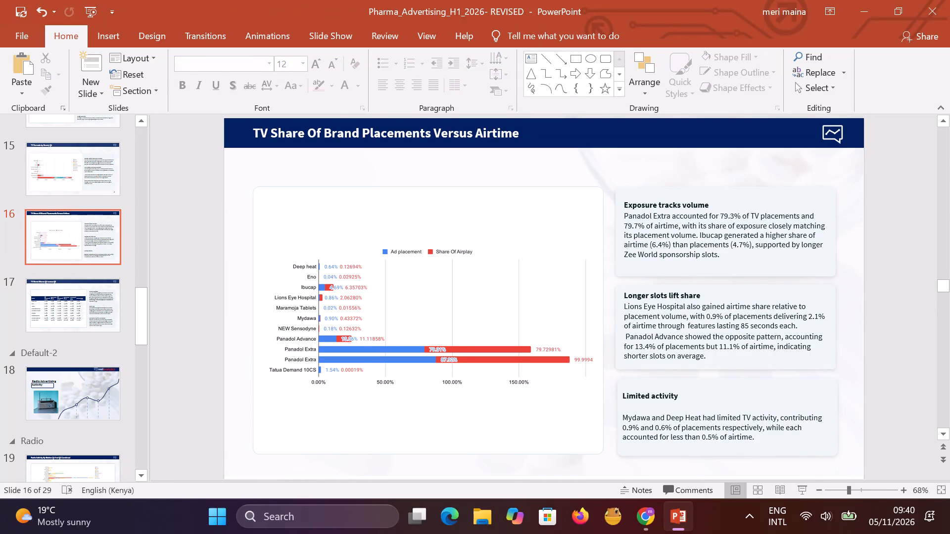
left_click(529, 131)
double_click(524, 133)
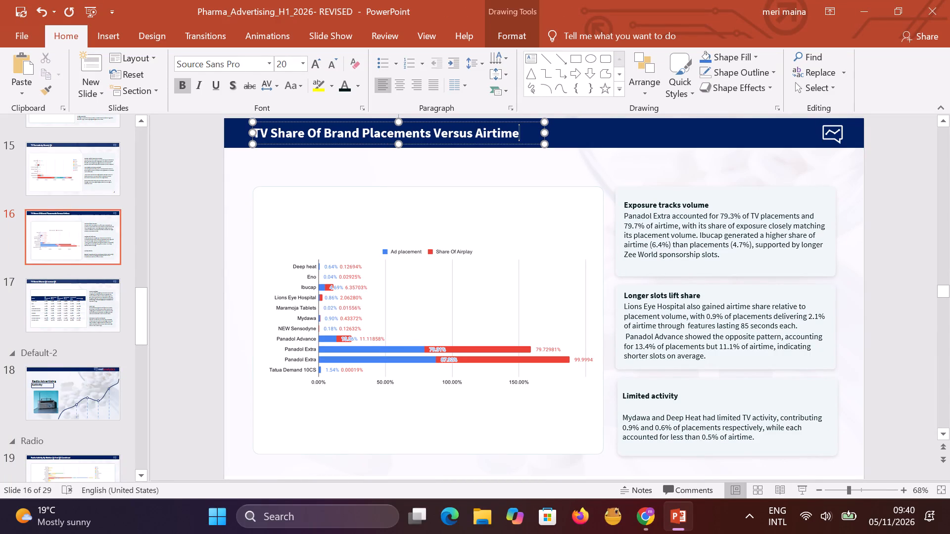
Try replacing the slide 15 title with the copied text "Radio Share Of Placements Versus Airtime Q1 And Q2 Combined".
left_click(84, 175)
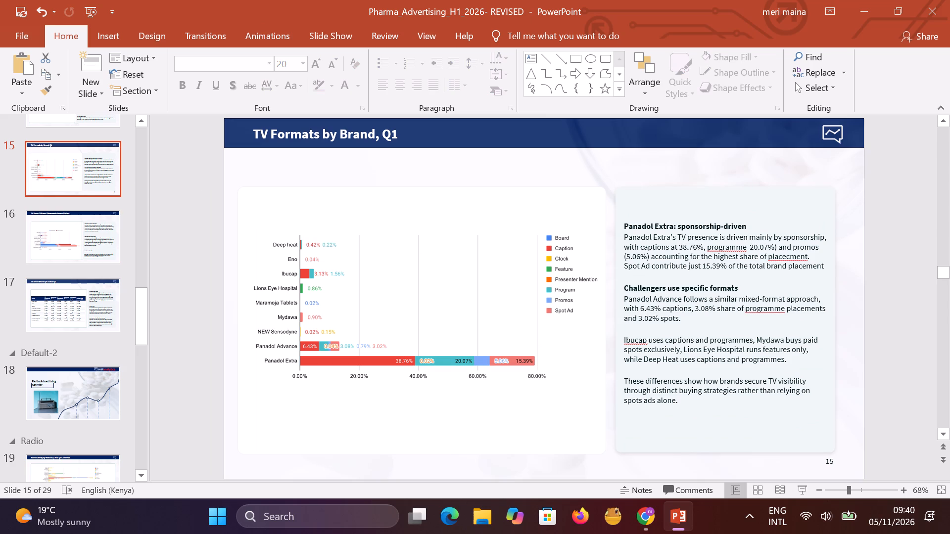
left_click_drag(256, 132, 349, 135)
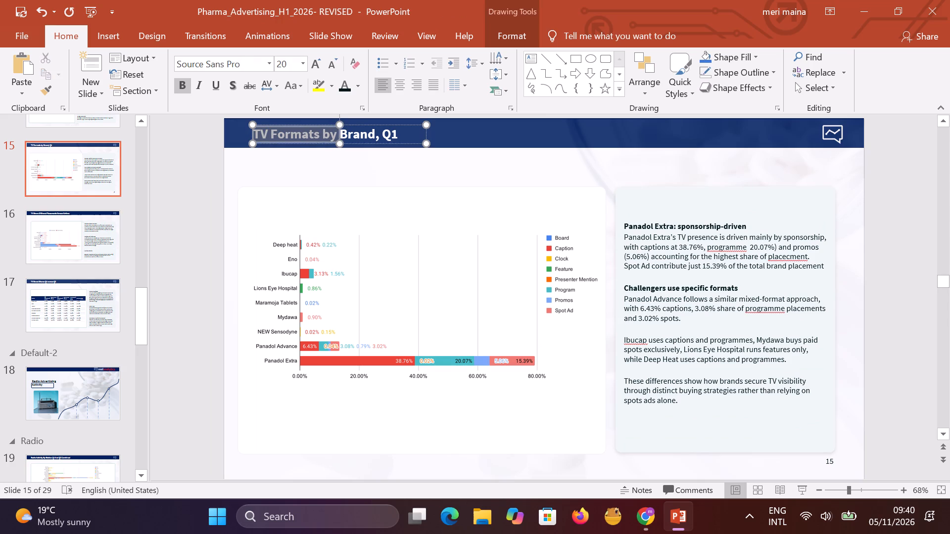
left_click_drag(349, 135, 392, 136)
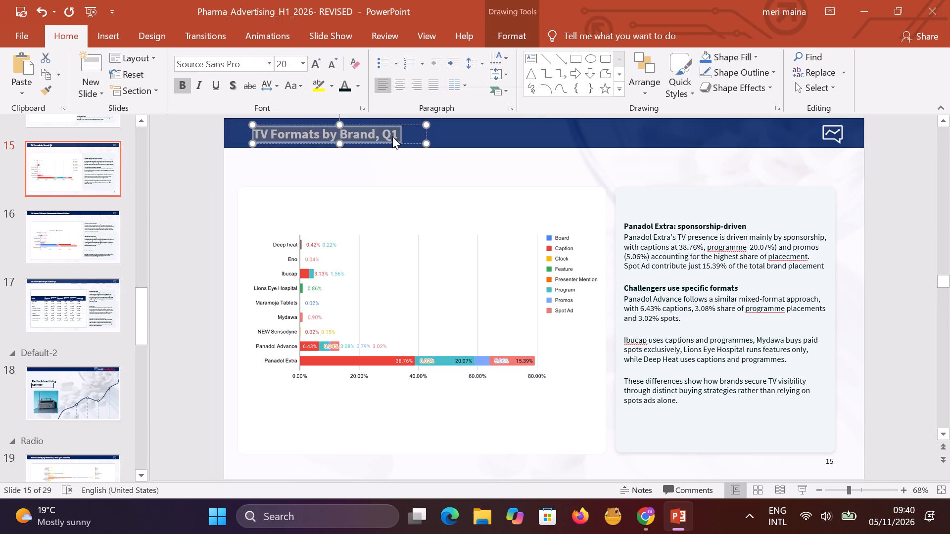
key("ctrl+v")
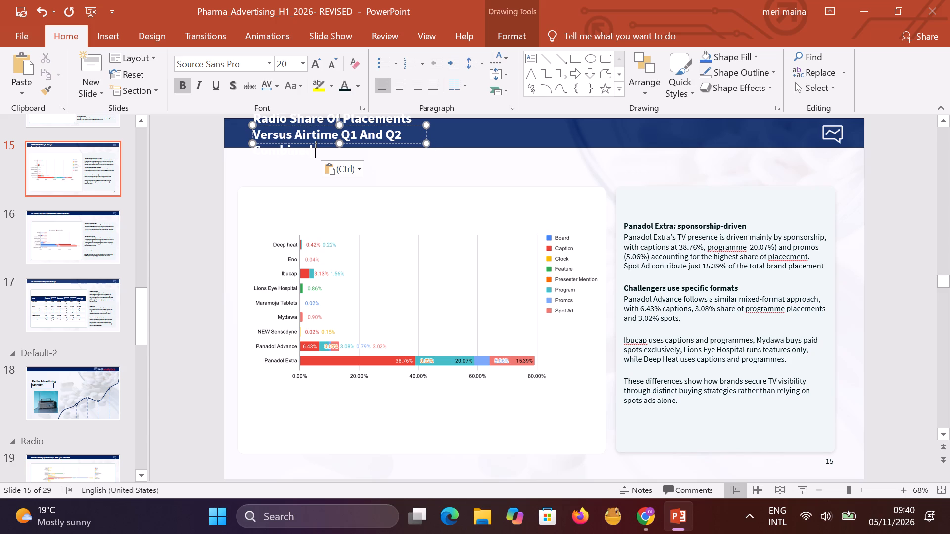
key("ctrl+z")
Copy the title "Radio Brand Activity By Format Q1 And Q2 Combined" from slide 21.
scroll(60, 438, "down", 6)
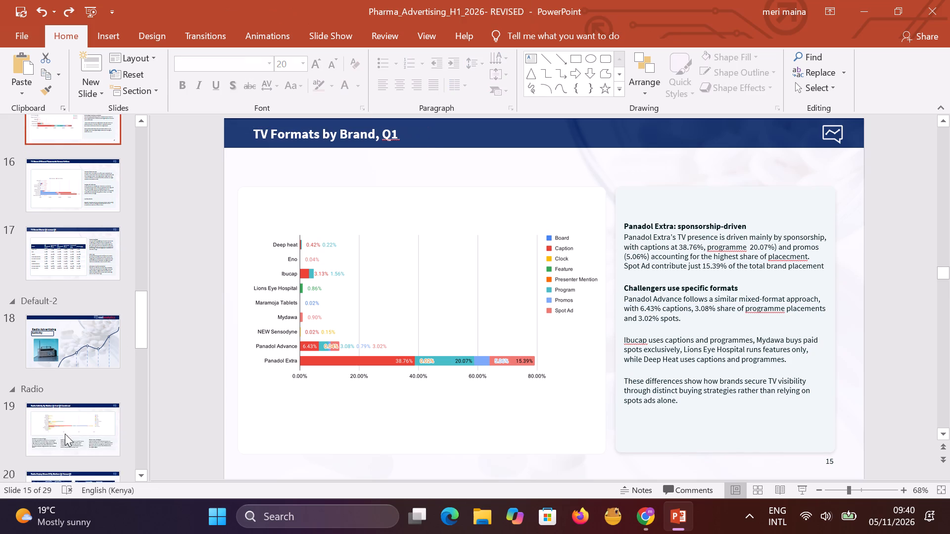
scroll(65, 434, "down", 20)
scroll(65, 434, "down", 19)
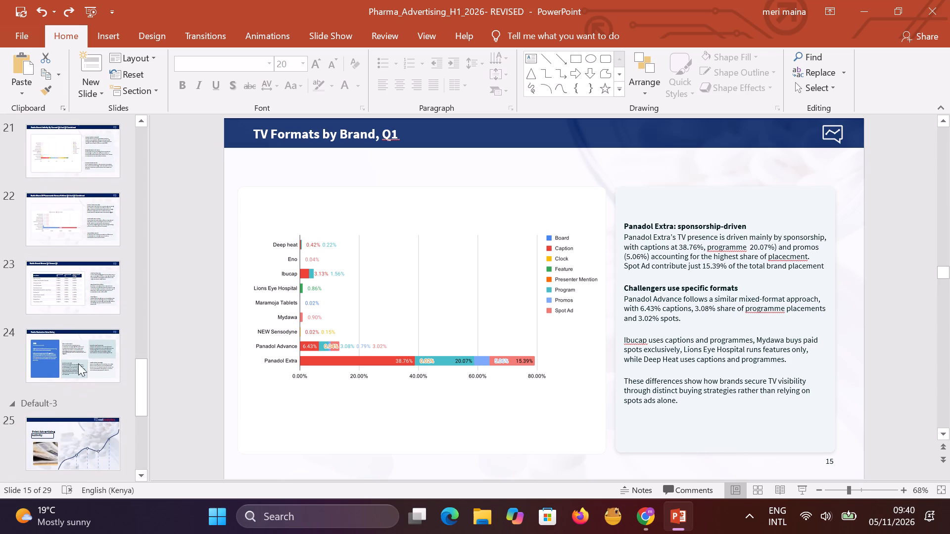
scroll(70, 339, "down", 11)
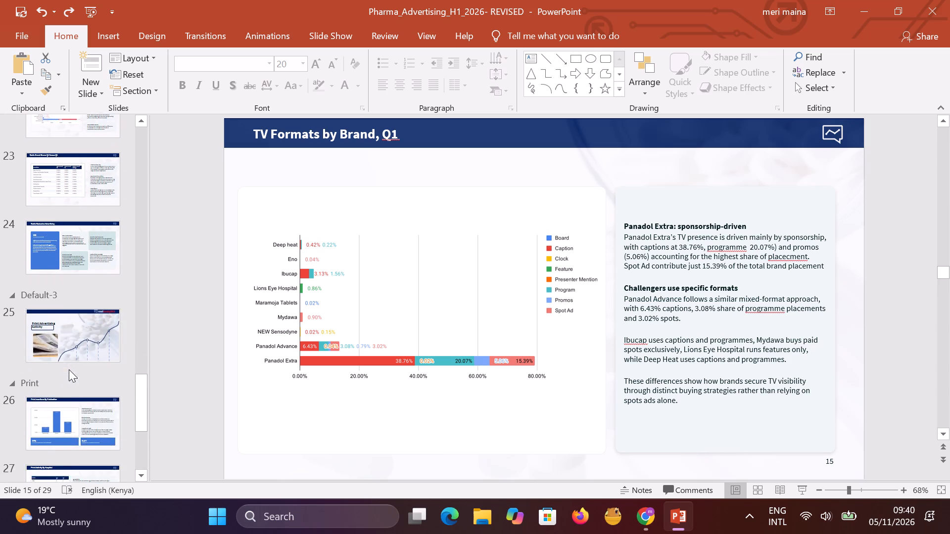
scroll(72, 356, "up", 11)
left_click(84, 292)
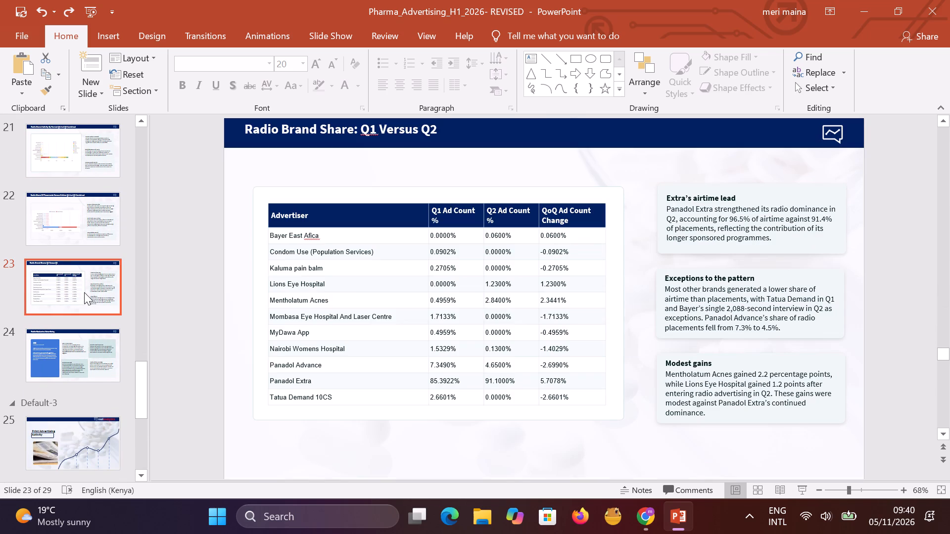
left_click(84, 234)
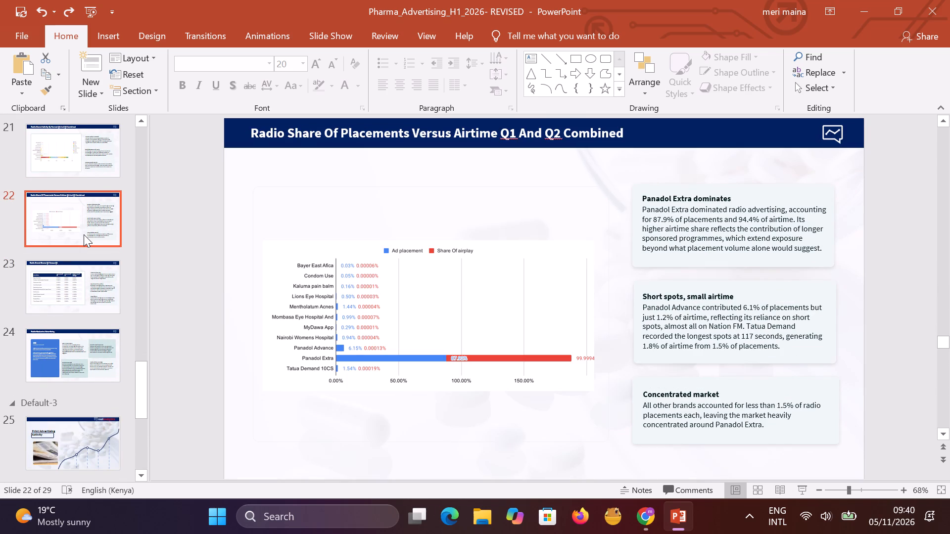
scroll(84, 232, "up", 3)
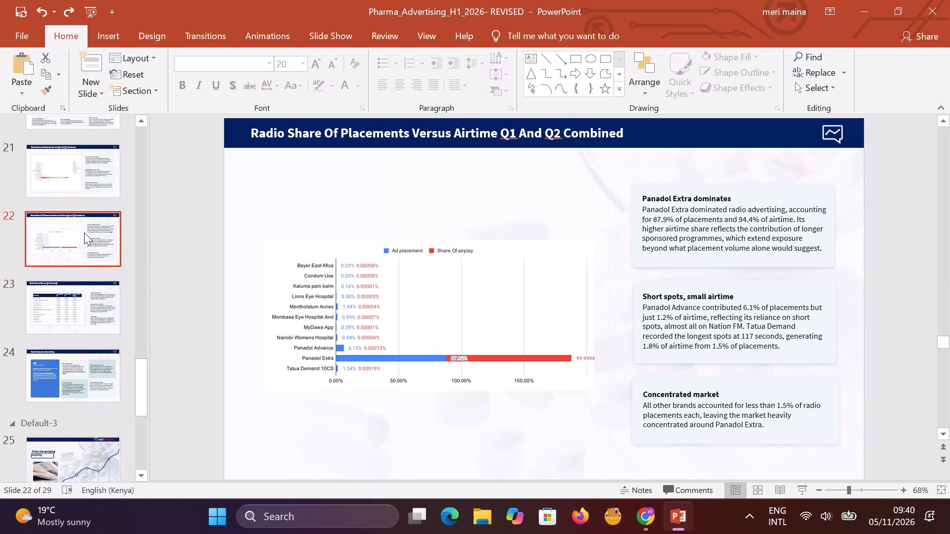
scroll(84, 232, "up", 1)
left_click(86, 207)
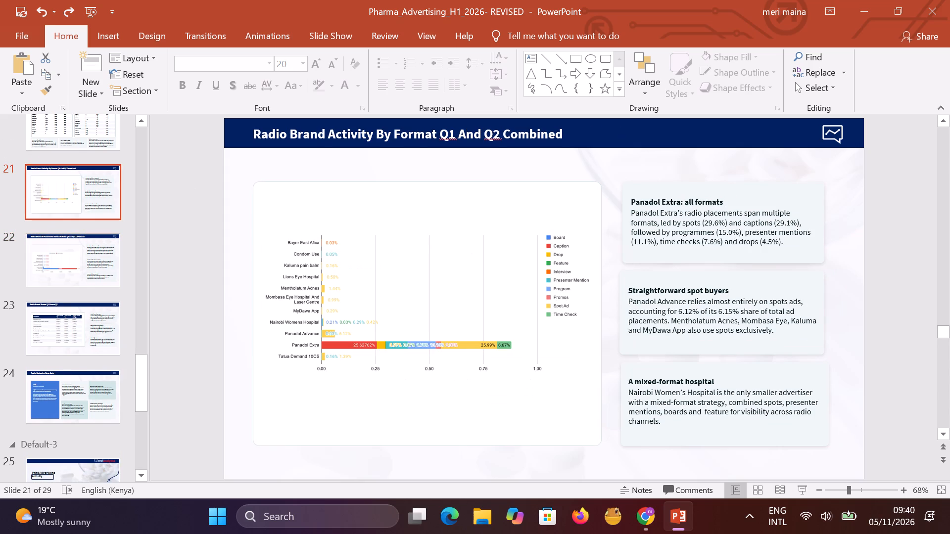
left_click_drag(255, 133, 566, 133)
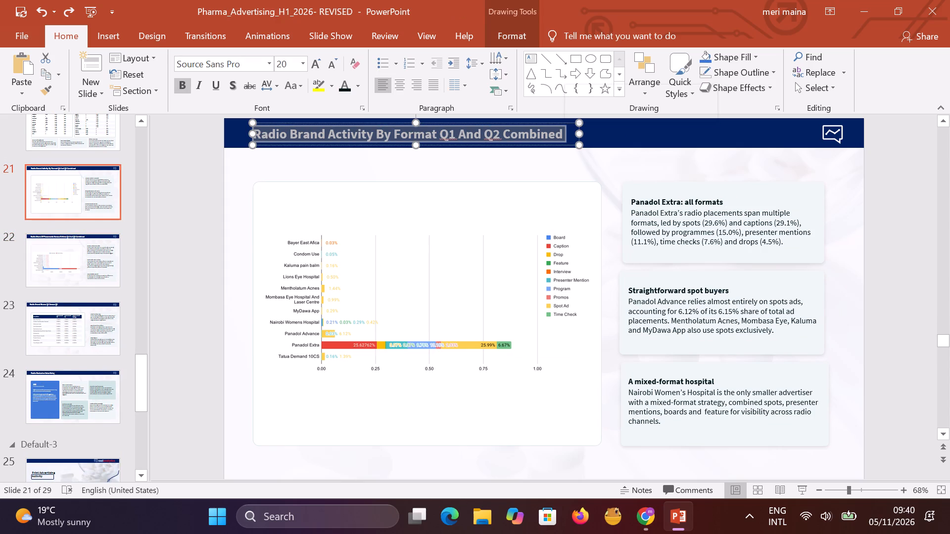
key("ctrl+c")
Replace the slide 15 title with the copied radio title and widen its text box to fit on one line.
left_click_drag(144, 357, 157, 286)
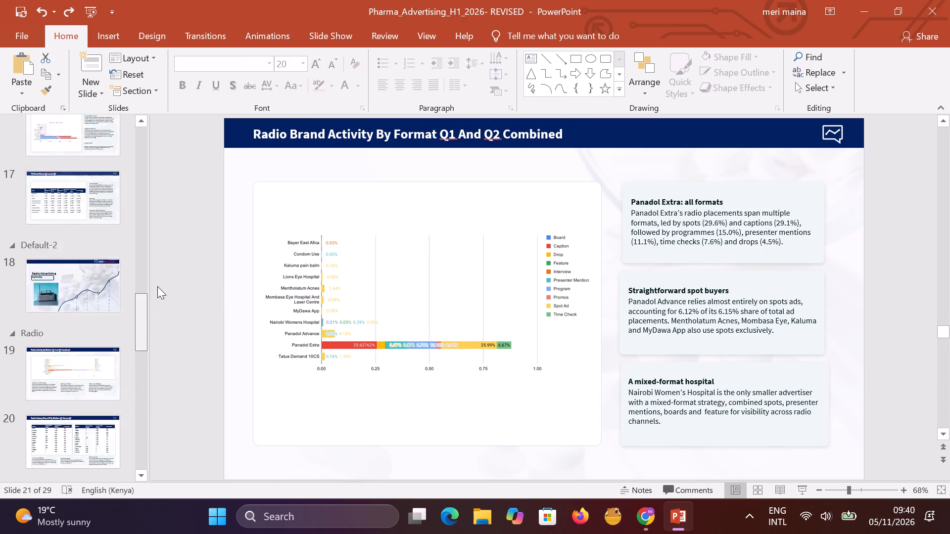
left_click_drag(157, 286, 157, 285)
left_click(96, 285)
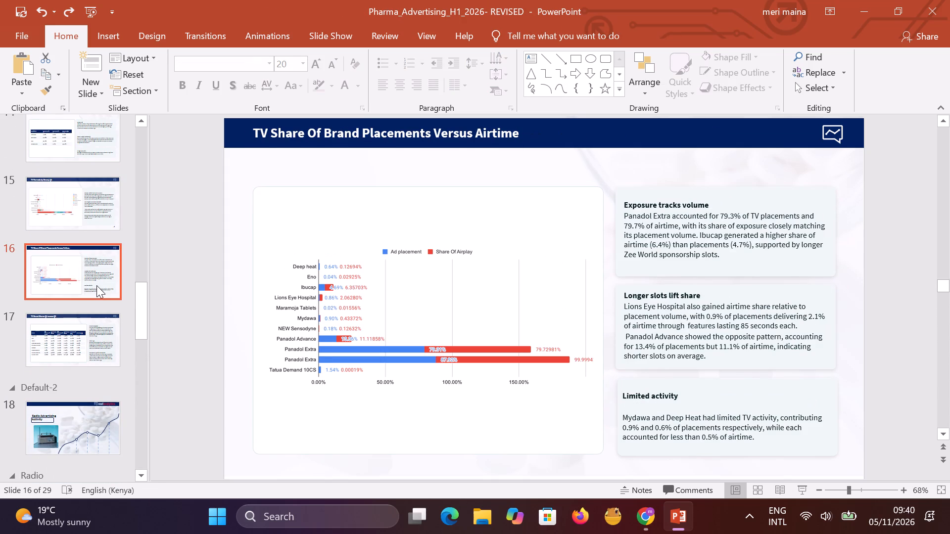
left_click(87, 219)
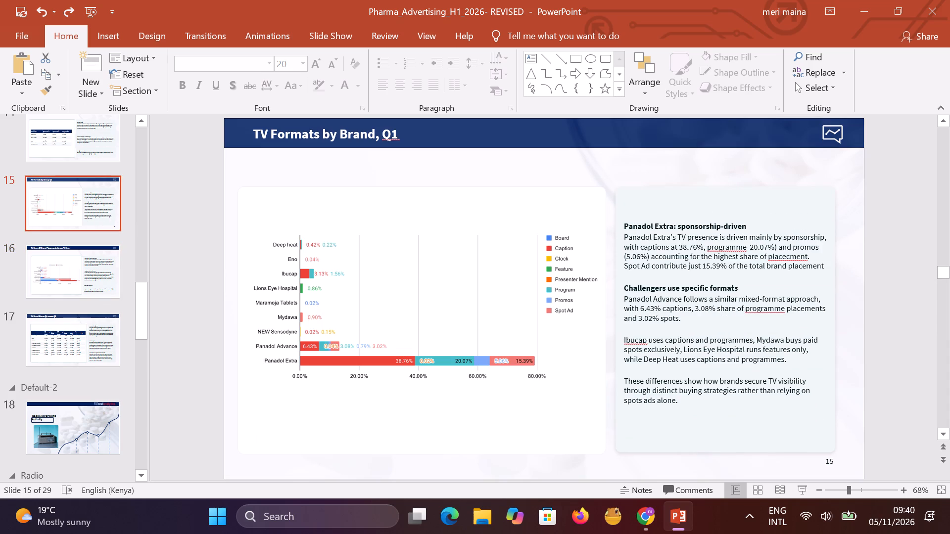
left_click_drag(396, 134, 285, 135)
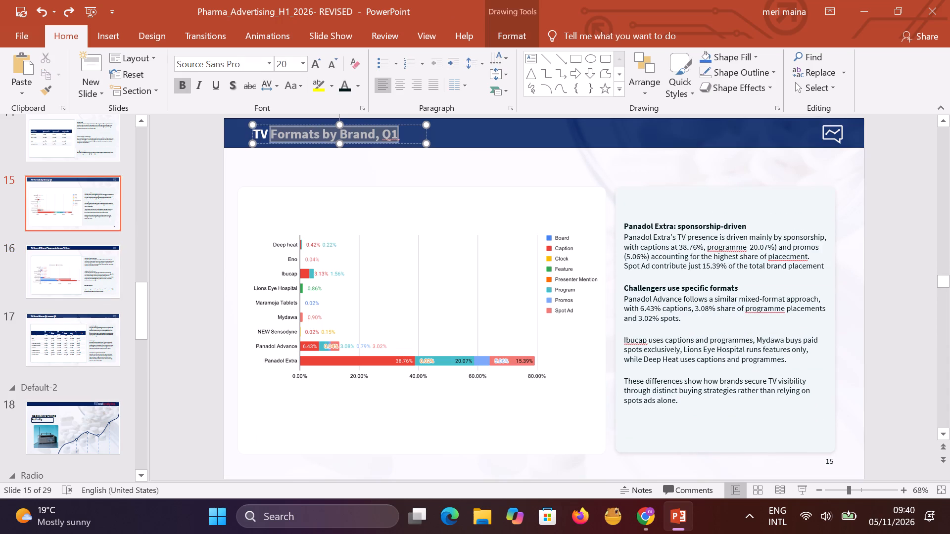
left_click_drag(285, 135, 256, 135)
key("ctrl+v")
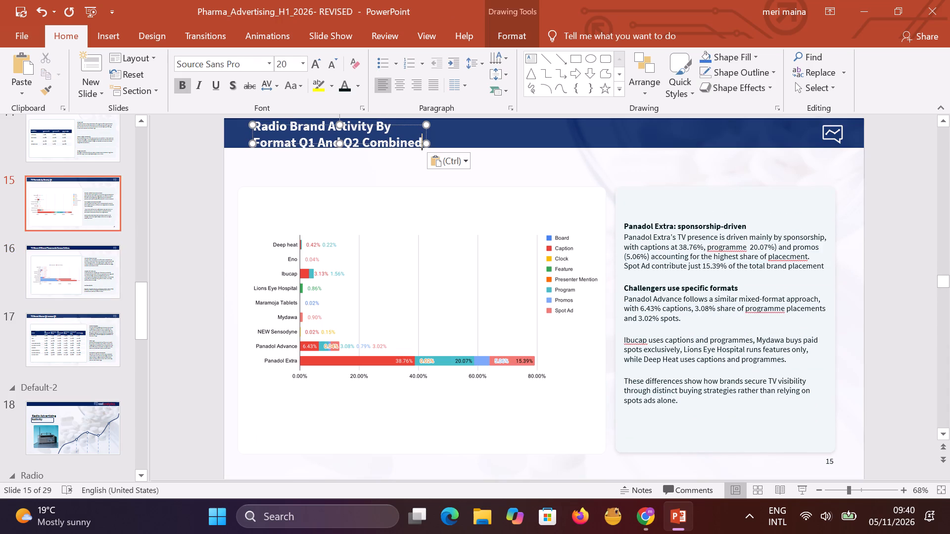
left_click_drag(427, 142, 547, 139)
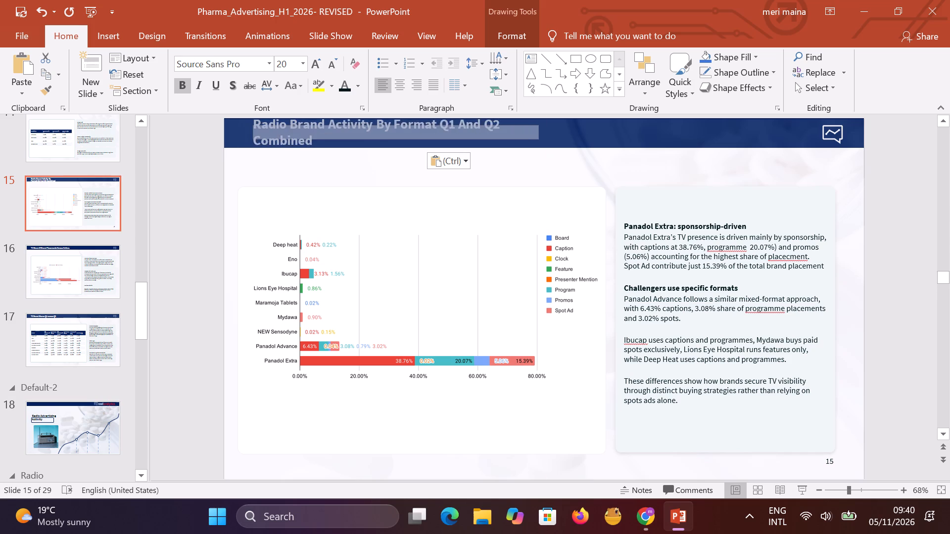
left_click_drag(547, 139, 610, 141)
Edit the pasted slide 15 title to read "Tv Q1 Brand Activity By Format".
left_click_drag(289, 134, 252, 136)
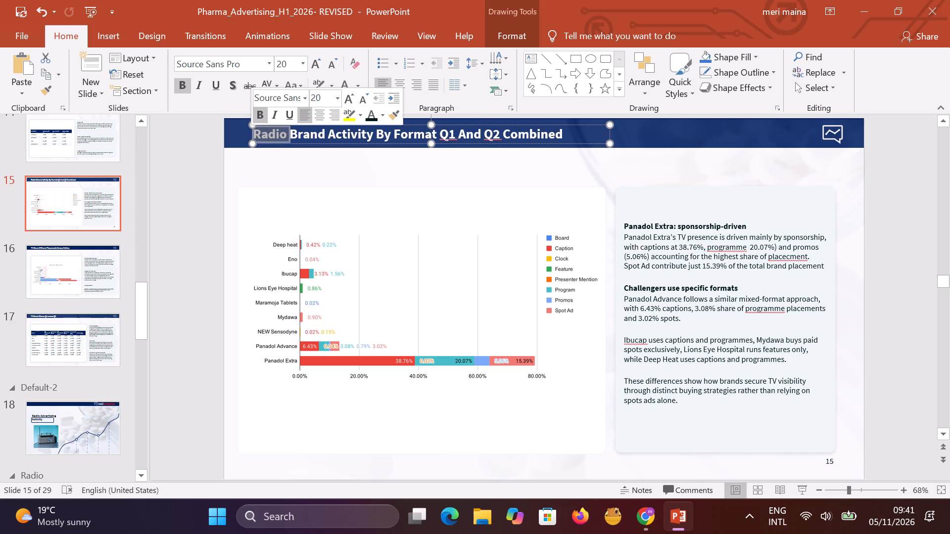
type("Tv")
key("space")
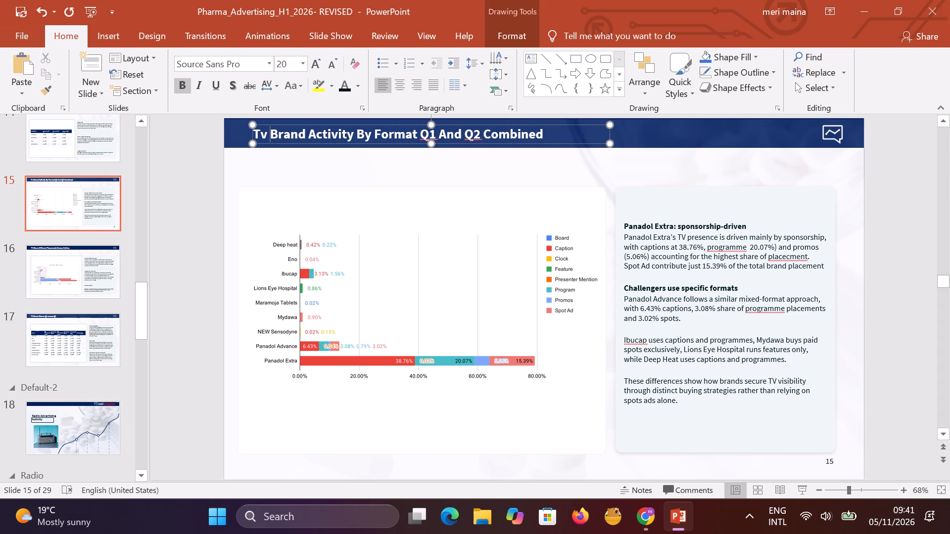
type("Q1")
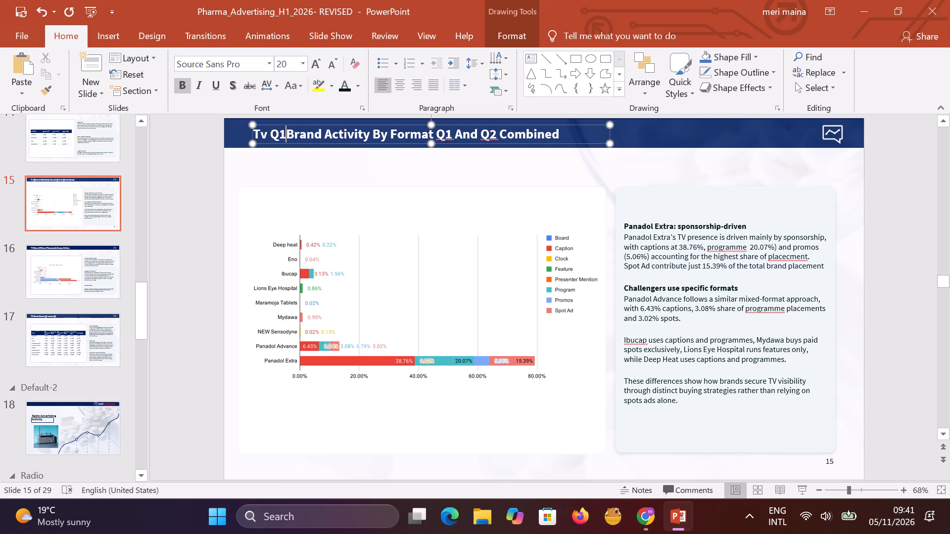
key("space")
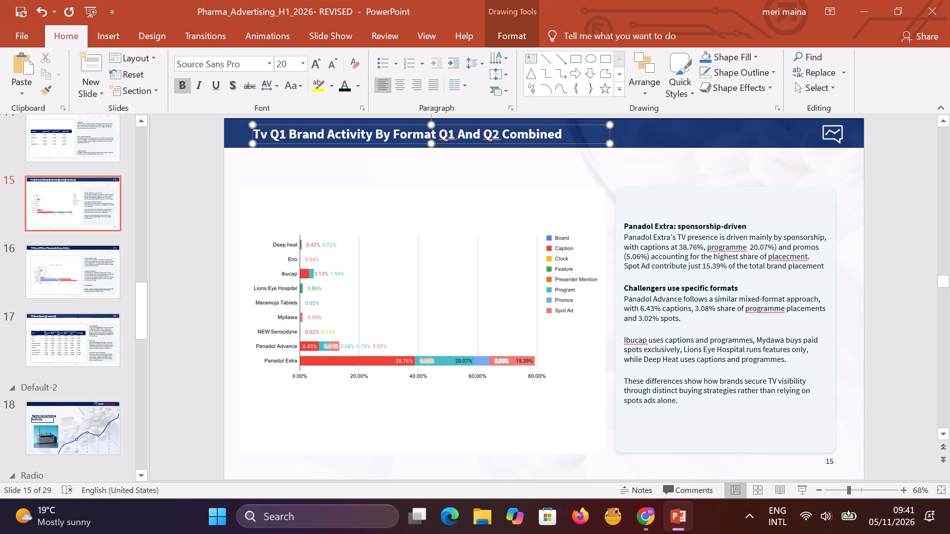
left_click_drag(441, 135, 565, 141)
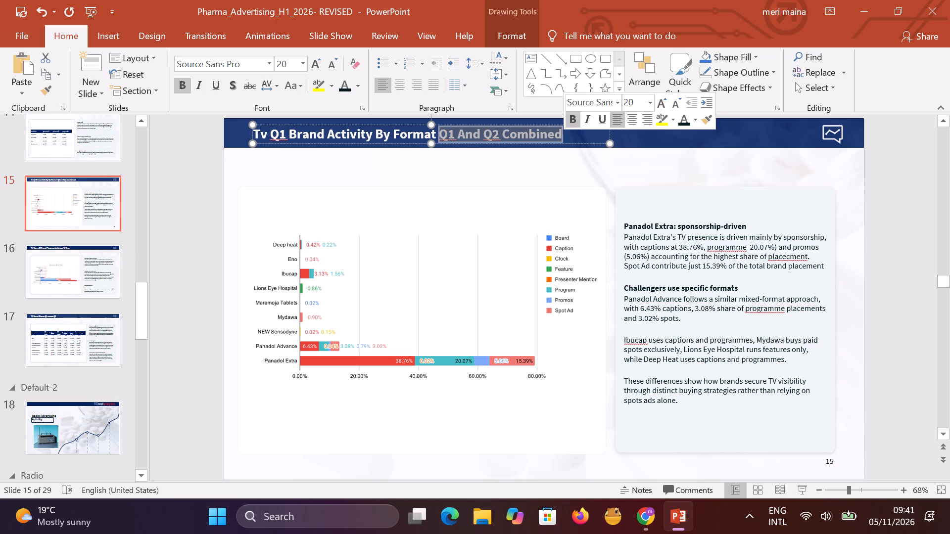
key("BackSpace")
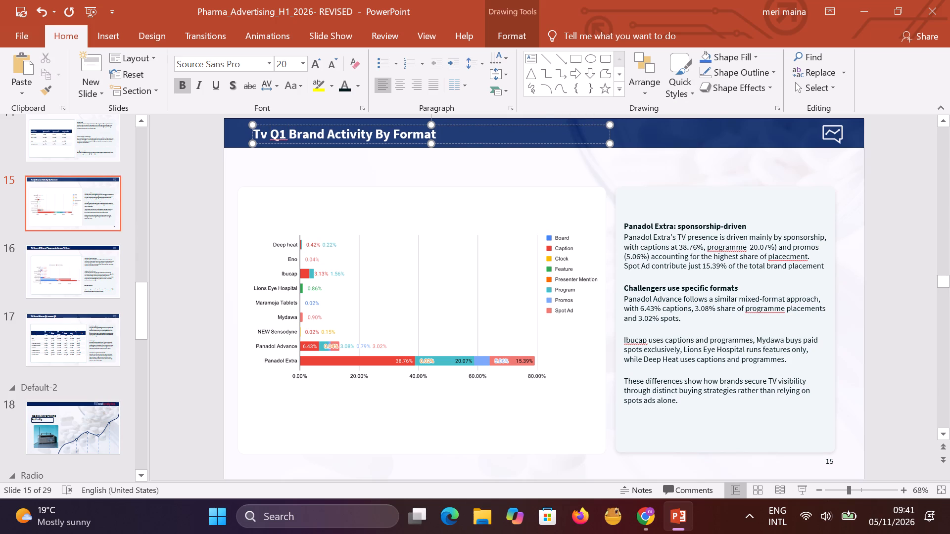
left_click(249, 162)
Change the slide 14 title to "TV Airplay Share By Station".
left_click(92, 150)
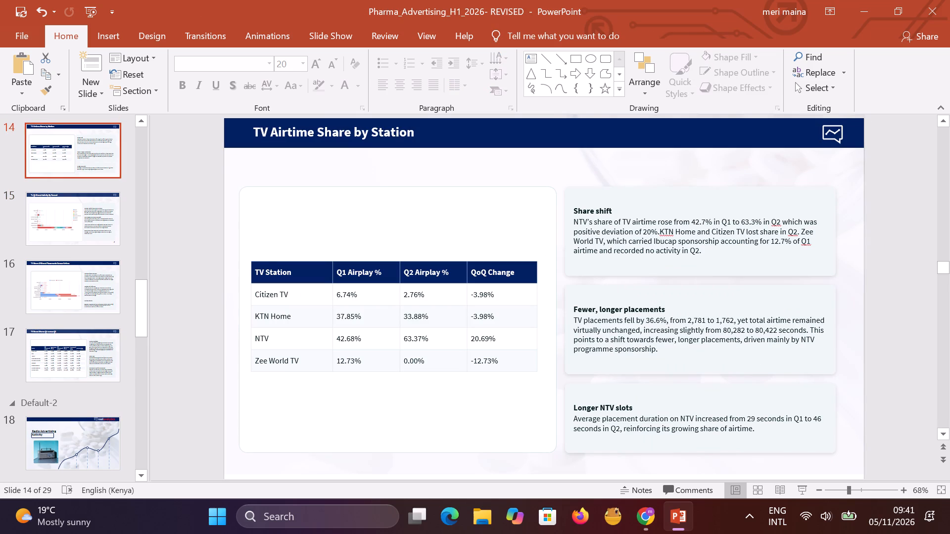
left_click(361, 130)
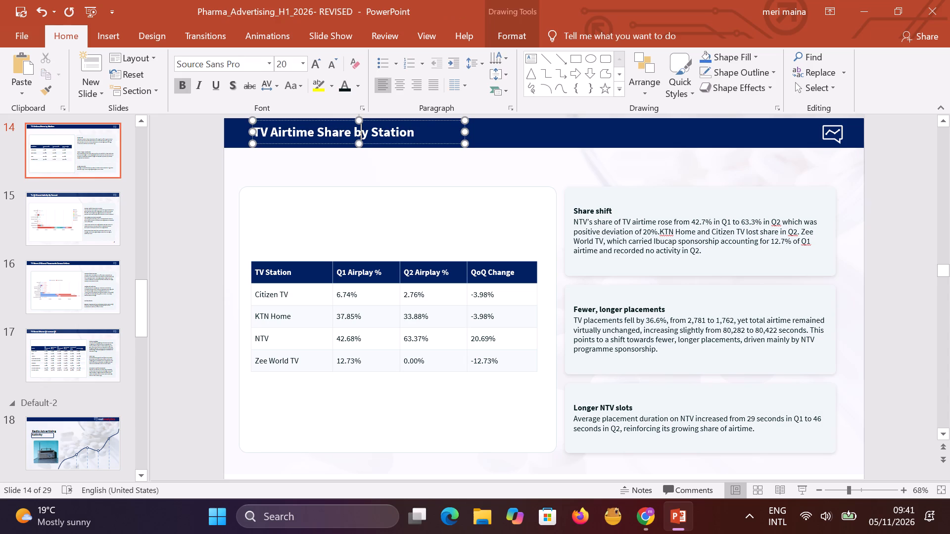
key("BackSpace")
key("shift+b")
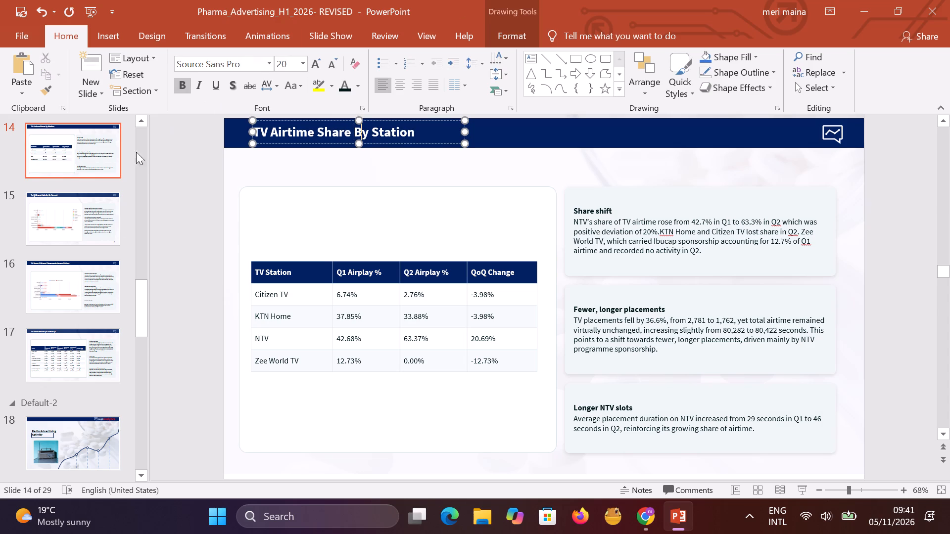
left_click_drag(142, 299, 145, 282)
left_click_drag(289, 131, 313, 130)
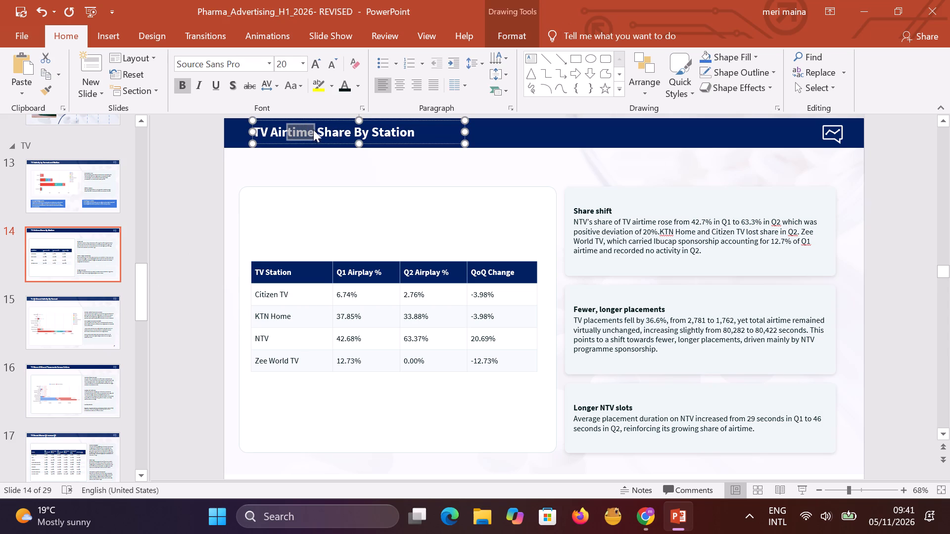
type("play")
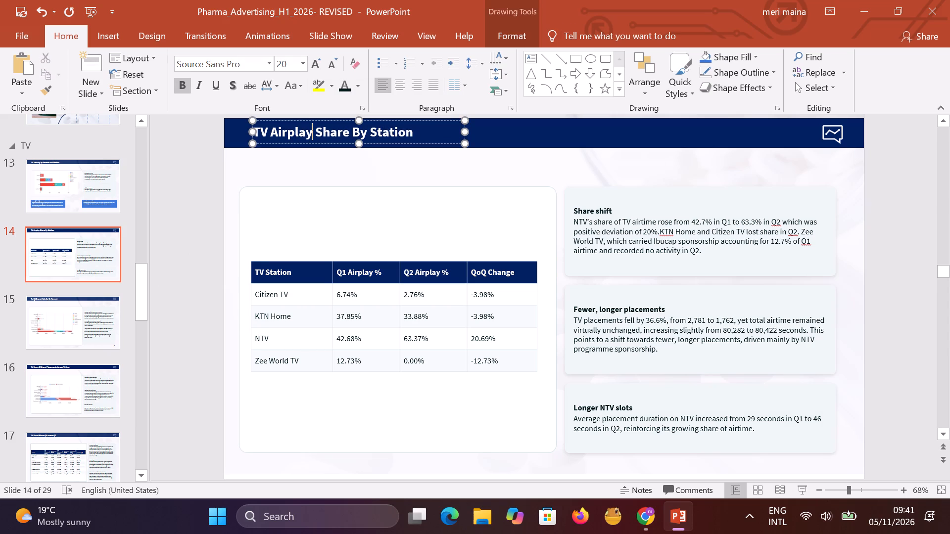
Capitalise "By" in the slide 13 title so it reads "TV Activity By Format and Station".
left_click(91, 194)
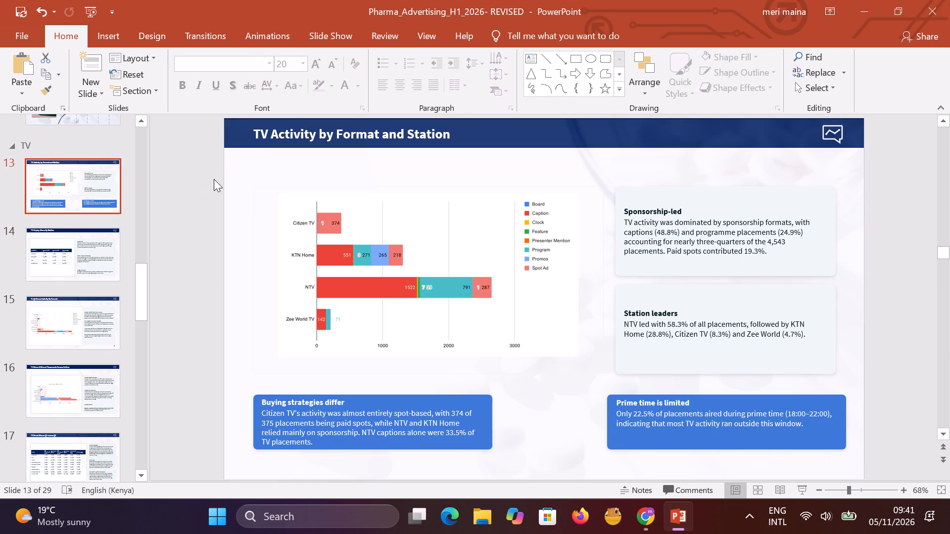
left_click(325, 132)
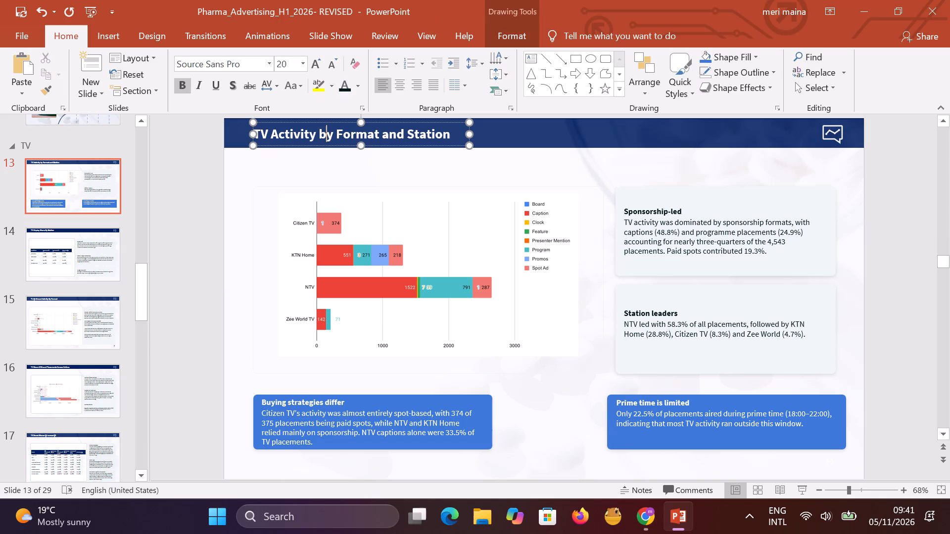
key("BackSpace")
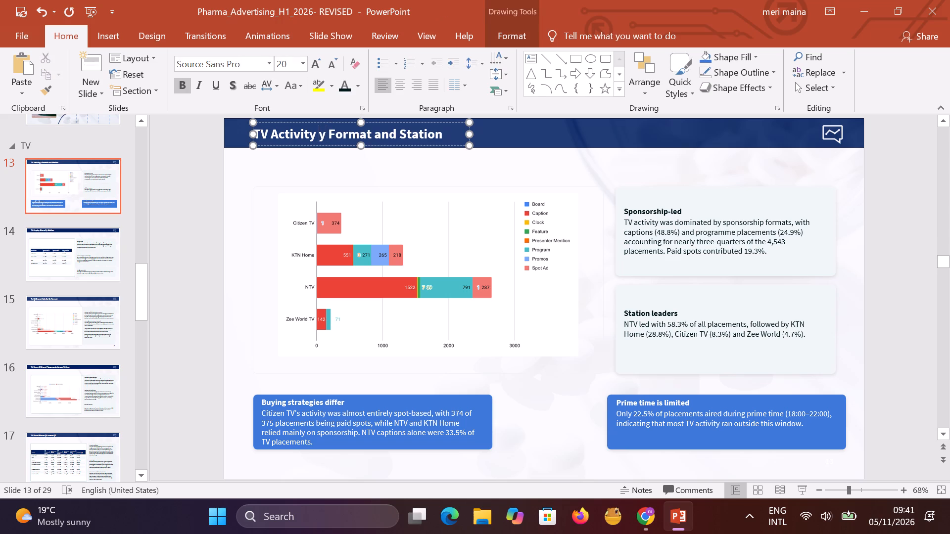
key("shift+b")
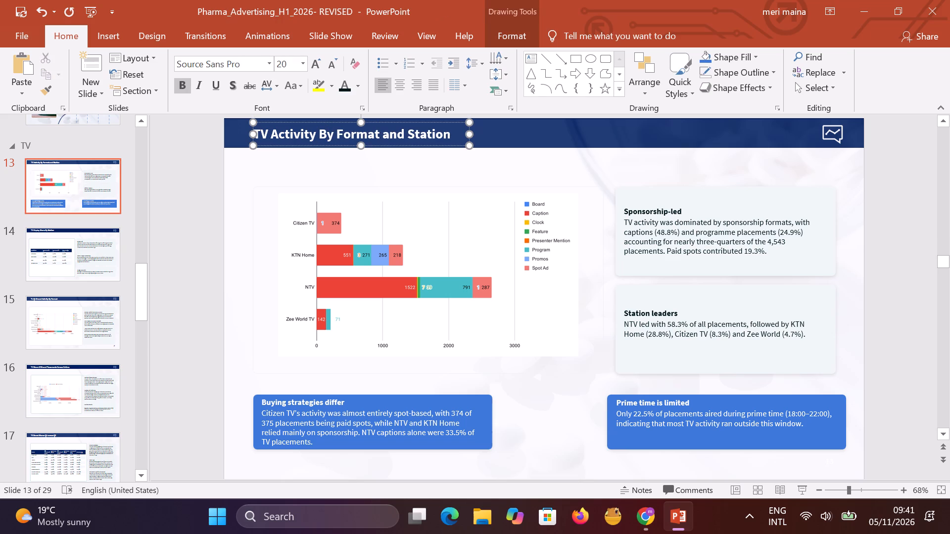
Capitalise "And" in the slide 13 title so it reads "TV Activity By Format And Station".
left_click(388, 135)
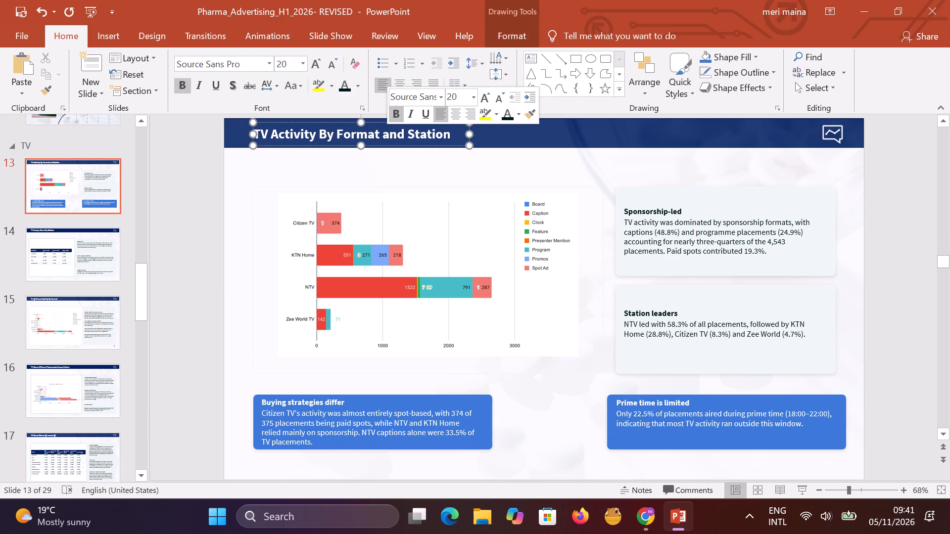
key("BackSpace")
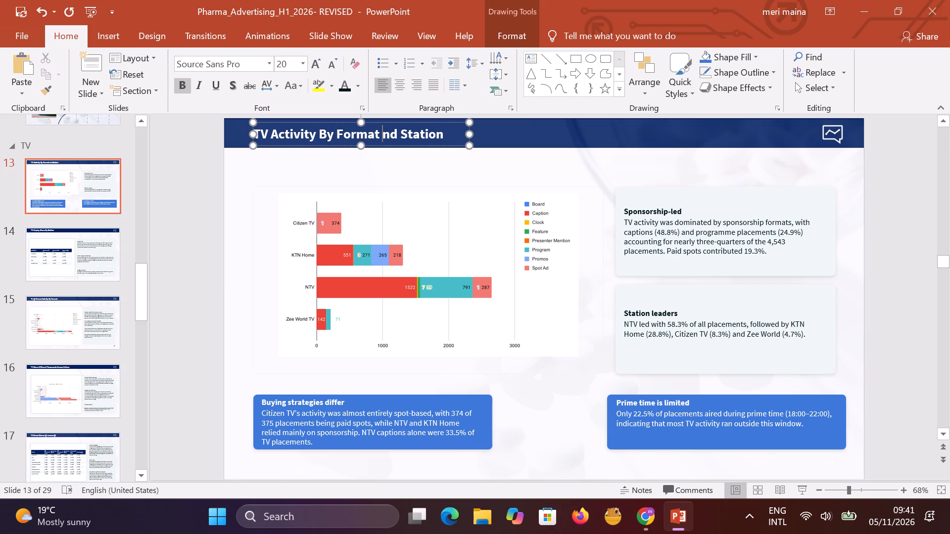
key("shift+a")
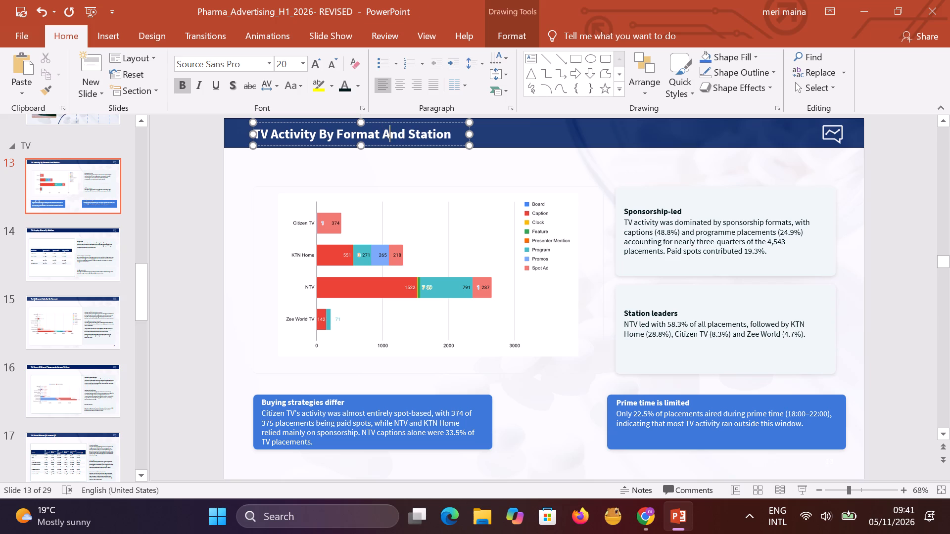
Change the slide 22 title to "Radio Share Of Placements Versus Airplay Q1 And Q2 Combined".
left_click_drag(143, 299, 144, 294)
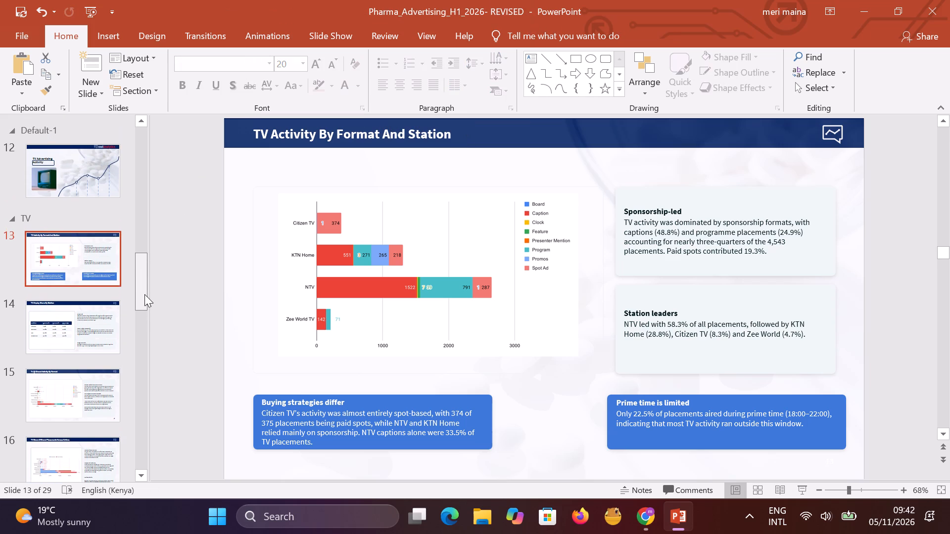
left_click_drag(144, 294, 136, 369)
left_click(66, 334)
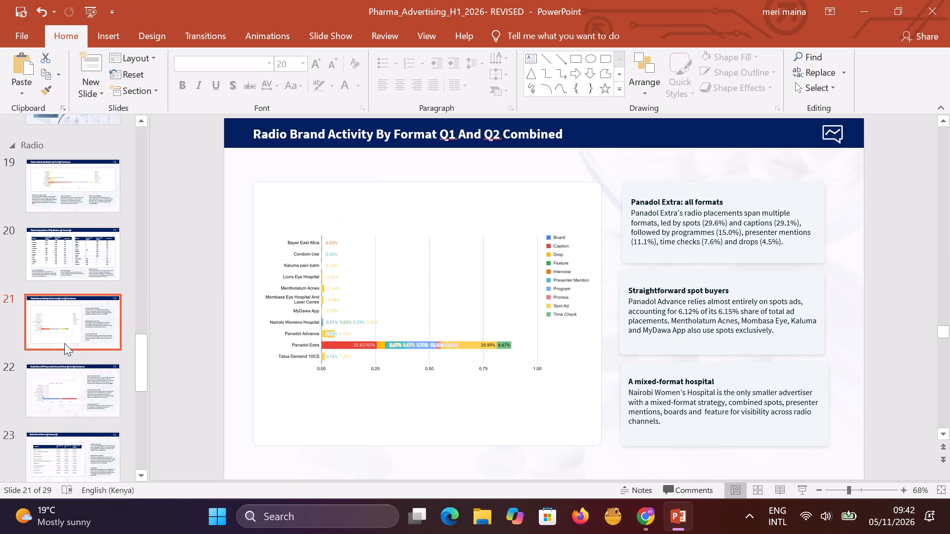
left_click(68, 380)
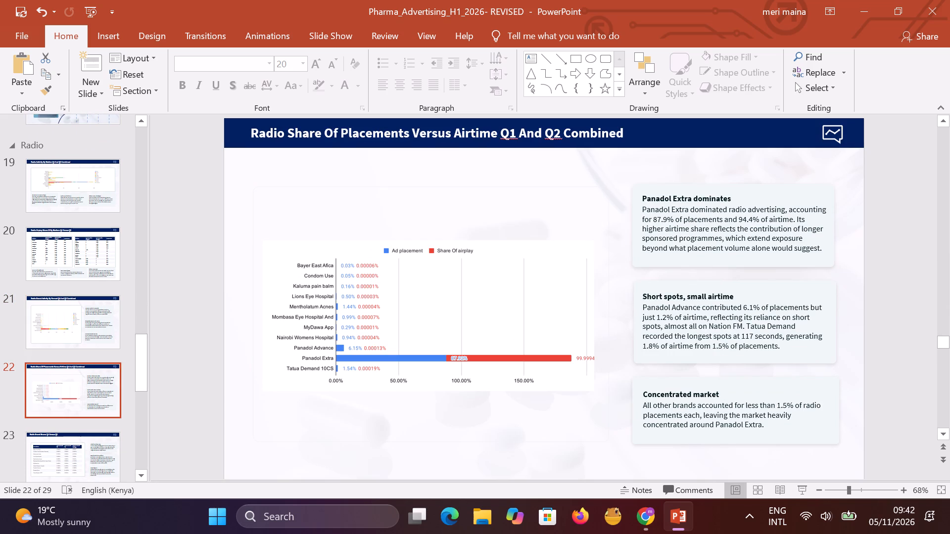
left_click_drag(473, 130, 494, 130)
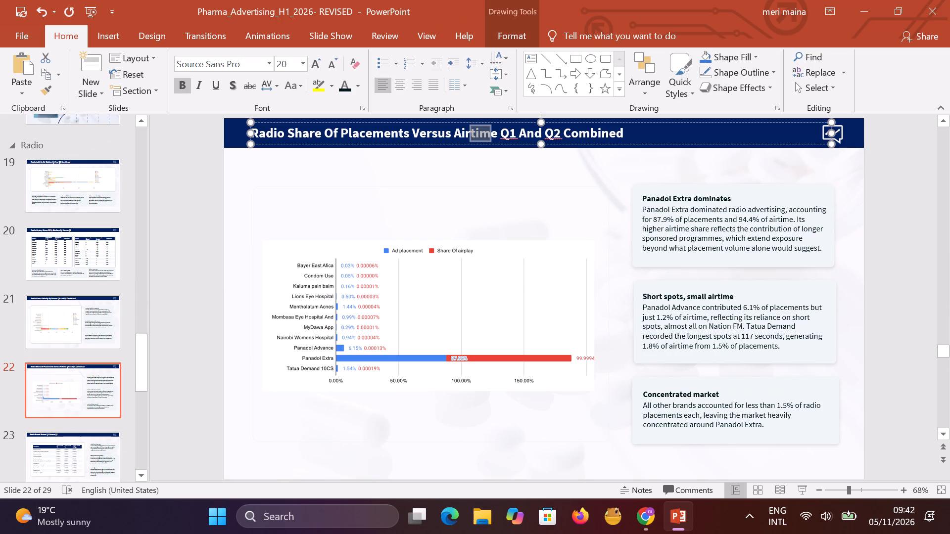
left_click_drag(494, 130, 495, 132)
type("play")
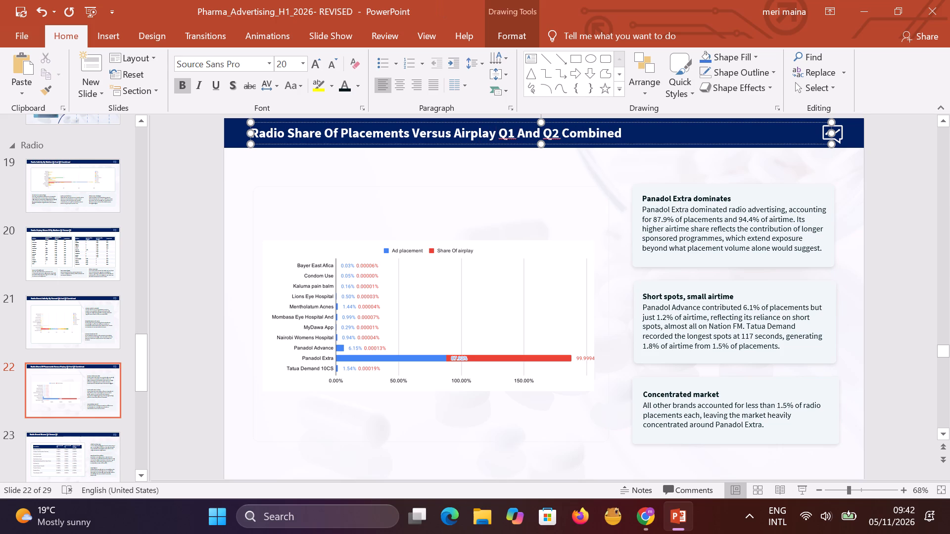
Find "airtime" in the presentation and change its first occurrence under "Panadol Extra dominates" on slide 22 to "airplay".
key("ctrl+f")
type("airt")
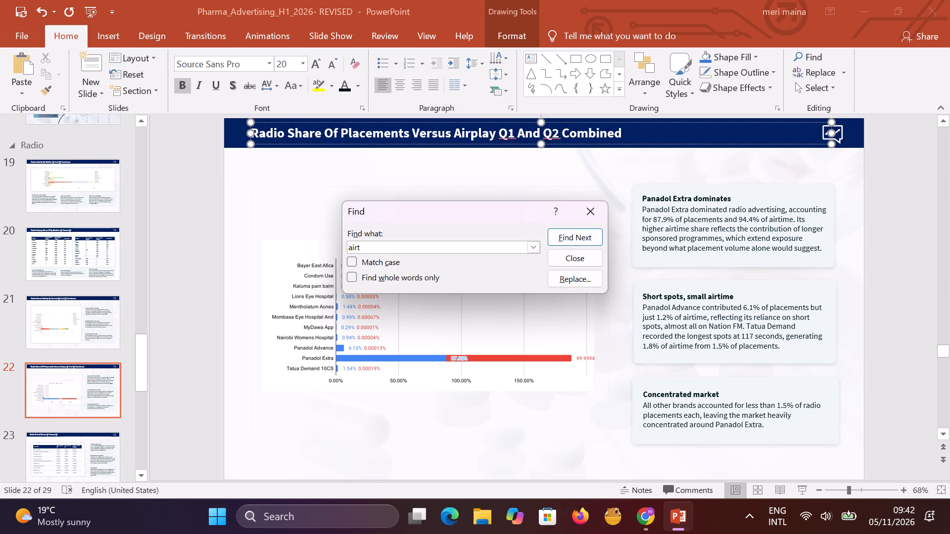
type("me")
left_click(571, 234)
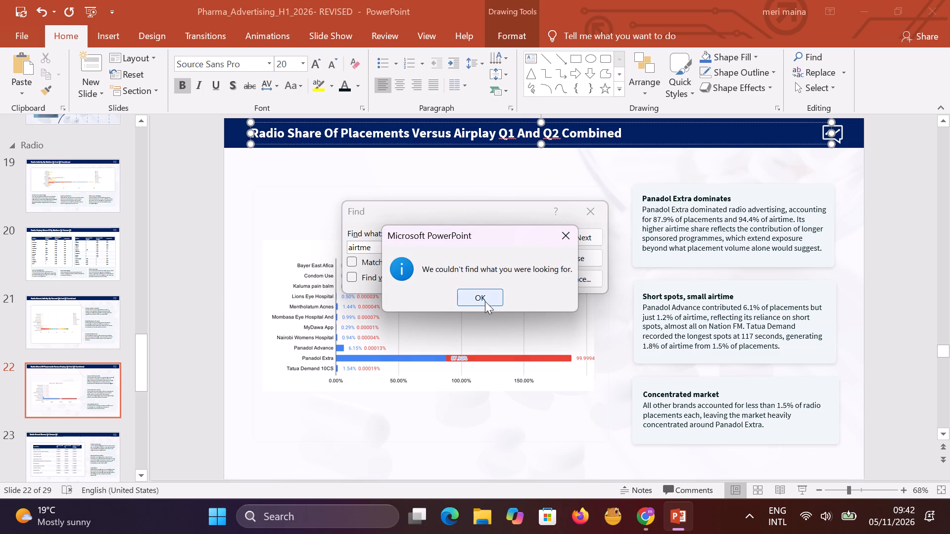
left_click(479, 300)
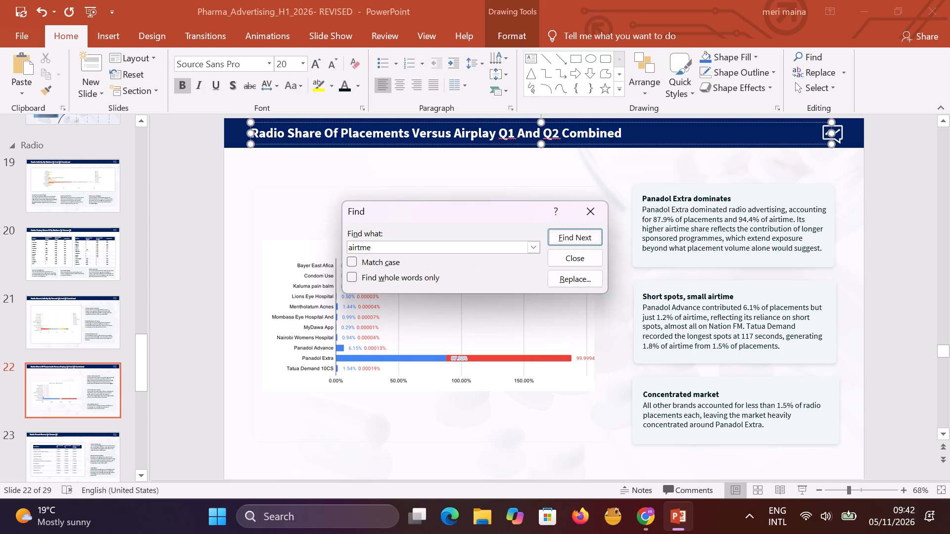
left_click(359, 246)
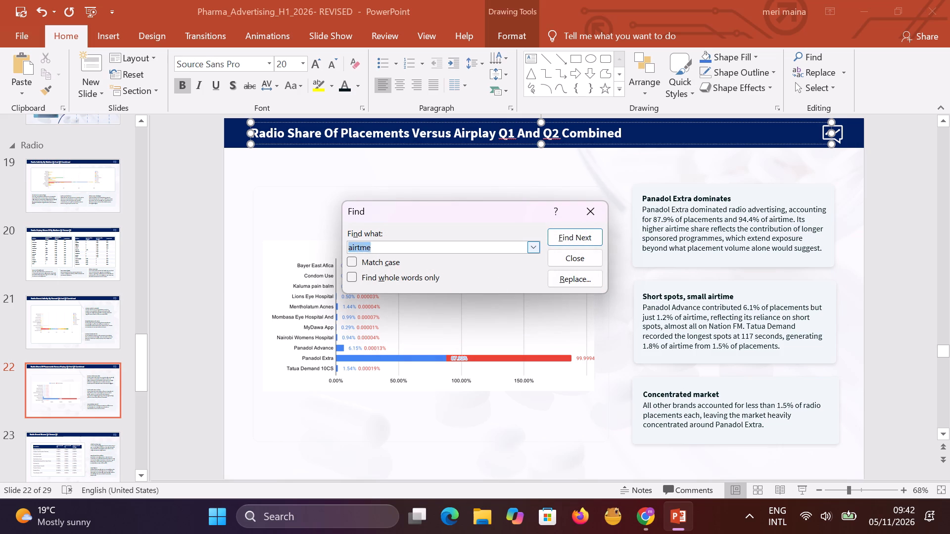
left_click(361, 248)
key("i")
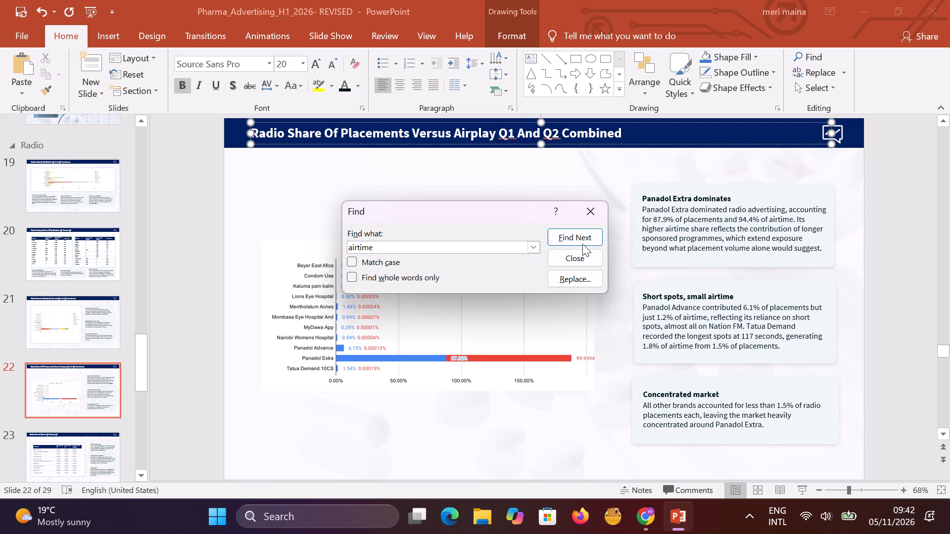
left_click(582, 244)
left_click(784, 217)
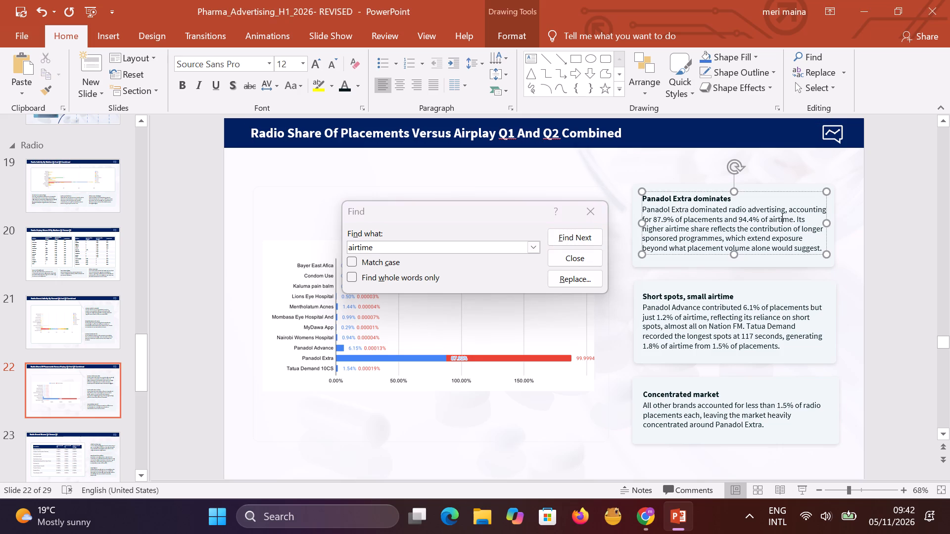
left_click_drag(780, 216, 790, 216)
left_click_drag(790, 216, 794, 216)
type("play")
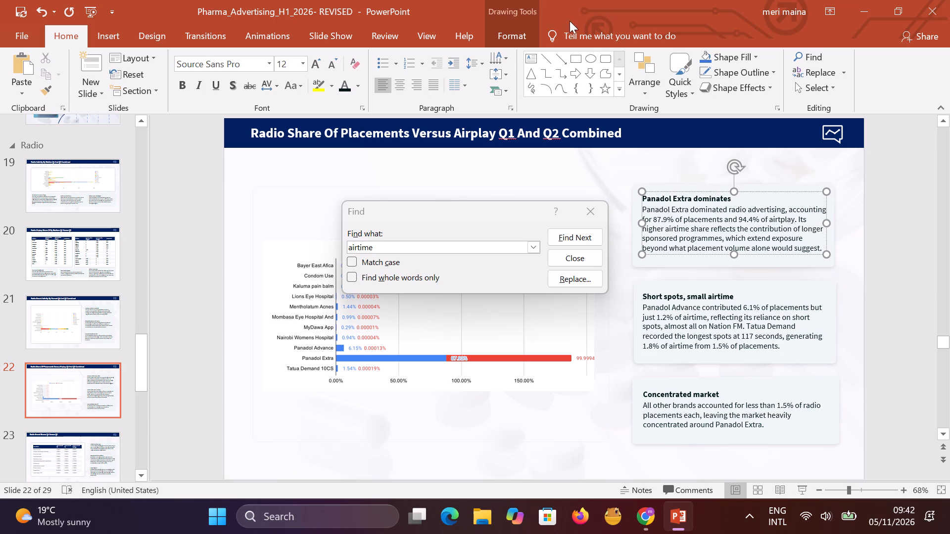
Find the next "airtime", in the phrase about the higher share under "Panadol Extra dominates", and change it to "airplay".
left_click(576, 237)
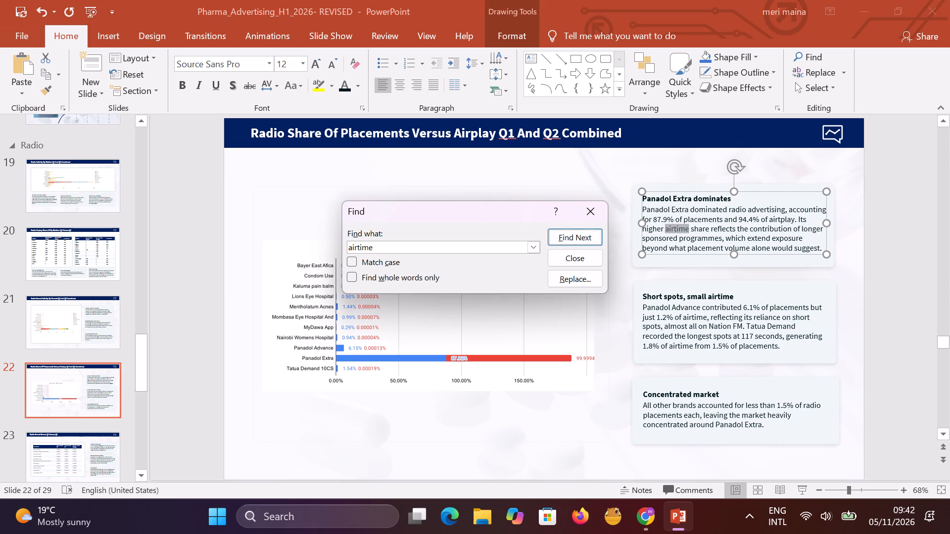
left_click(674, 230)
left_click_drag(677, 226, 685, 228)
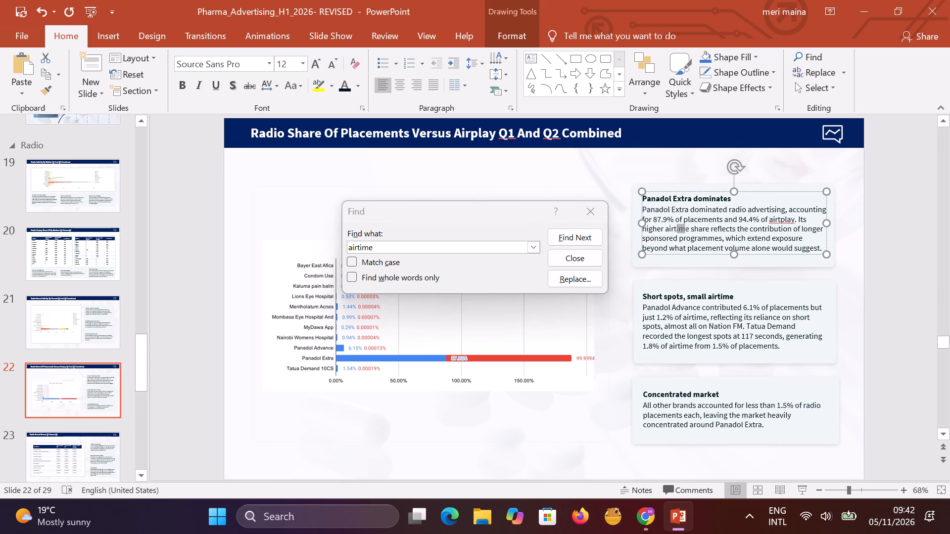
left_click_drag(685, 228, 690, 228)
type("play")
Find the next "airtime" and change that slide 22 heading to "Short spots, small airplay".
left_click(573, 236)
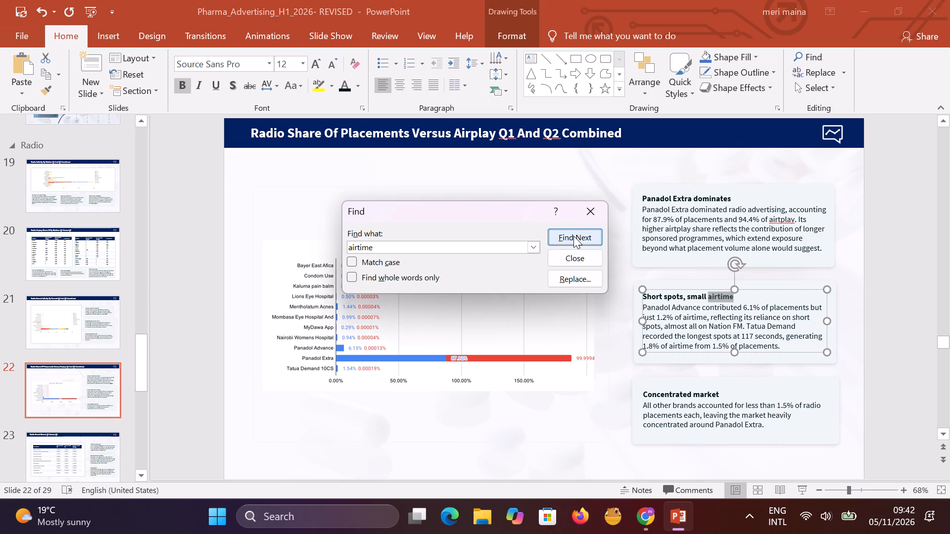
left_click(726, 297)
left_click_drag(717, 296, 730, 293)
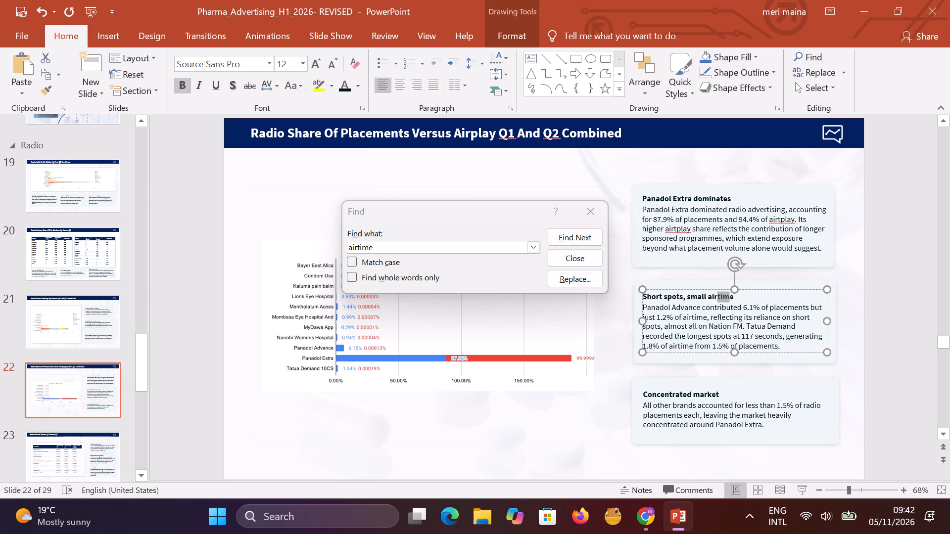
left_click_drag(730, 293, 733, 294)
left_click(733, 294)
left_click_drag(718, 294, 734, 293)
left_click(733, 295)
key("BackSpace")
key("BackSpace")
key("BackSpace")
key("BackSpace")
type("play")
Find the next "airtime", in the Panadol Advance sentence on slide 22, and change it to "airplay".
left_click(574, 237)
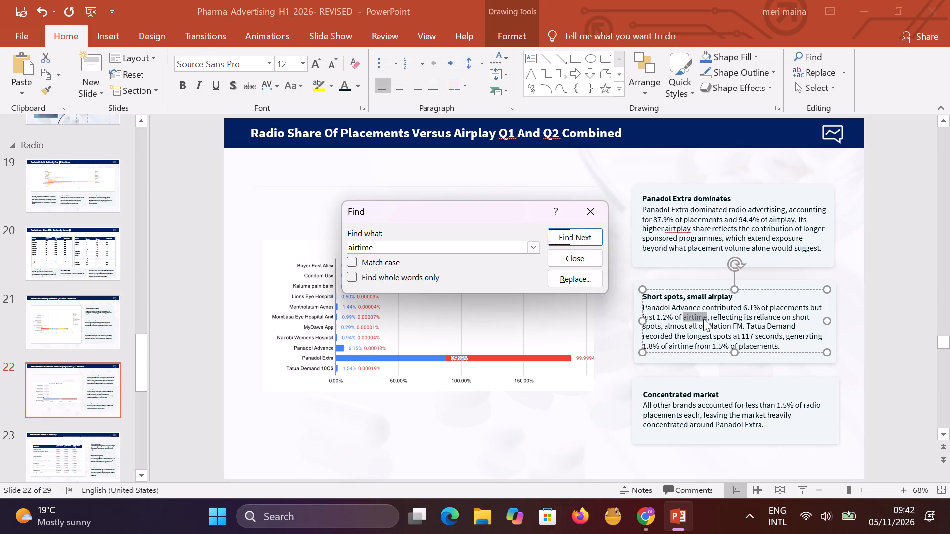
left_click(703, 319)
left_click(705, 315)
key("BackSpace")
key("BackSpace")
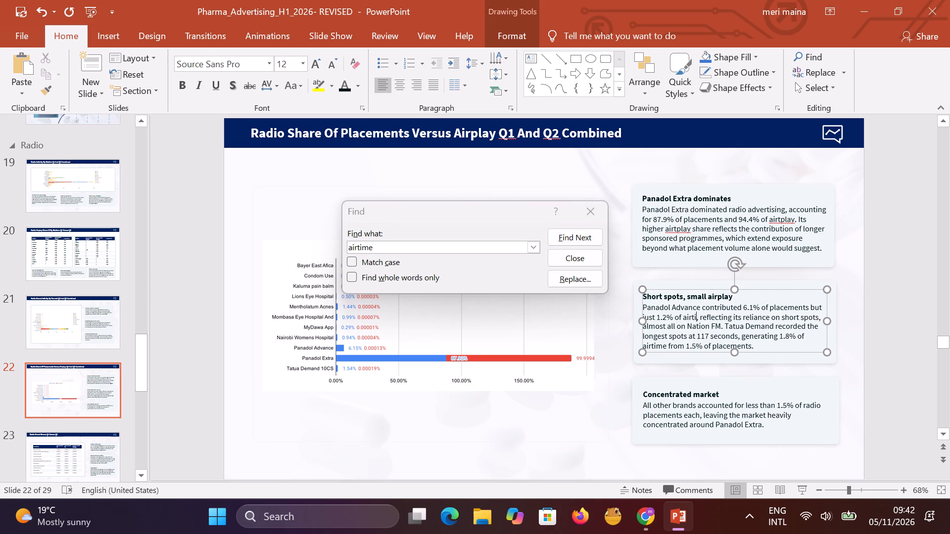
key("BackSpace")
type("play")
Change "airtime" to "airplay" in the Tatua Demand sentence at the end of the same slide 22 text box.
left_click(575, 235)
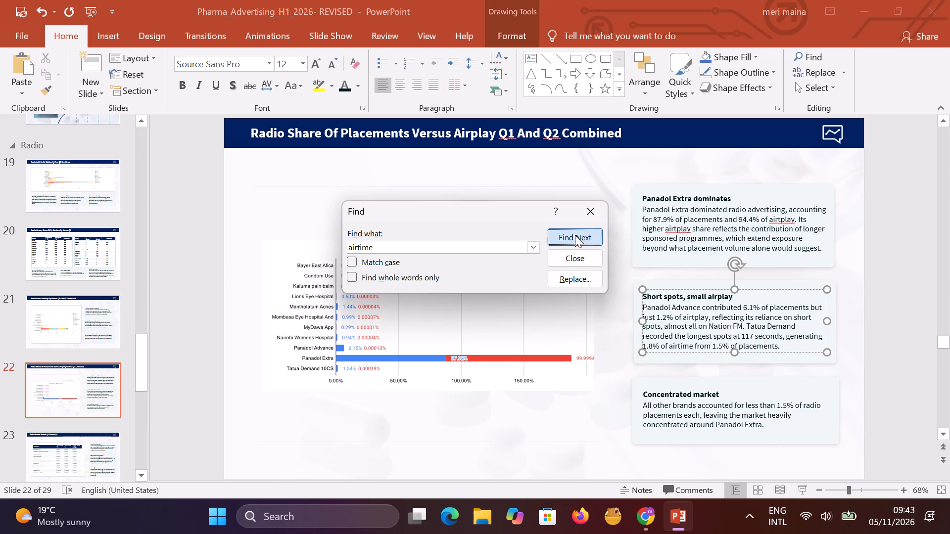
left_click(688, 352)
left_click(691, 346)
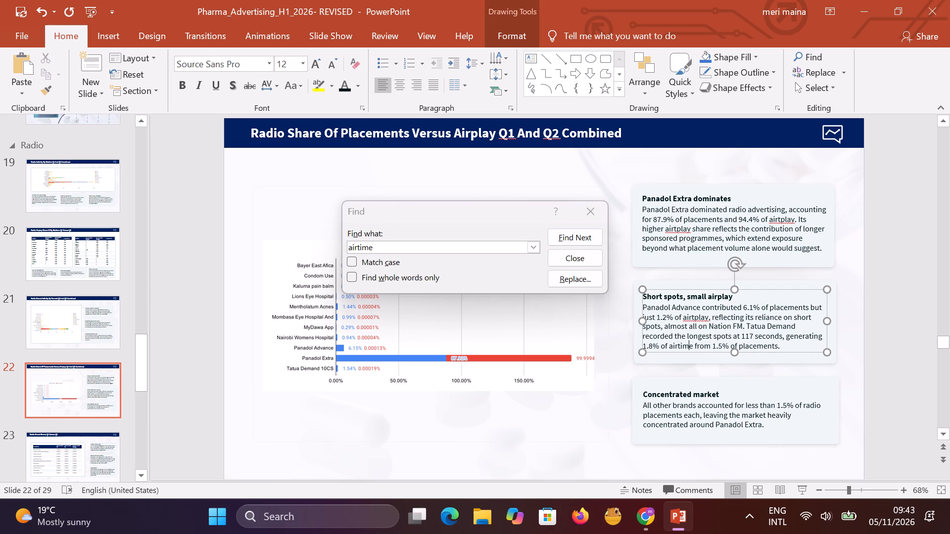
key("Delete")
key("BackSpace")
key("BackSpace")
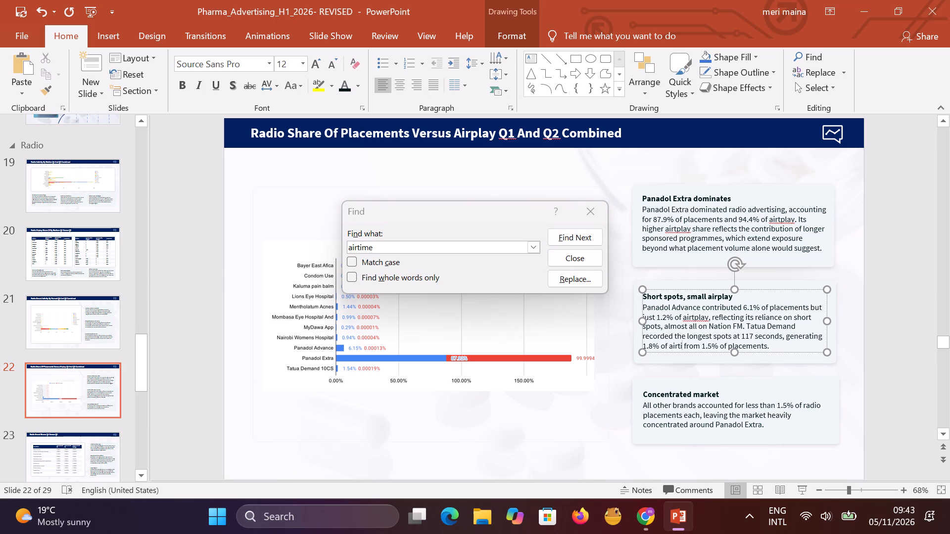
key("BackSpace")
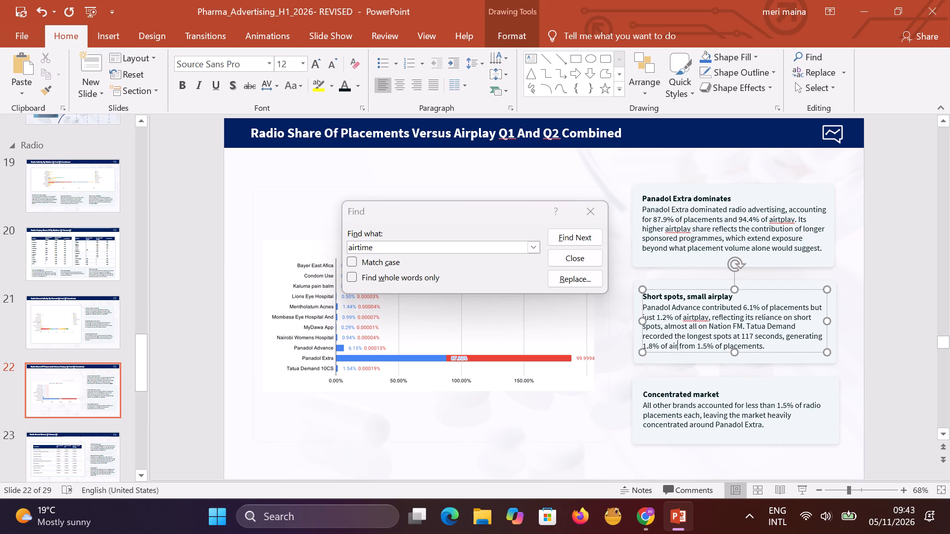
type("play")
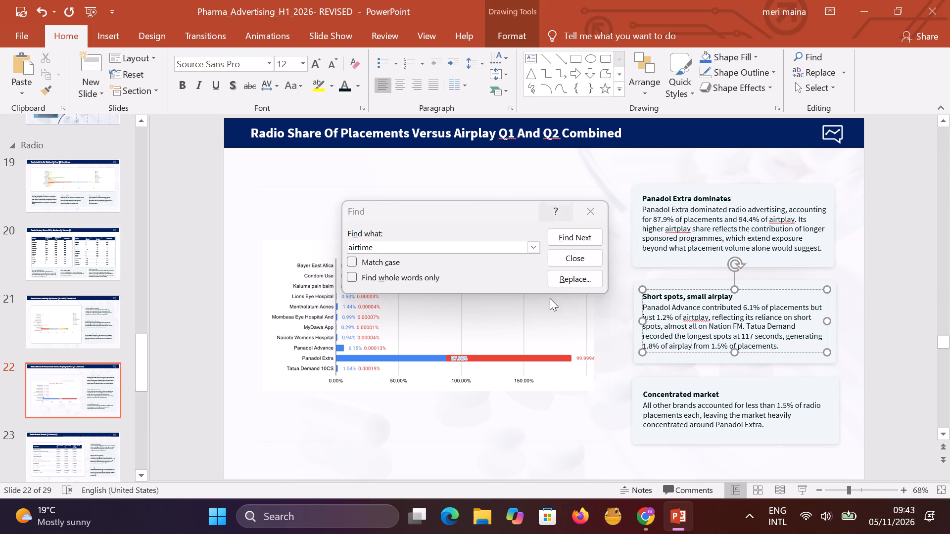
Find the next "airtime", in the "Extra's airtime lead" heading on slide 23, and change the word to "airplay".
left_click(586, 237)
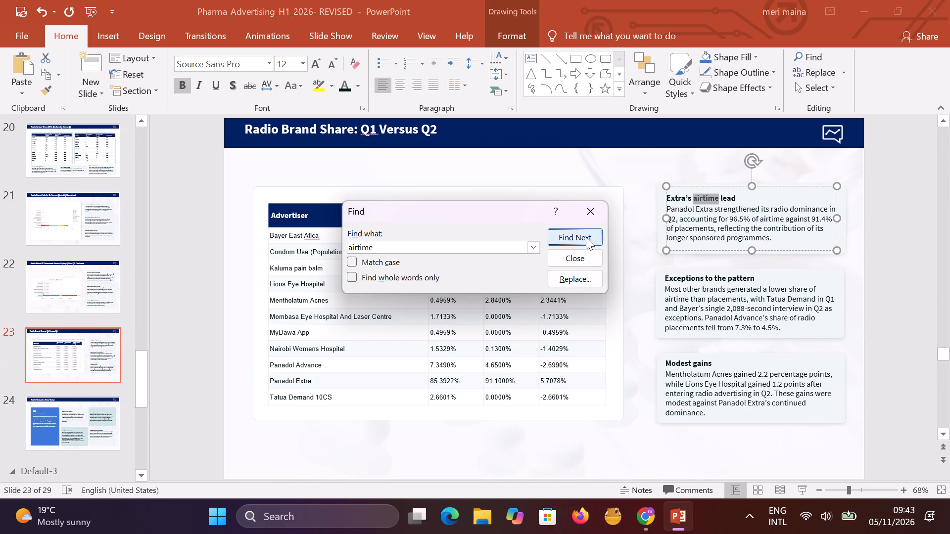
left_click(713, 194)
left_click_drag(709, 198, 718, 196)
type("play")
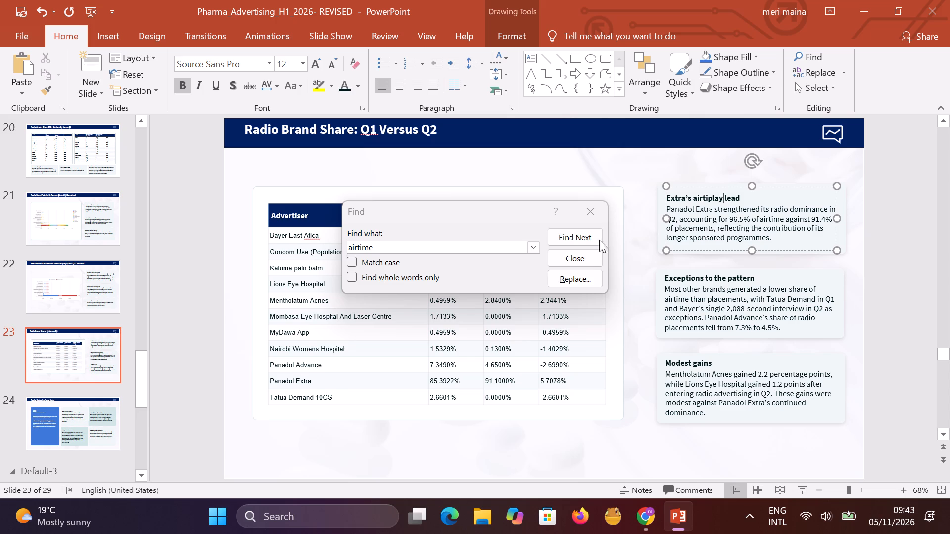
Find the next "airtime", in the Panadol Extra sentence under the first heading on slide 23, and change it to "airplay".
left_click(580, 241)
left_click(776, 225)
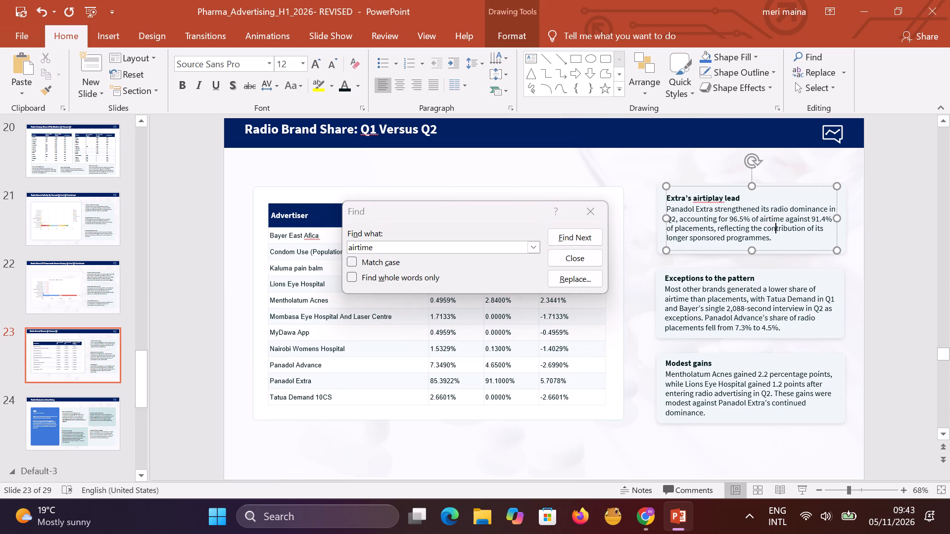
left_click(772, 219)
left_click_drag(772, 219, 784, 217)
left_click_drag(784, 217, 784, 219)
type("play")
Find the next "airtime", in the "Exceptions to the pattern" text on slide 23, and change it to "airplay".
left_click(566, 241)
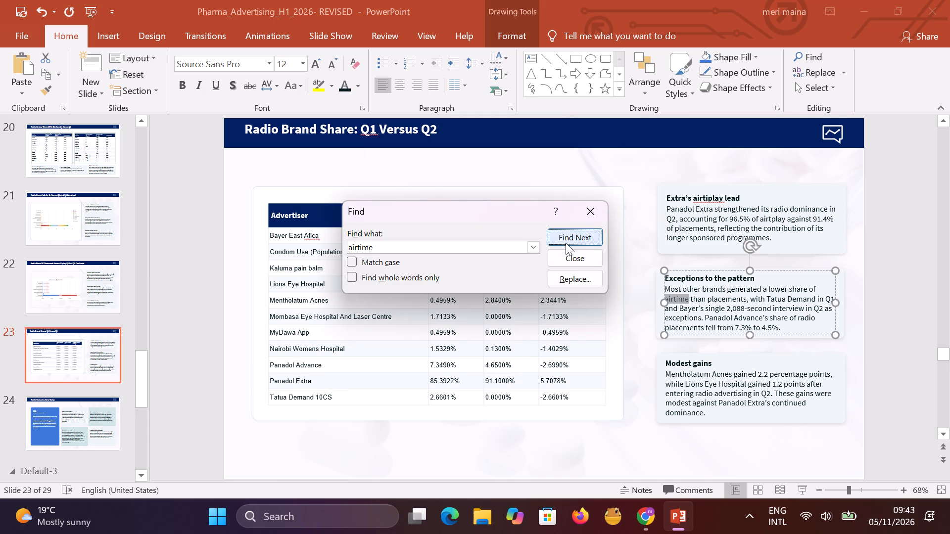
left_click(686, 296)
left_click_drag(677, 300, 687, 298)
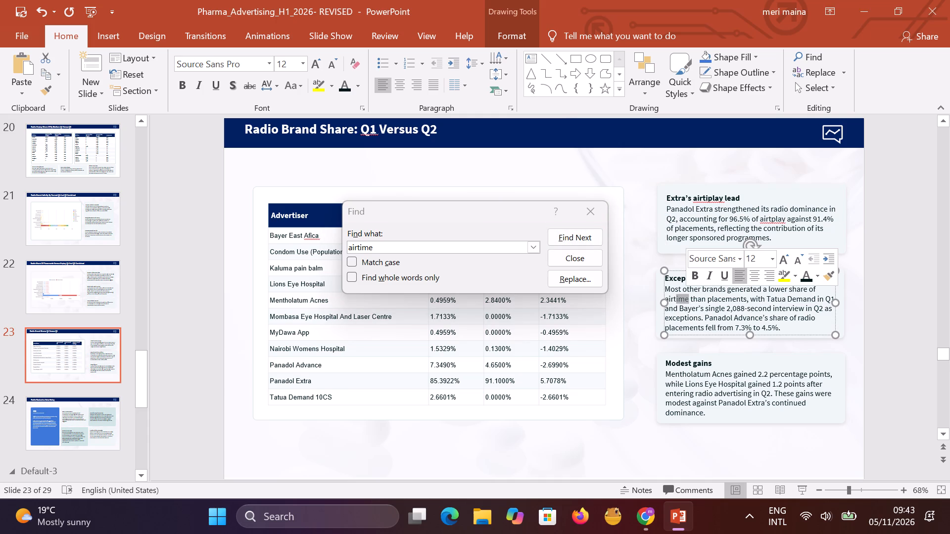
type("play")
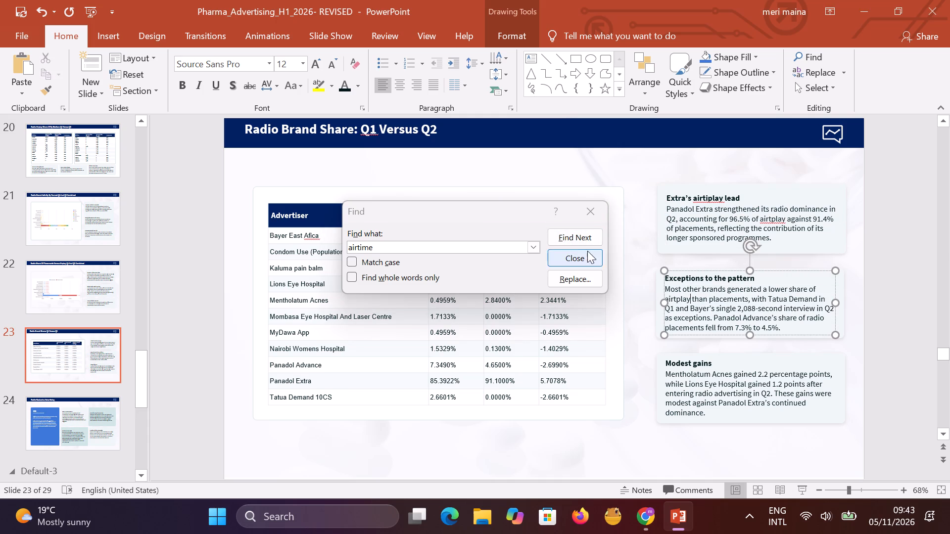
Find the next "airtime", in the first sentence of "Small share of radio" on slide 24, and change it to "airplay".
left_click(577, 239)
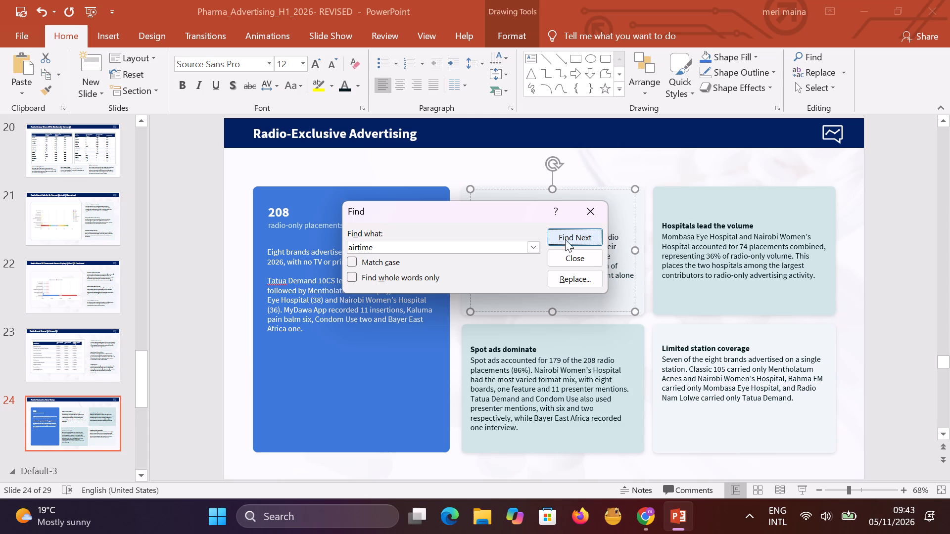
left_click_drag(441, 210, 376, 262)
left_click(594, 243)
left_click_drag(581, 247, 589, 247)
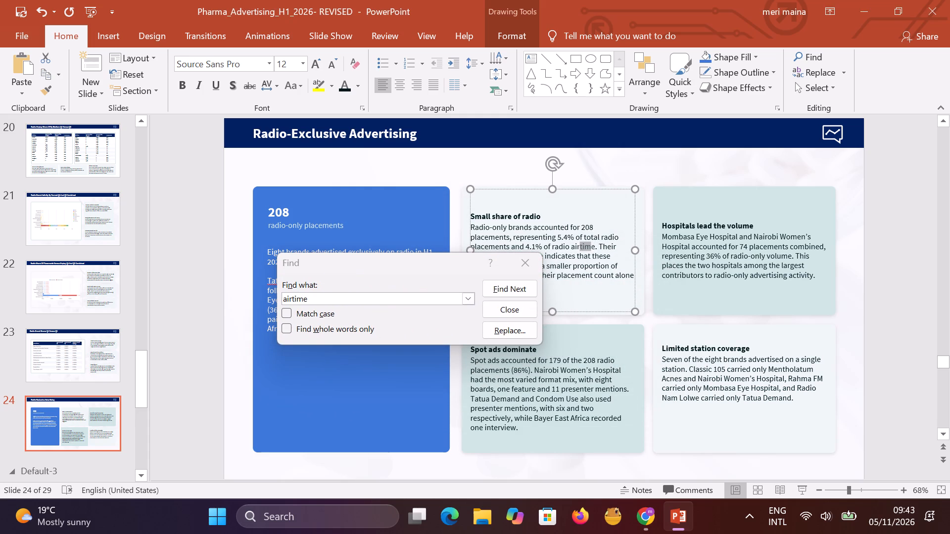
left_click_drag(589, 247, 594, 245)
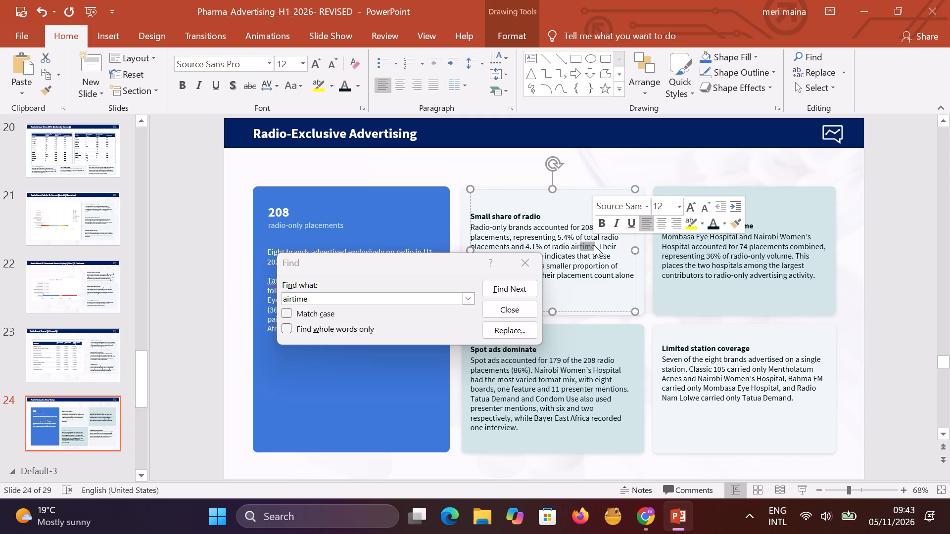
type("play")
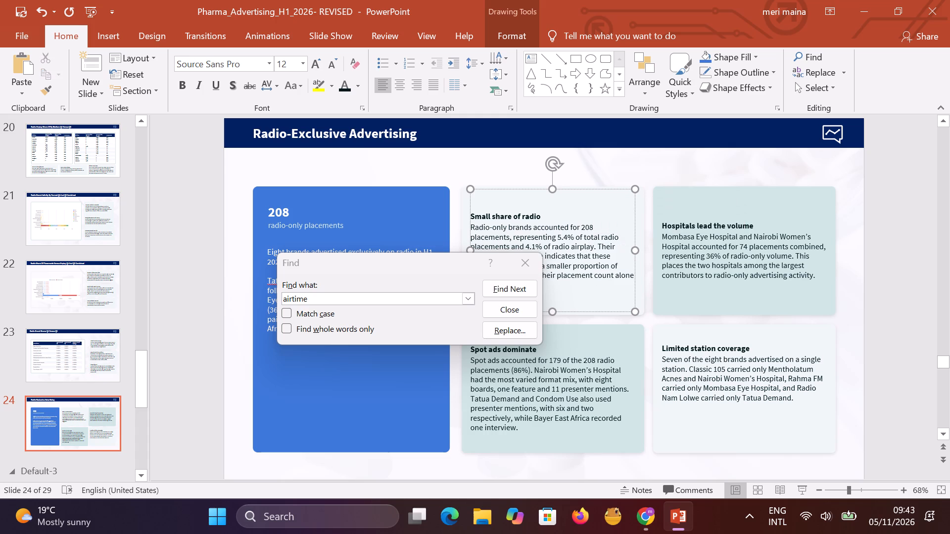
Find the next "airtime", in the "lower share" sentence of the same slide 24 text box, and change it to "airplay".
left_click(516, 290)
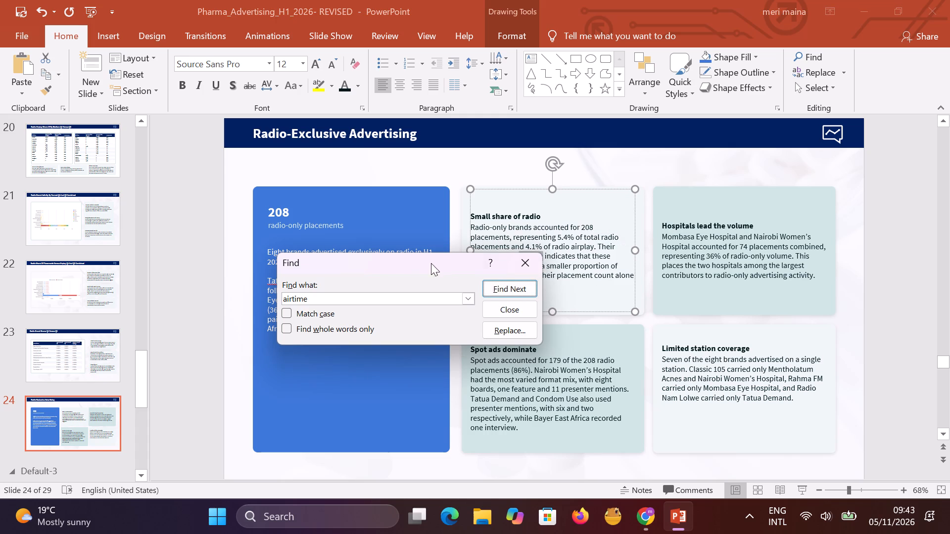
left_click_drag(431, 263, 423, 300)
left_click(533, 258)
left_click_drag(527, 256, 530, 256)
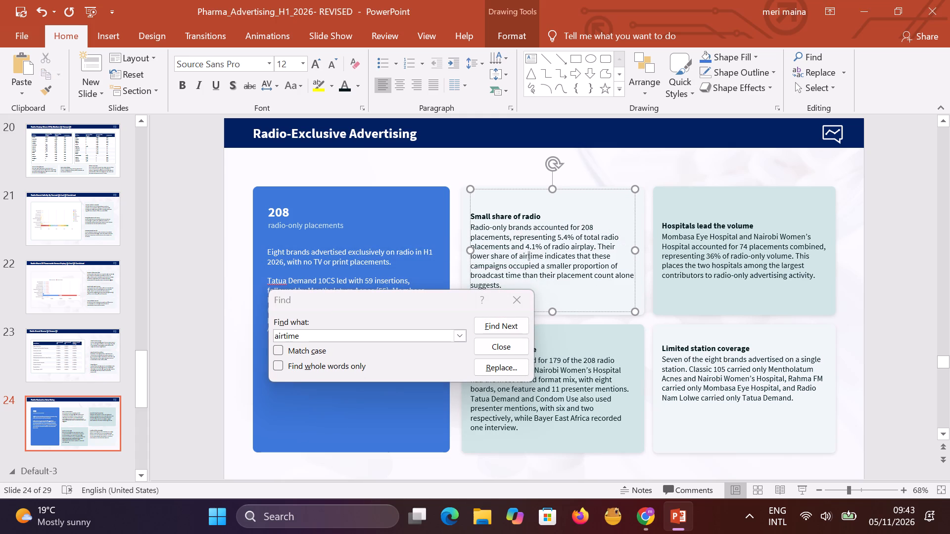
left_click_drag(530, 256, 541, 255)
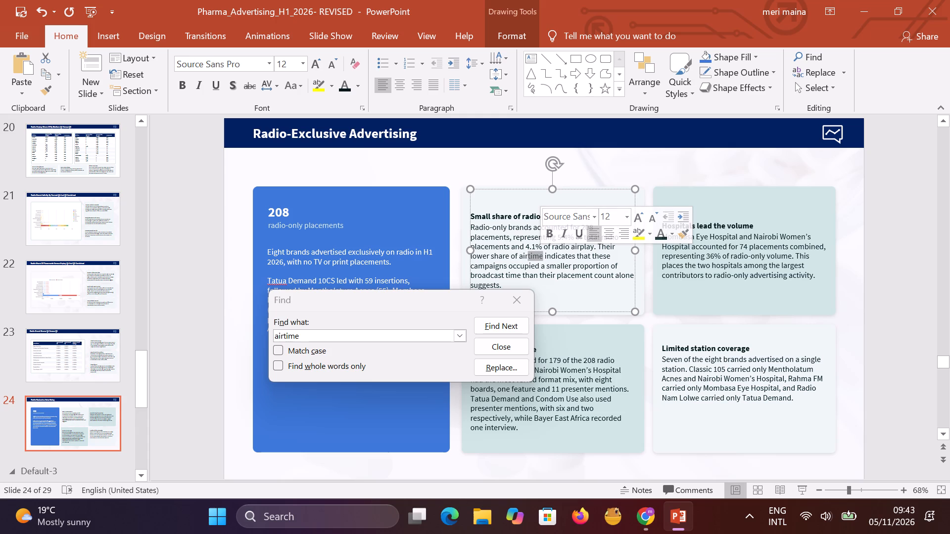
type("play")
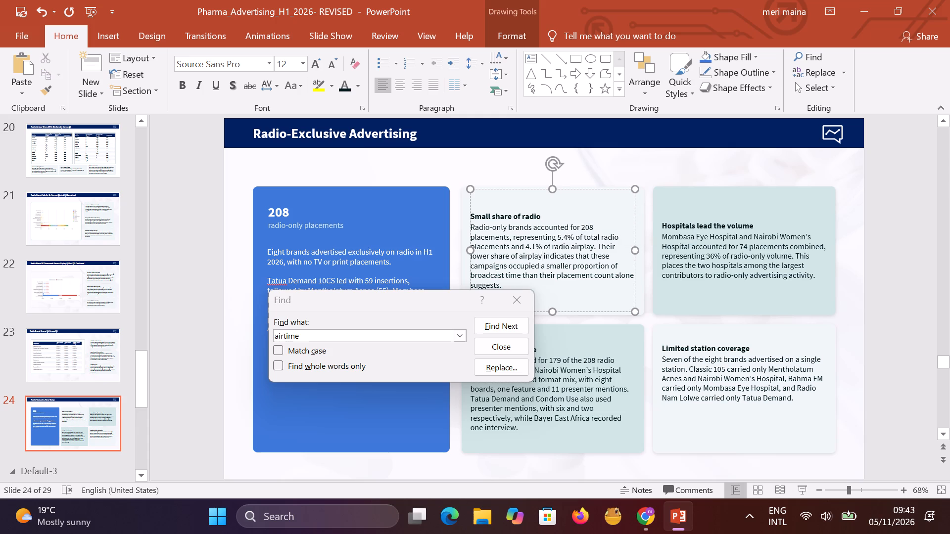
Find the next "airtime", under "Sponsorship outweighed spots" in the Q1 text on slide 28, and change it to "airplay".
left_click(509, 322)
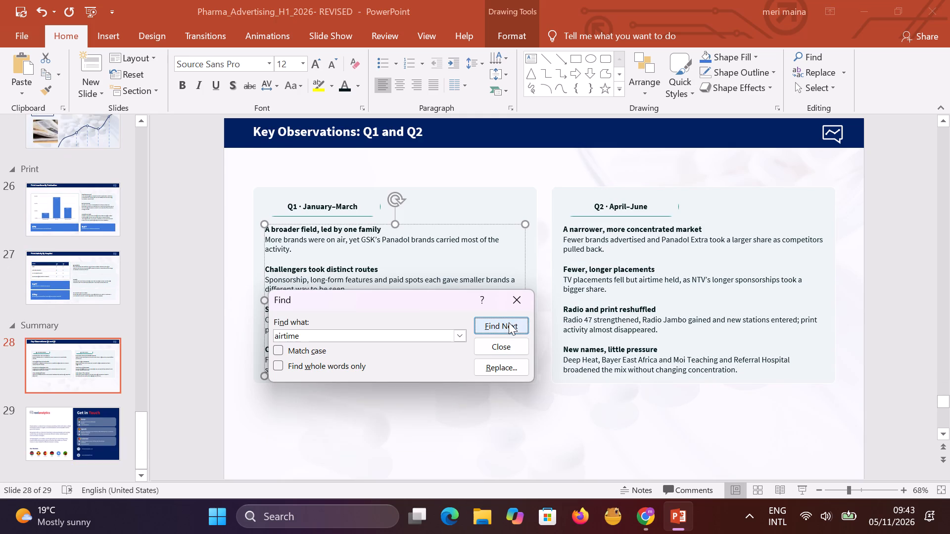
left_click_drag(398, 303, 652, 281)
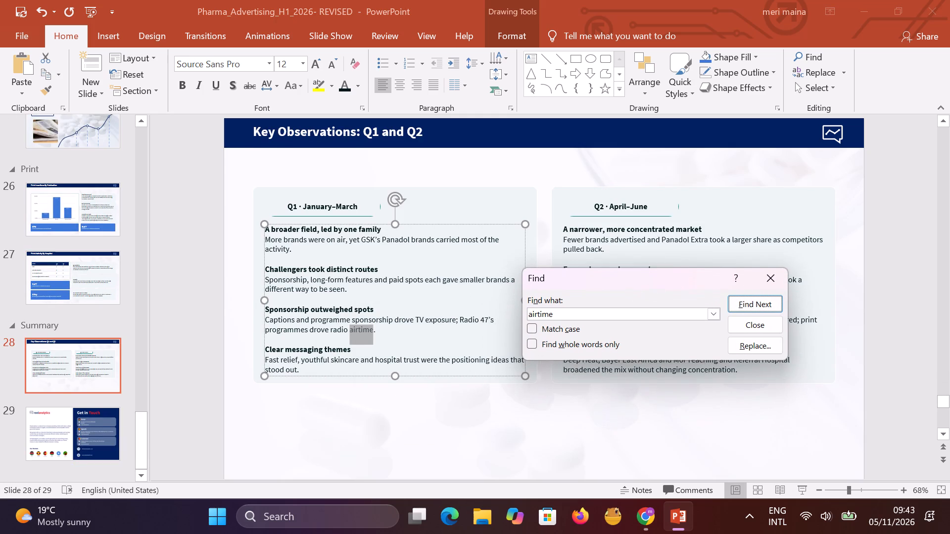
left_click(360, 327)
left_click_drag(359, 328, 370, 328)
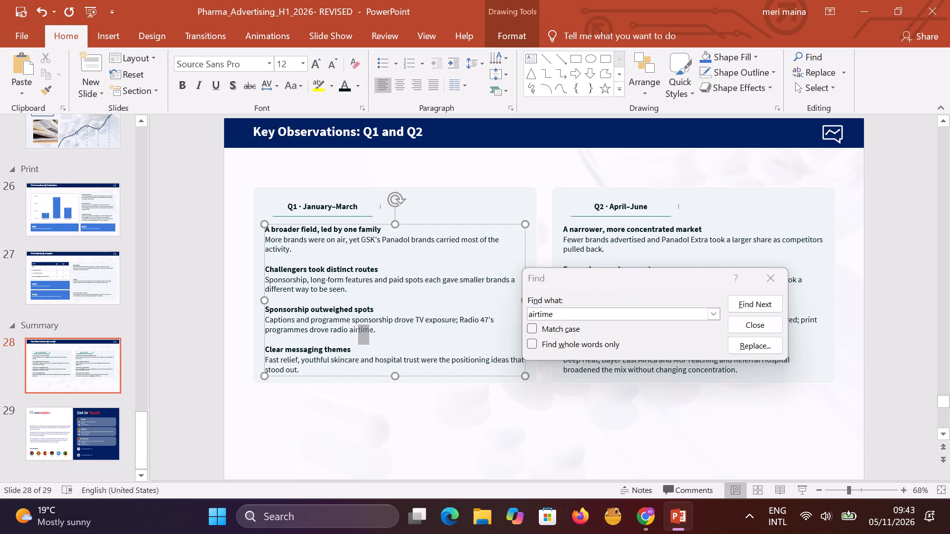
left_click_drag(370, 328, 373, 326)
type("play")
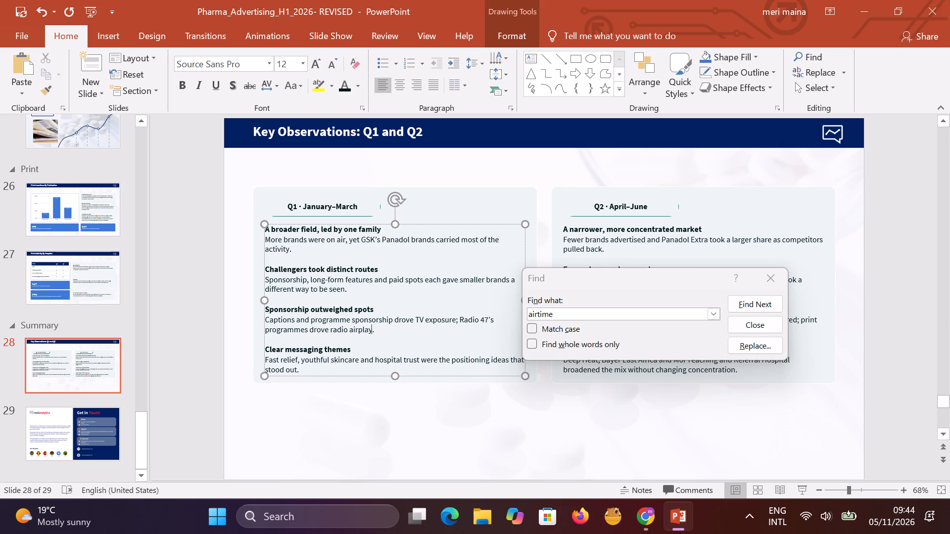
Find the next "airtime", under "Fewer, longer placements" in the Q2 text on slide 28, and change it to "airplay".
left_click(753, 301)
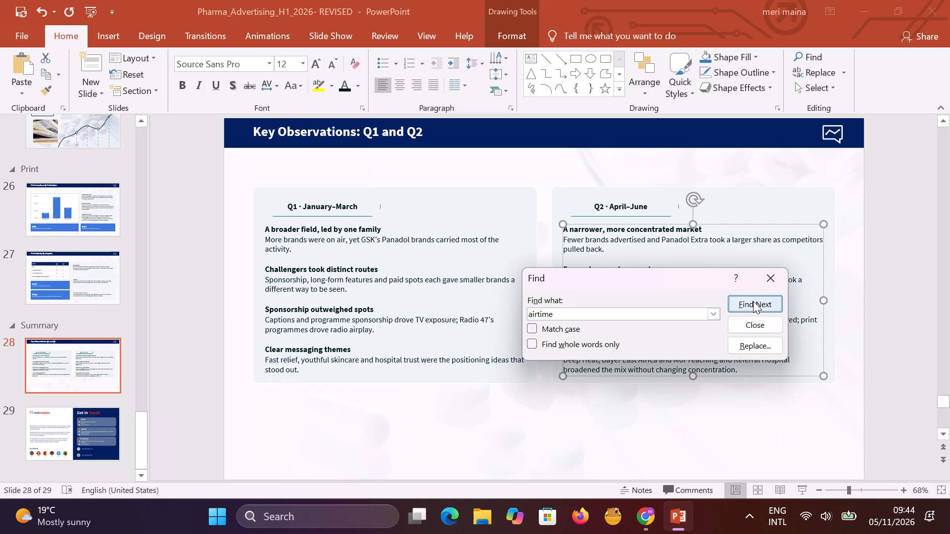
left_click_drag(651, 283, 357, 269)
left_click(653, 278)
left_click_drag(649, 280, 659, 279)
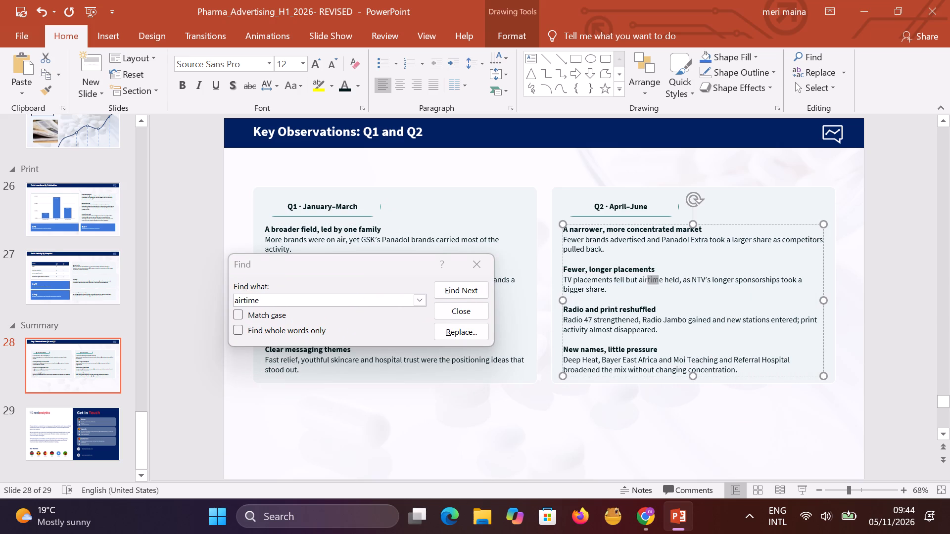
left_click_drag(659, 279, 661, 279)
left_click(663, 278)
key("BackSpace")
key("BackSpace")
key("BackSpace")
key("BackSpace")
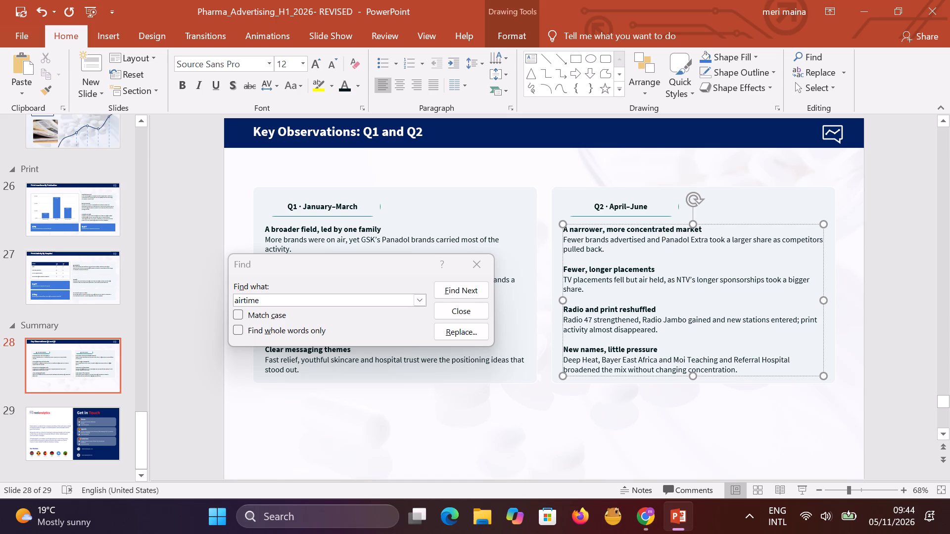
type("play")
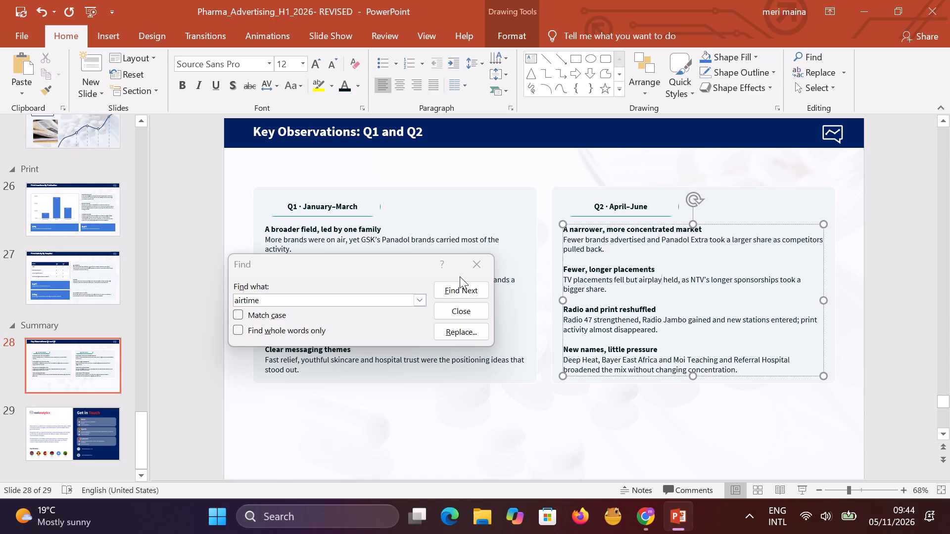
Find the next "airtime", in the "Long-form pays" text on slide 6, and change it to "airplay".
left_click(453, 287)
left_click(580, 331)
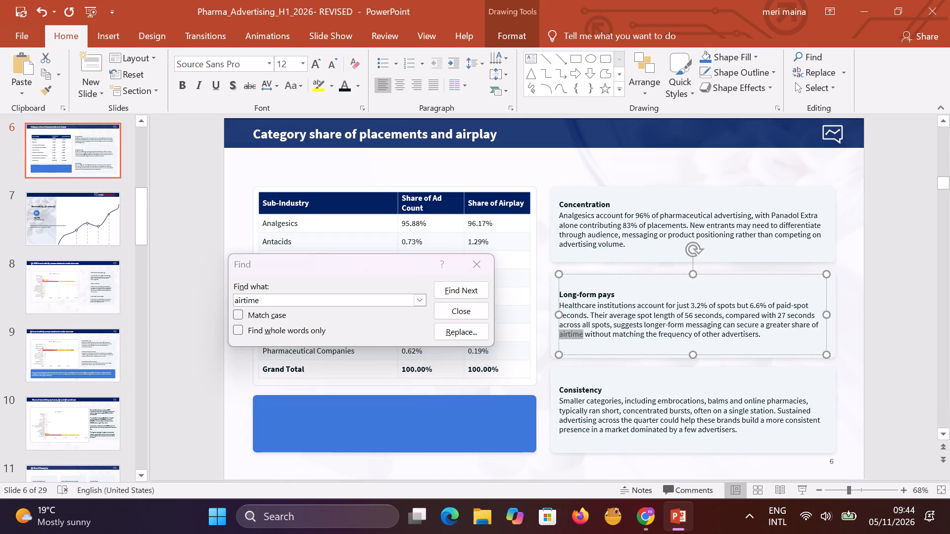
left_click(571, 332)
key("Delete")
key("Delete")
key("Delete")
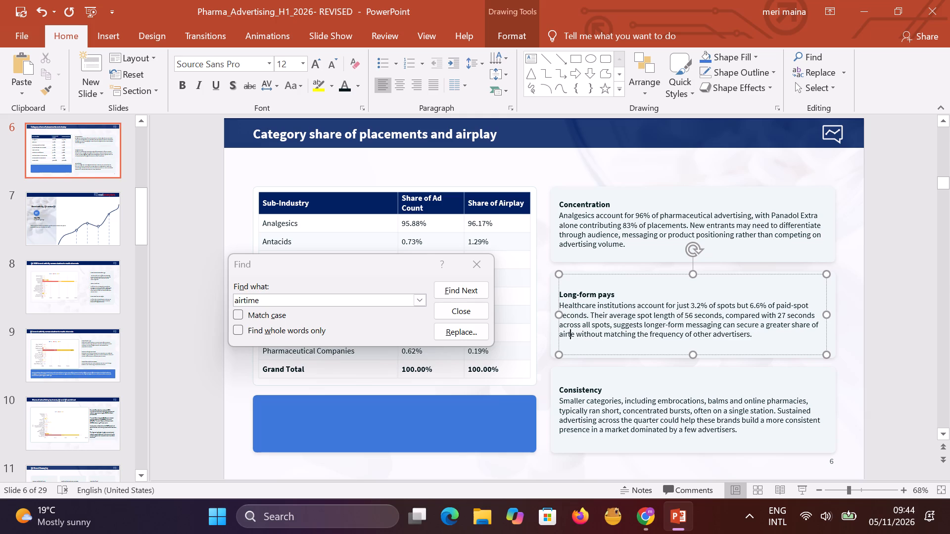
key("p")
key("BackSpace")
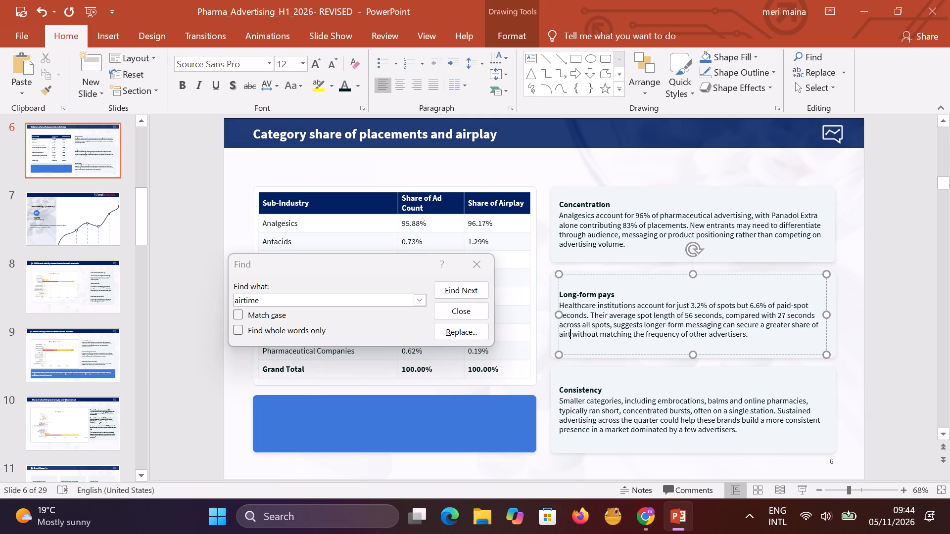
key("BackSpace")
type("play")
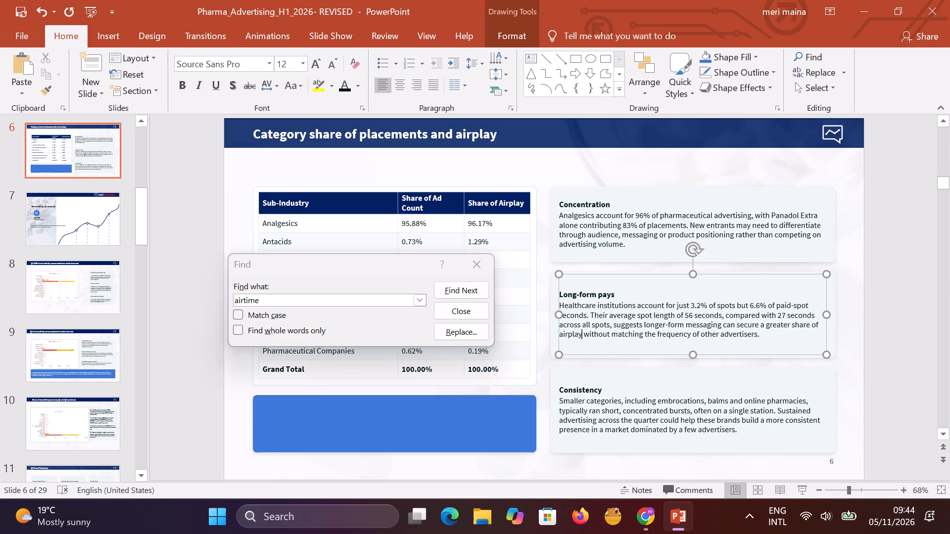
Find the next occurrence of "airtime" in the presentation.
left_click(459, 289)
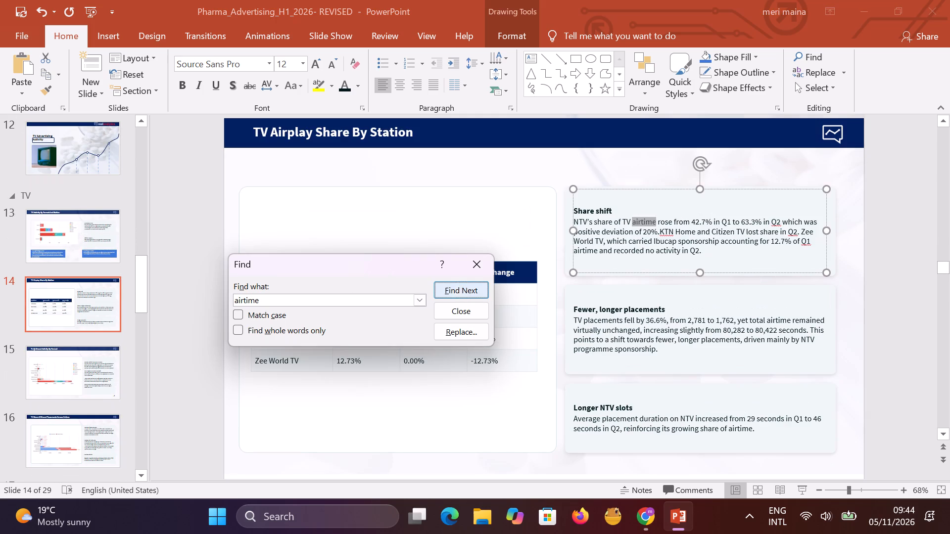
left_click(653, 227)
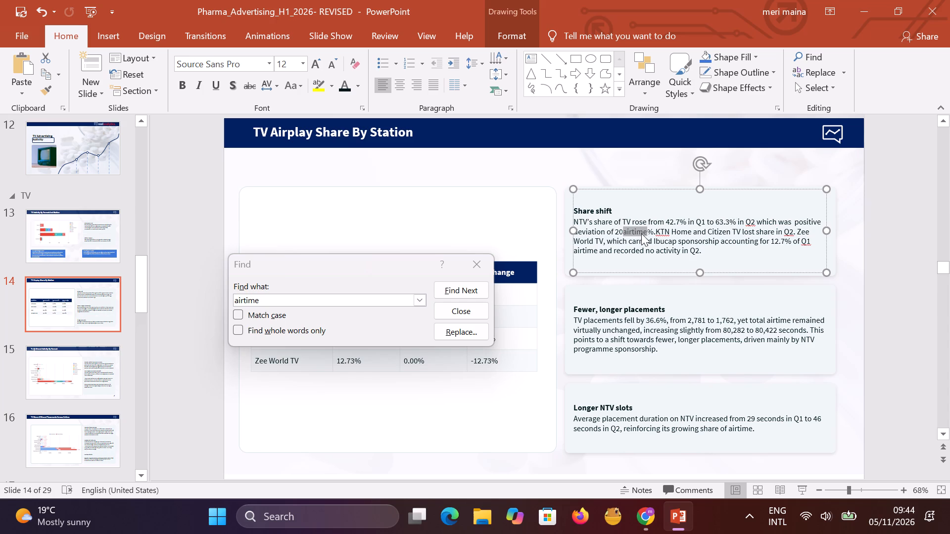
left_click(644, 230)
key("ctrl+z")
Change "airtime" to "airplay" in the NTV sentence of the "Share shift" text on slide 14.
left_click(658, 219)
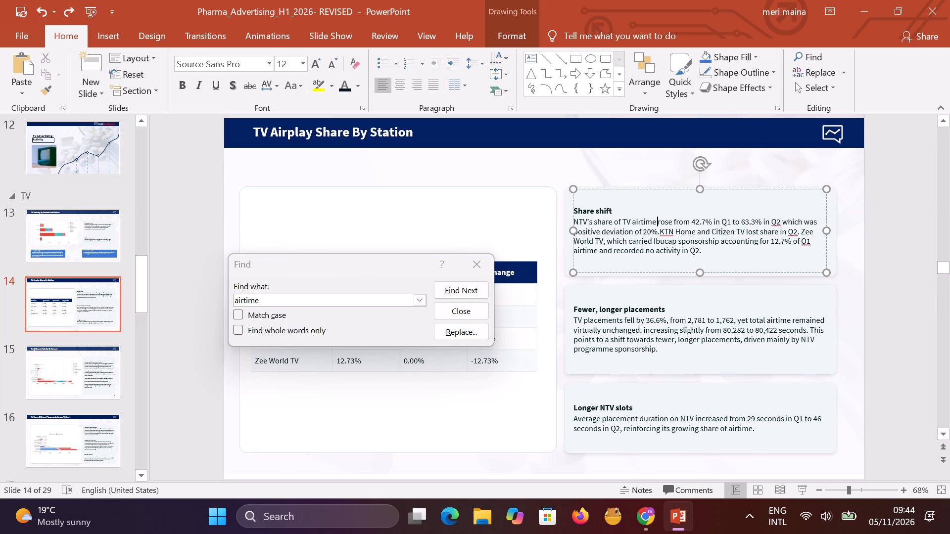
left_click(654, 221)
key("BackSpace")
key("BackSpace")
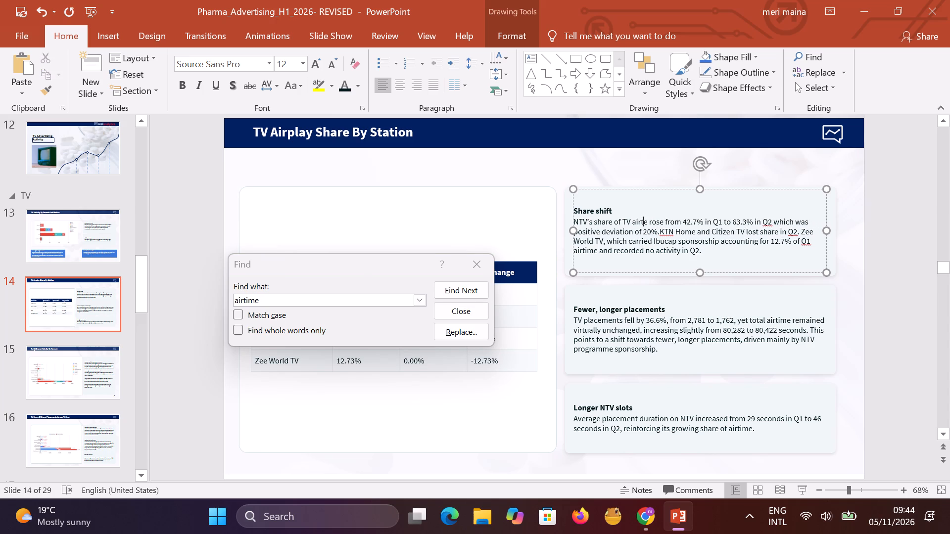
key("BackSpace")
key("Delete")
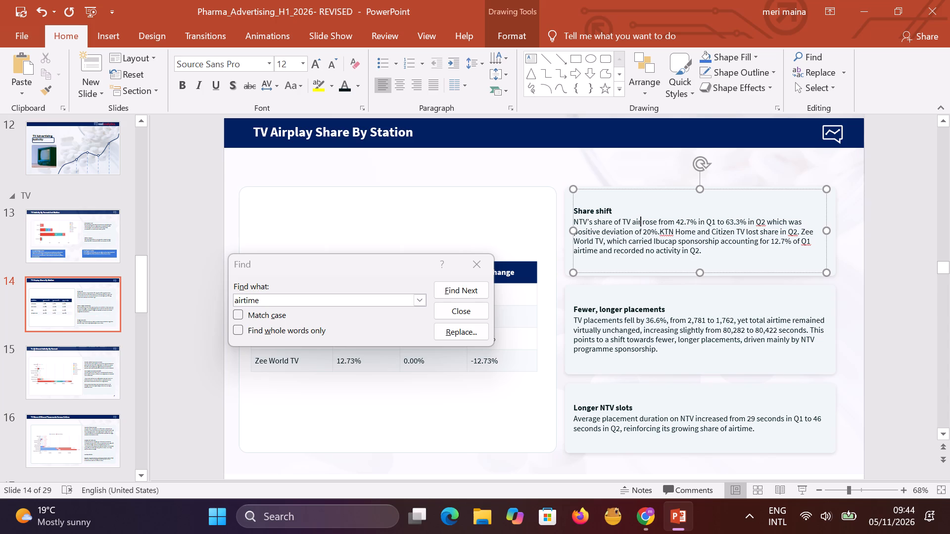
type("play")
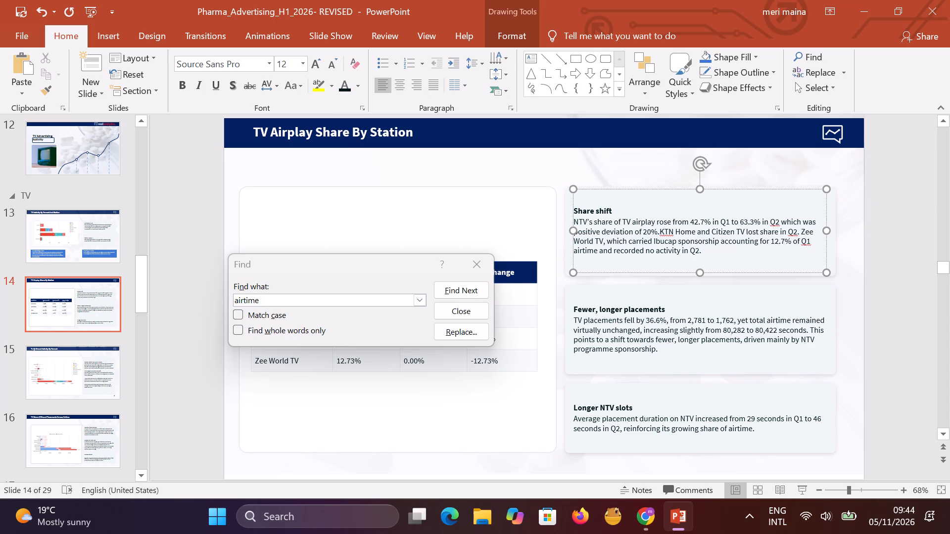
Find the next "airtime", in the Zee World TV sentence of the "Share shift" text on slide 14, and change it to "airplay".
left_click(466, 288)
left_click(583, 252)
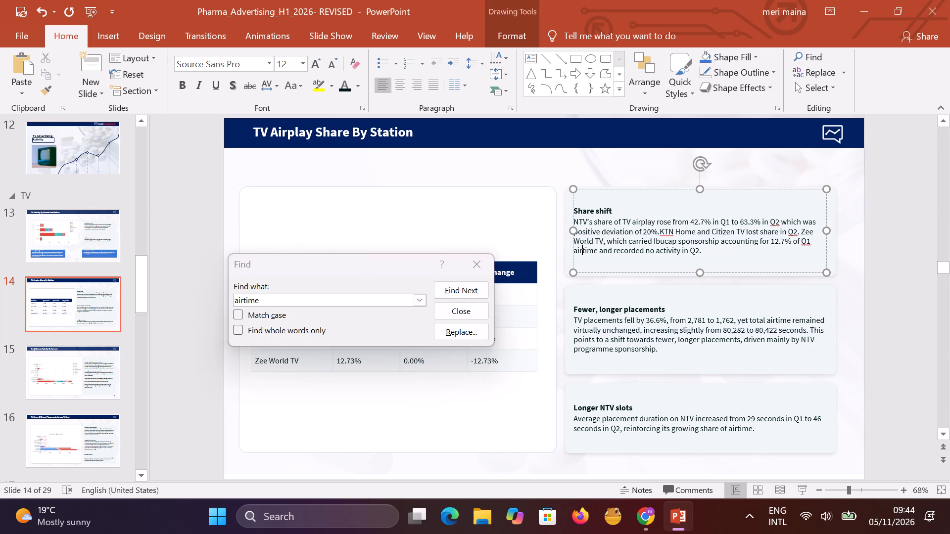
left_click(589, 250)
left_click(598, 250)
key("BackSpace")
key("BackSpace")
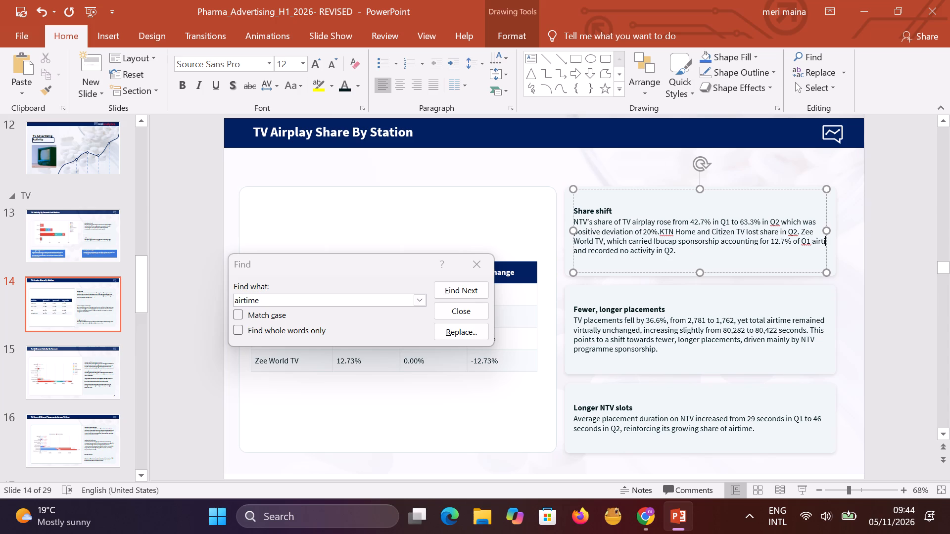
key("BackSpace")
key("BackSpace")
type("play")
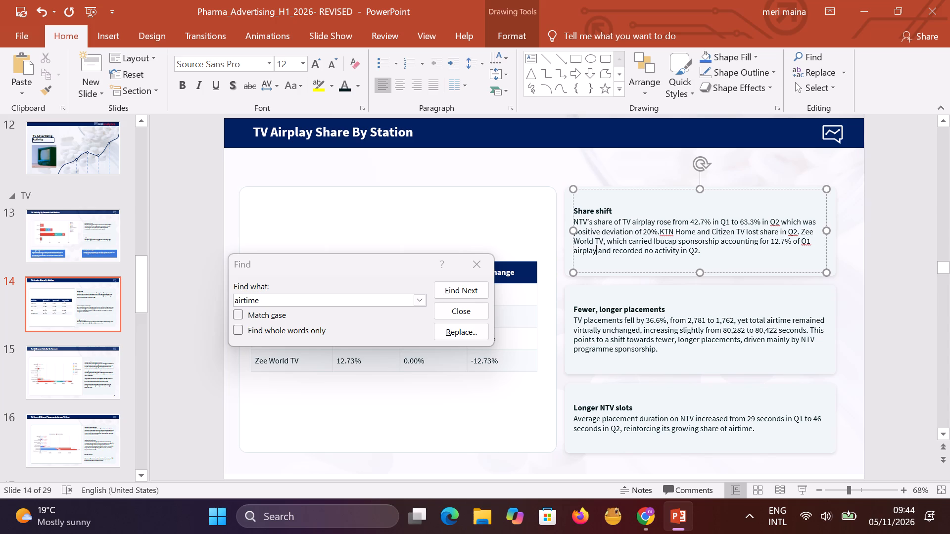
Find the next "airtime", in the "Fewer, longer placements" text on slide 14, and change it to "airplay".
left_click(468, 292)
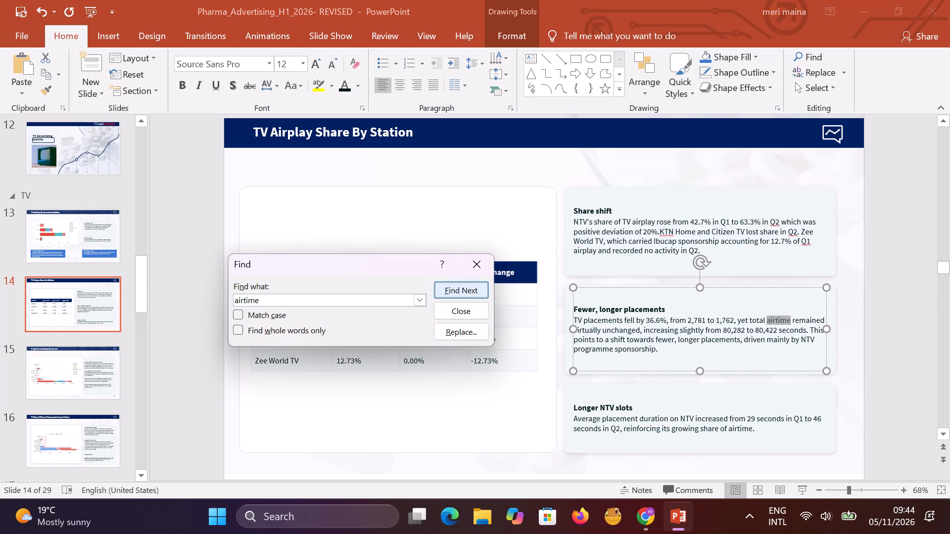
left_click(779, 320)
left_click(788, 317)
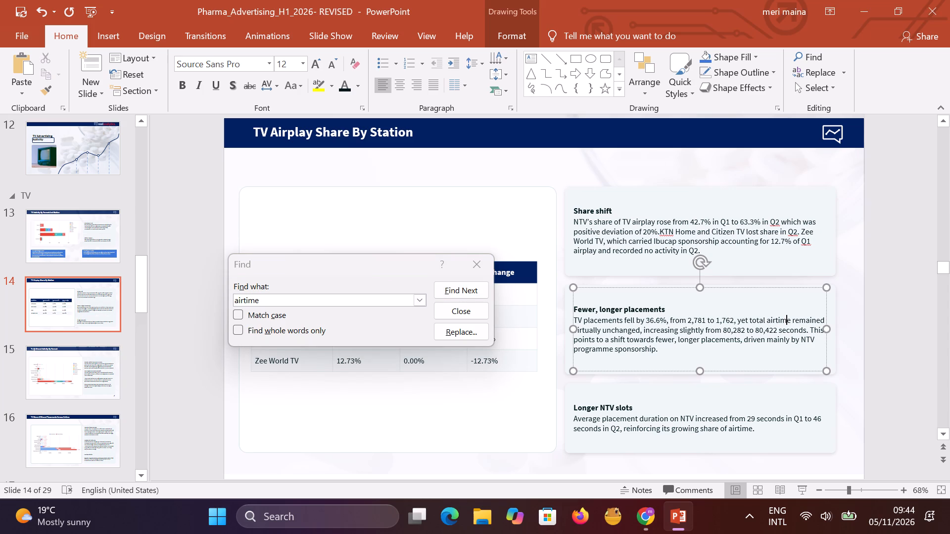
key("BackSpace")
key("BackSpace")
key("Delete")
key("Delete")
key("BackSpace")
type("play")
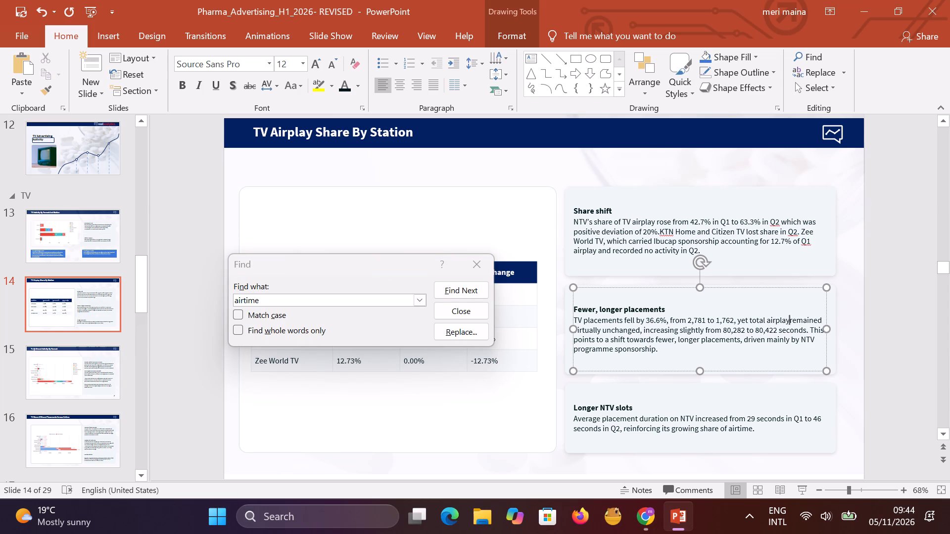
key("space")
Find the next "airtime", in the "Longer NTV slots" text on slide 14, and change it to "airplay".
left_click(472, 291)
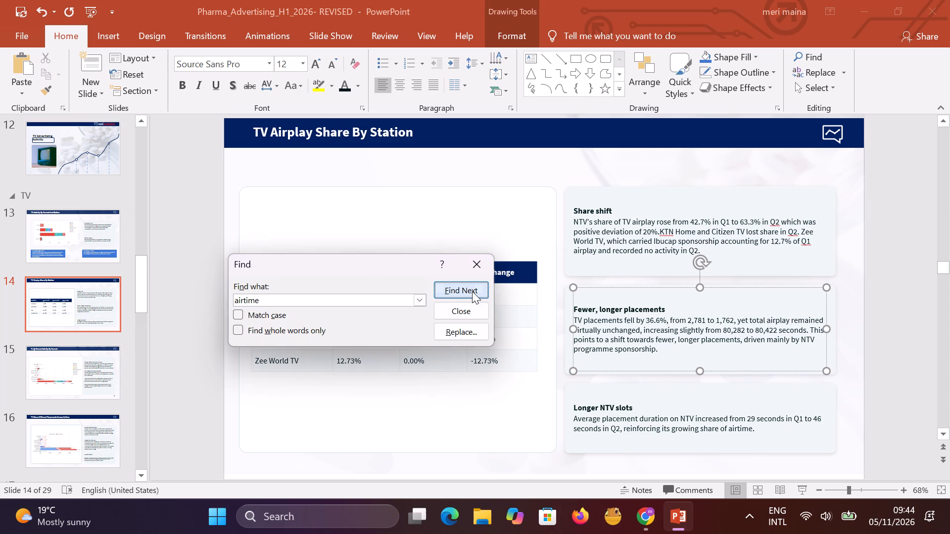
left_click(735, 433)
left_click_drag(738, 429, 740, 429)
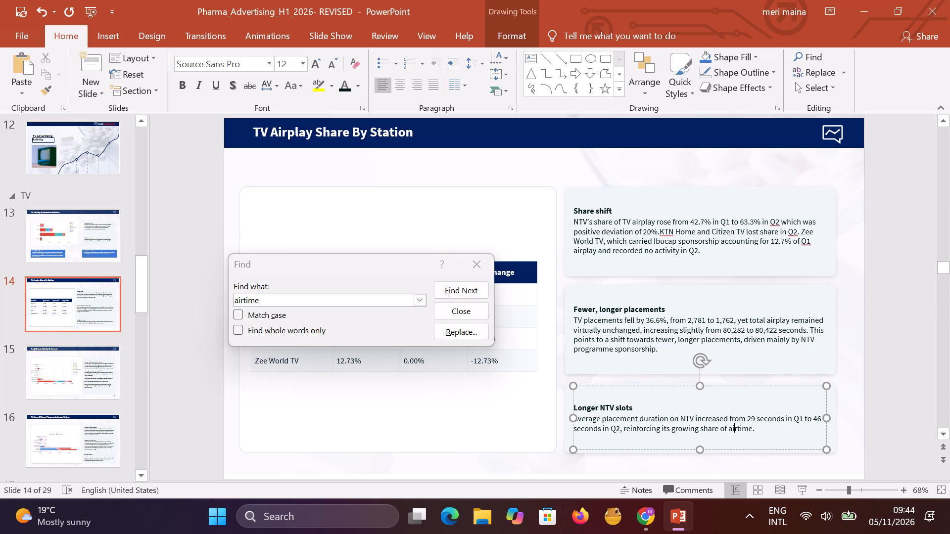
left_click_drag(740, 429, 751, 427)
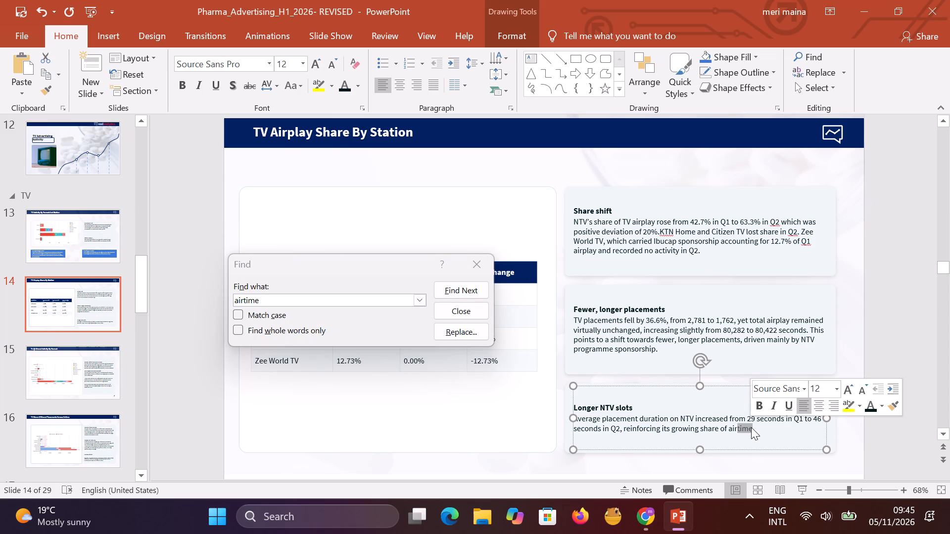
type("play")
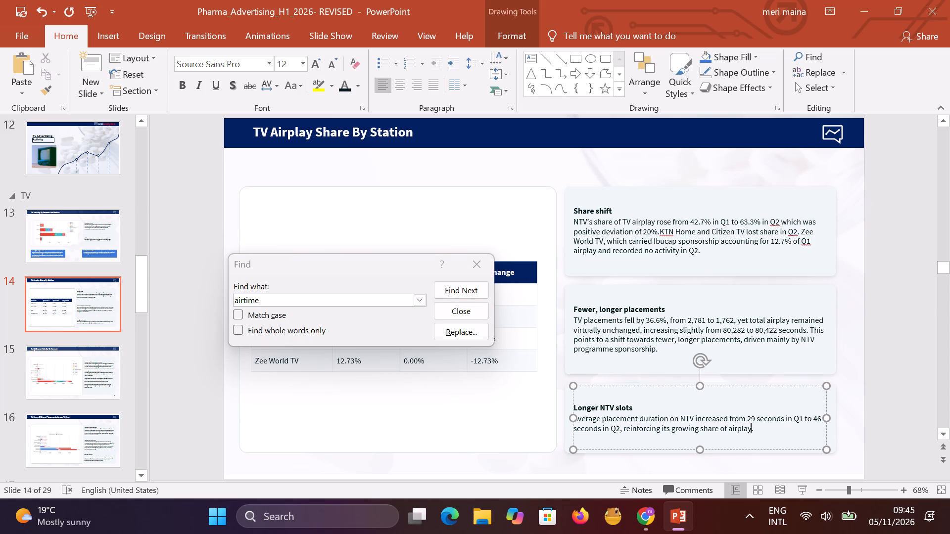
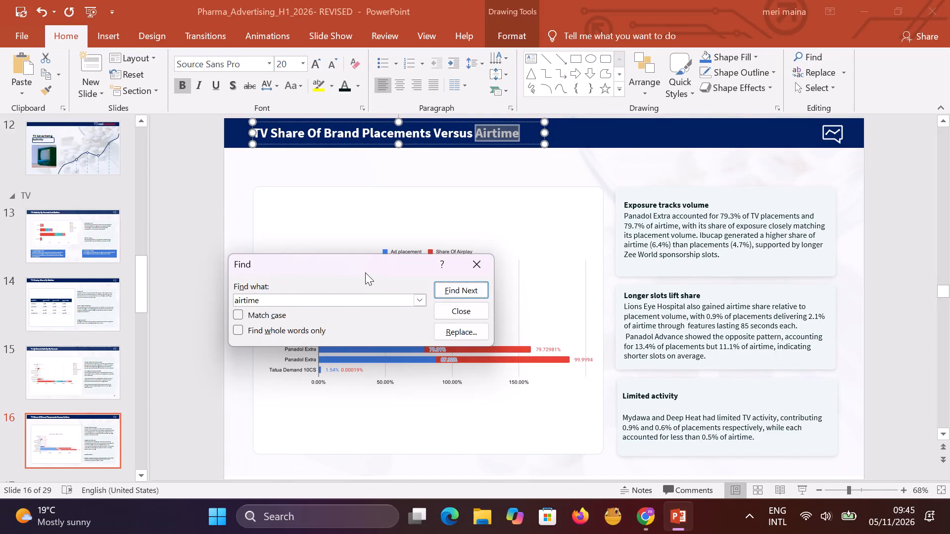
Change "Airtime" to "Airplay" in the title of slide 16, "TV Share Of Brand Placements Versus Airtime".
left_click_drag(365, 272, 441, 259)
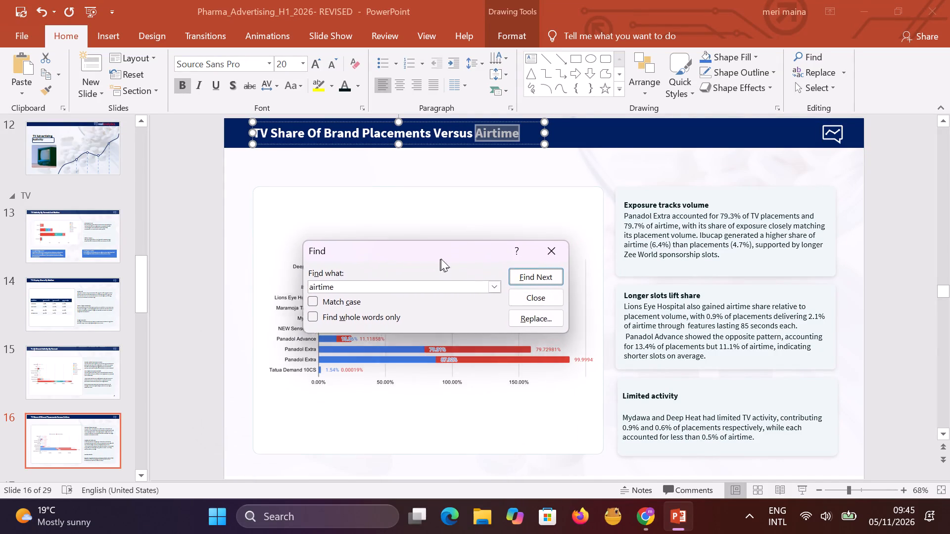
left_click_drag(441, 259, 449, 247)
left_click(479, 119)
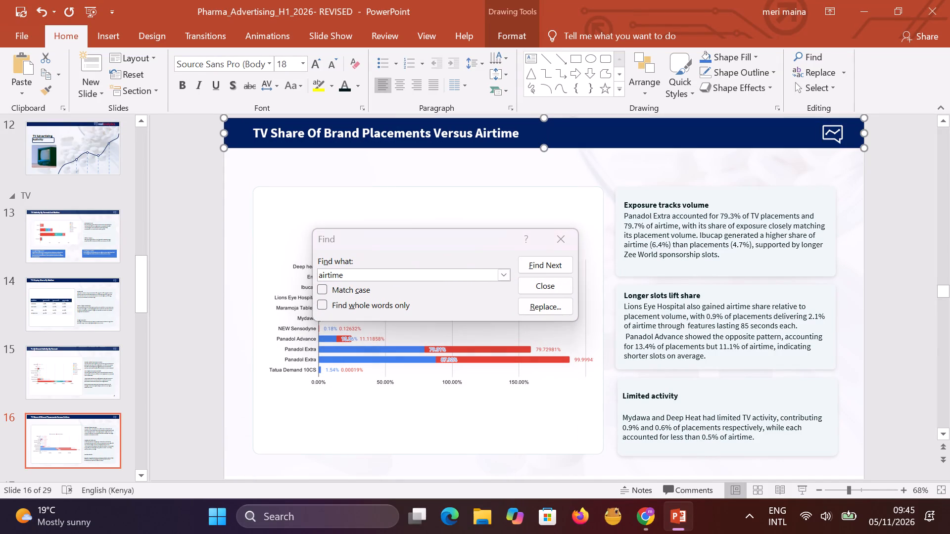
left_click(498, 127)
left_click_drag(494, 130, 518, 133)
left_click(518, 133)
key("BackSpace")
key("BackSpace")
key("BackSpace")
key("BackSpace")
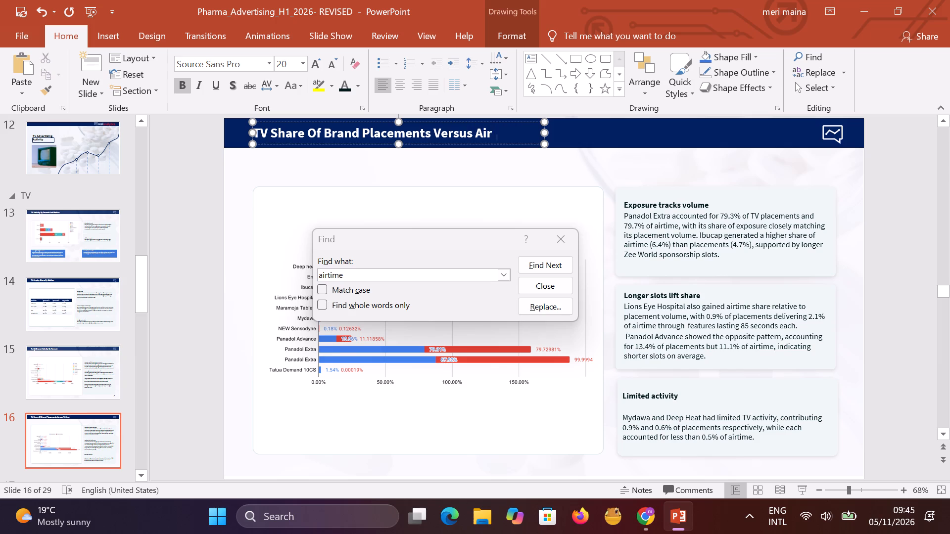
type("play")
Find the next "airtime", in the Panadol Extra sentence of the "Exposure tracks volume" text on slide 16, and change it to "airplay".
left_click(537, 264)
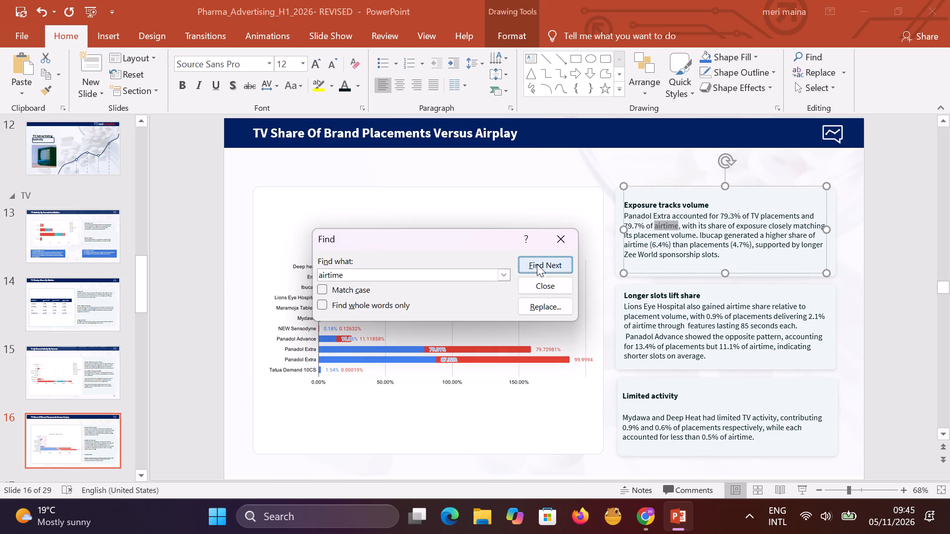
left_click(669, 226)
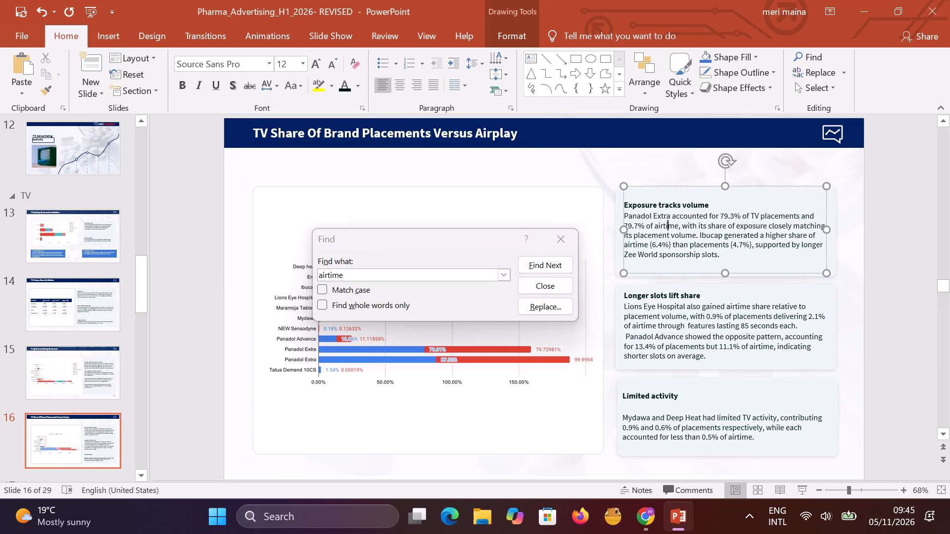
key("BackSpace")
key("Delete")
key("Delete")
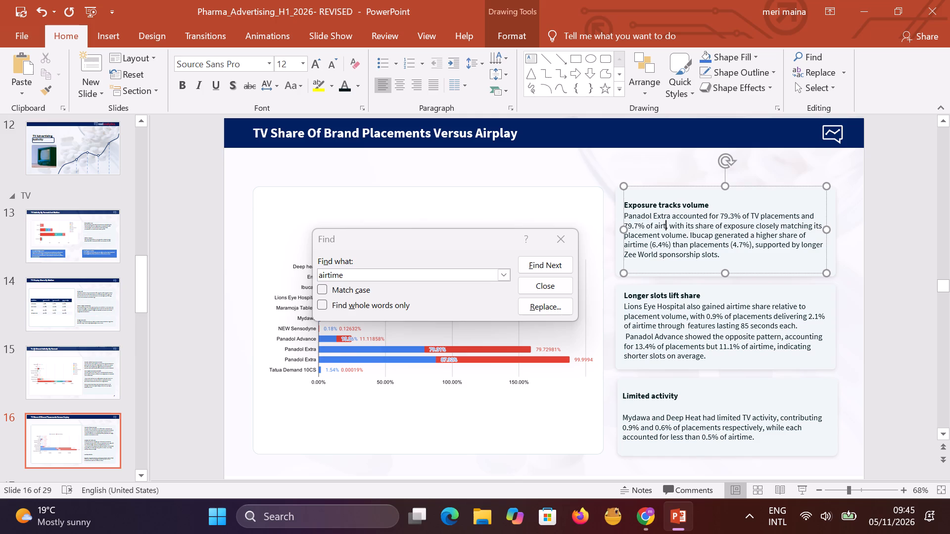
key("BackSpace")
type("play")
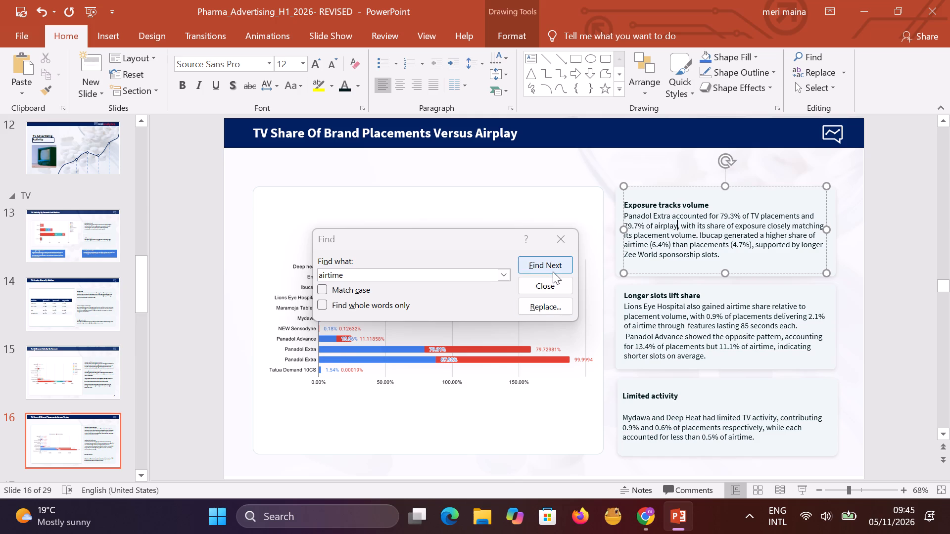
Find the next "airtime", in the Ibucap sentence of the "Exposure tracks volume" text on slide 16, and change it to "airplay".
left_click(550, 269)
left_click(642, 242)
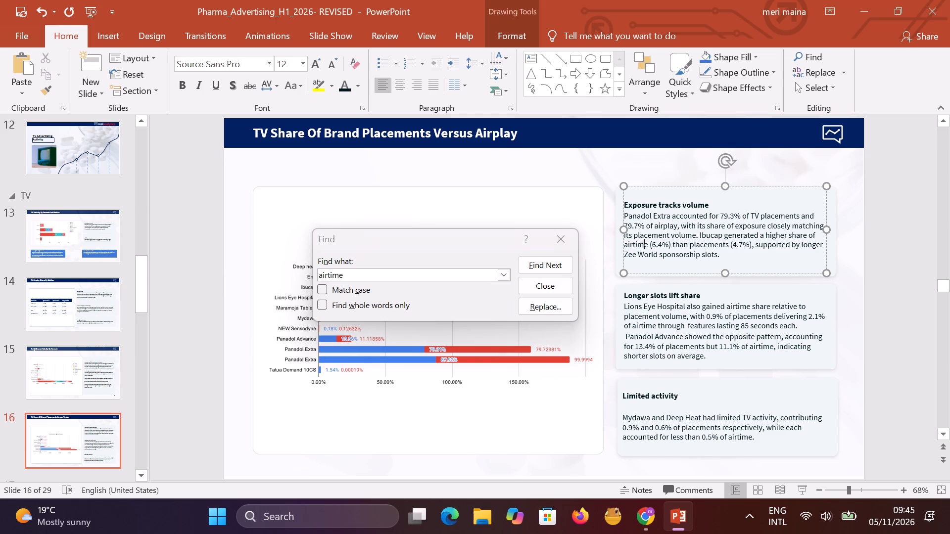
key("BackSpace")
key("BackSpace")
key("BackSpace")
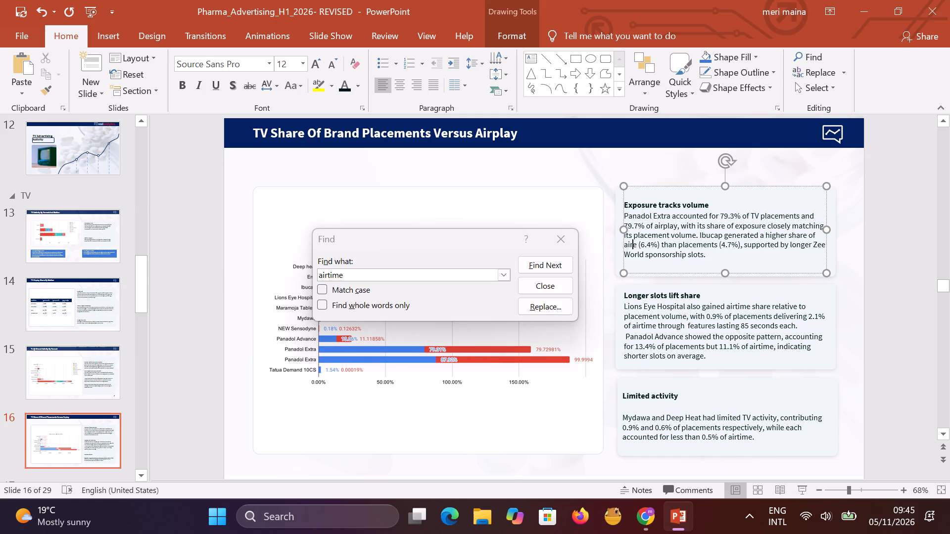
key("Delete")
type("pla")
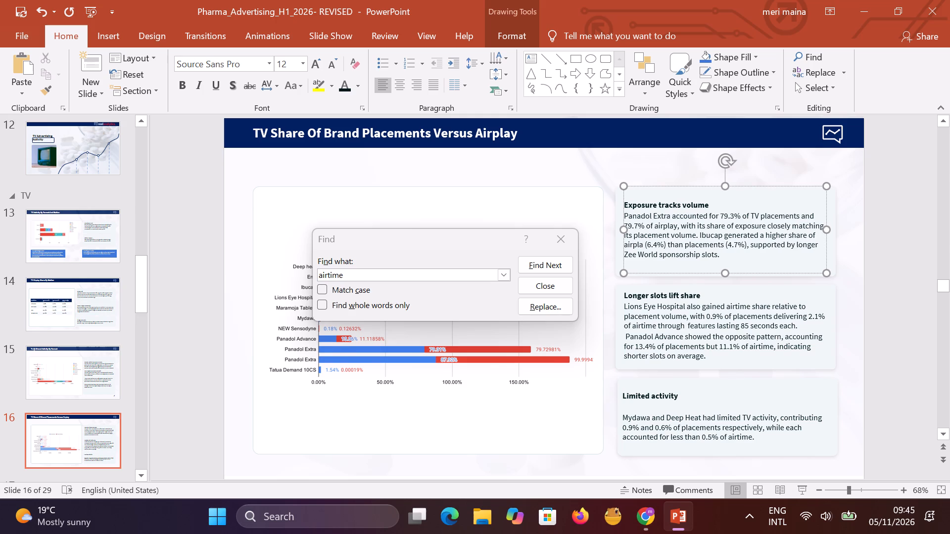
key("y")
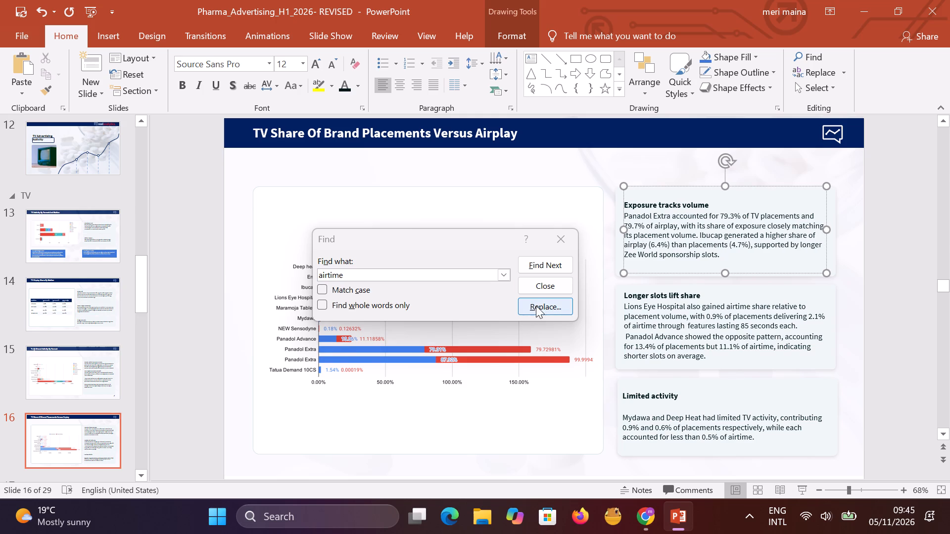
Find the next "airtime", in "gained airtime share" of the "Longer slots lift share" text on slide 16, and change it to "airplay".
left_click(543, 260)
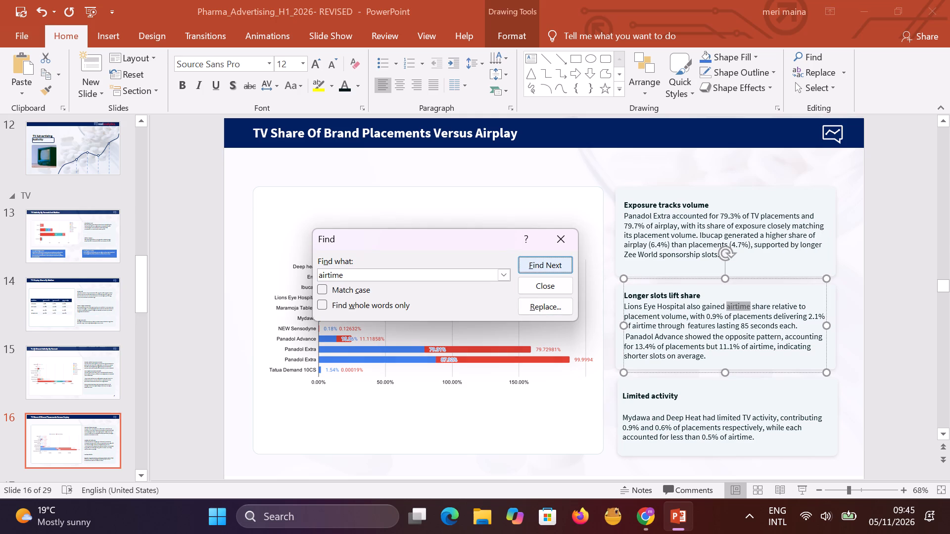
left_click(736, 309)
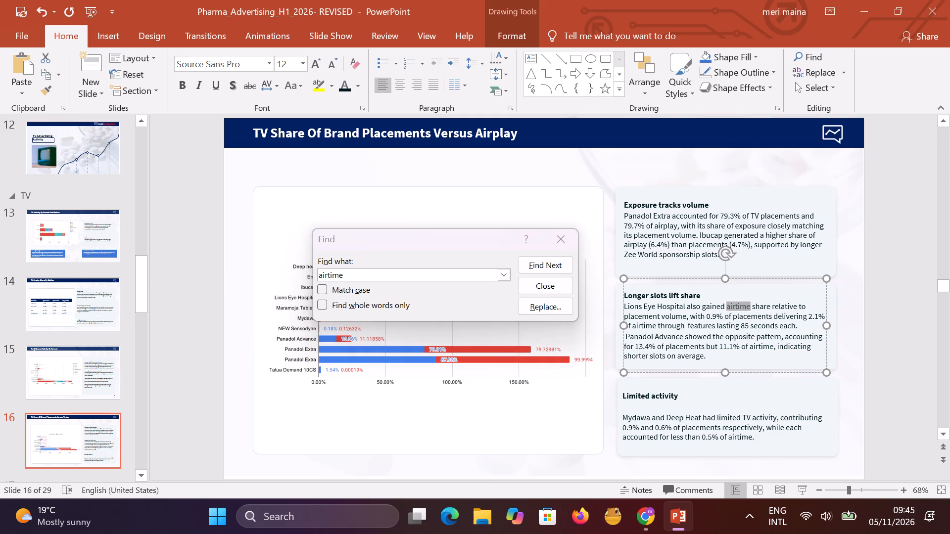
left_click_drag(735, 304, 750, 305)
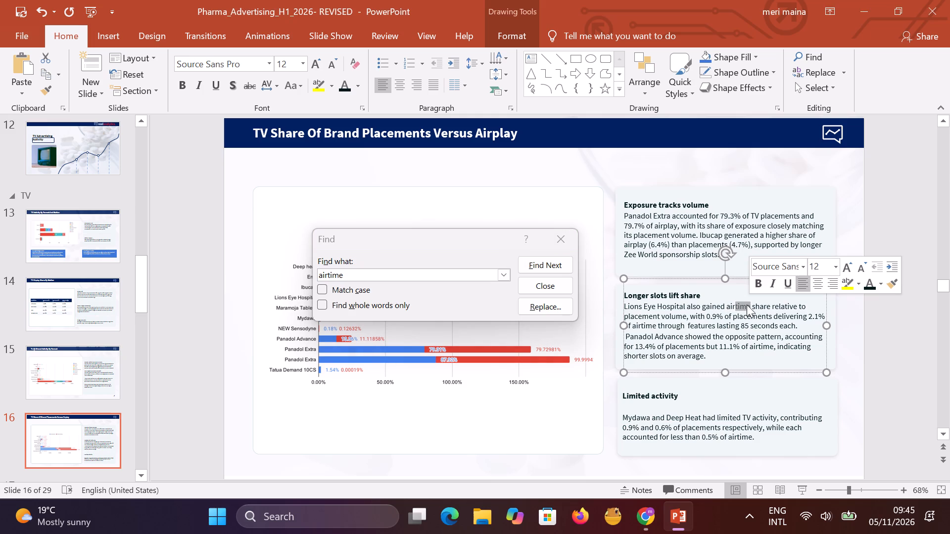
type("play")
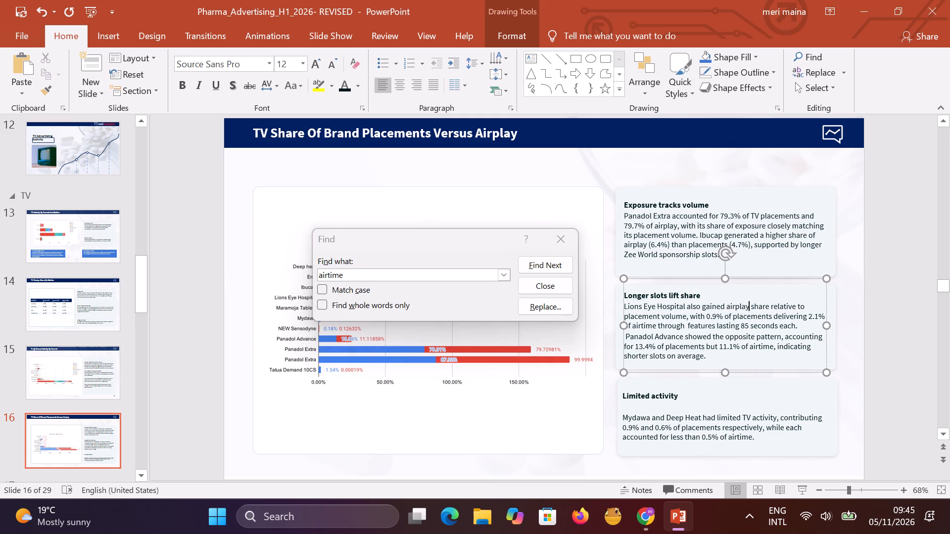
Find the next "airtime", before "through features" in the "Longer slots lift share" text on slide 16, and change it to "airplay".
left_click(542, 263)
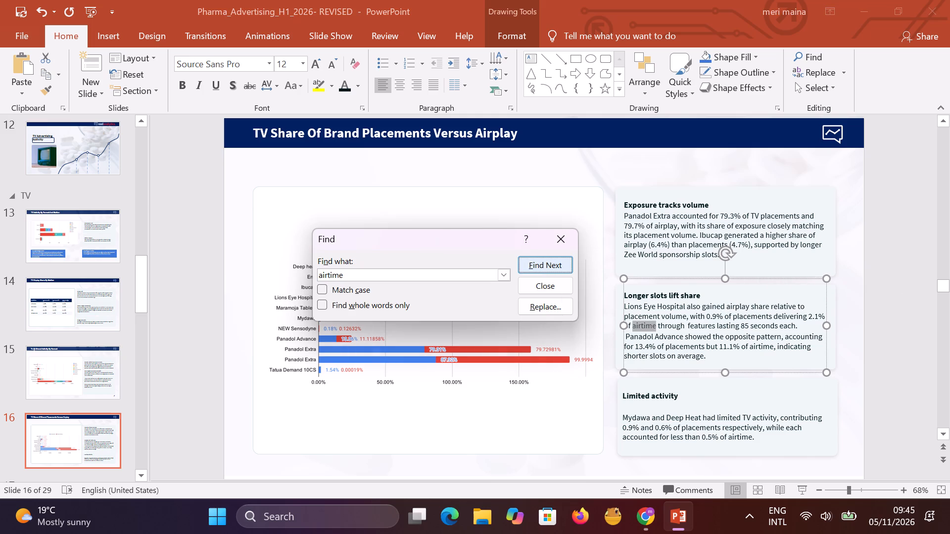
left_click(656, 332)
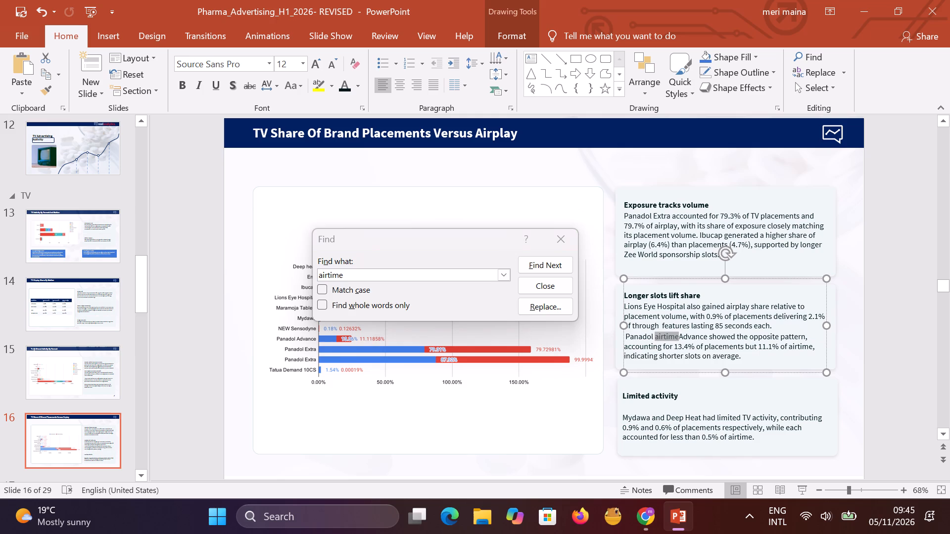
key("ctrl+z")
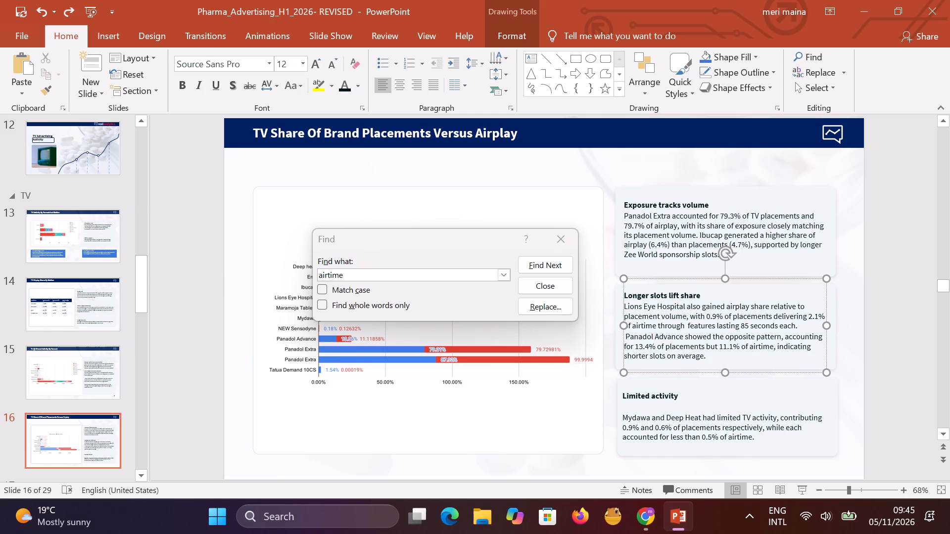
left_click(646, 323)
key("BackSpace")
key("BackSpace")
key("Delete")
key("Delete")
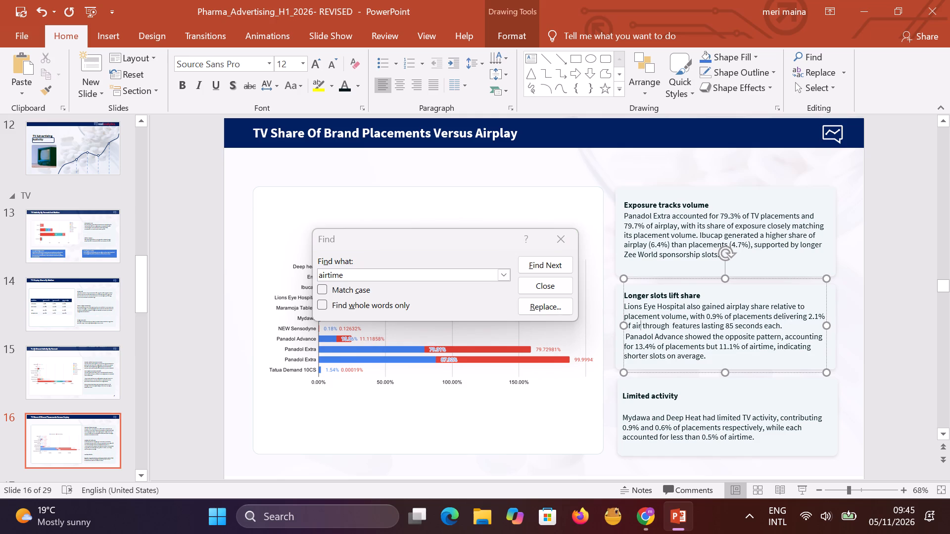
type("play")
Find the next "airtime", in the Panadol Advance sentence of the "Longer slots lift share" text on slide 16, and change it to "airplay".
left_click(545, 262)
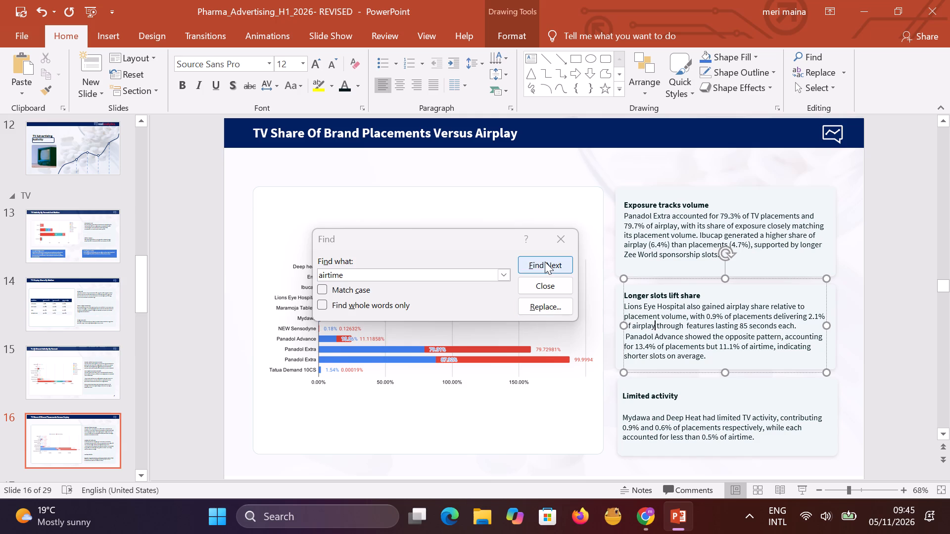
left_click(761, 345)
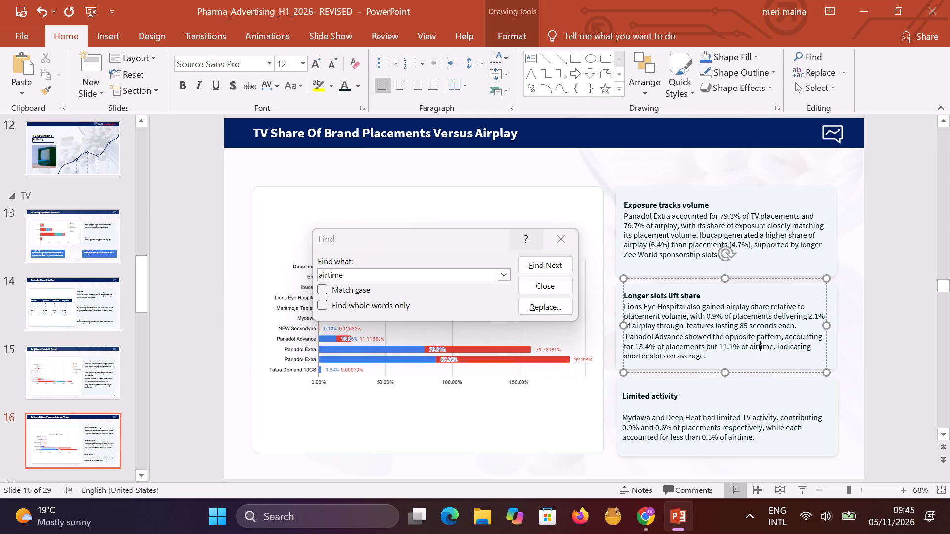
key("BackSpace")
key("Delete")
key("Delete")
key("Delete")
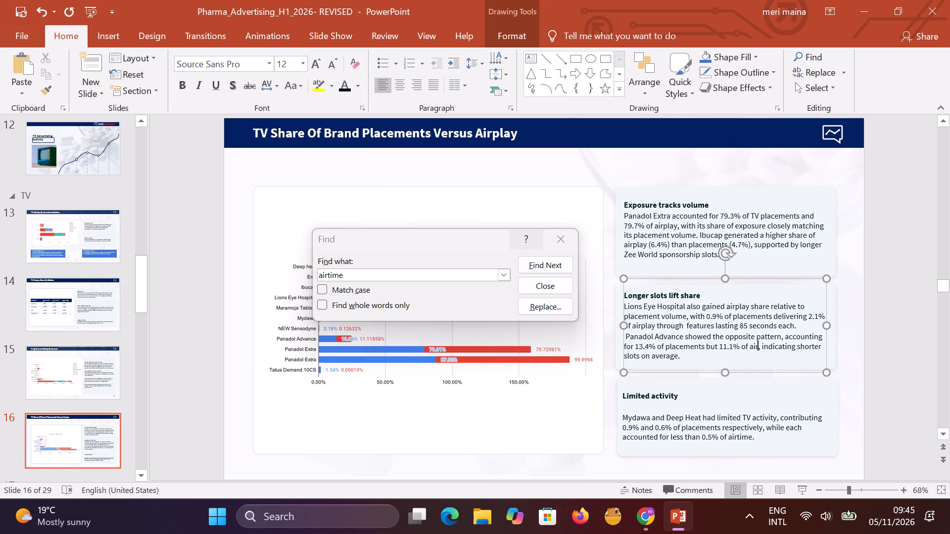
type("play")
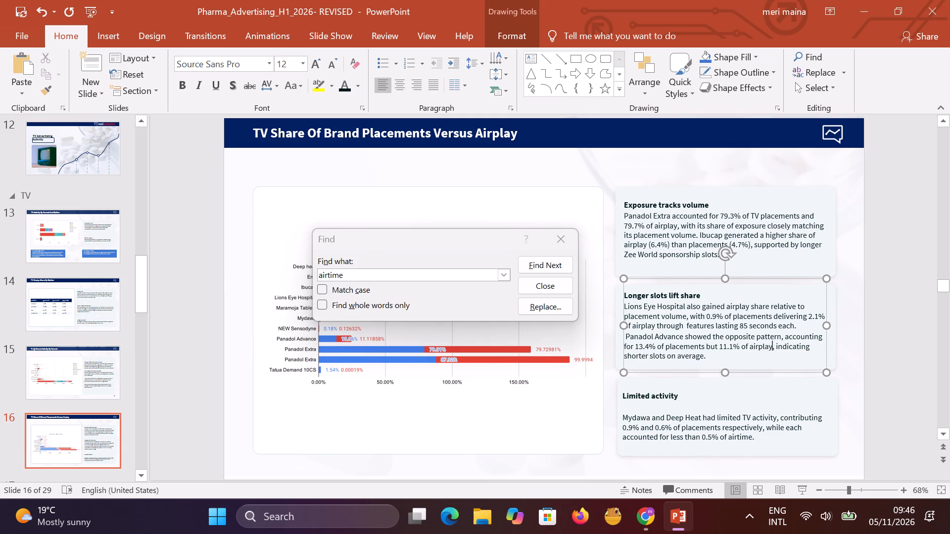
Find the next "airtime", in the "Limited activity" text on slide 16, and change it to "airplay".
left_click(557, 268)
left_click(741, 435)
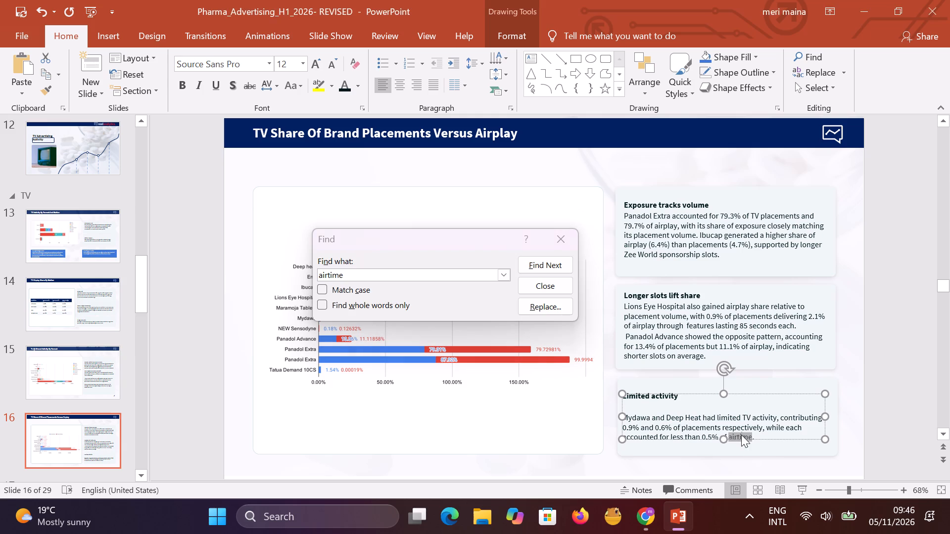
key("BackSpace")
key("BackSpace")
key("Delete")
key("Delete")
type("play")
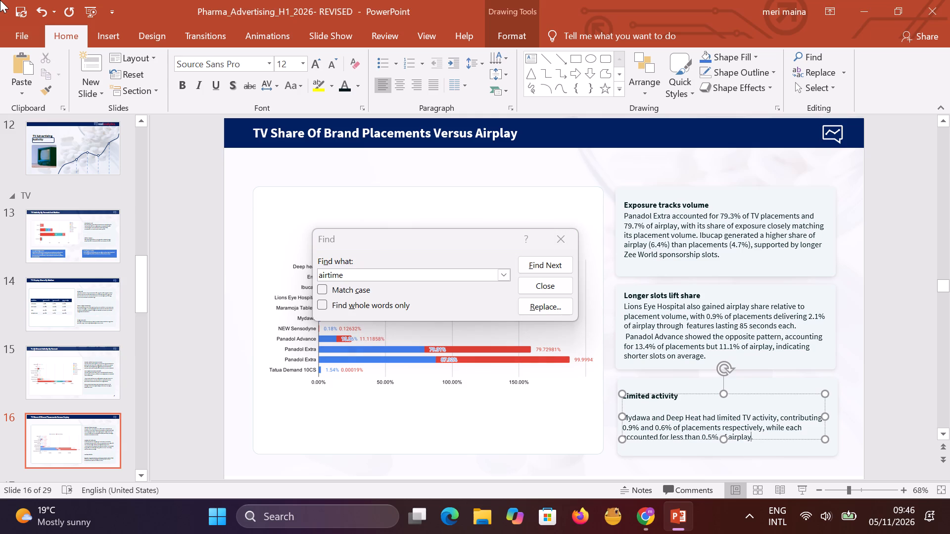
Find the next "airtime", in the Panadol Extra sentence of the "Dominance grew" text on slide 17, and change it to "airplay".
left_click(552, 267)
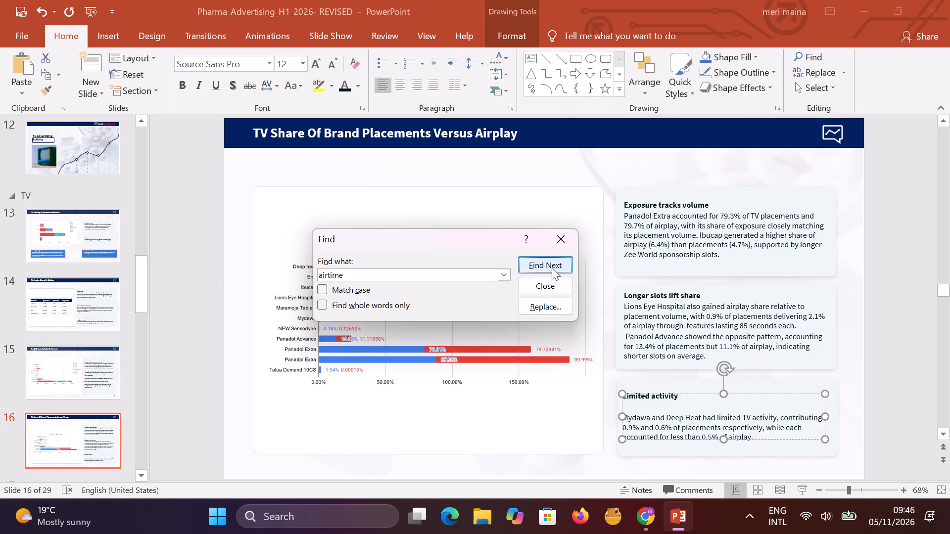
left_click(747, 228)
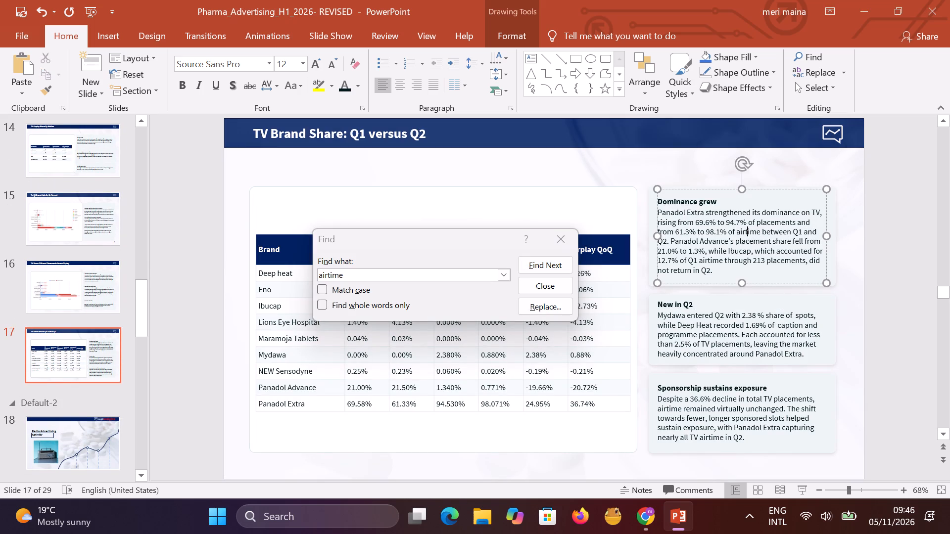
key("BackSpace")
key("Delete")
key("Delete")
key("Delete")
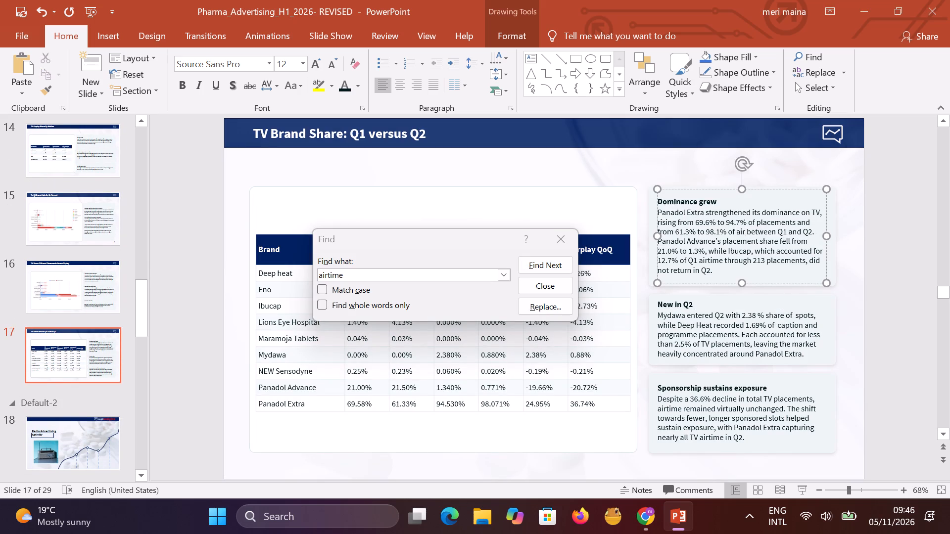
type("play")
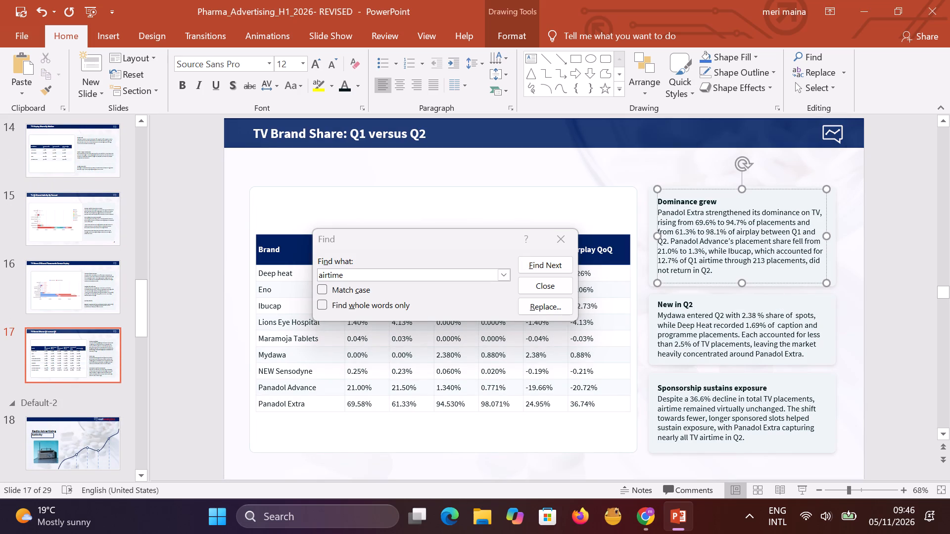
Find the next "airtime", in the Ibucap clause of the "Dominance grew" text on slide 17, and change it to "airplay".
left_click(548, 266)
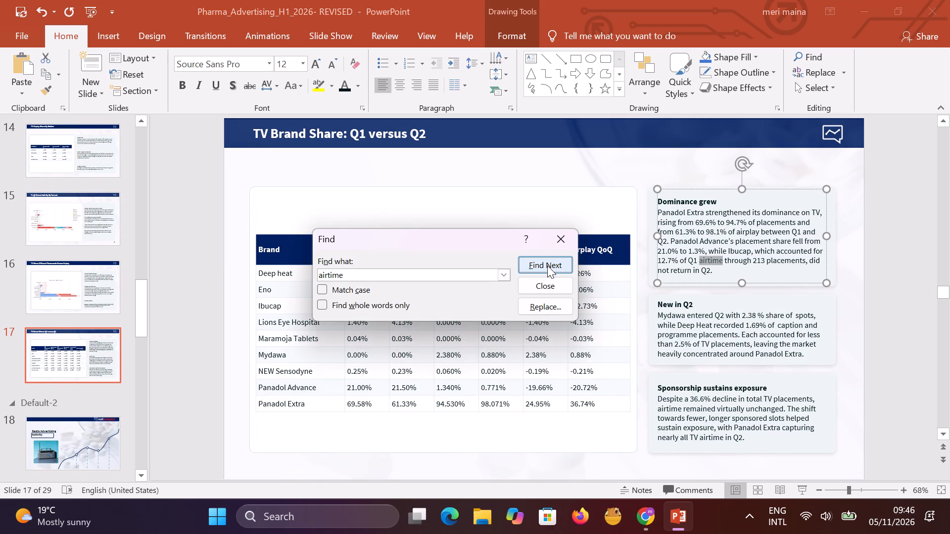
left_click(705, 260)
left_click(713, 260)
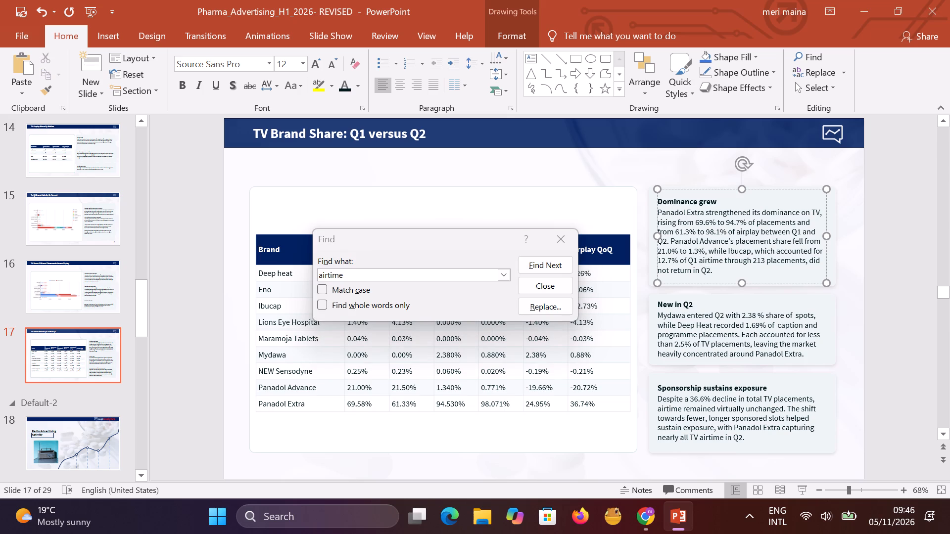
key("BackSpace")
key("Delete")
key("Delete")
key("BackSpace")
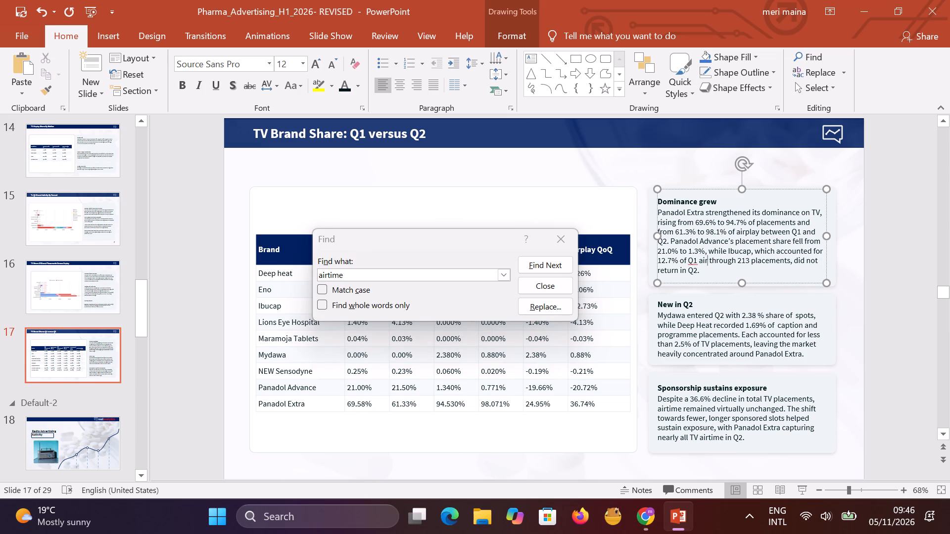
type("pla")
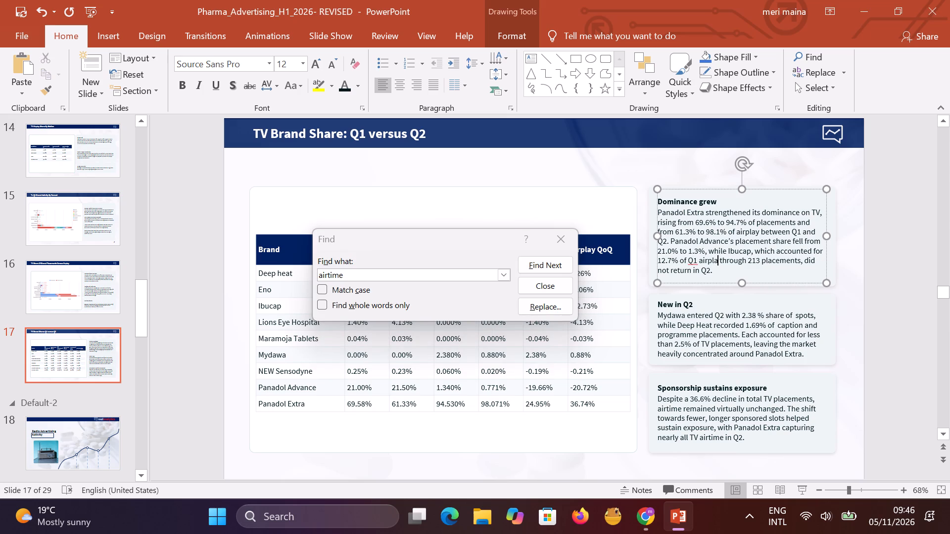
key("y")
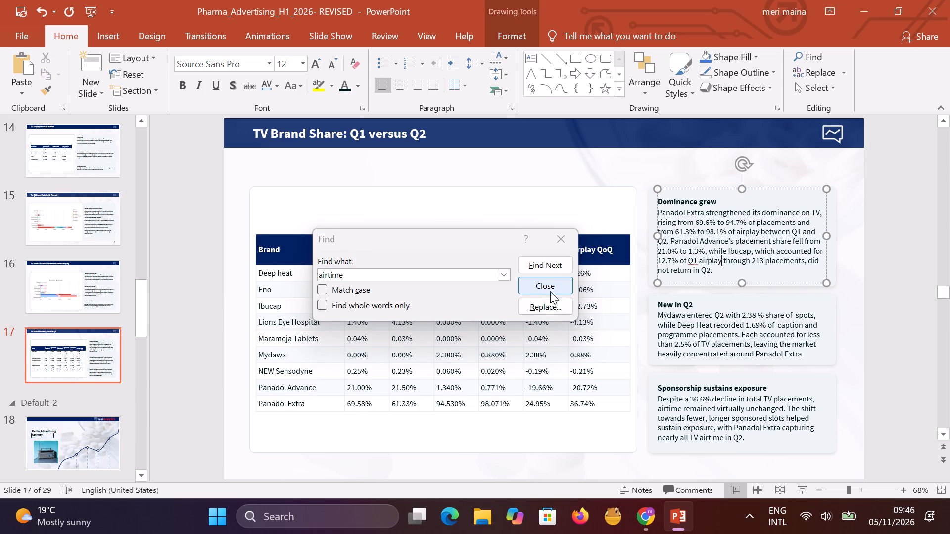
Find the next "airtime", before "remained virtually unchanged" in the "Sponsorship sustains exposure" text on slide 17, and change it to "airplay".
left_click(541, 264)
left_click(684, 407)
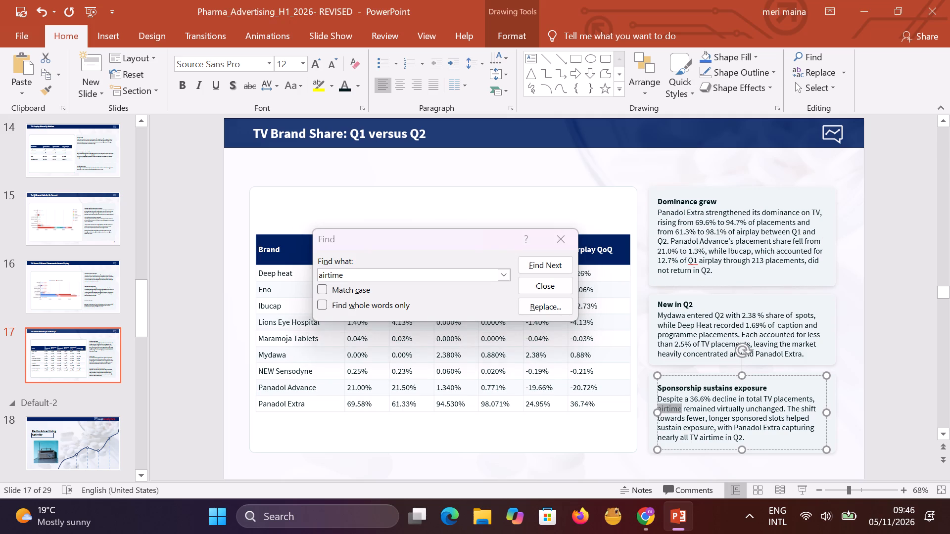
key("BackSpace")
key("BackSpace")
key("BackSpace")
key("BackSpace")
key("BackSpace")
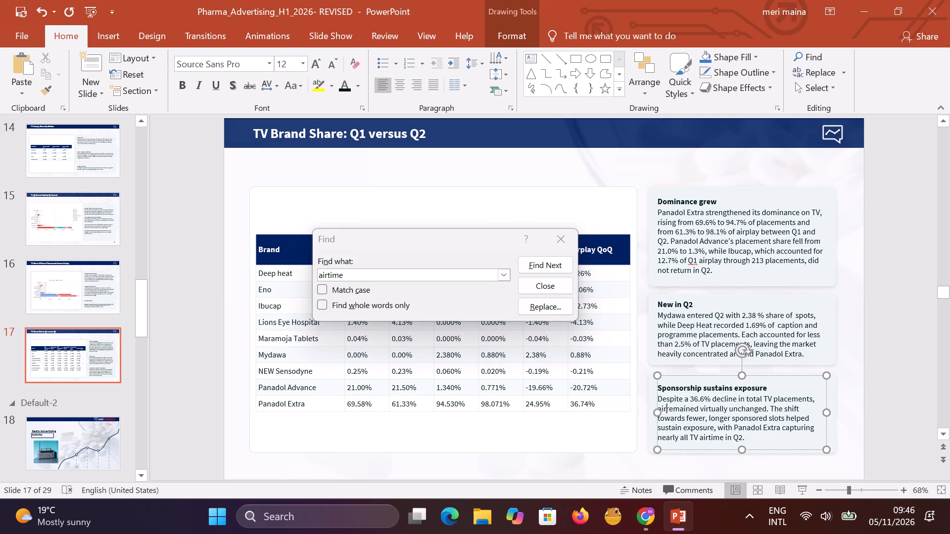
type("play")
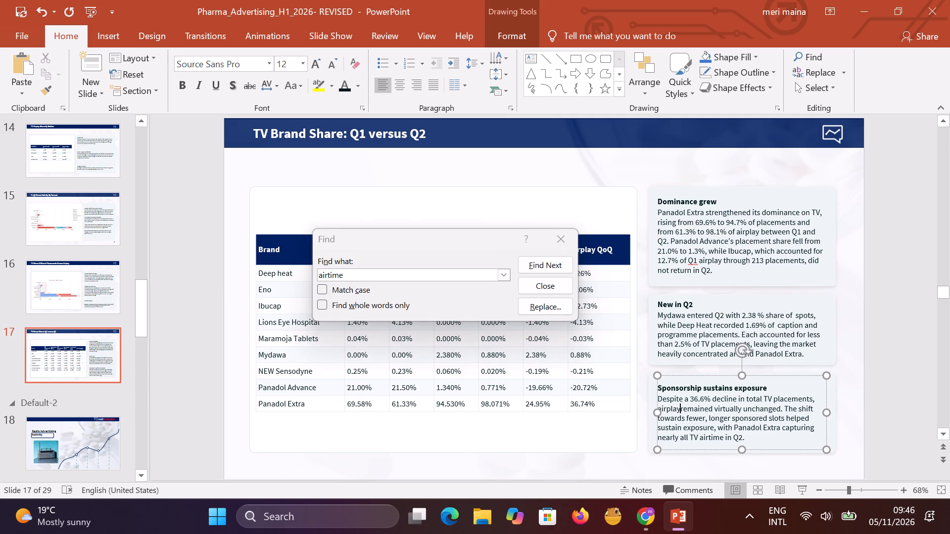
key("space")
Find the next "airtime", in the last sentence of the "Sponsorship sustains exposure" text on slide 17, and change it to "airplay".
left_click(559, 266)
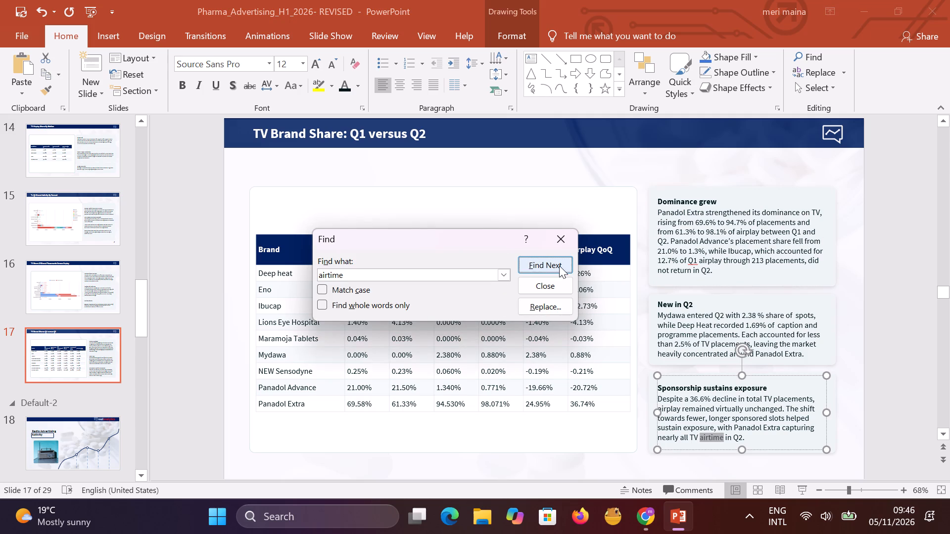
left_click(714, 445)
left_click(718, 437)
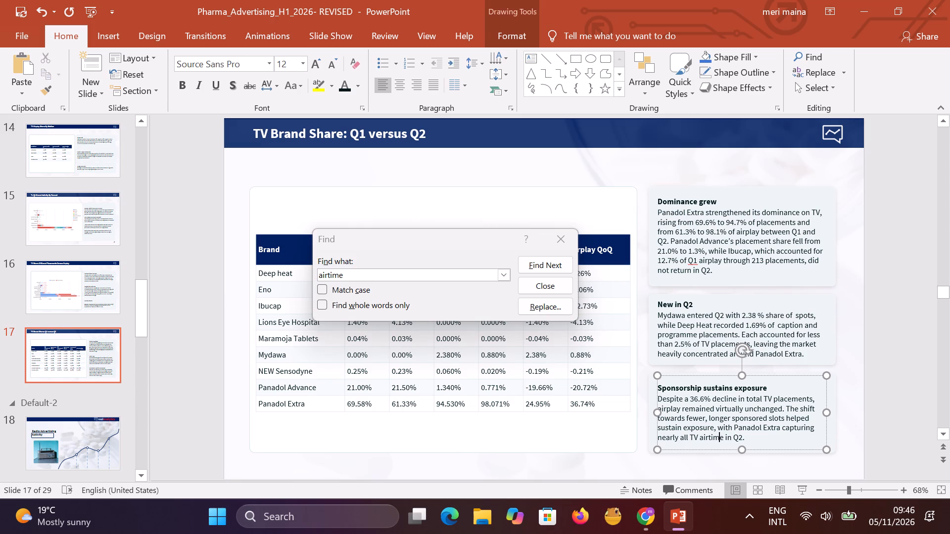
key("BackSpace")
key("BackSpace")
key("BackSpace")
key("Delete")
type("play")
Find the next "airtime", in the "Sponsorship drives airtime" heading on slide 19, and change it to "airplay".
left_click(528, 261)
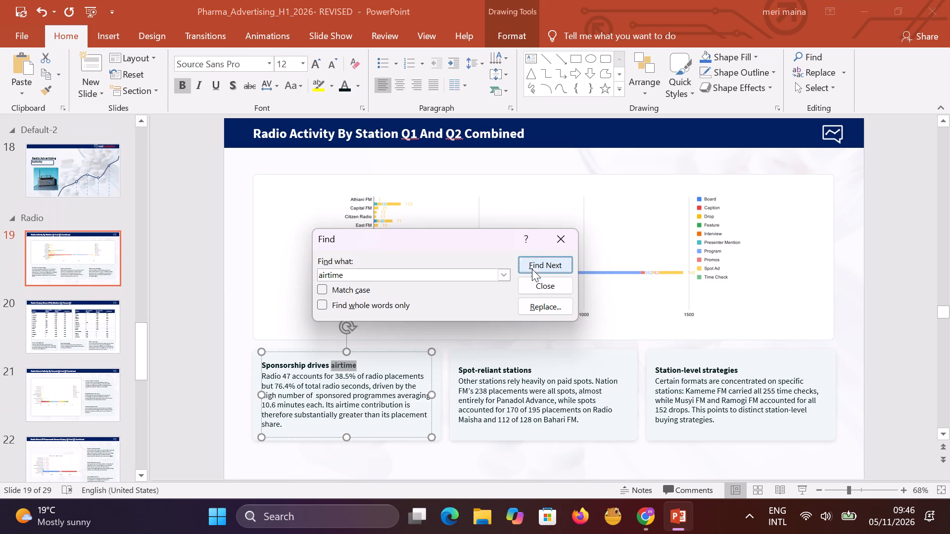
left_click(344, 362)
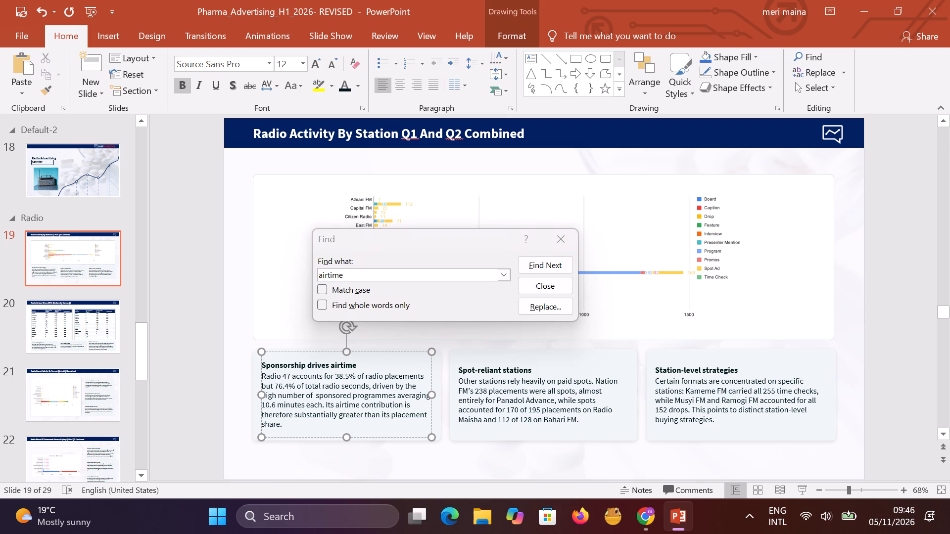
key("BackSpace")
key("Delete")
key("Delete")
key("Delete")
type("play")
Find the next "airtime", before "contribution" in the Radio 47 text on slide 19, and change it to "airplay".
left_click(537, 263)
left_click(353, 404)
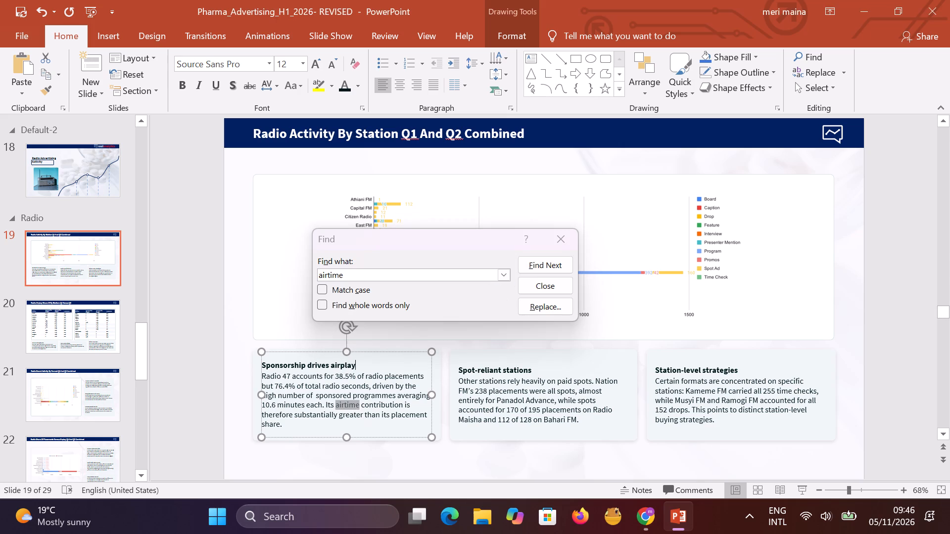
key("BackSpace")
key("BackSpace")
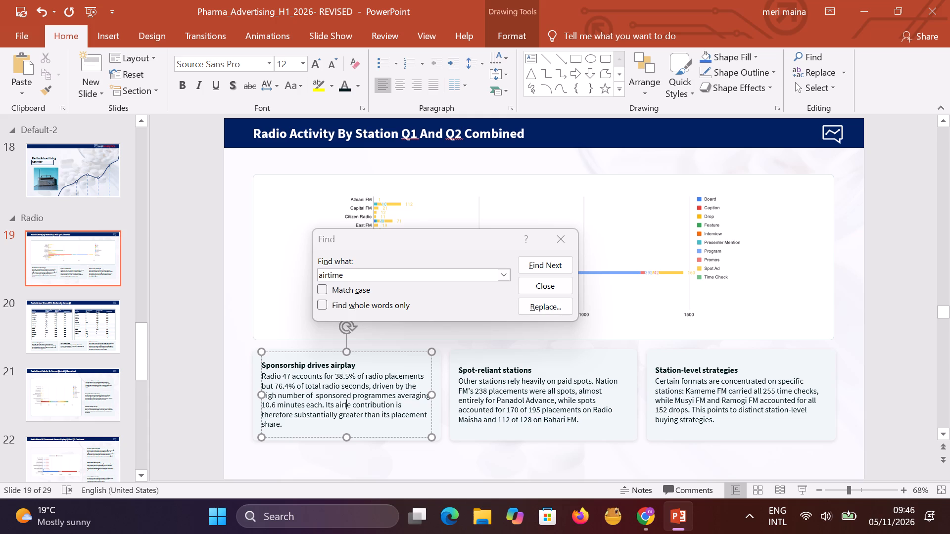
key("BackSpace")
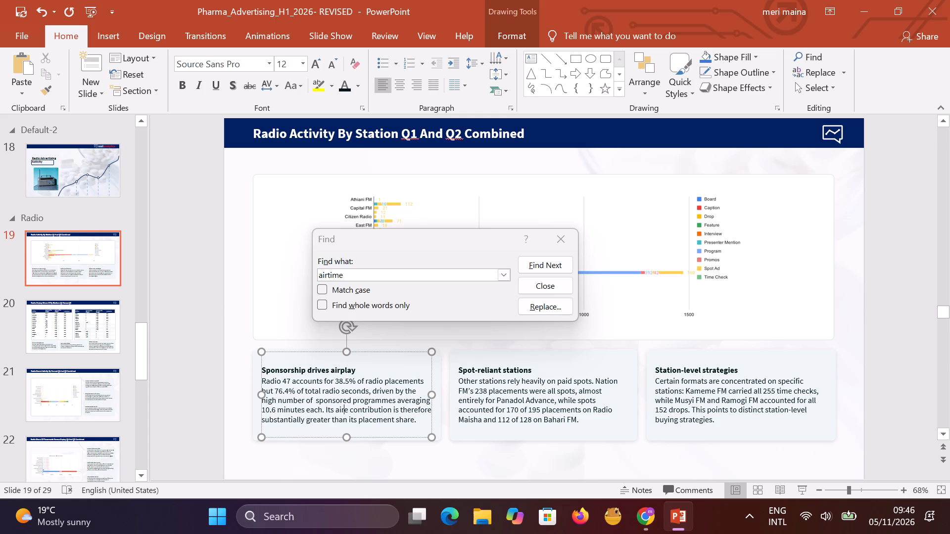
key("Delete")
type("play")
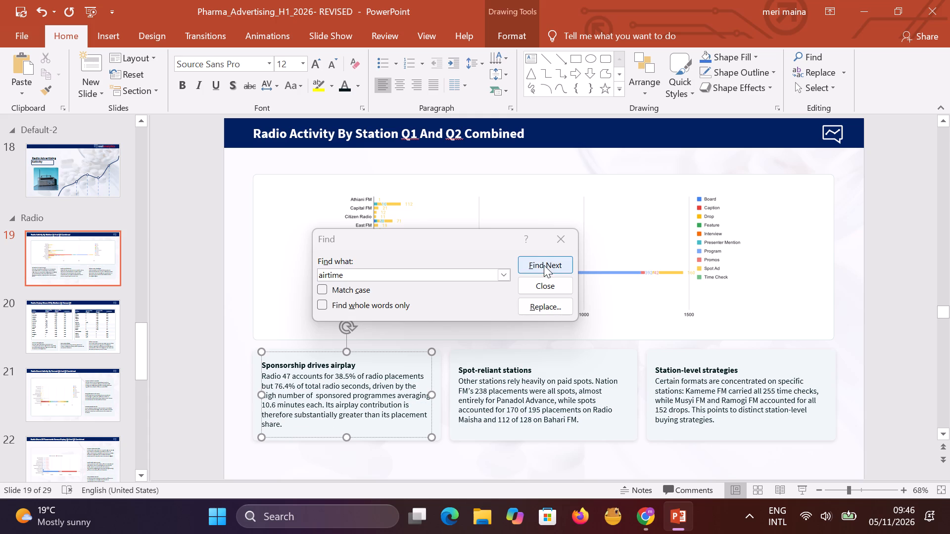
Find the next "airtime", in the "Radio 47 strengthened" text on slide 20, and change it to "airplay".
left_click(544, 265)
left_click(288, 425)
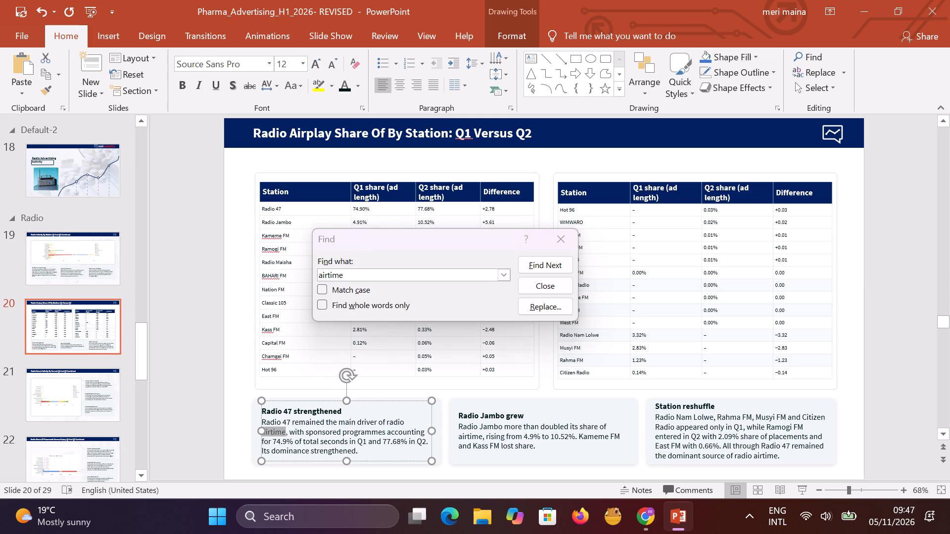
left_click(282, 435)
key("BackSpace")
key("BackSpace")
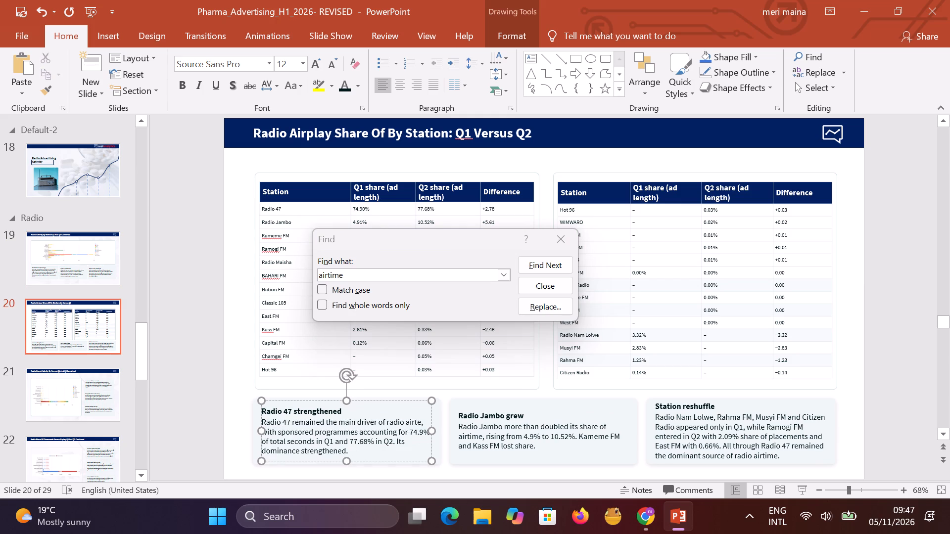
key("BackSpace")
key("Delete")
type("play")
Find the next "airtime", in the "Radio Jambo grew" text on slide 20, and change it to "airplay", keeping the comma after it.
left_click(549, 264)
left_click(474, 437)
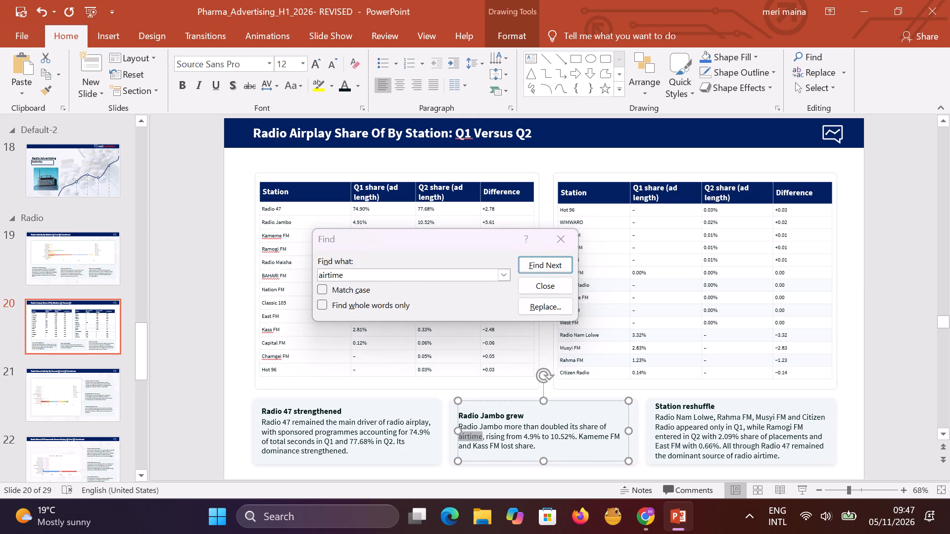
left_click(480, 435)
key("BackSpace")
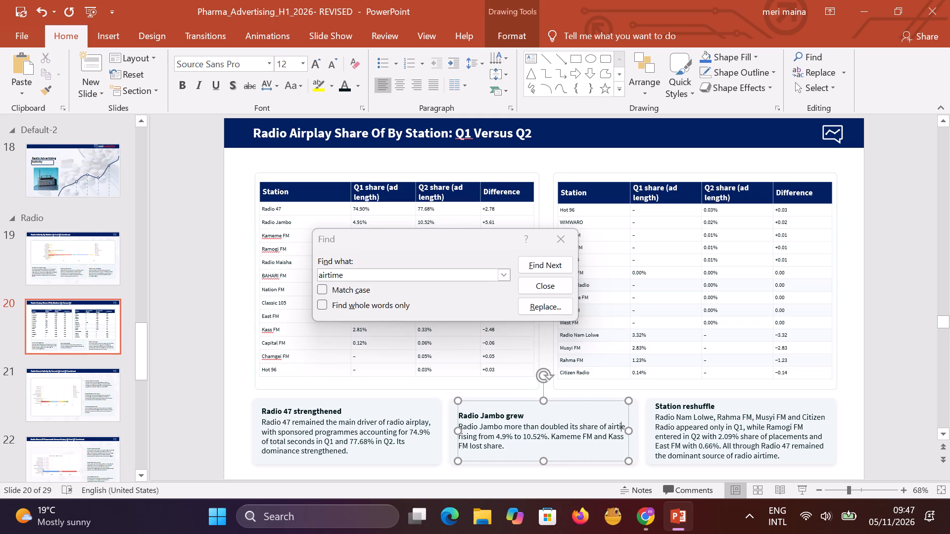
key("Delete")
key("Delete")
key("BackSpace")
key("BackSpace")
type("play")
key("comma")
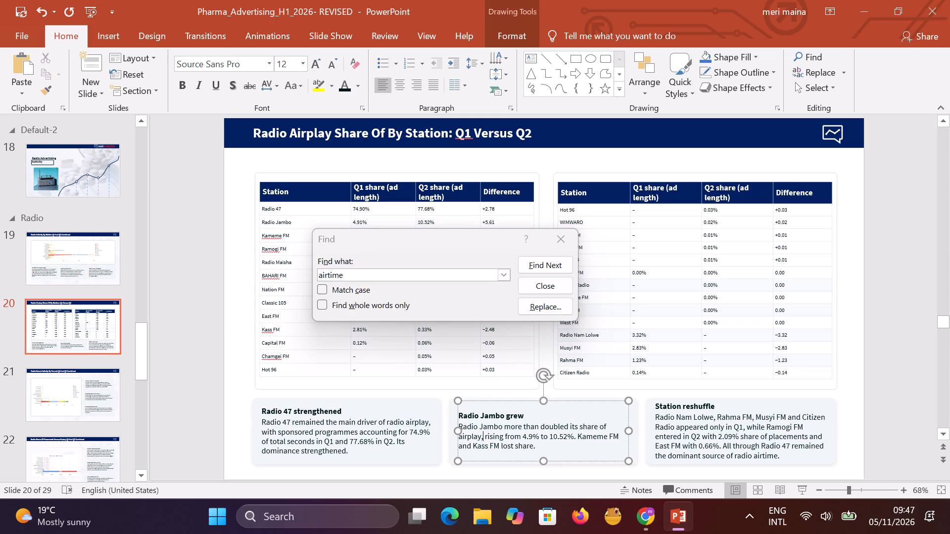
Find the next "airtime", at the end of the "Station reshuffle" text on slide 20, and change it to "airplay".
left_click(537, 264)
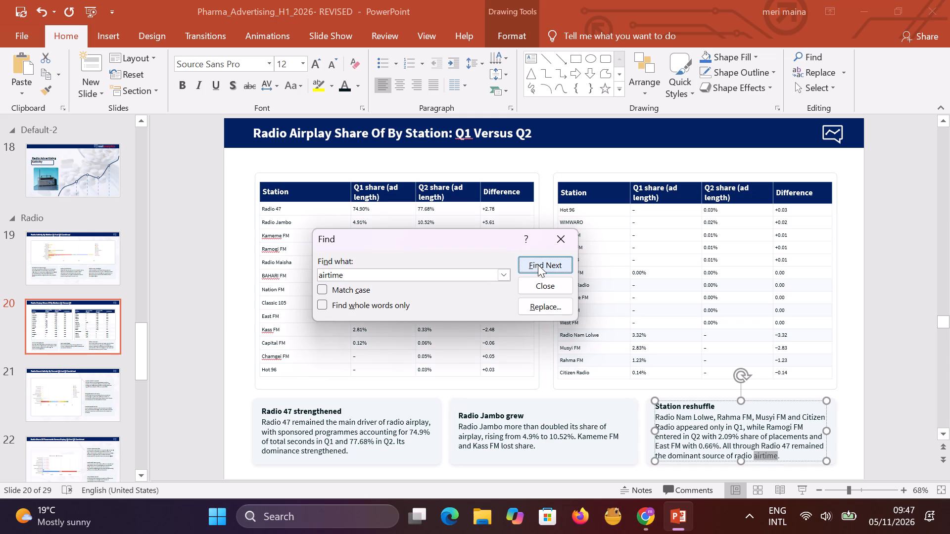
left_click(757, 452)
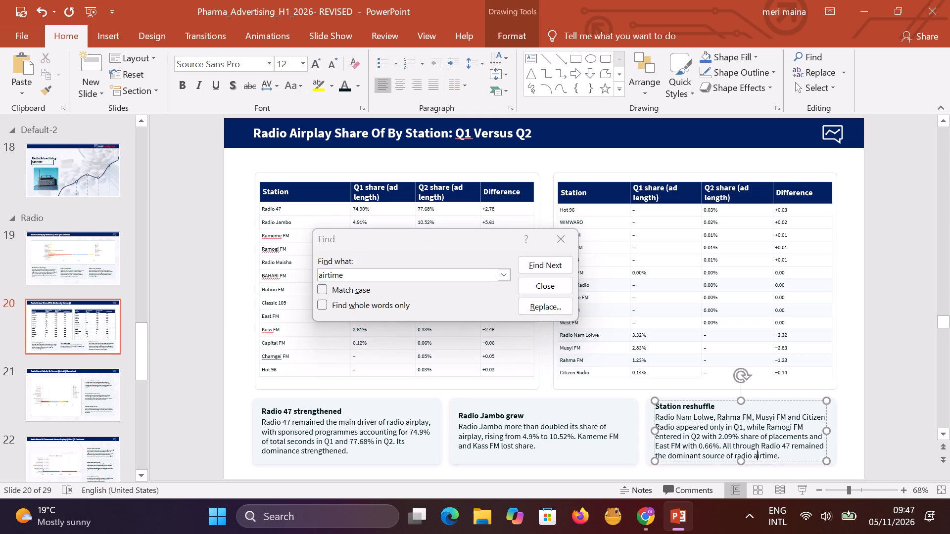
left_click_drag(763, 456, 777, 455)
type("play")
Search the presentation for any remaining "airtime" and end the search.
left_click(542, 267)
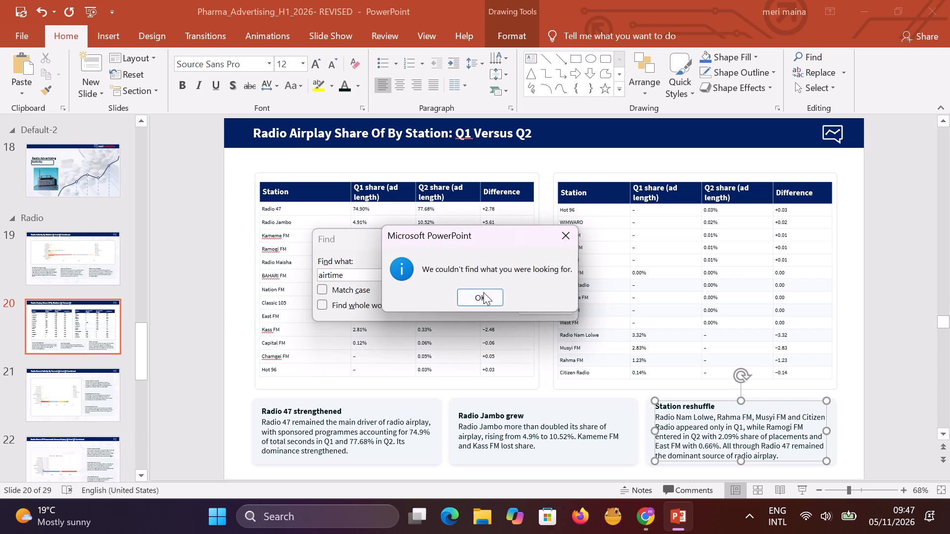
left_click(475, 298)
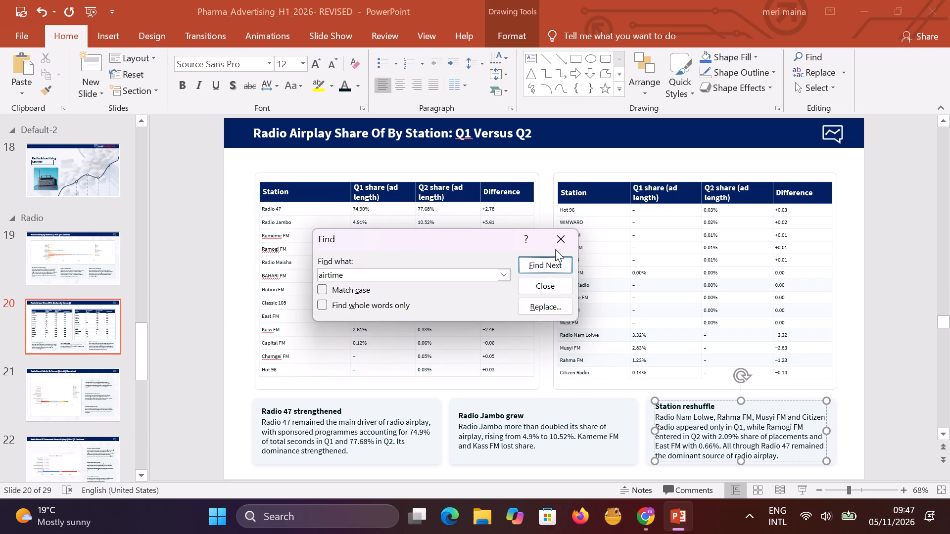
left_click(559, 236)
left_click(888, 311)
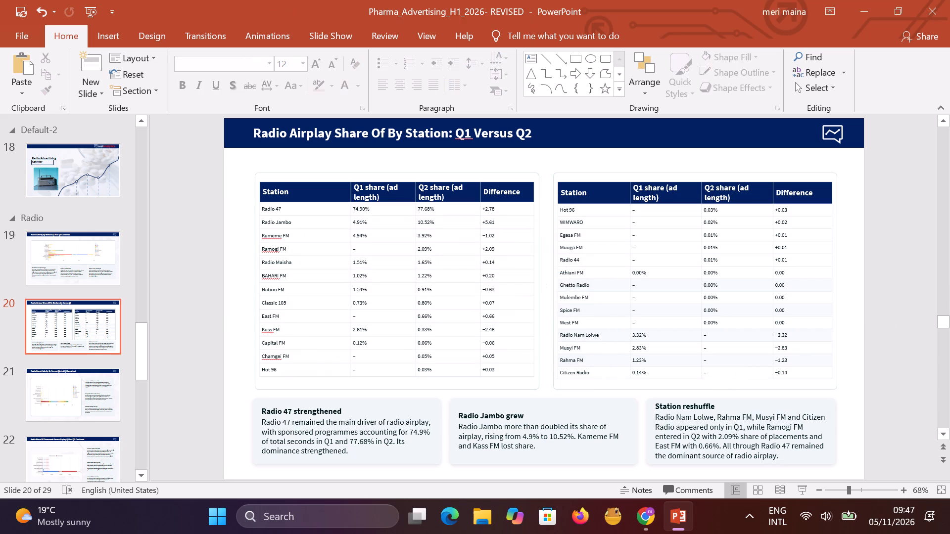
Review the titles and wording on the radio and TV slides, going from slide 22 back to slide 15 and ending on slide 17.
left_click_drag(138, 371, 141, 358)
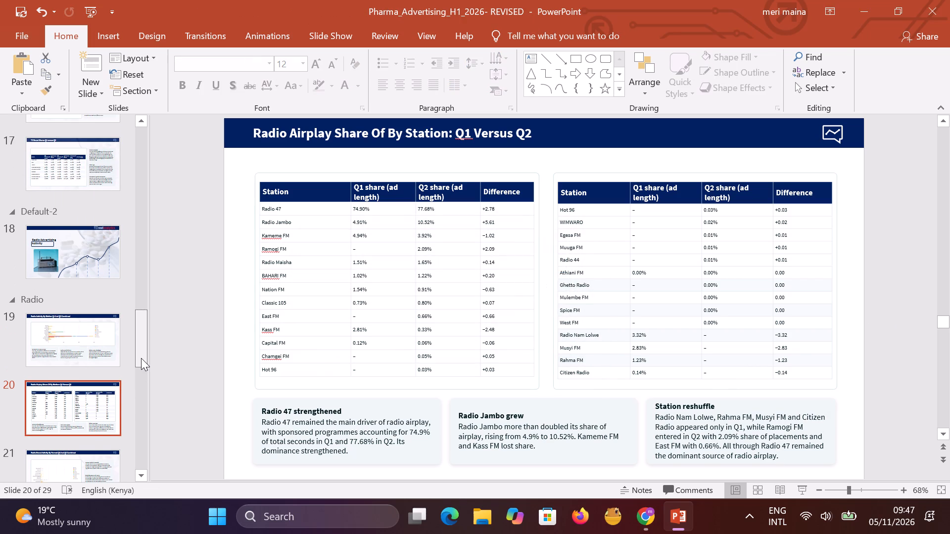
left_click_drag(141, 358, 148, 333)
scroll(341, 371, "down", 8)
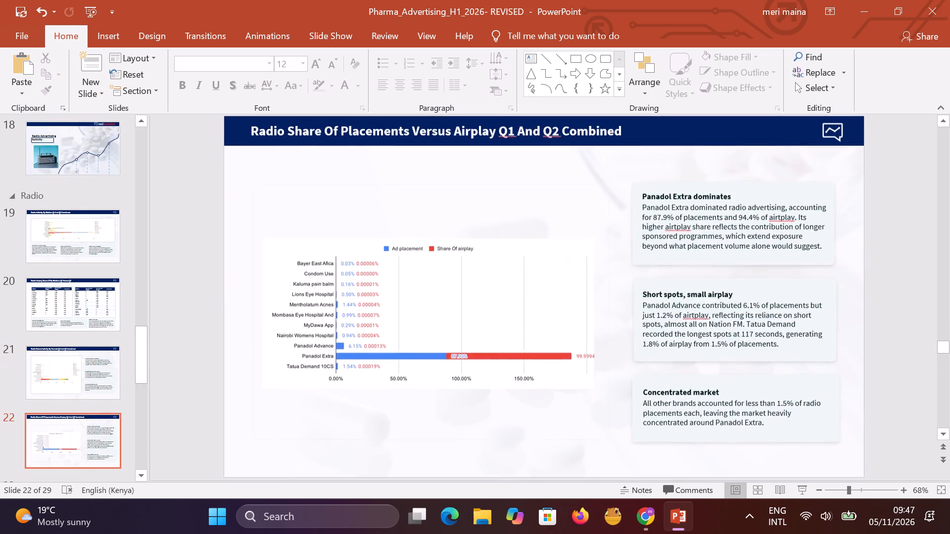
scroll(139, 350, "up", 8)
left_click(107, 274)
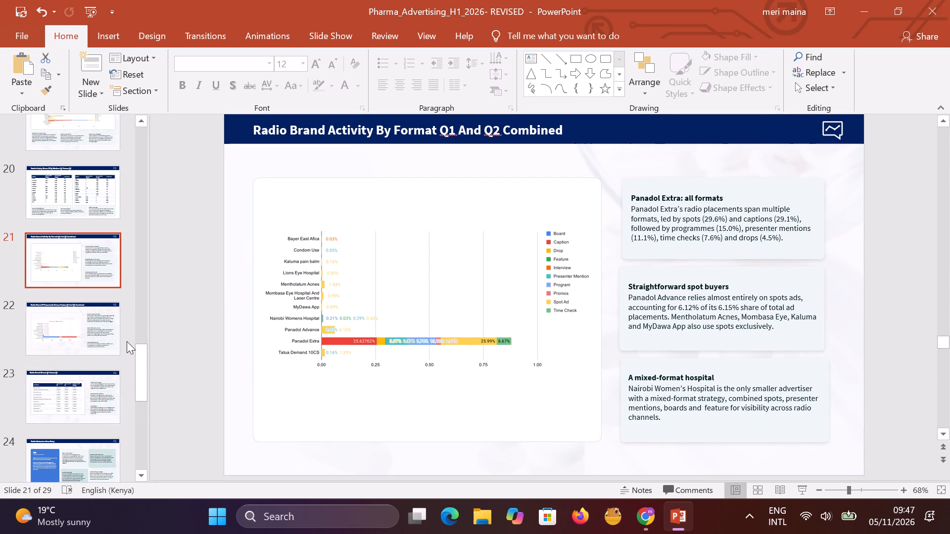
scroll(130, 345, "up", 15)
left_click(102, 267)
scroll(119, 276, "up", 5)
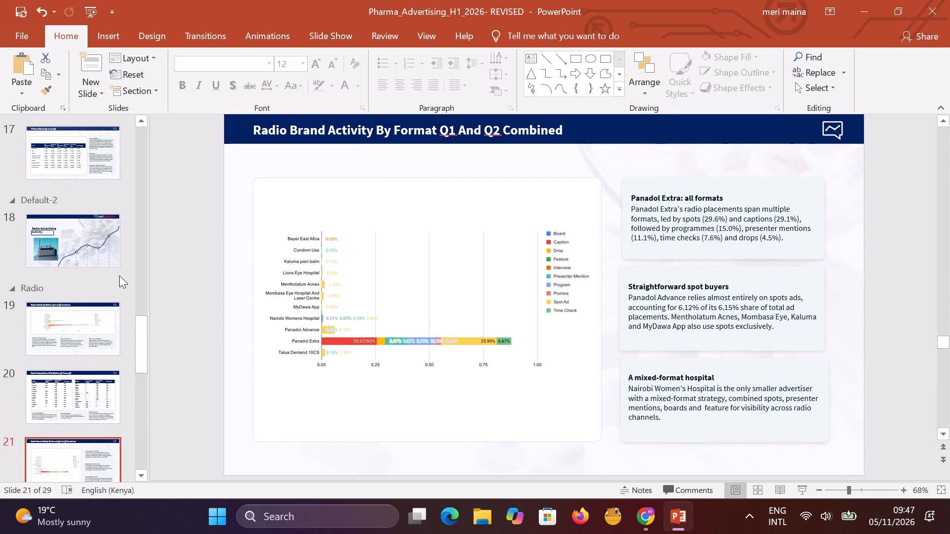
scroll(119, 275, "up", 14)
left_click(87, 294)
scroll(89, 304, "up", 6)
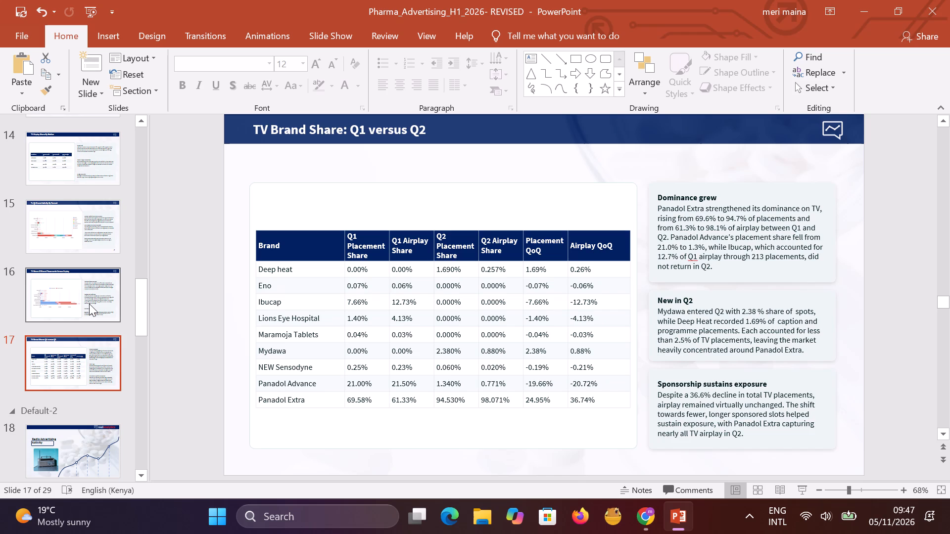
scroll(89, 304, "up", 4)
left_click(69, 271)
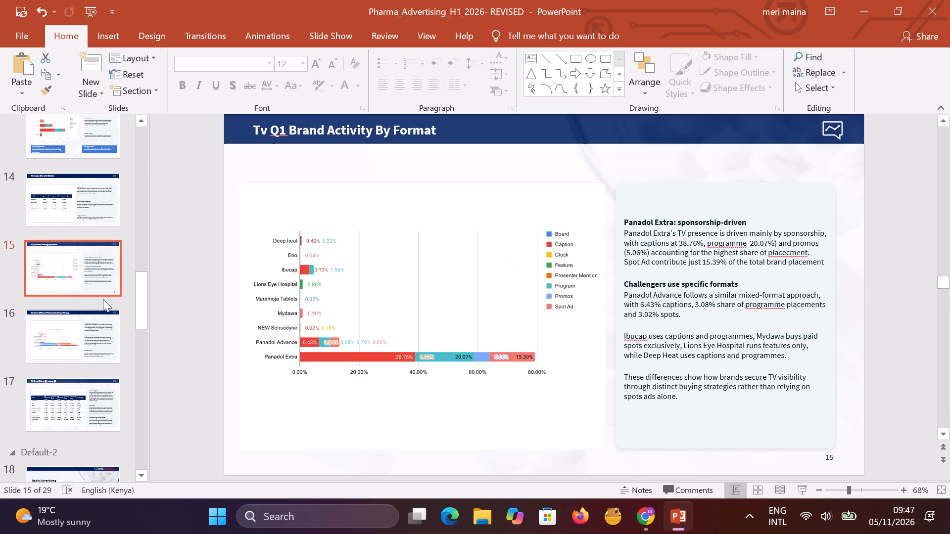
scroll(103, 299, "up", 5)
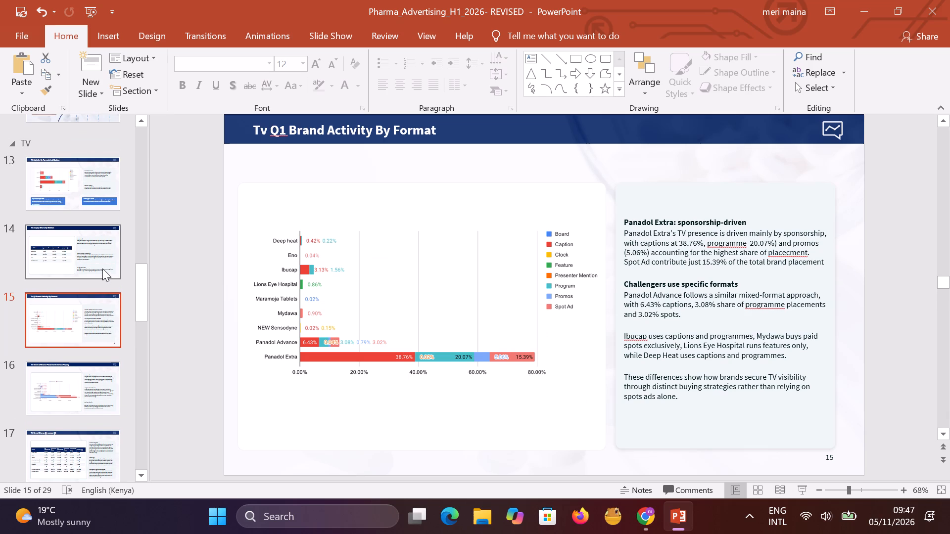
left_click(101, 381)
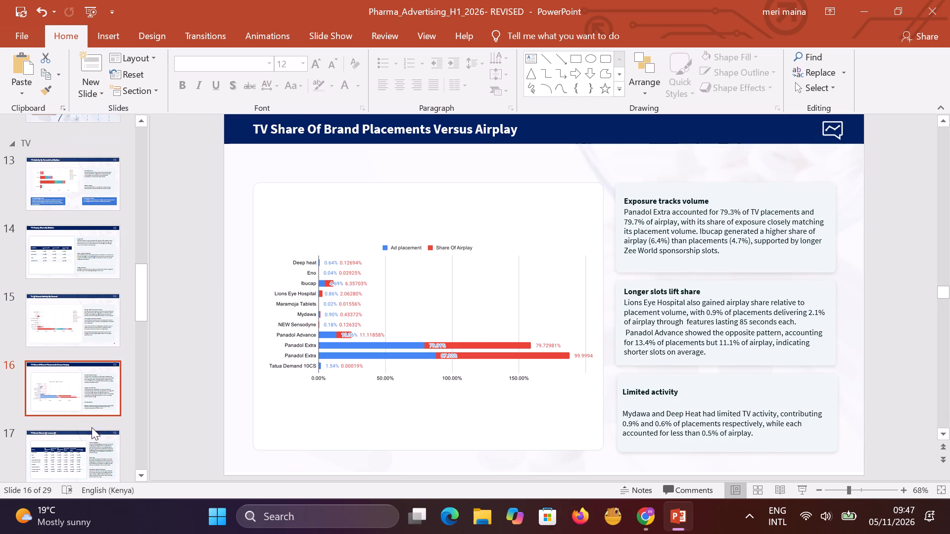
left_click(79, 445)
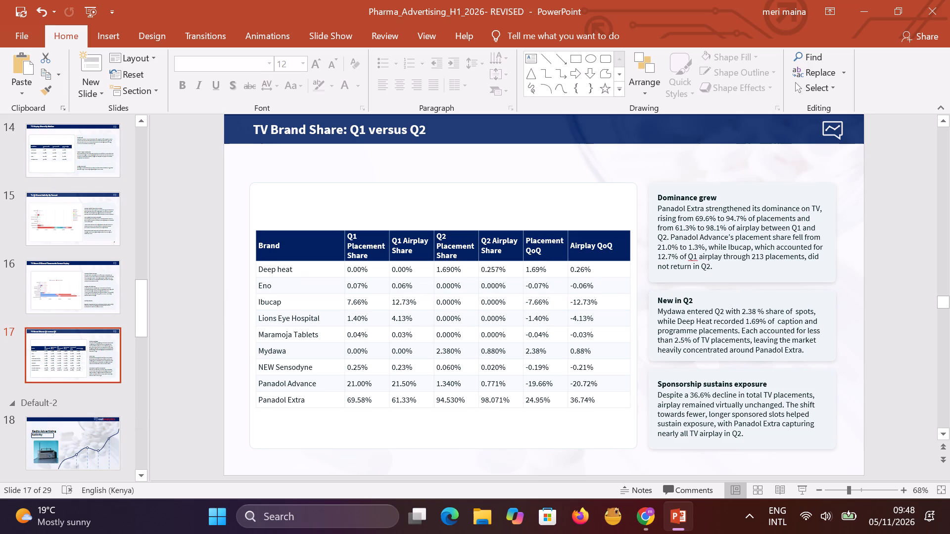
left_click(343, 129)
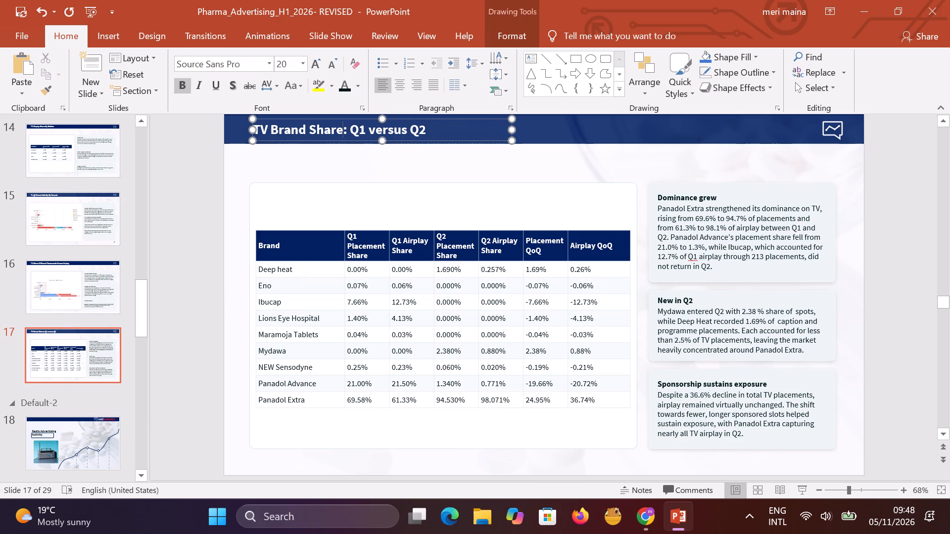
Review the titles and wording on radio slides 20 and 23.
left_click_drag(142, 318, 146, 433)
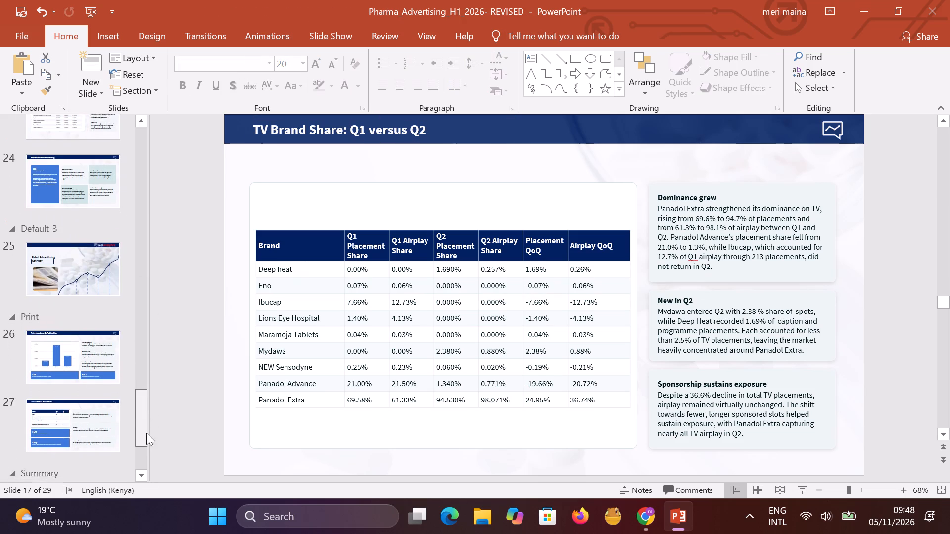
left_click_drag(146, 433, 148, 402)
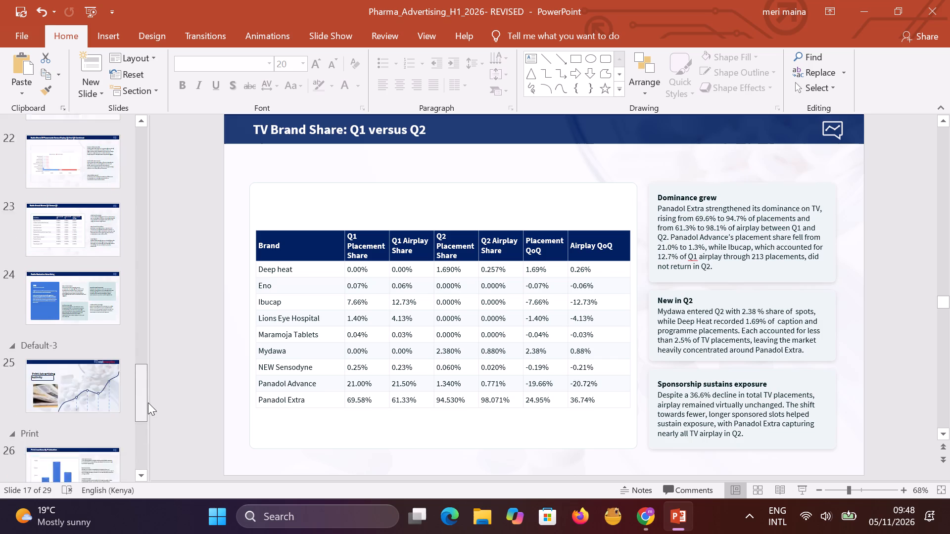
left_click_drag(148, 402, 150, 359)
left_click(95, 347)
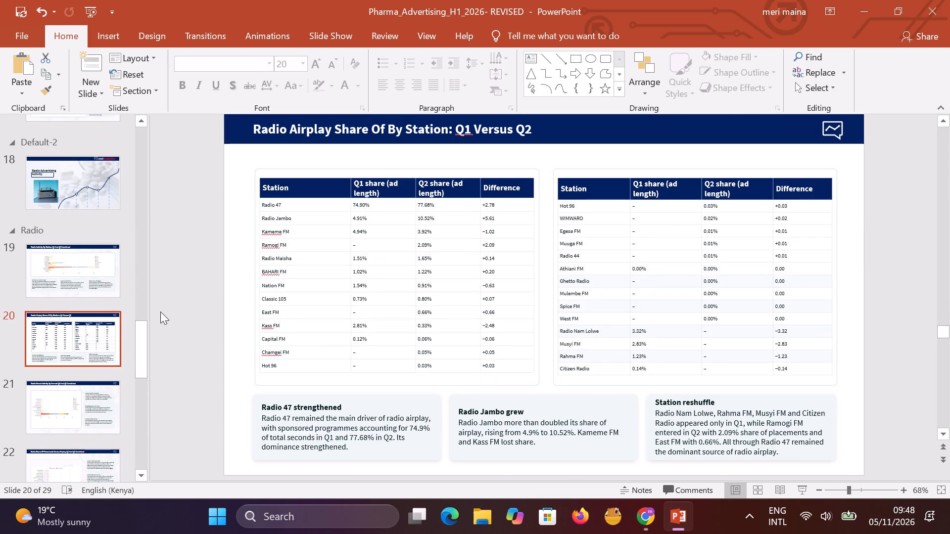
scroll(64, 331, "up", 4)
scroll(95, 329, "down", 8)
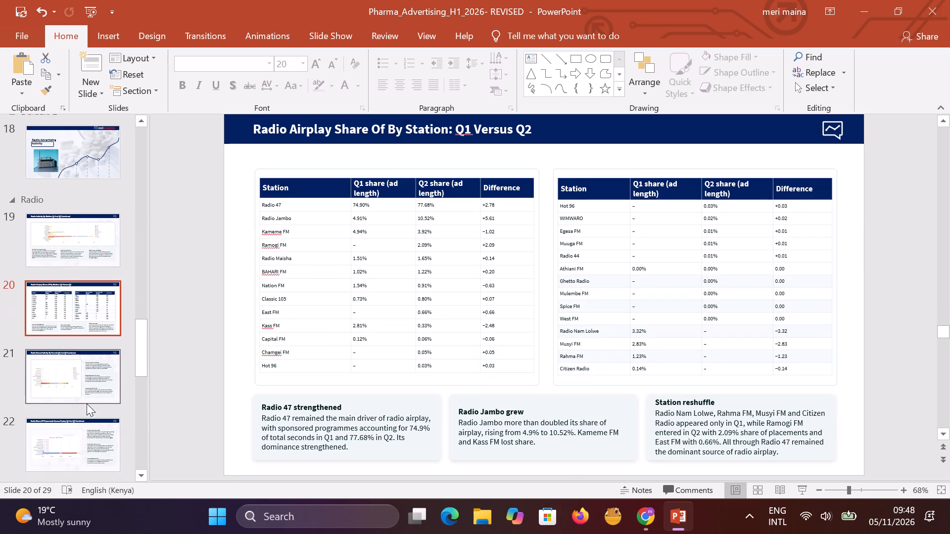
scroll(86, 395, "down", 11)
left_click(86, 388)
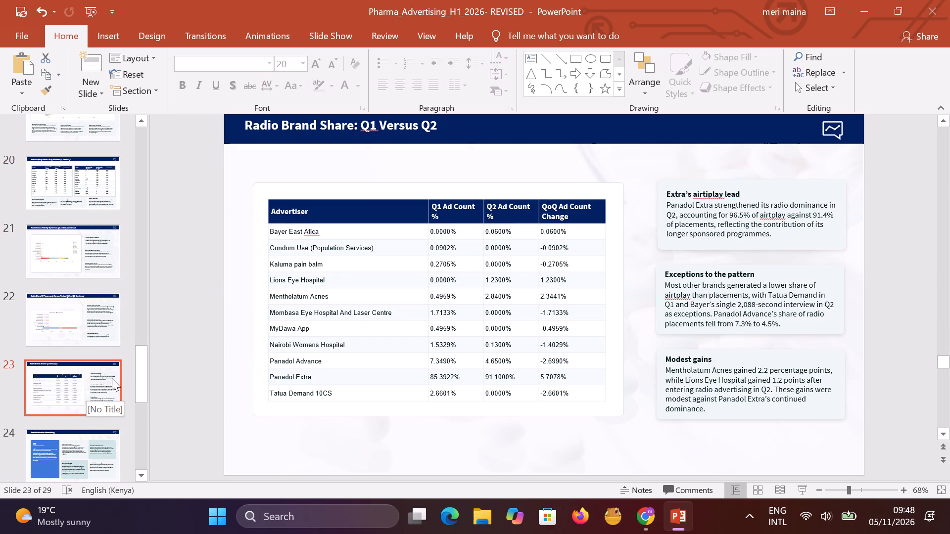
scroll(90, 396, "down", 4)
Delete the Grand Total row from the sub-industry table on slide 6, "Category share of placements and airplay".
left_click_drag(134, 382, 136, 320)
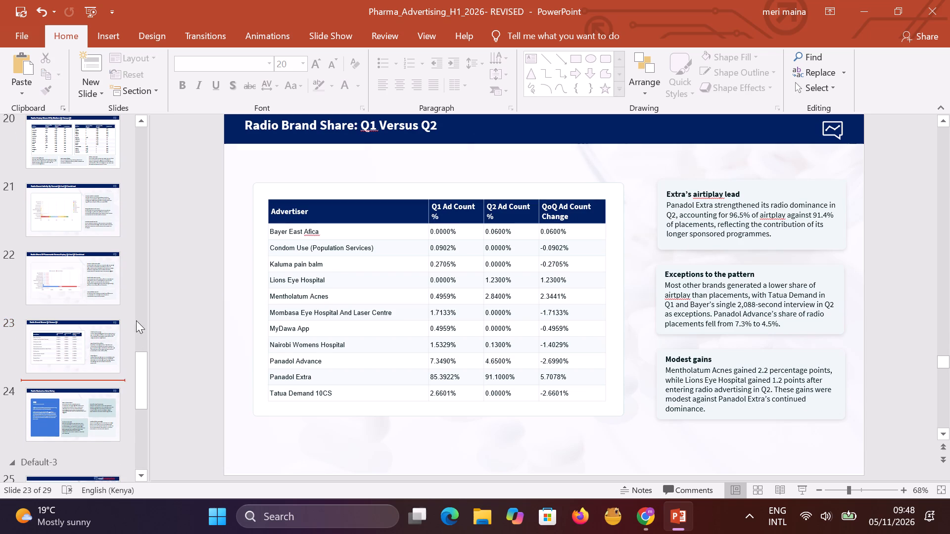
left_click_drag(136, 320, 139, 314)
left_click_drag(138, 370, 184, 232)
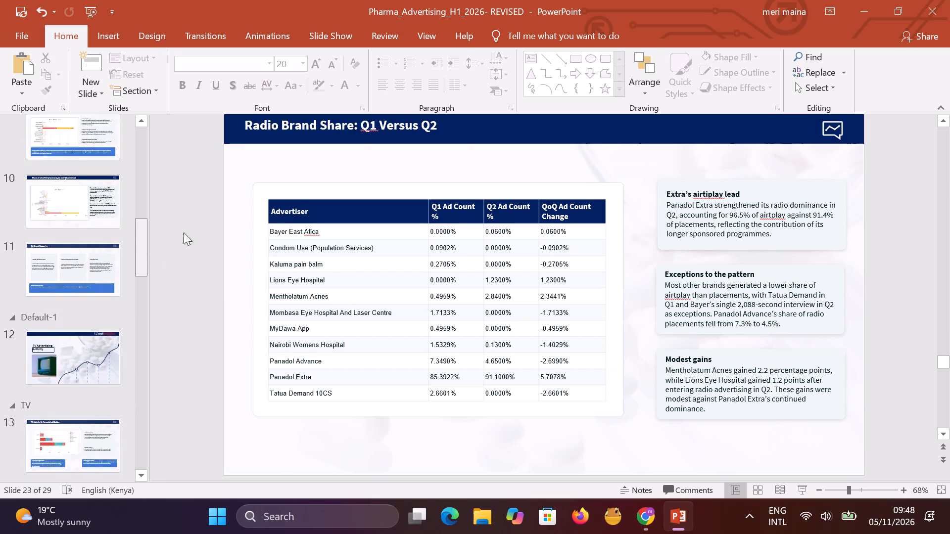
left_click_drag(184, 232, 190, 206)
left_click(49, 300)
scroll(85, 343, "up", 1)
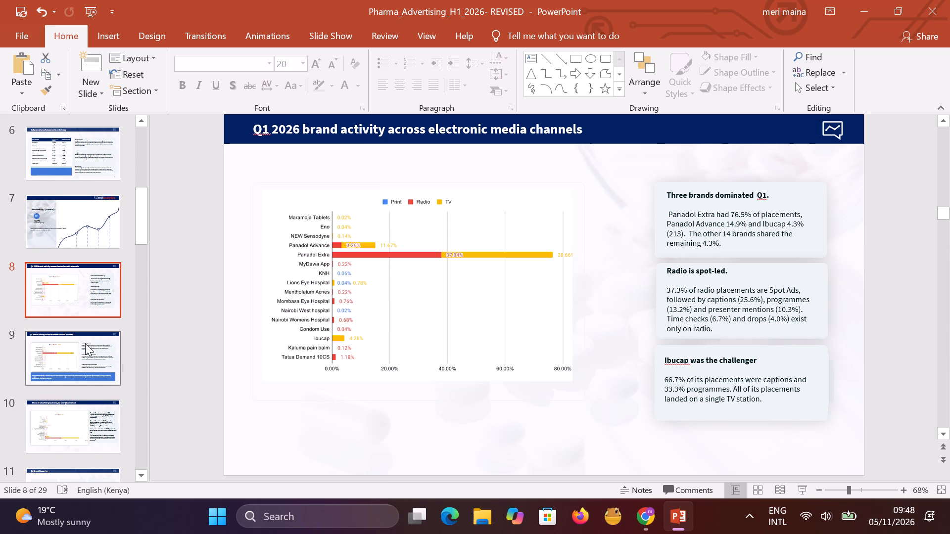
scroll(85, 343, "up", 10)
left_click(97, 260)
scroll(98, 291, "up", 7)
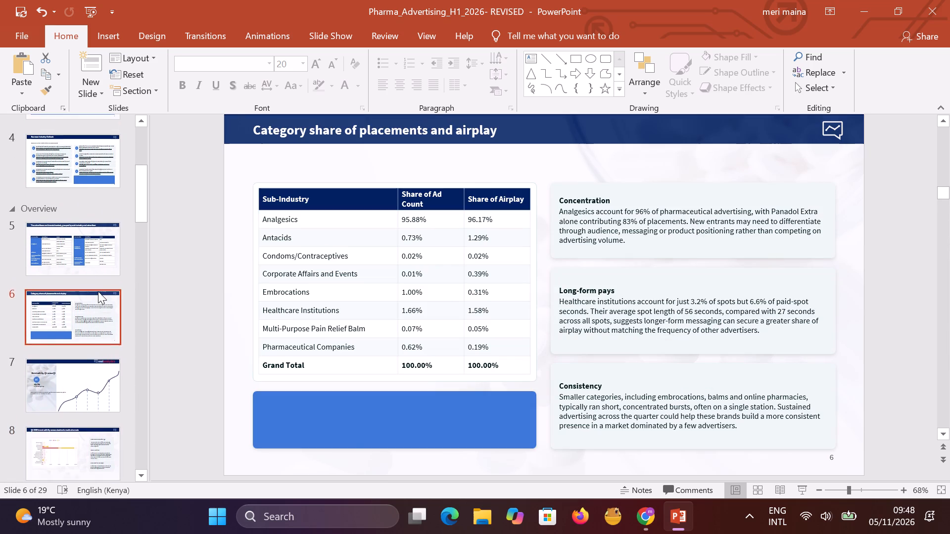
scroll(98, 291, "up", 1)
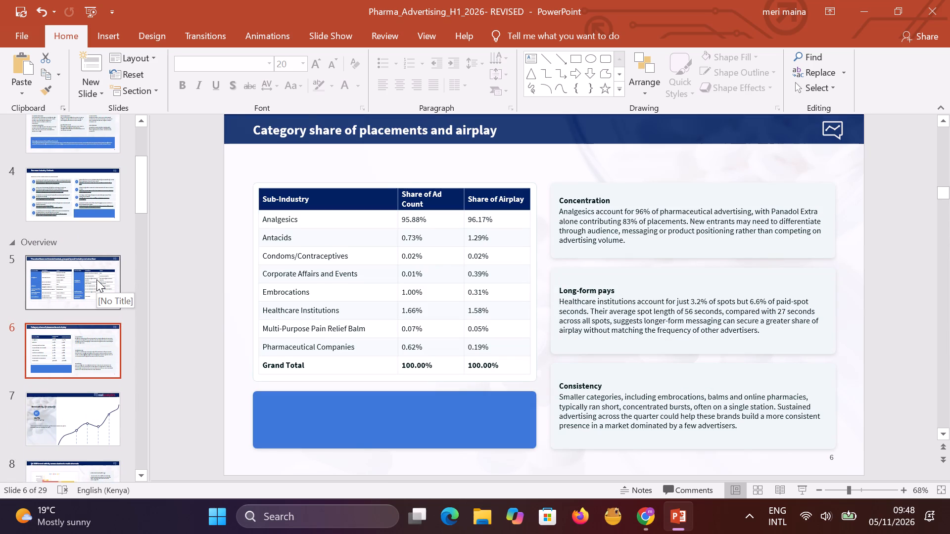
left_click(253, 365)
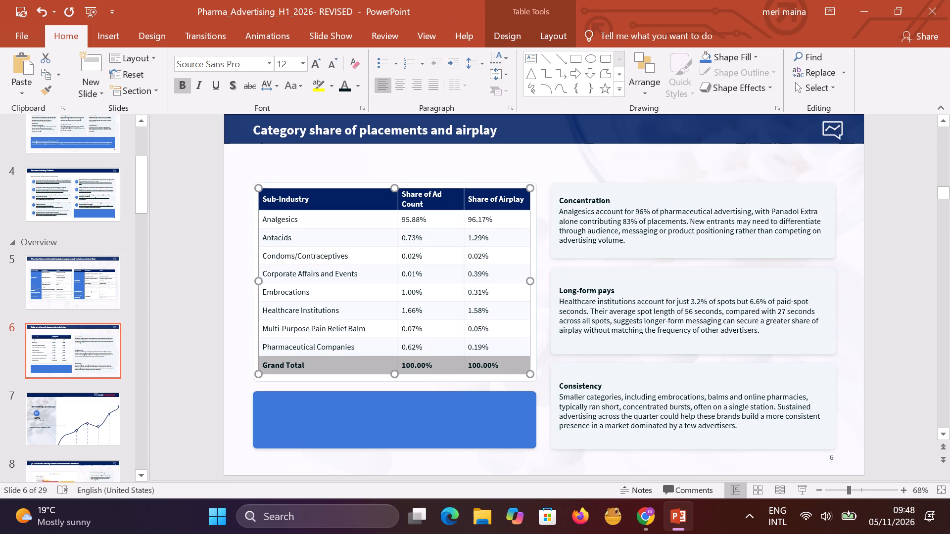
right_click(282, 363)
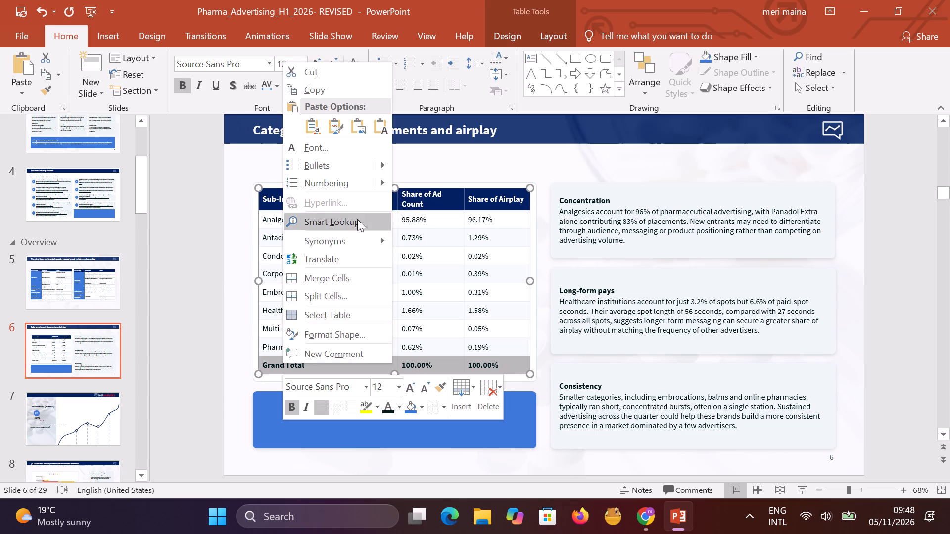
left_click(497, 386)
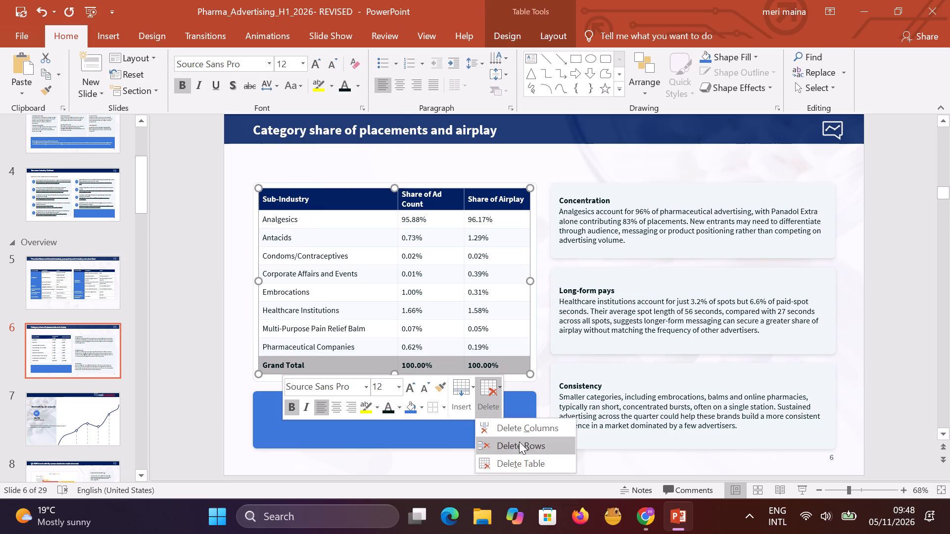
left_click(519, 443)
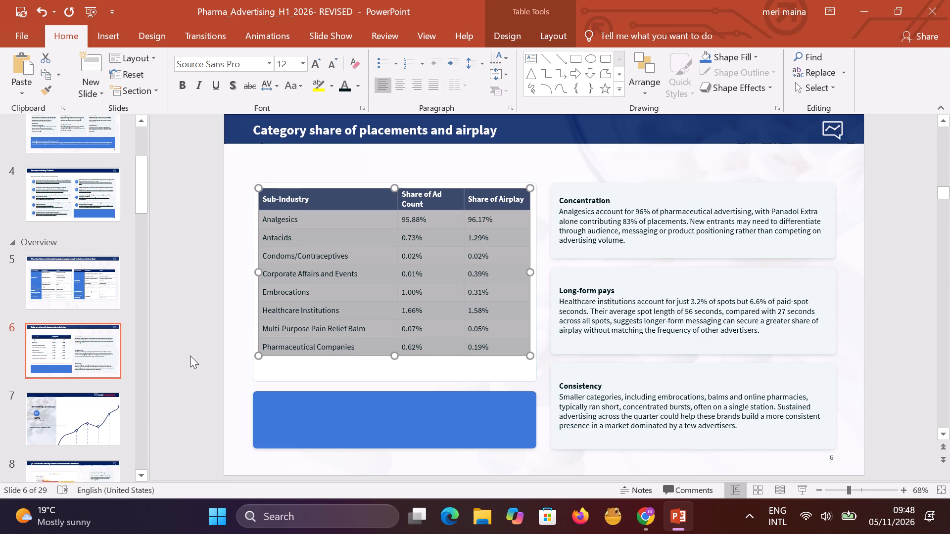
left_click(215, 256)
Move the sub-industry table on slide 6 slightly down within its white card.
left_click(285, 241)
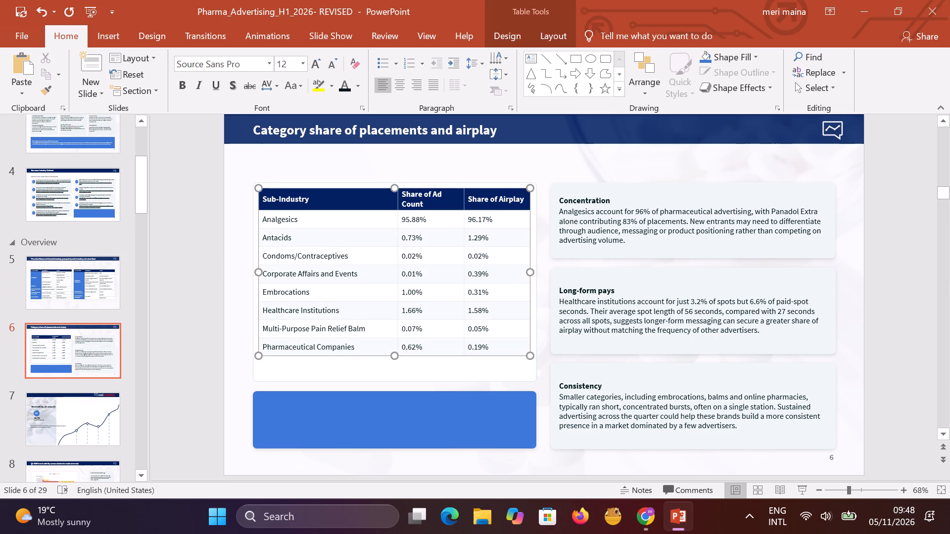
left_click_drag(259, 194, 259, 201)
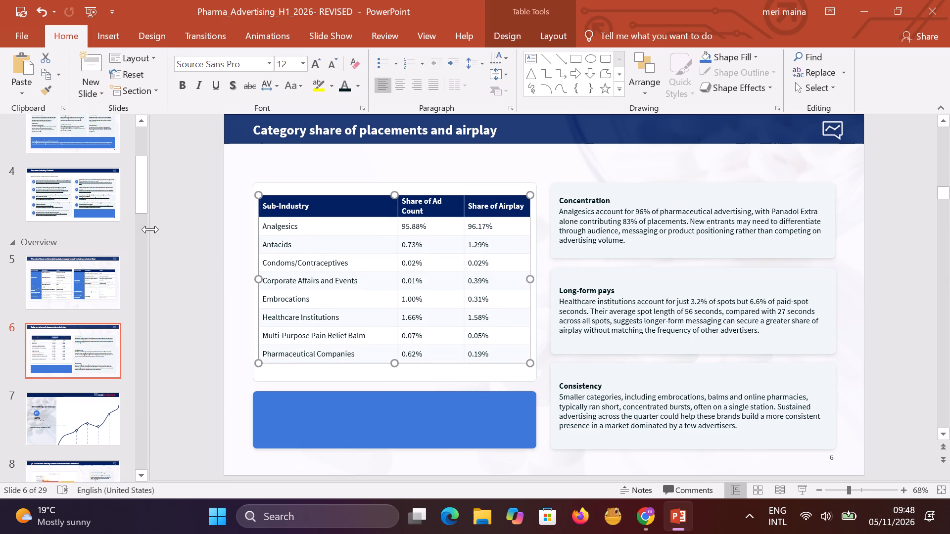
left_click(179, 217)
Capitalise every word of slide 6's title so it reads "Category Share Of Placements And Airplay".
left_click(56, 285)
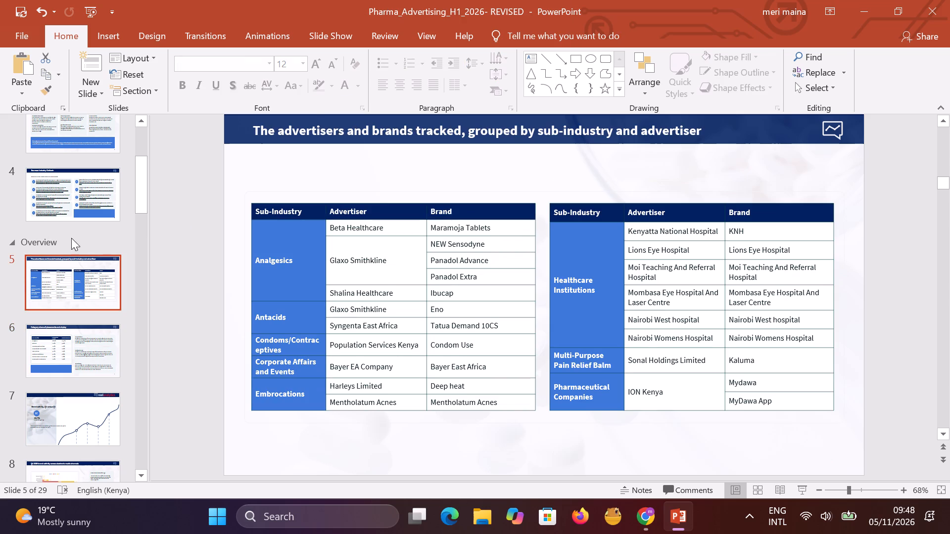
left_click(75, 205)
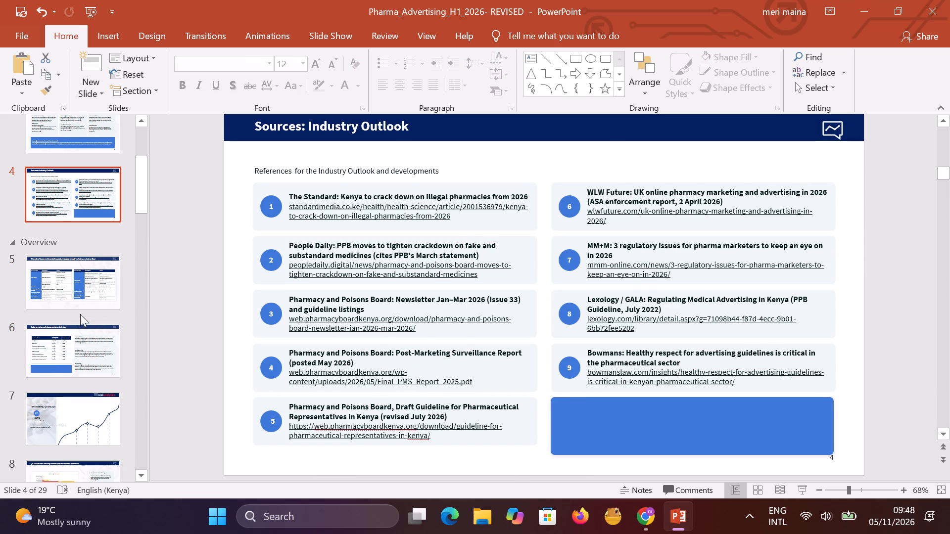
left_click(80, 314)
left_click(66, 342)
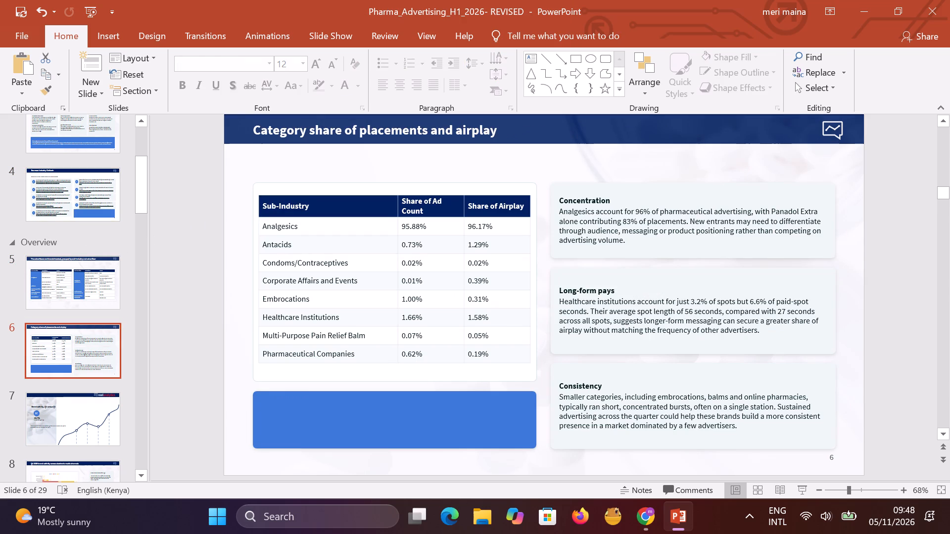
left_click(315, 131)
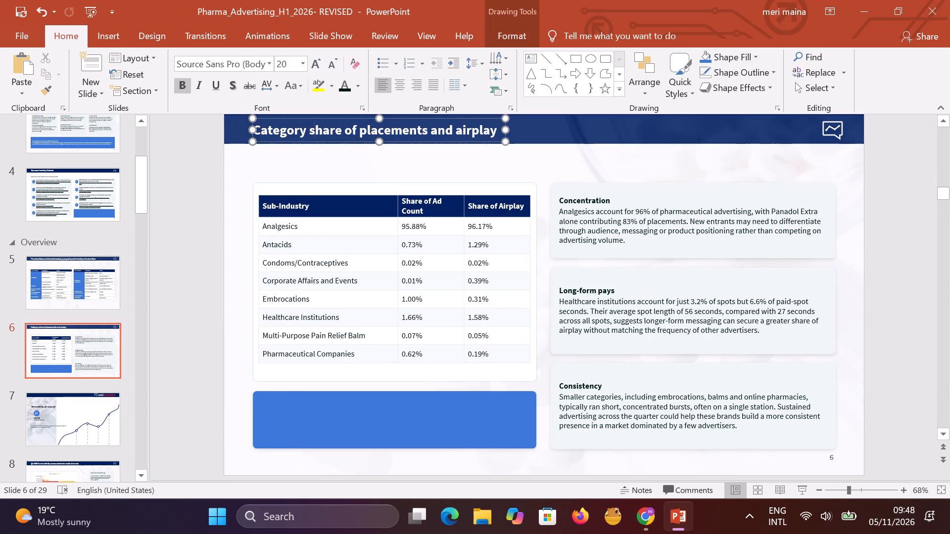
key("s")
left_click(355, 132)
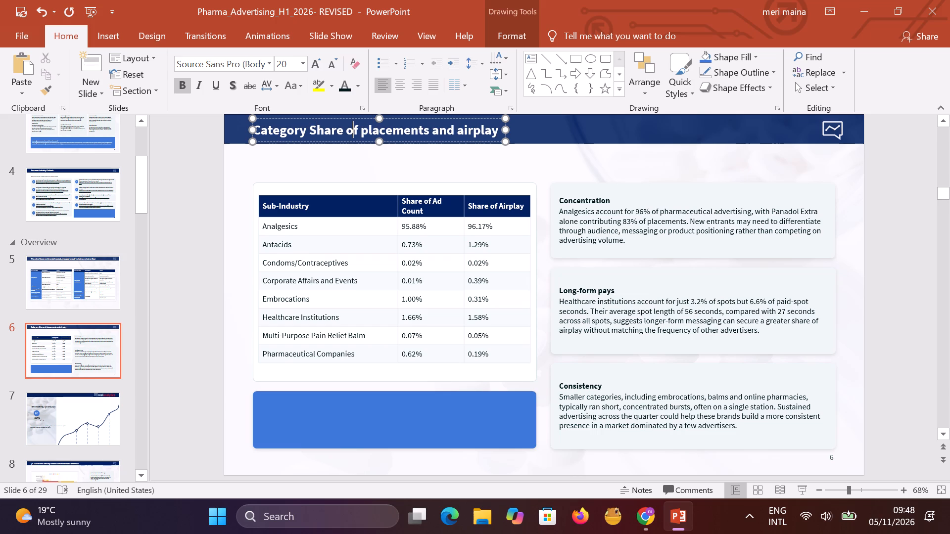
key("BackSpace")
key("o")
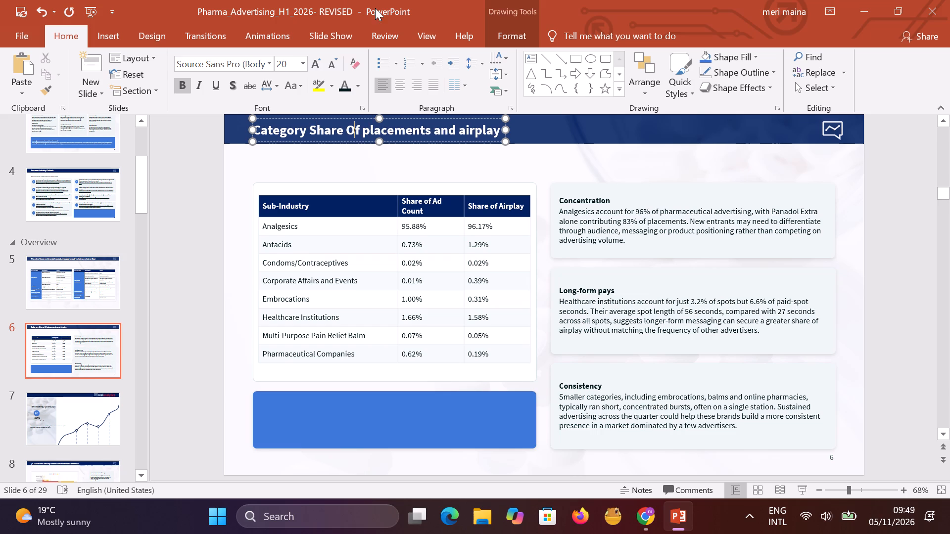
left_click(369, 131)
key("BackSpace")
key("p")
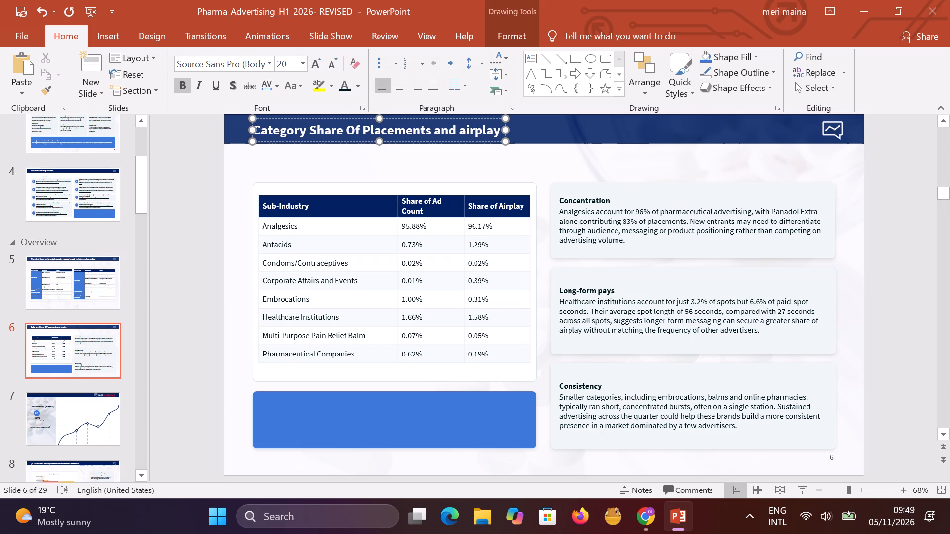
left_click(440, 129)
key("BackSpace")
key("a")
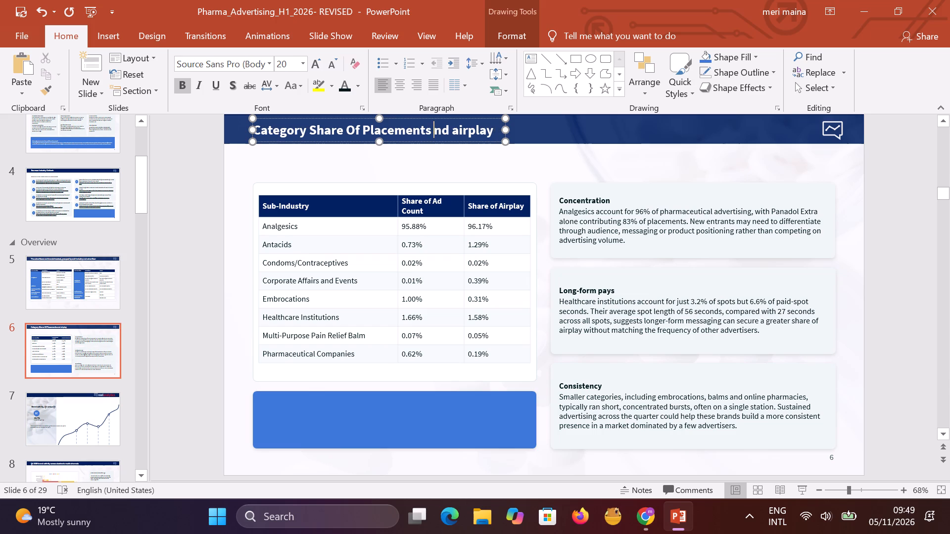
left_click(468, 132)
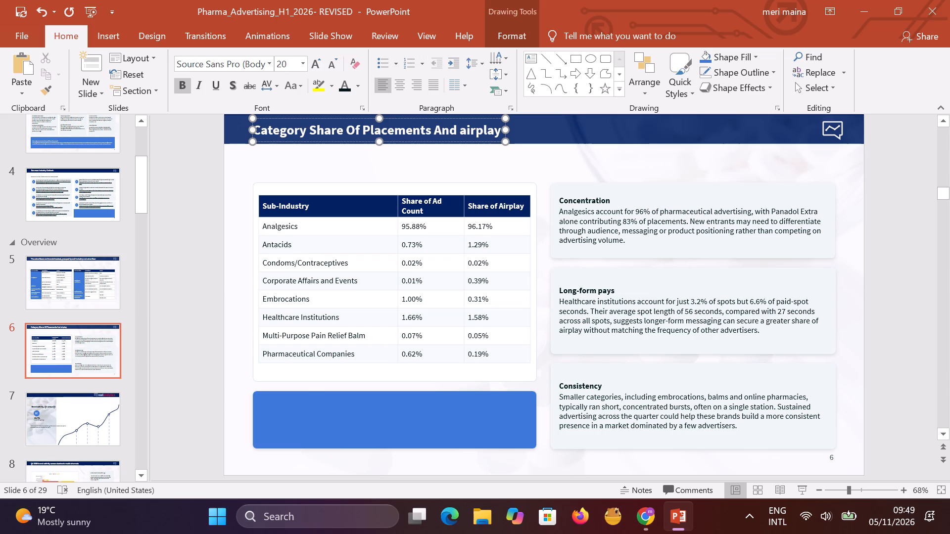
key("BackSpace")
key("a")
Capitalise the first part of slide 5's title so it reads "The Advertisers And Brands Tracked".
left_click(106, 286)
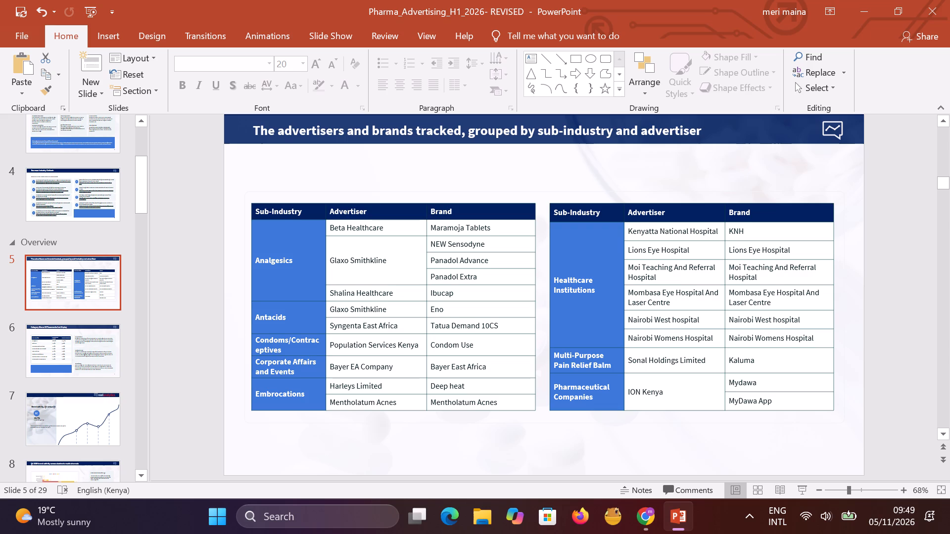
left_click(285, 135)
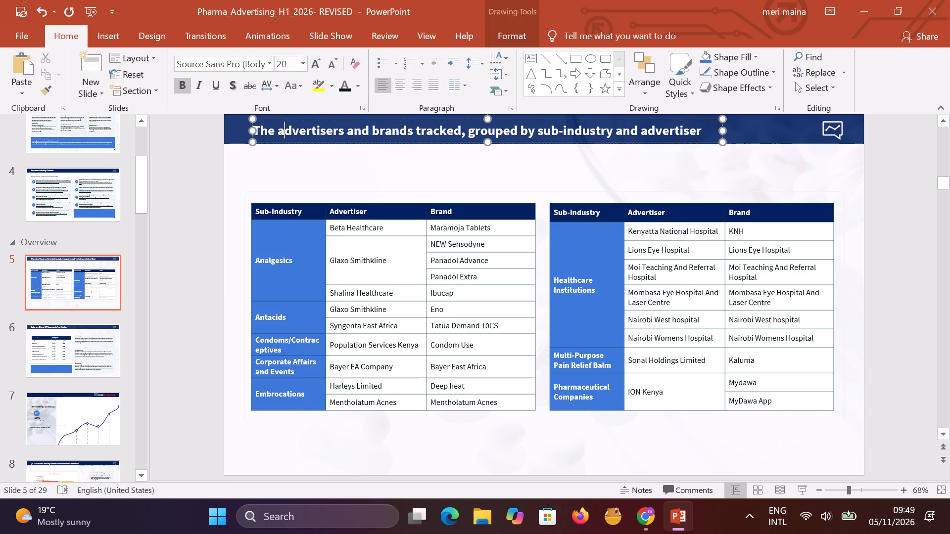
key("BackSpace")
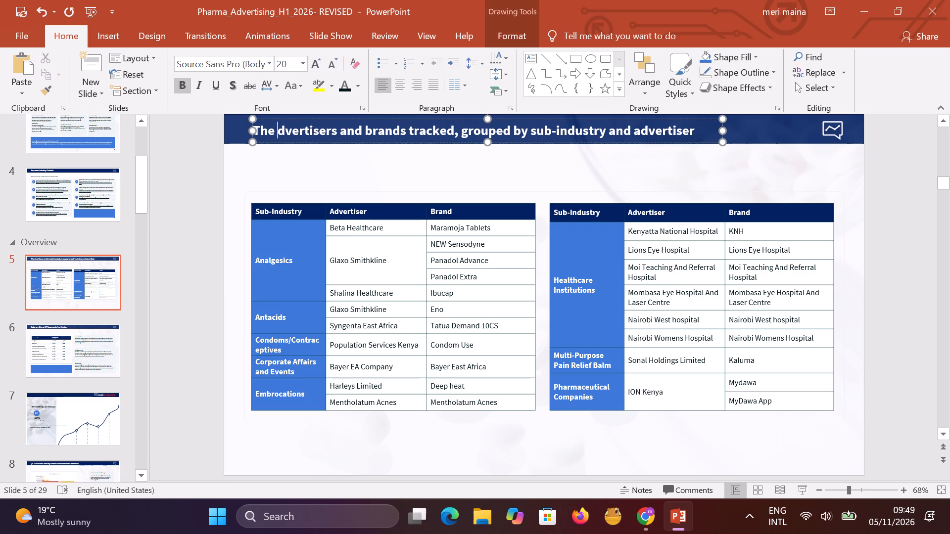
key("a")
left_click(350, 130)
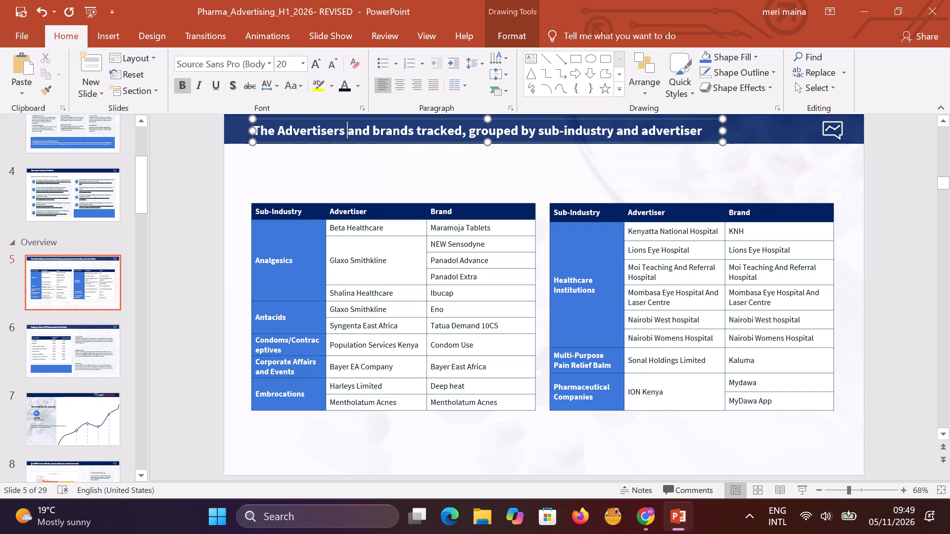
key("Delete")
key("a")
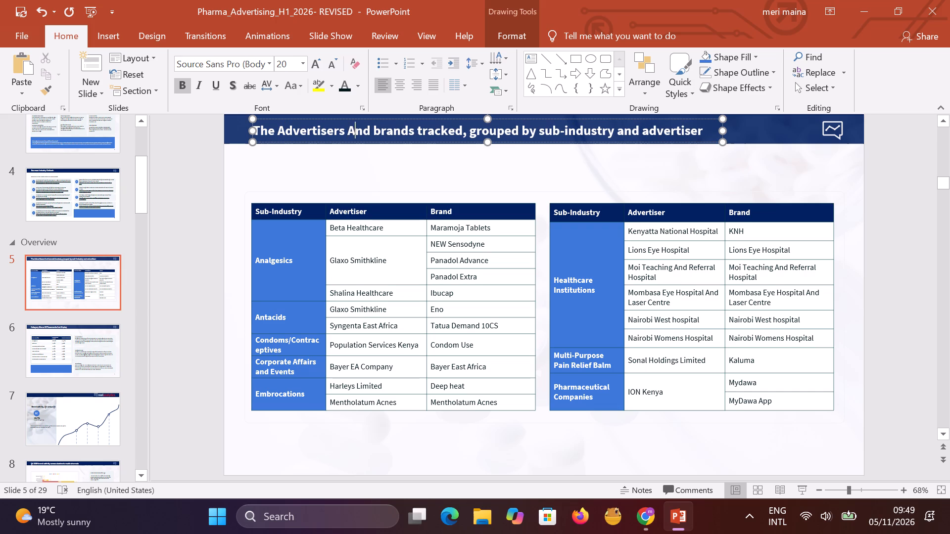
left_click(375, 131)
key("Delete")
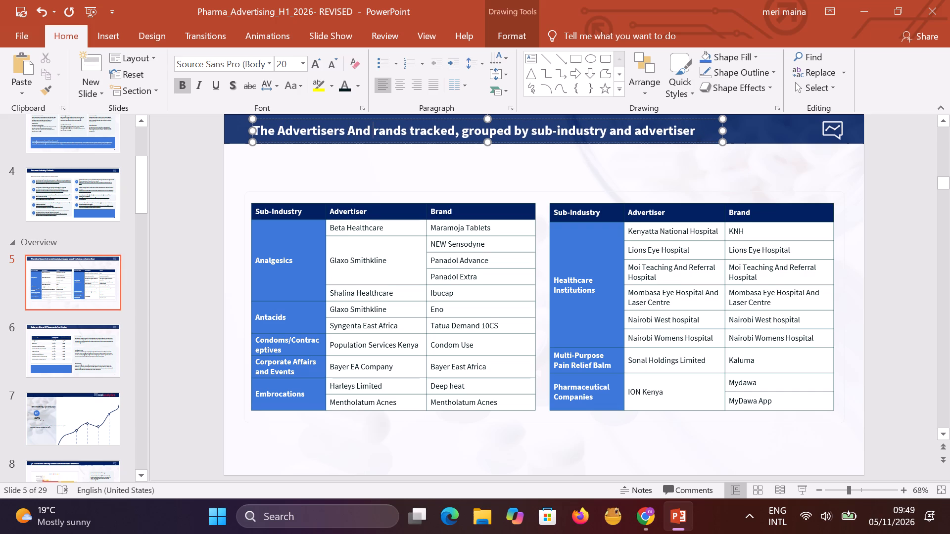
key("b")
left_click(418, 131)
key("Delete")
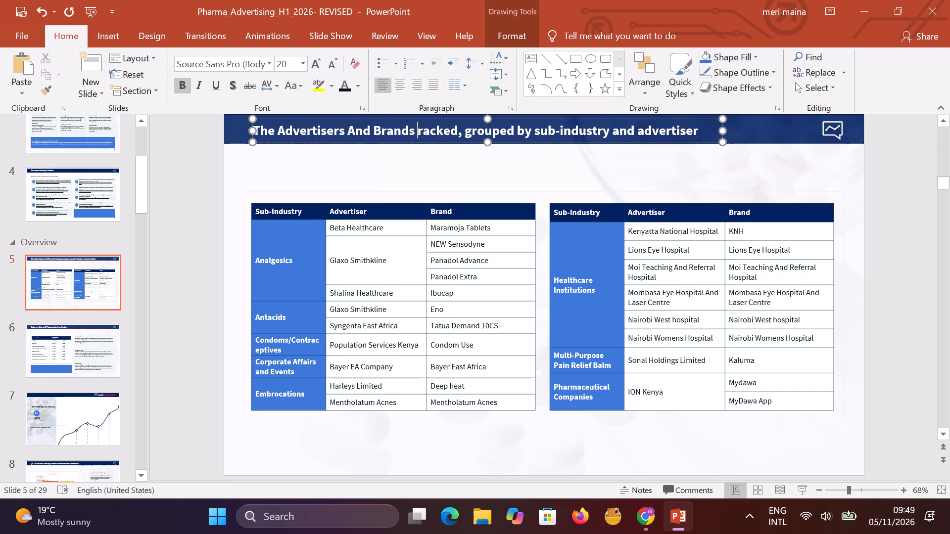
key("t")
Capitalise the rest of slide 5's title so it reads "Grouped By Sub-industry And Advertiser".
left_click(469, 130)
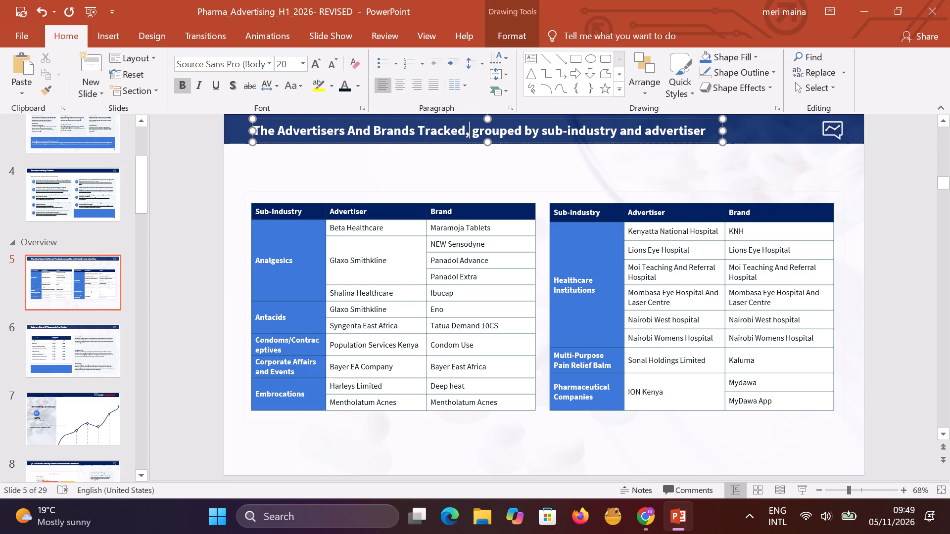
left_click(472, 129)
key("Delete")
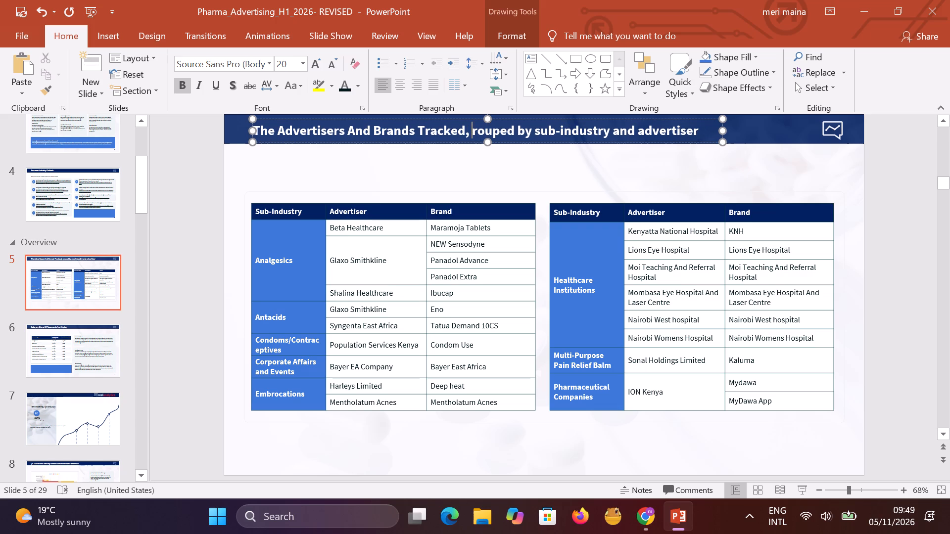
key("g")
left_click(526, 132)
key("Delete")
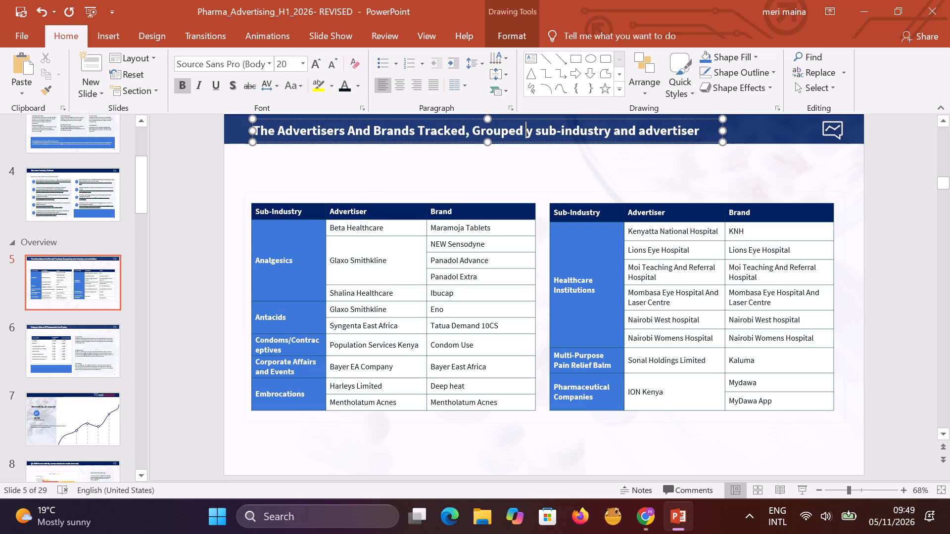
key("b")
left_click(550, 133)
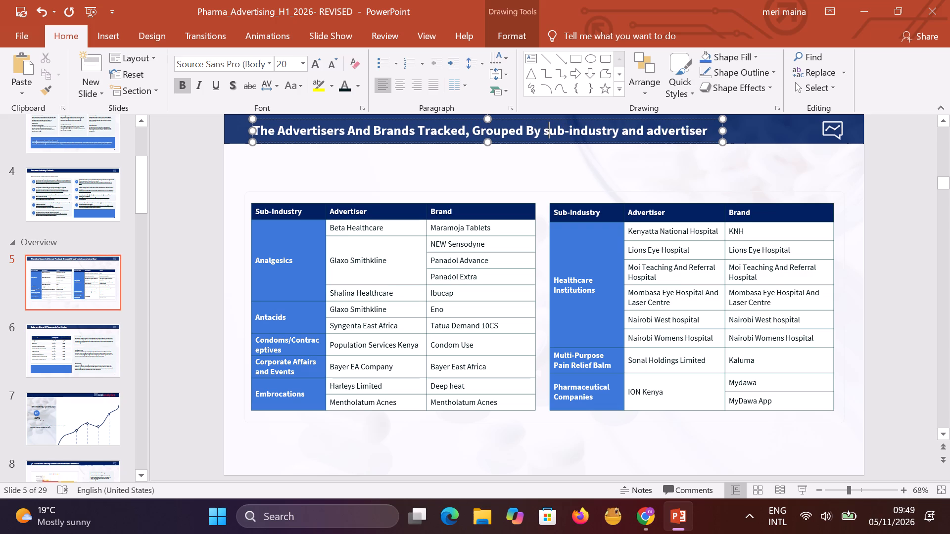
key("BackSpace")
key("s")
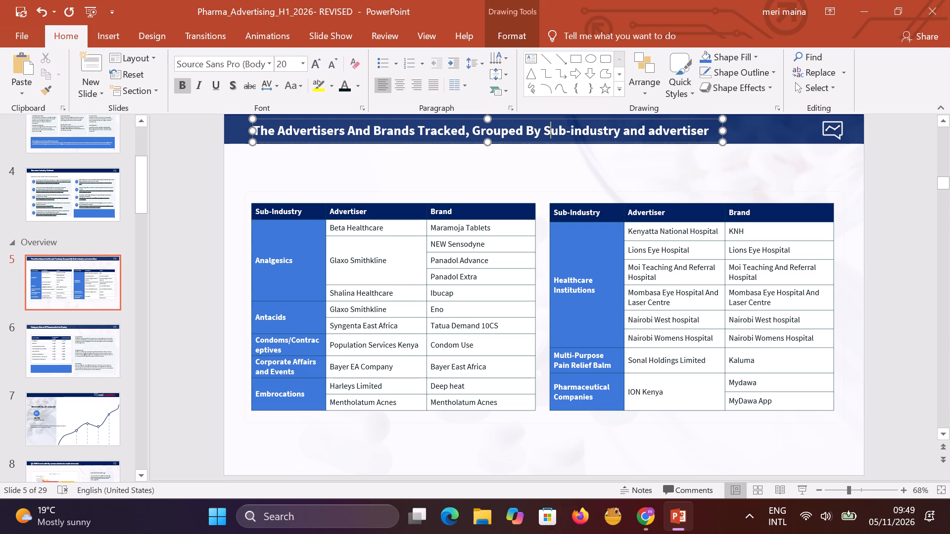
left_click(625, 130)
key("Delete")
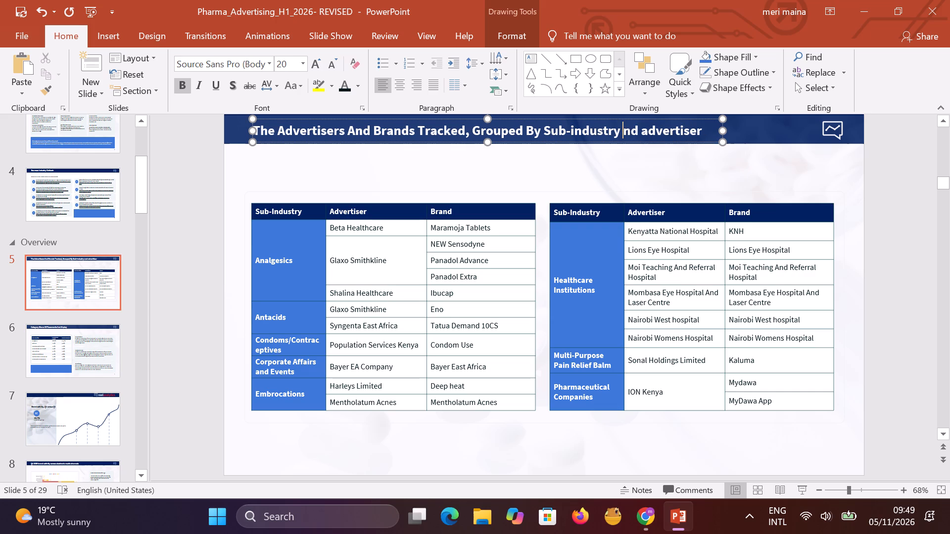
key("a")
left_click(656, 129)
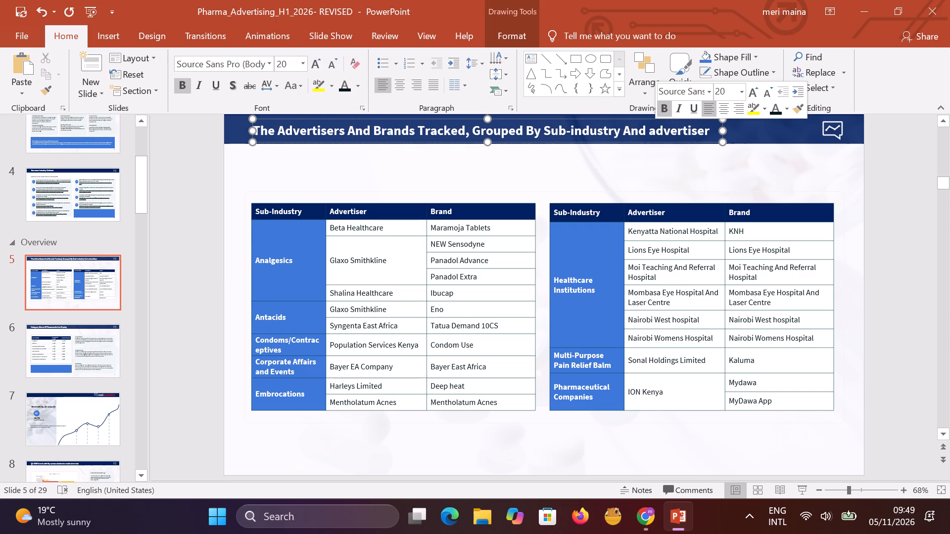
key("BackSpace")
key("a")
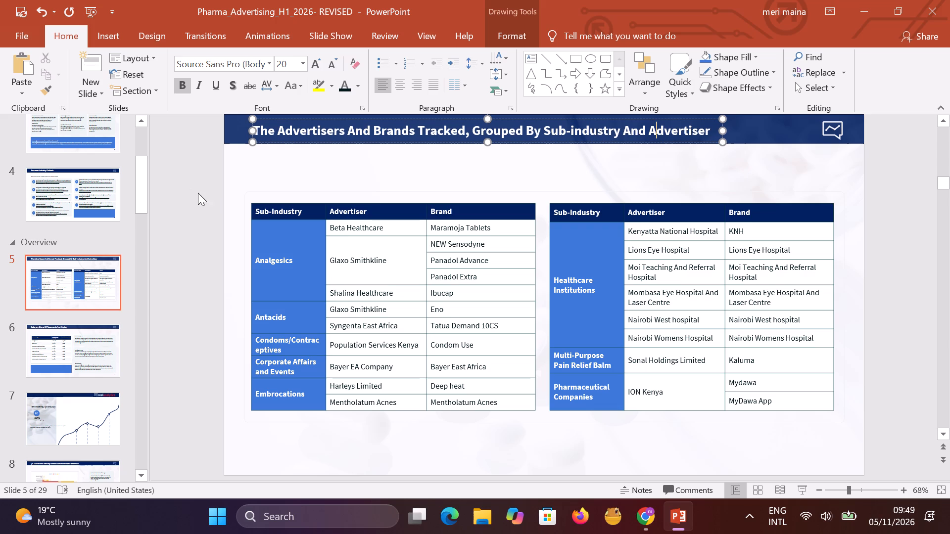
Review slides 4 and 3 on the industry outlook and its sources, back through to the opening cover slide.
left_click(85, 202)
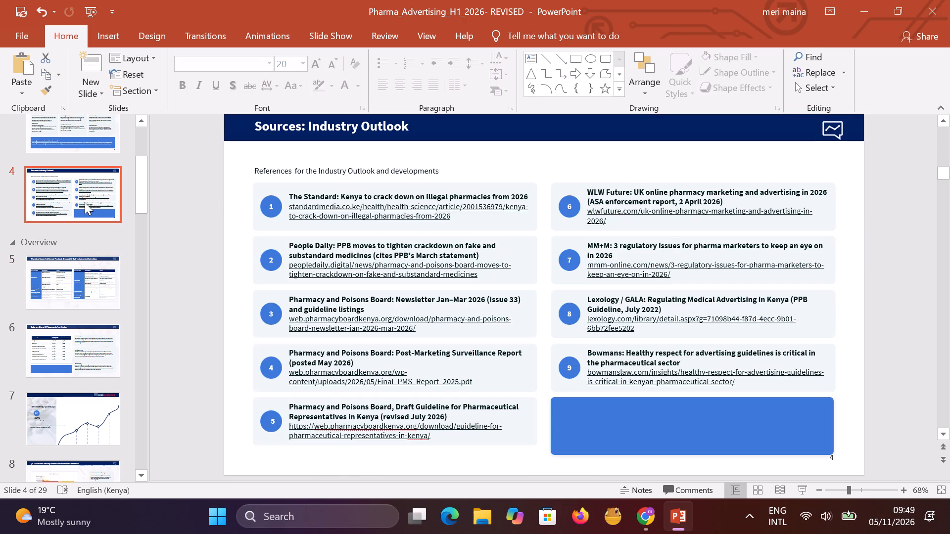
scroll(95, 219, "up", 1)
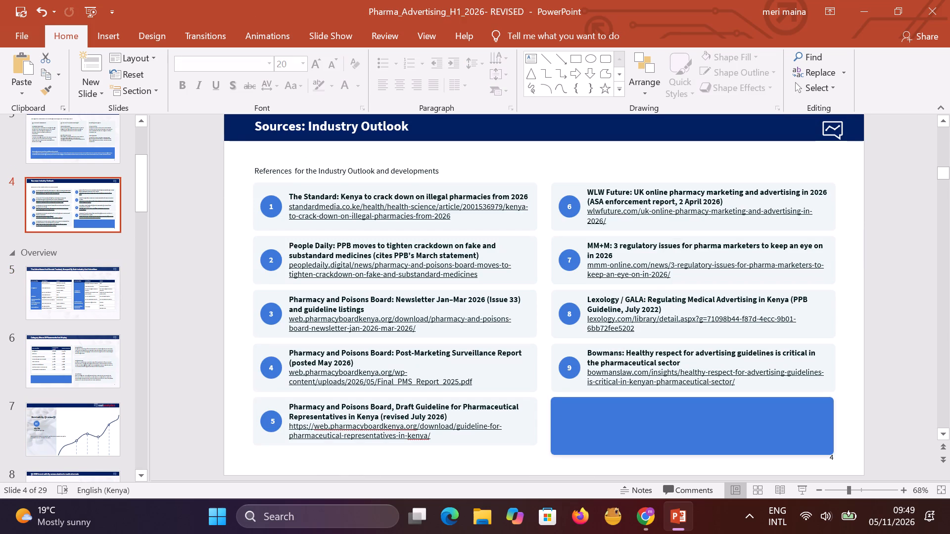
left_click(106, 162)
scroll(143, 234, "up", 3)
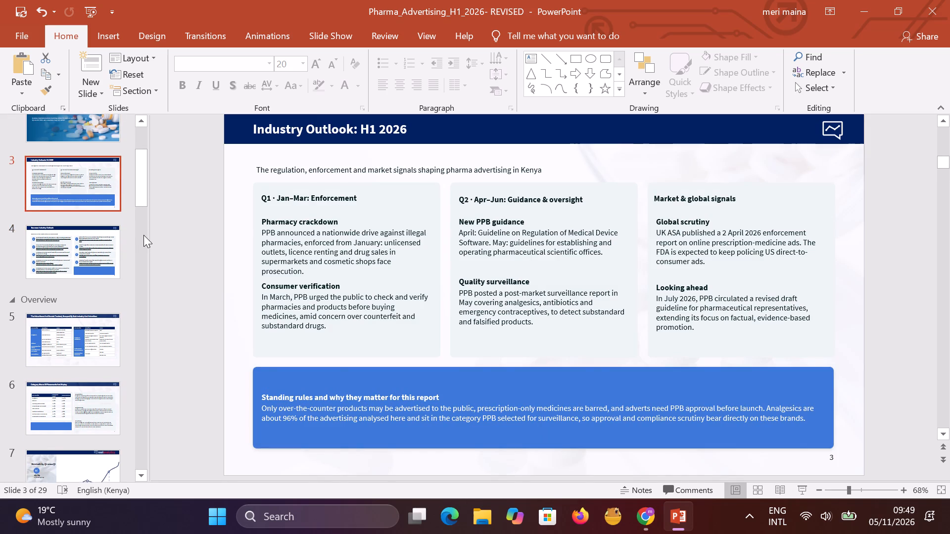
scroll(143, 235, "up", 8)
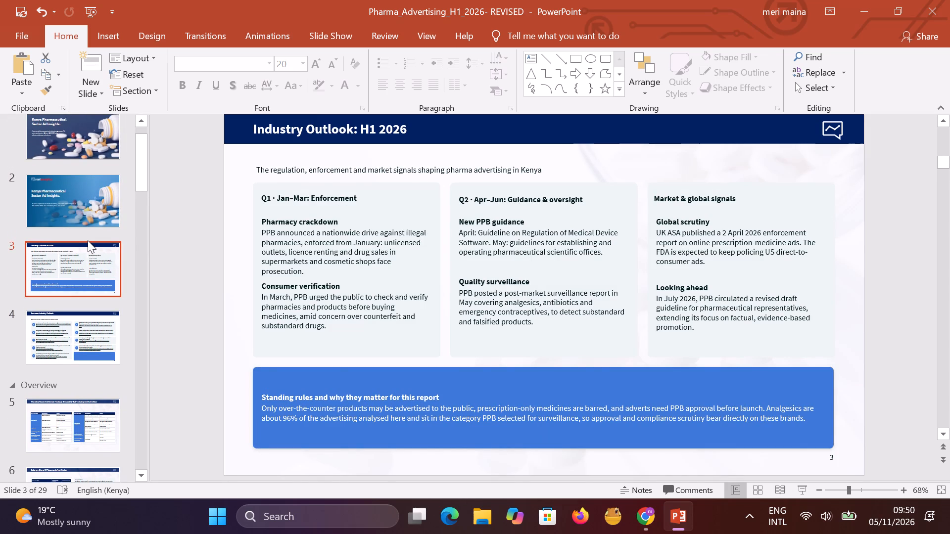
left_click(81, 219)
left_click(82, 163)
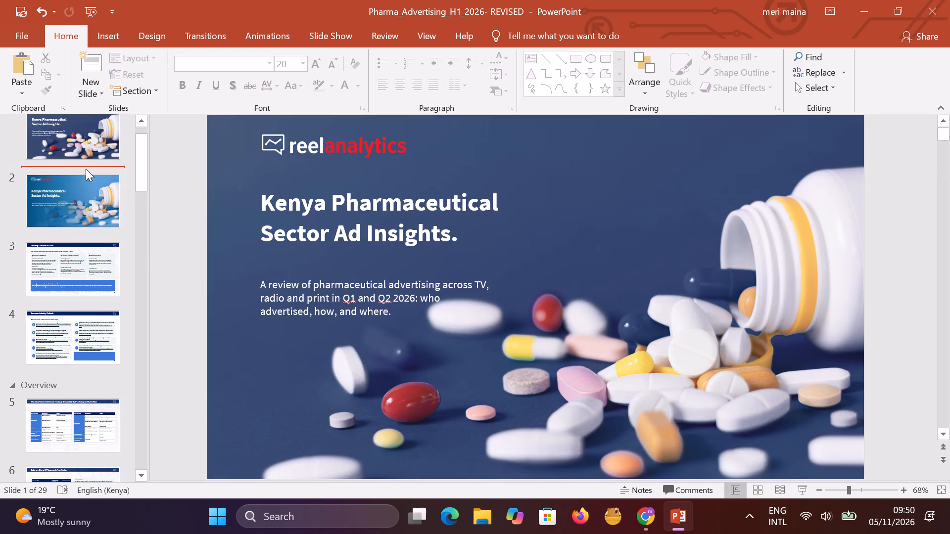
scroll(130, 238, "down", 3)
Save the revised presentation.
key("ctrl+s")
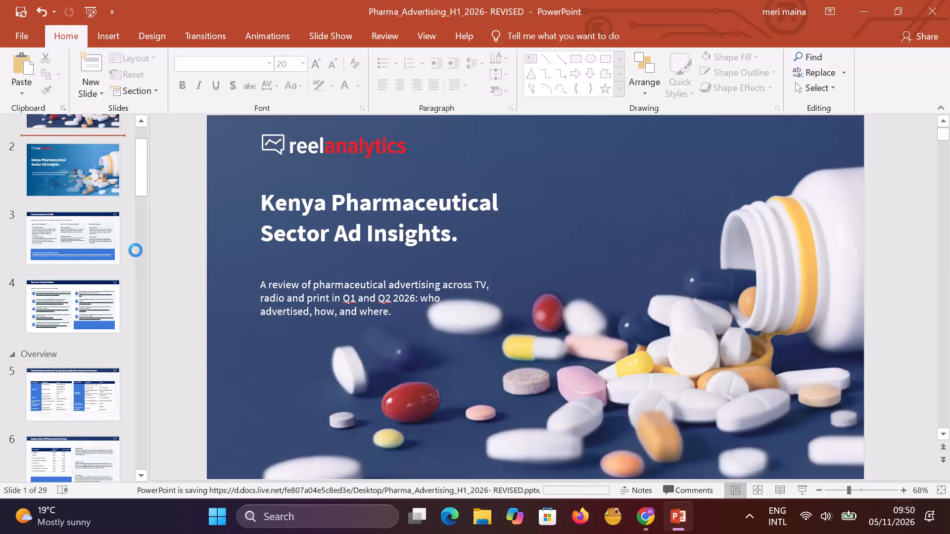
Delete the slide number box below the blue banner on slide 3, "Industry Outlook: H1 2026".
left_click(97, 192)
left_click(82, 243)
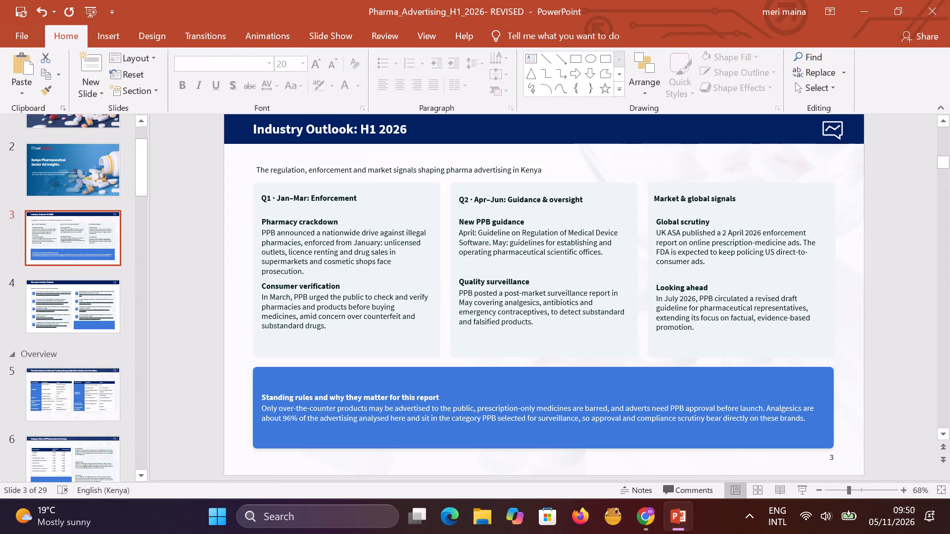
left_click(830, 457)
left_click(839, 460)
key("Delete")
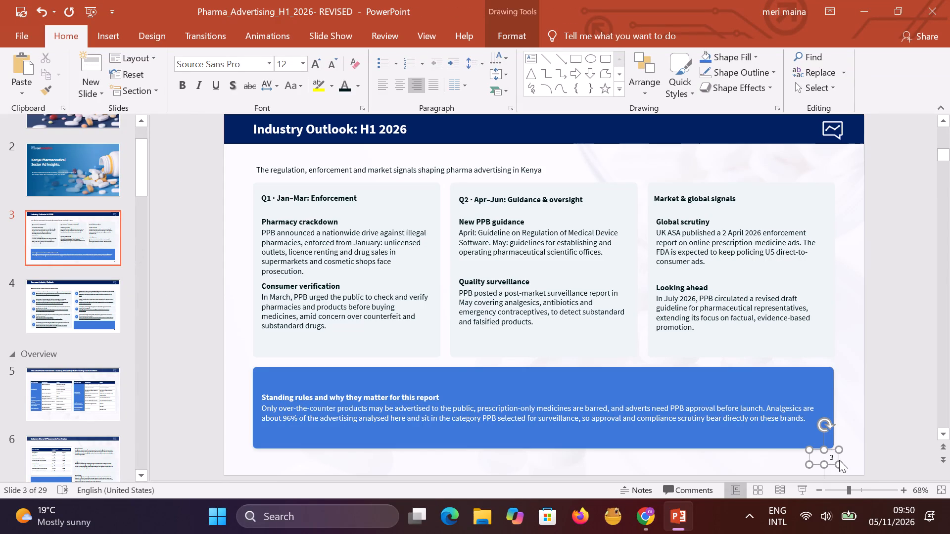
Delete the slide number box at the lower corner of slide 4, "Sources: Industry Outlook".
left_click(80, 311)
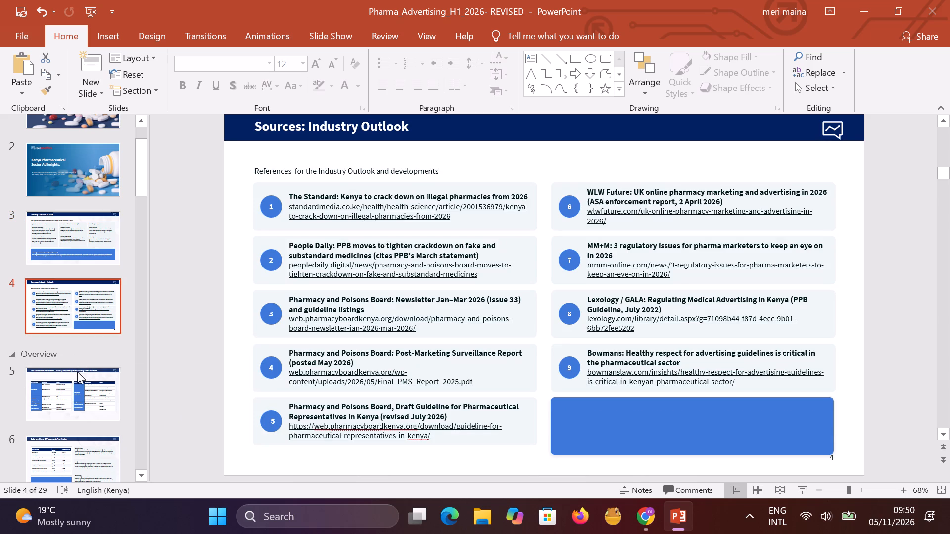
left_click(84, 399)
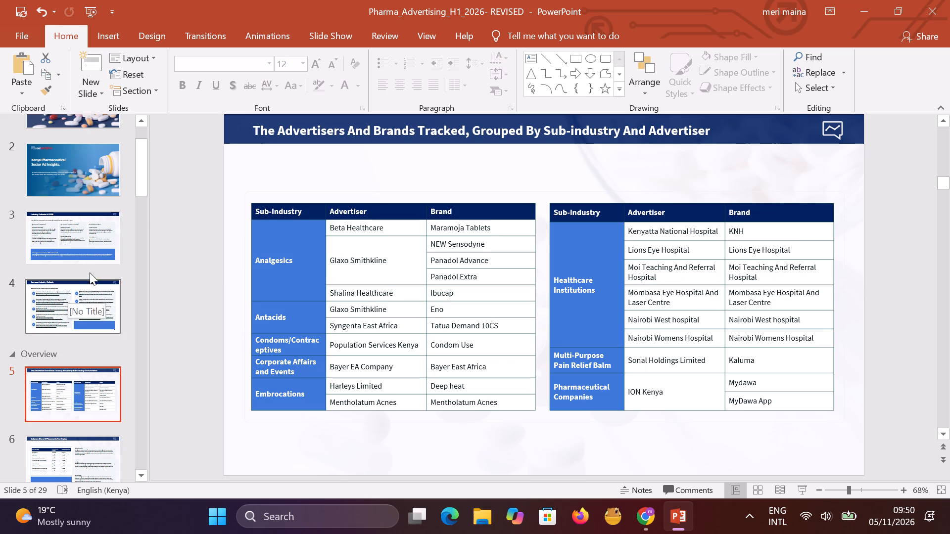
left_click(92, 258)
left_click(90, 309)
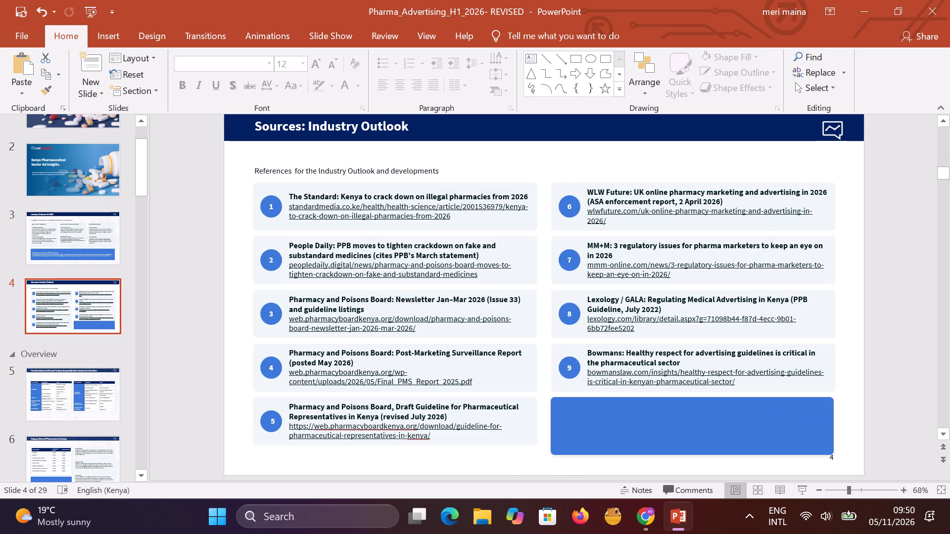
left_click(833, 457)
left_click(830, 457)
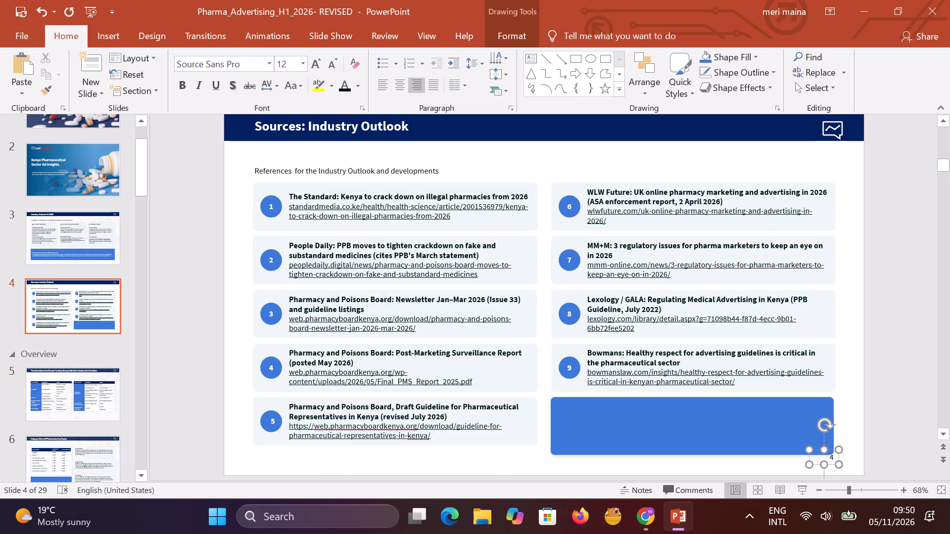
key("Delete")
key("BackSpace")
key("Delete")
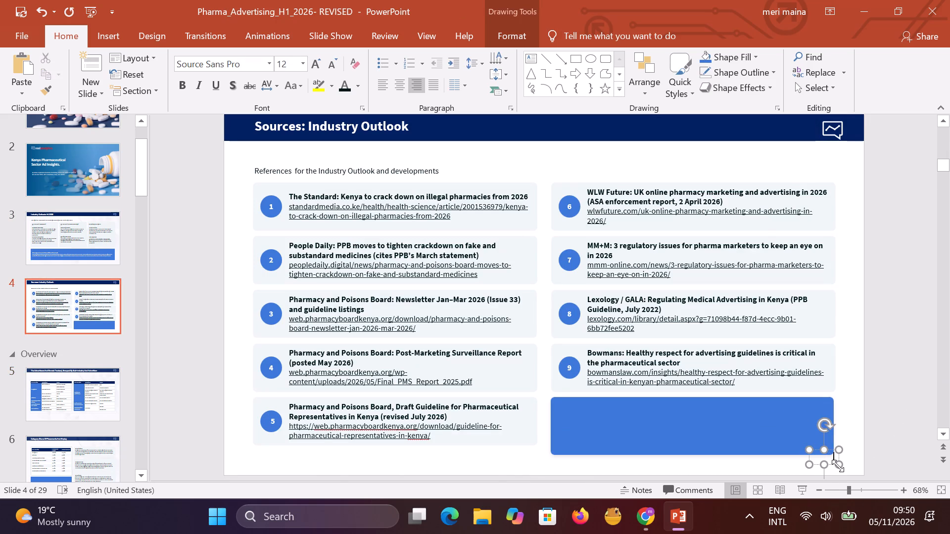
left_click(838, 466)
key("Delete")
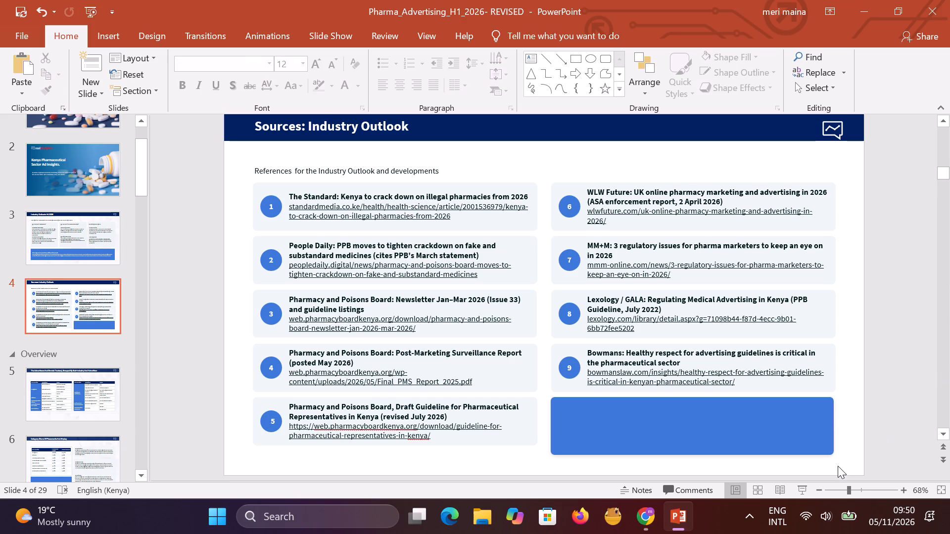
Delete the page number from slide 6, "Category Share Of Placements And Airplay".
left_click(84, 396)
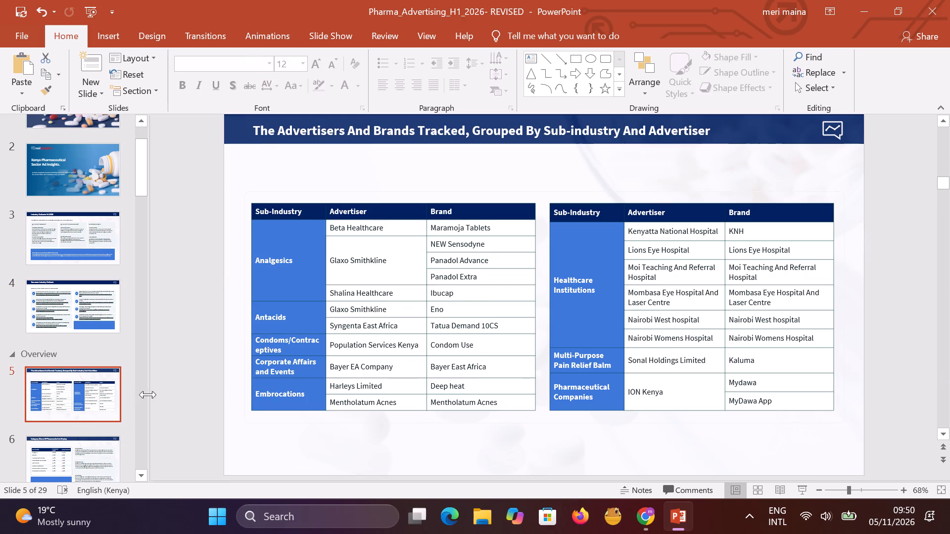
scroll(168, 399, "down", 2)
left_click(91, 325)
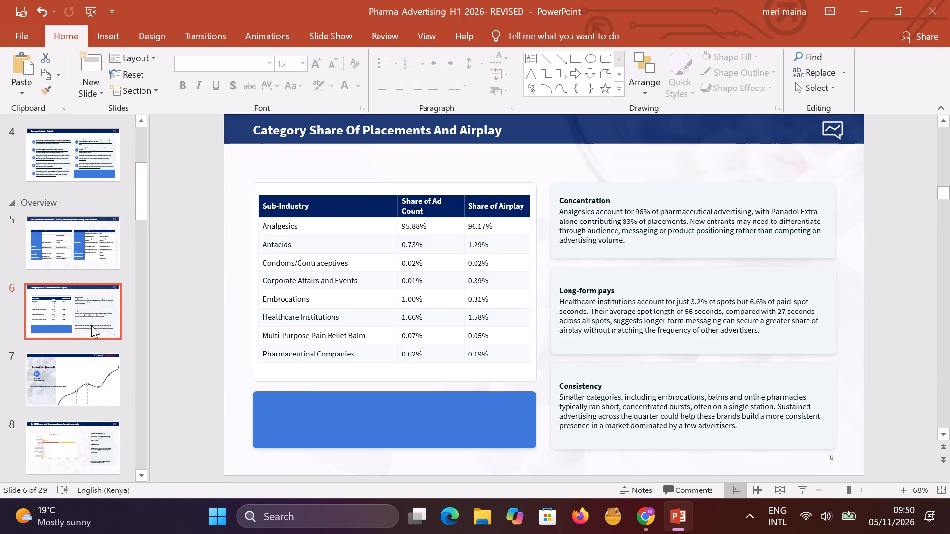
left_click(834, 462)
left_click(833, 457)
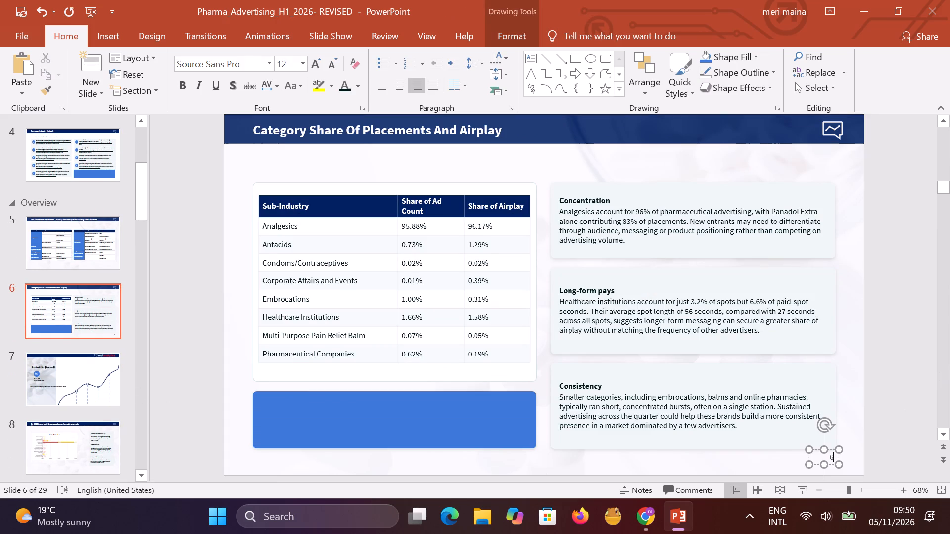
left_click(840, 457)
left_click(834, 458)
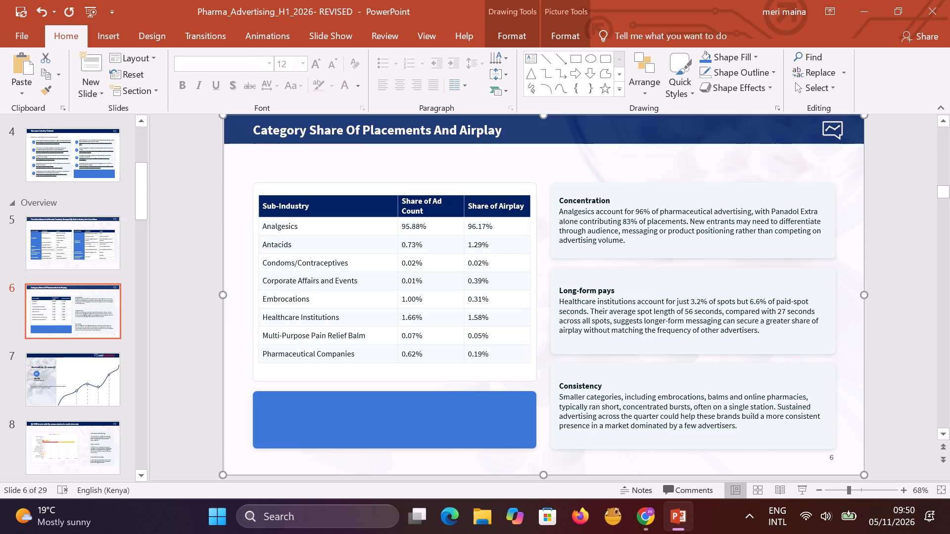
left_click(832, 458)
left_click(826, 452)
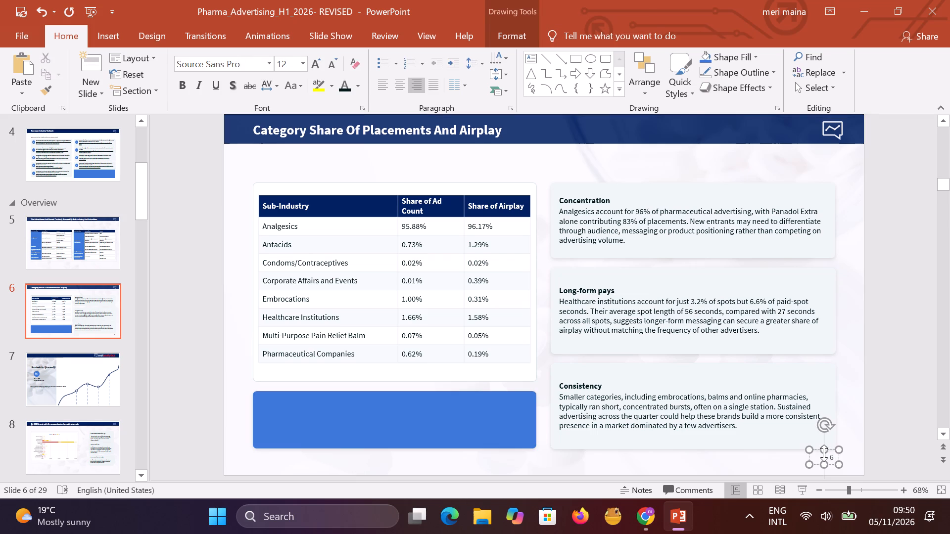
key("Delete")
Send the full-slide pills background picture on slide 6 behind all other objects.
left_click(840, 464)
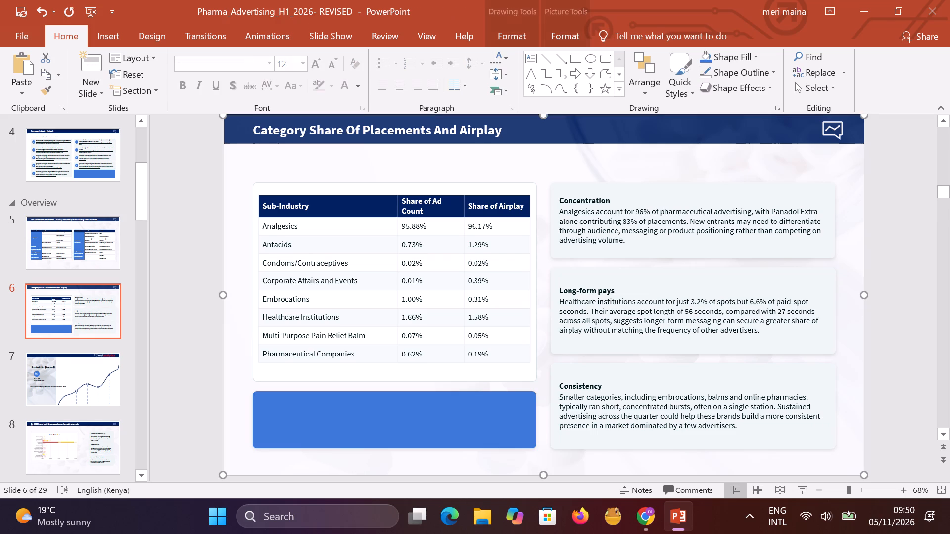
left_click(858, 456)
left_click(897, 450)
left_click(841, 447)
right_click(841, 447)
left_click(782, 306)
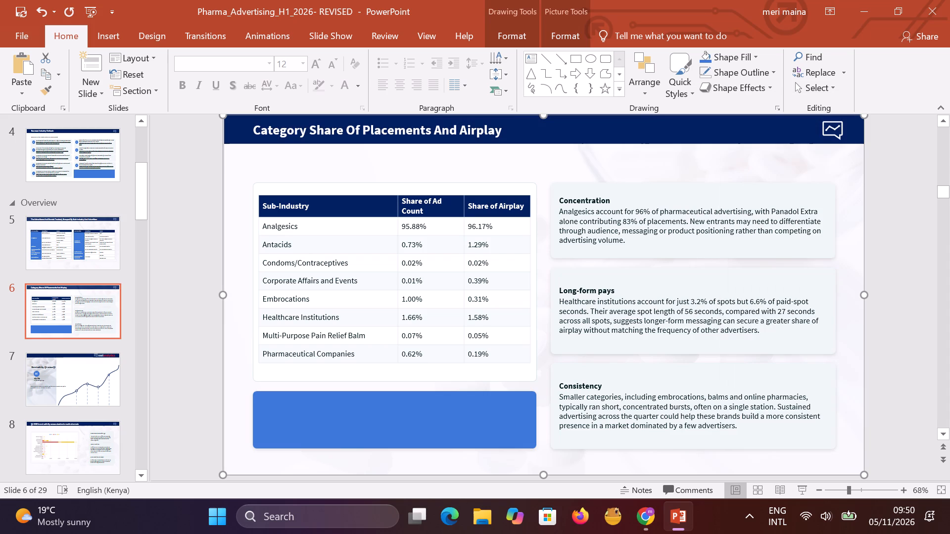
Send the full-slide pills background picture on slide 5 behind all other objects.
left_click(97, 267)
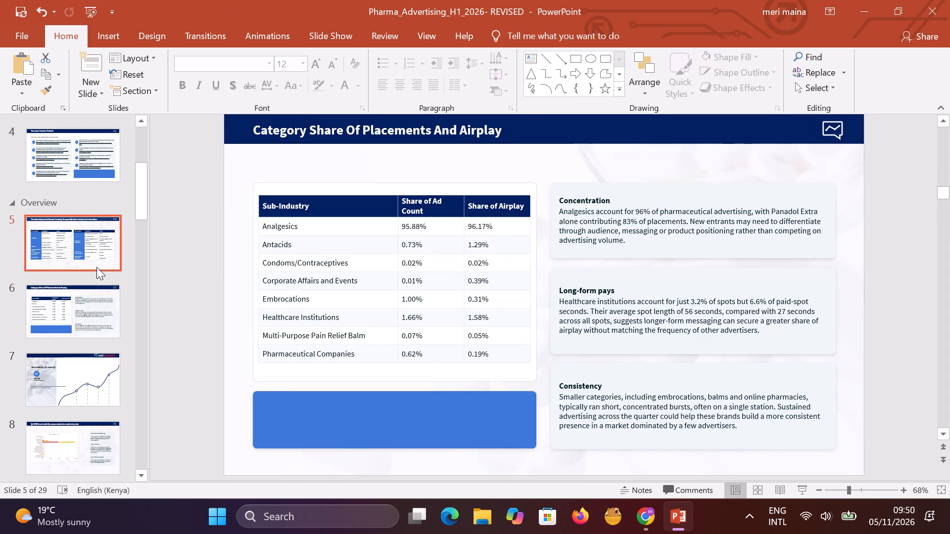
right_click(812, 434)
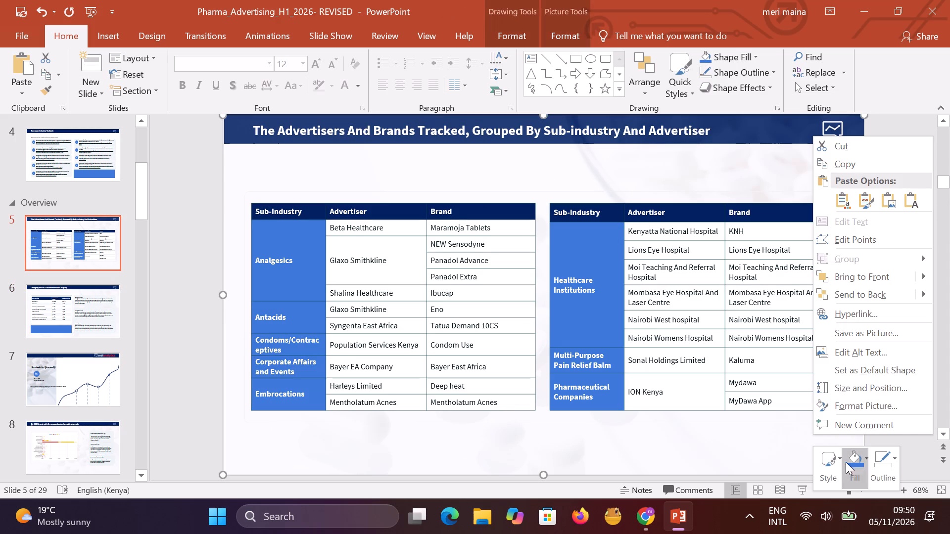
left_click(860, 294)
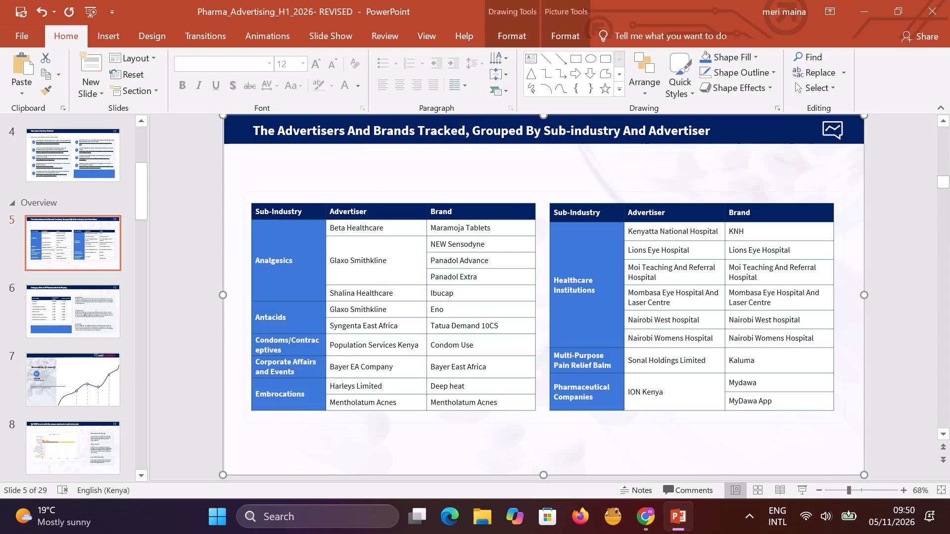
Copy the pills background picture from slide 5 onto slide 4, "Sources: Industry Outlook", and send it behind all other objects.
left_click(80, 309)
left_click(86, 170)
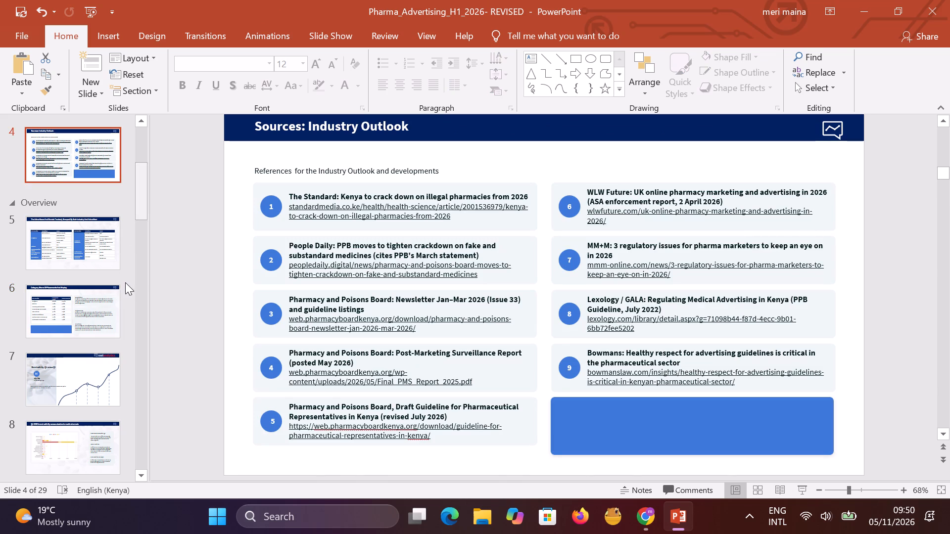
left_click(95, 245)
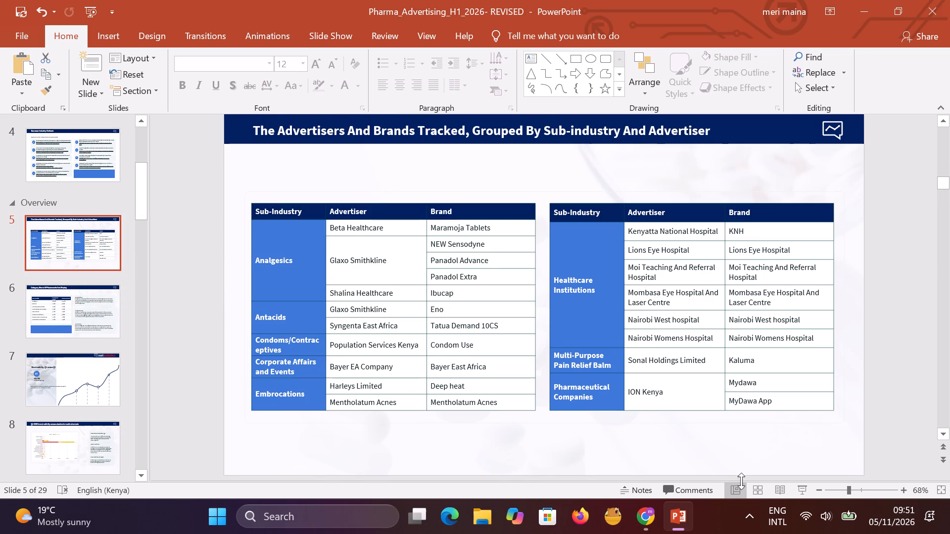
left_click(762, 457)
key("ctrl+c")
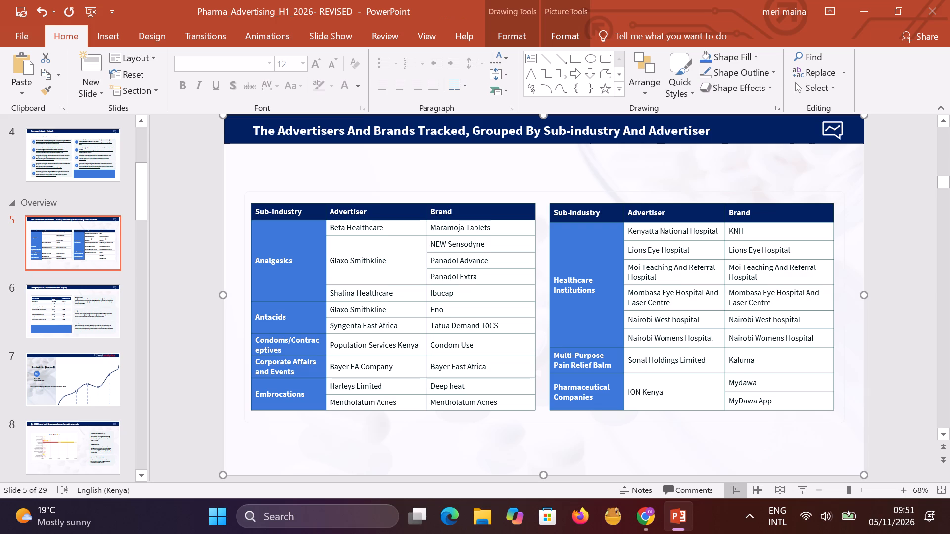
left_click(20, 156)
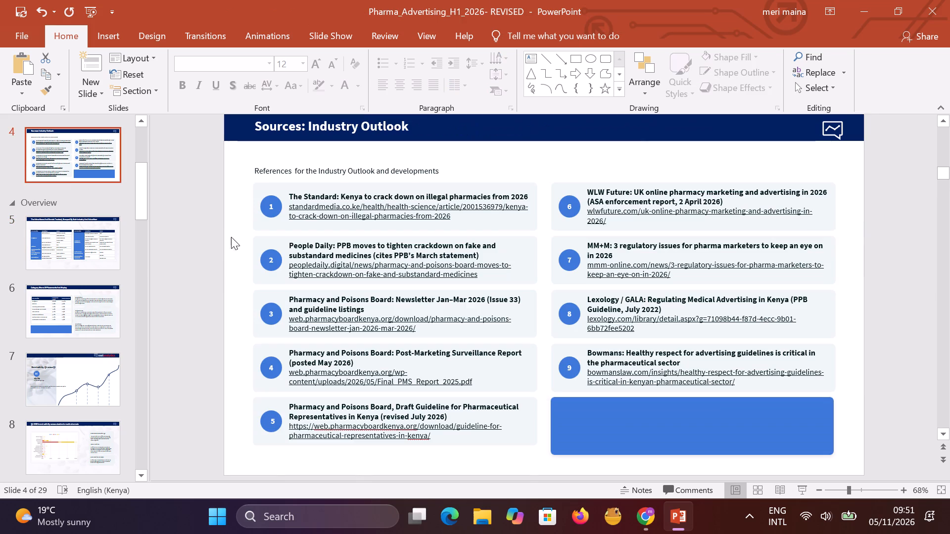
left_click(256, 231)
left_click(230, 231)
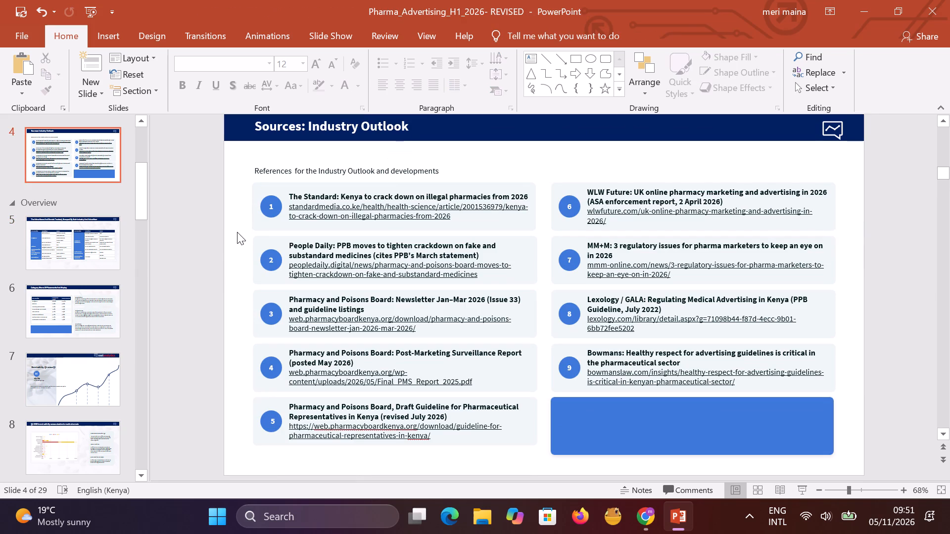
key("ctrl+v")
right_click(237, 232)
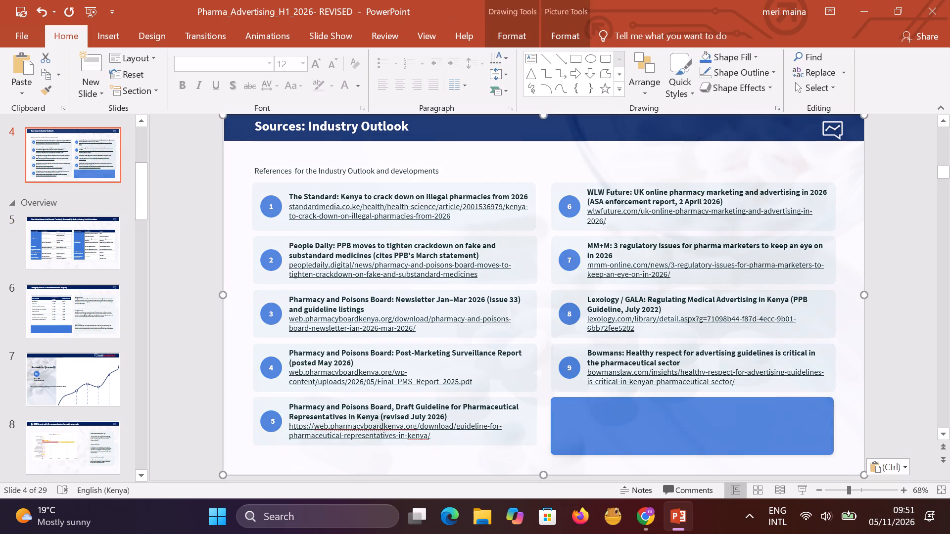
left_click(284, 359)
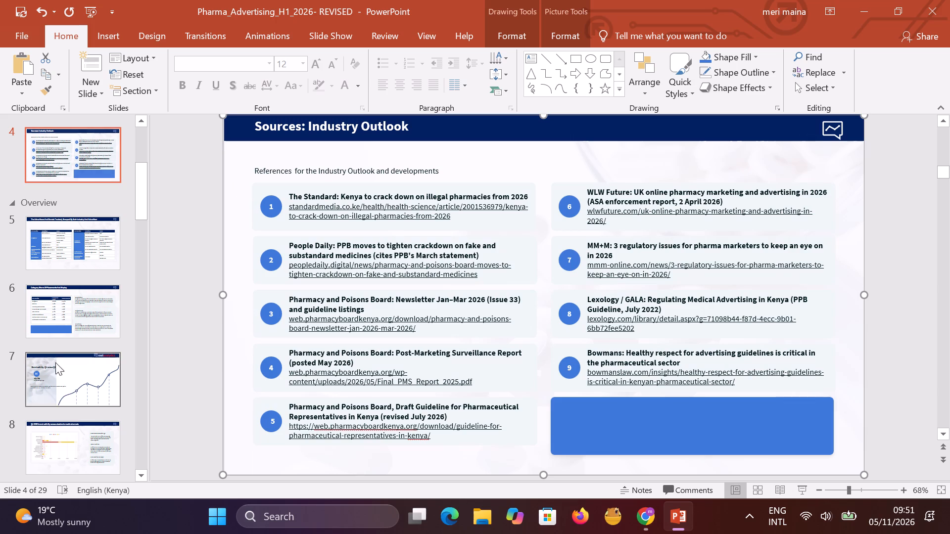
Move the pills picture on slide 7, "Brand activity, Q1 versus Q2", so it covers the whole slide area.
left_click(72, 319)
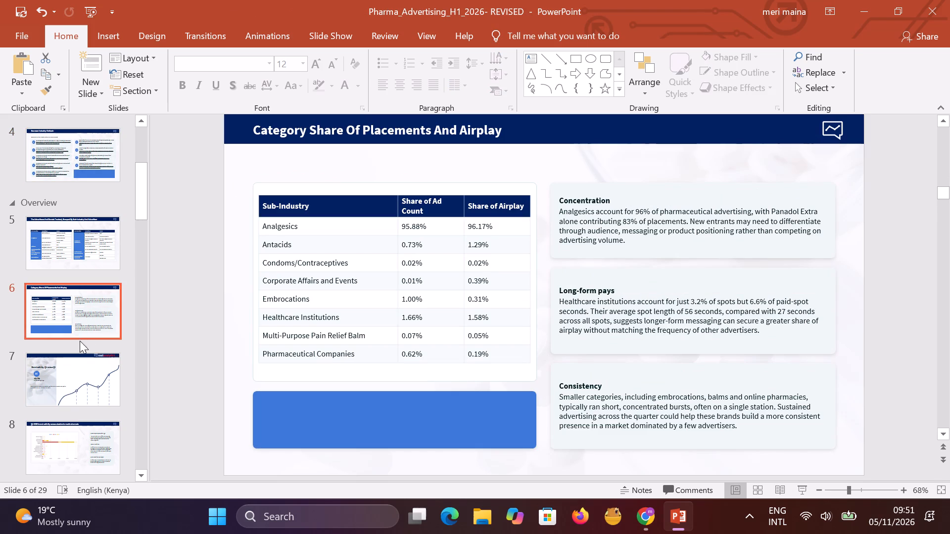
left_click(76, 381)
left_click_drag(235, 277, 236, 279)
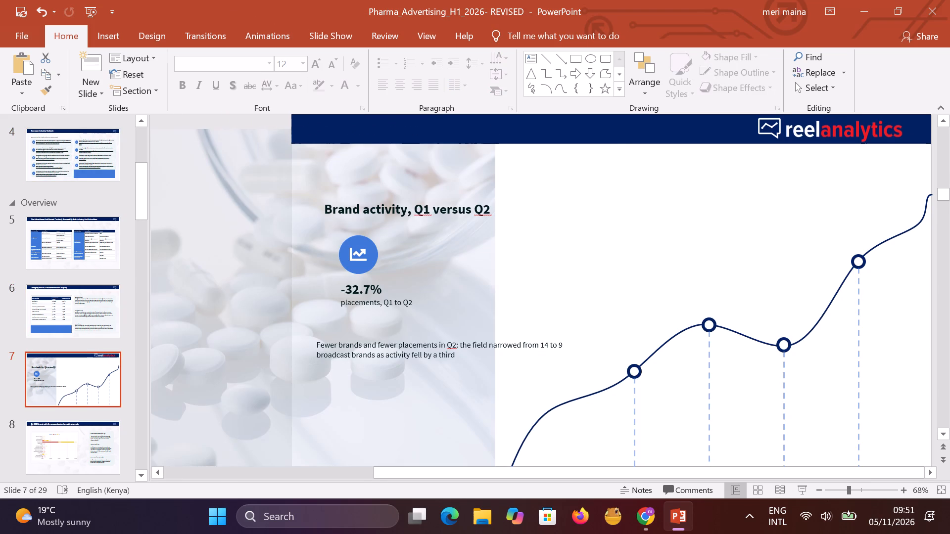
left_click_drag(236, 279, 672, 272)
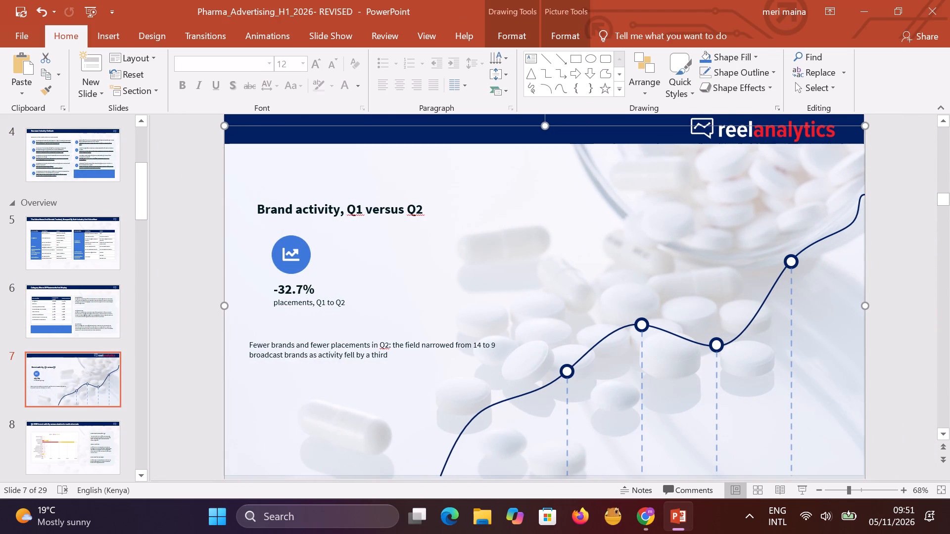
left_click_drag(236, 246, 238, 236)
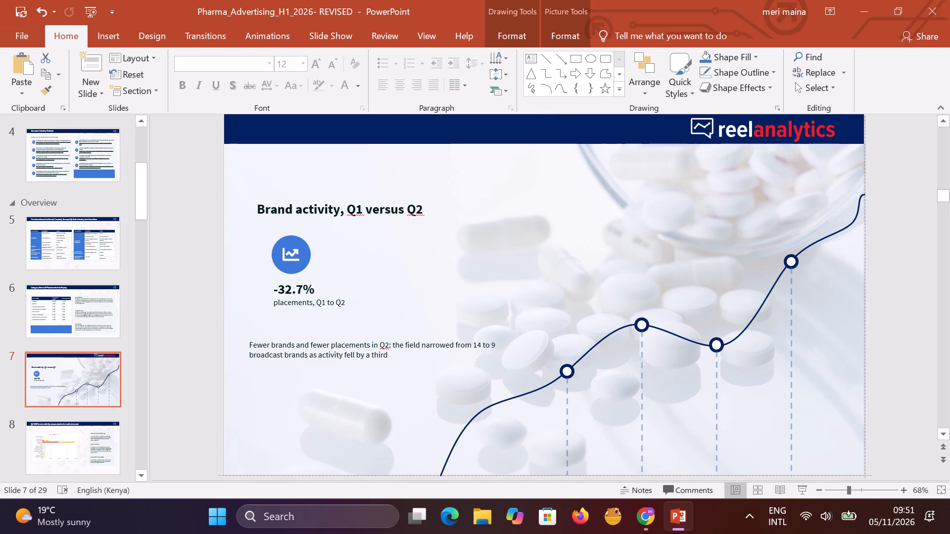
left_click_drag(238, 236, 238, 236)
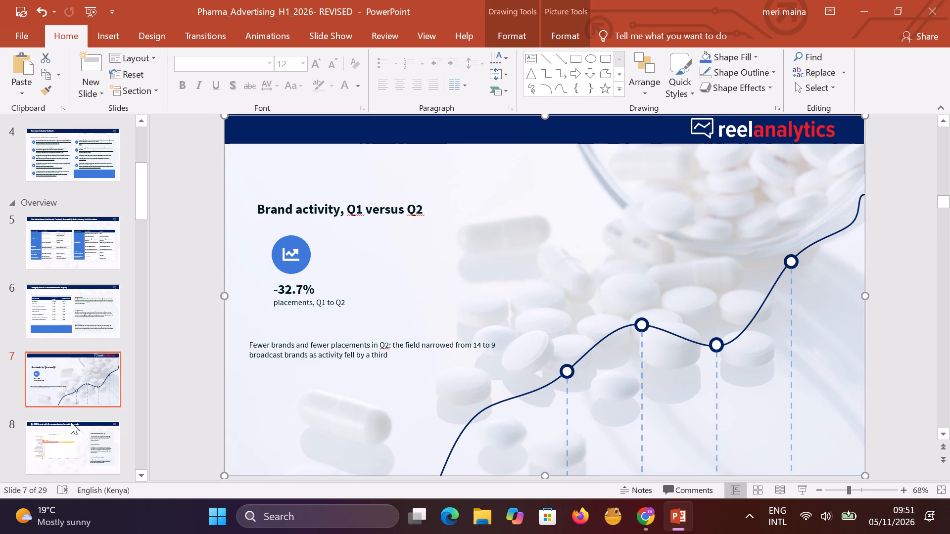
Check the background and layout of the brand activity and advertising share slides 8 to 10.
left_click(71, 436)
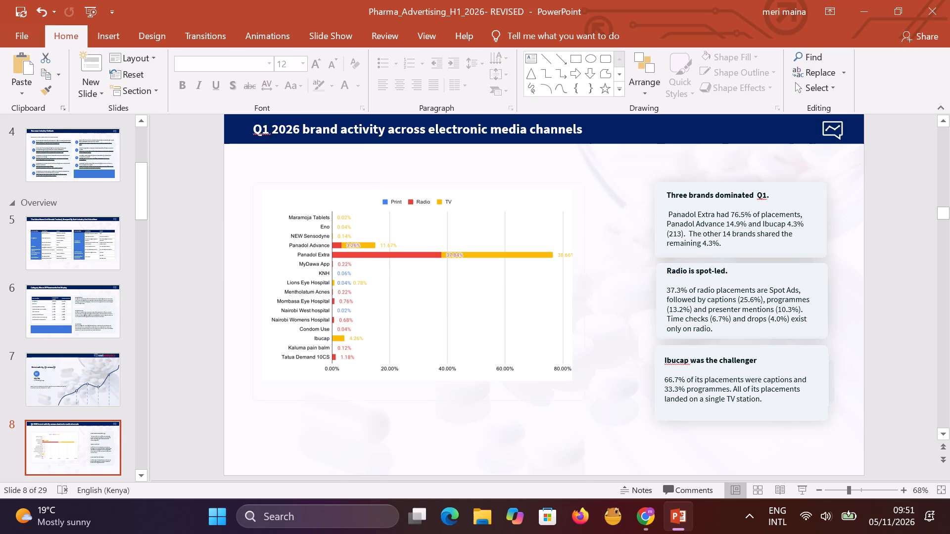
left_click(577, 408)
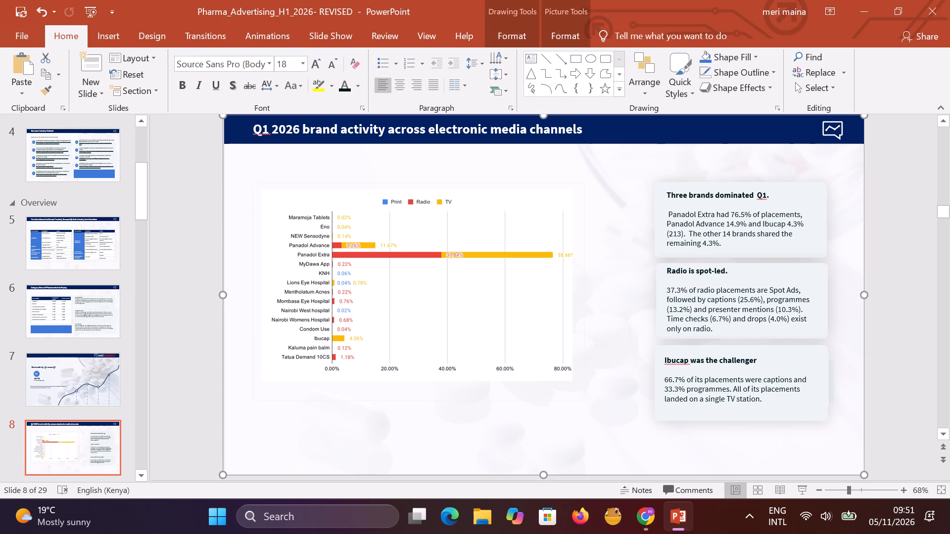
scroll(46, 424, "down", 5)
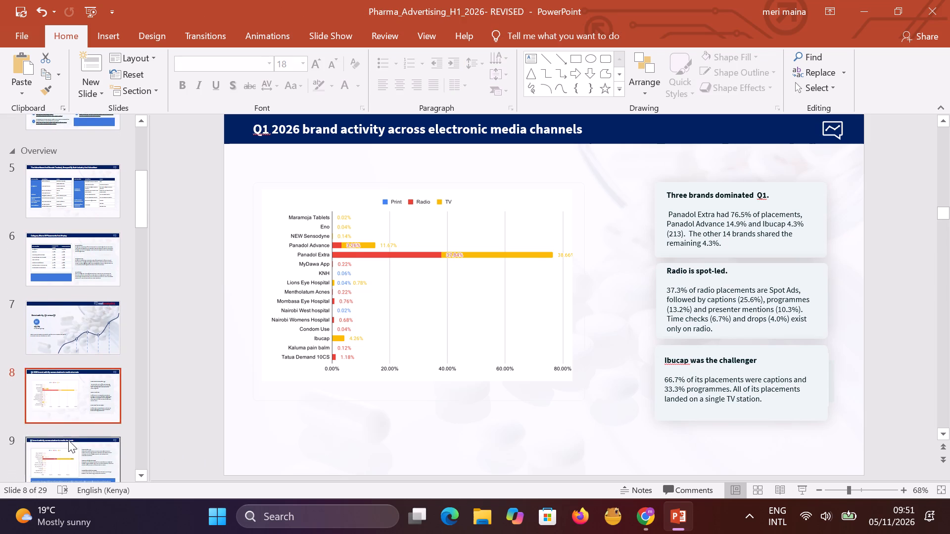
left_click(68, 442)
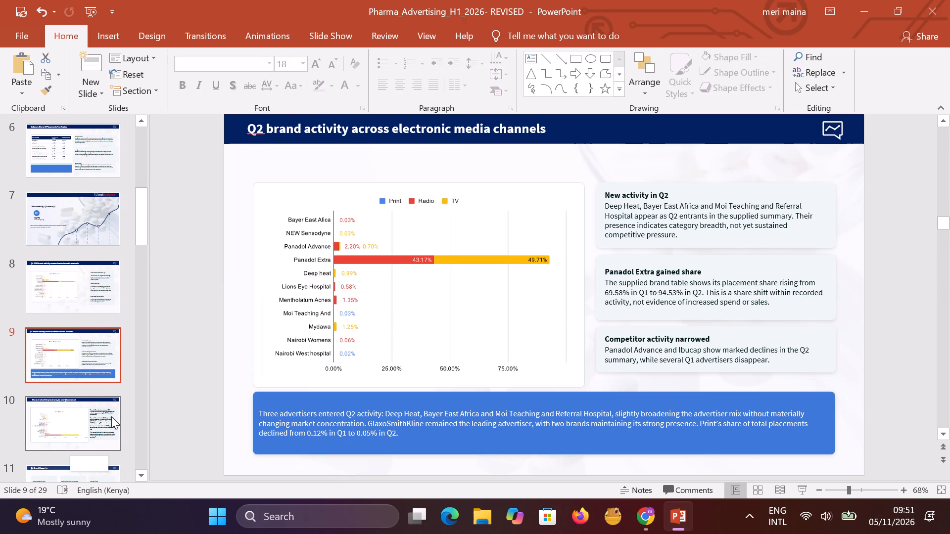
scroll(96, 420, "down", 6)
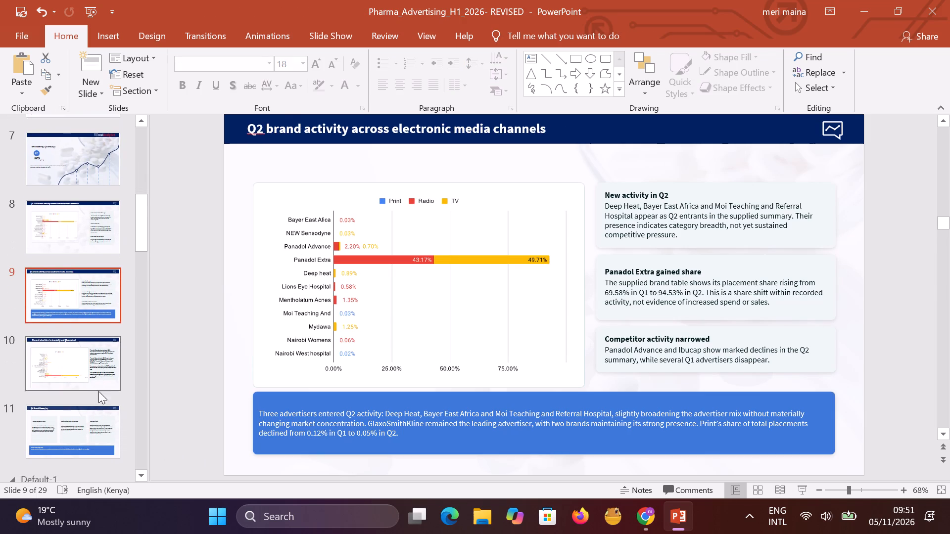
left_click(96, 364)
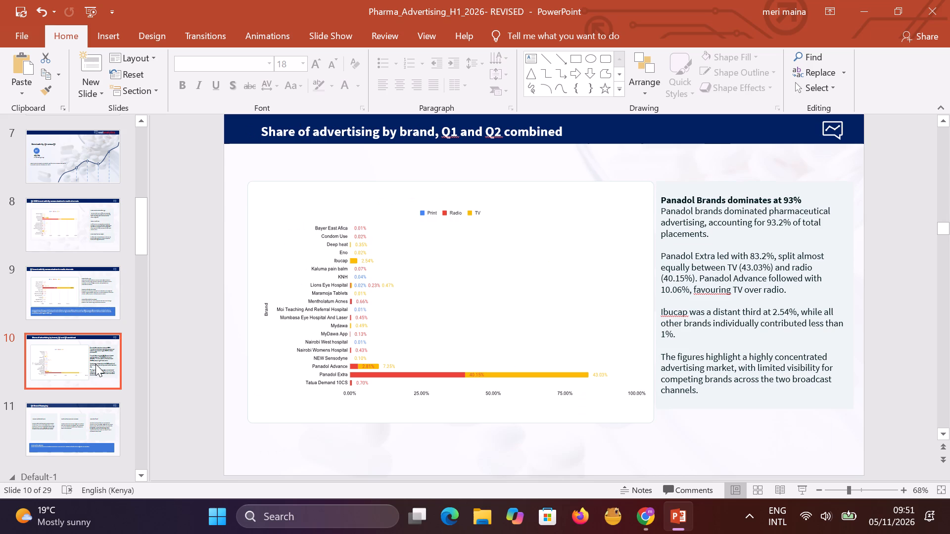
Send the full-slide background picture on slide 11, "Q1 Brand Messaging", behind all other objects.
left_click(72, 428)
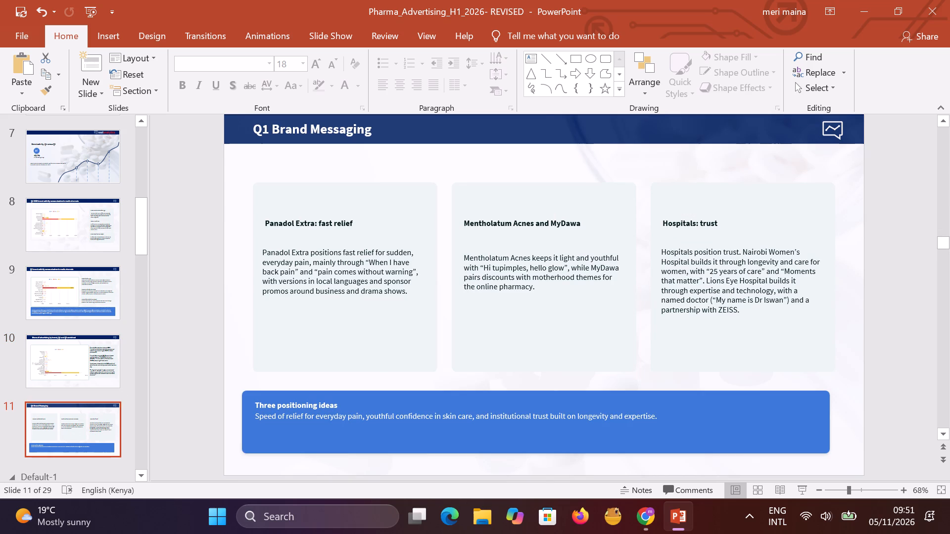
right_click(257, 162)
left_click(293, 322)
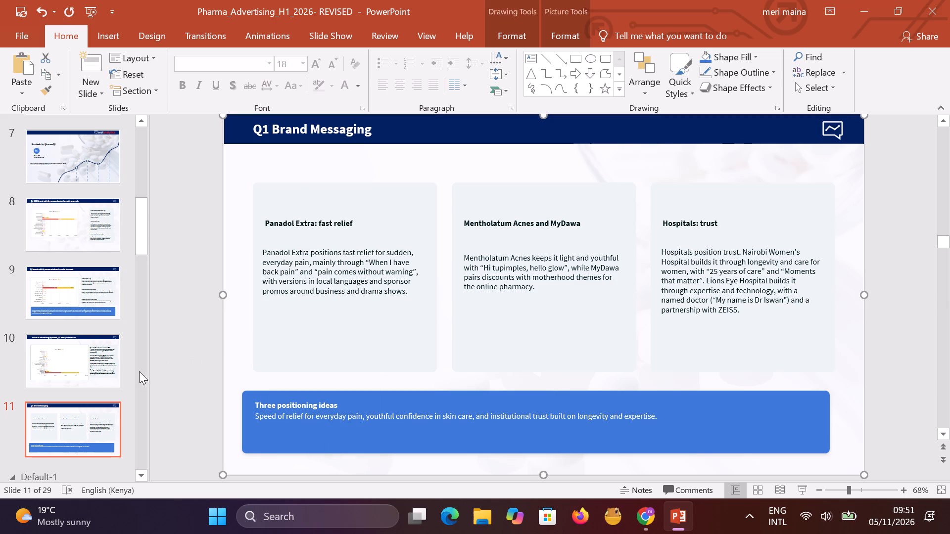
Send the full-slide background picture on slide 13, "TV Activity By Format And Station", behind all other objects.
scroll(87, 422, "down", 7)
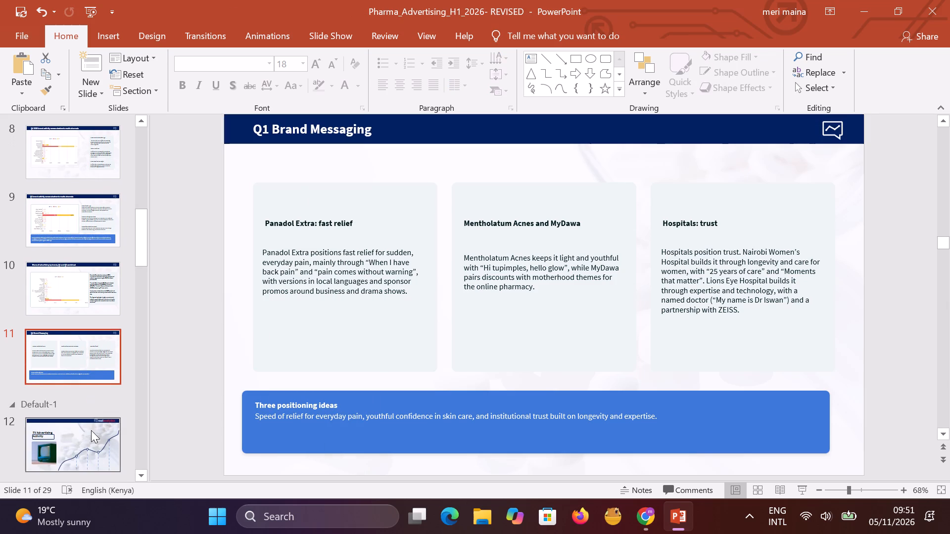
left_click(92, 430)
scroll(98, 387, "down", 10)
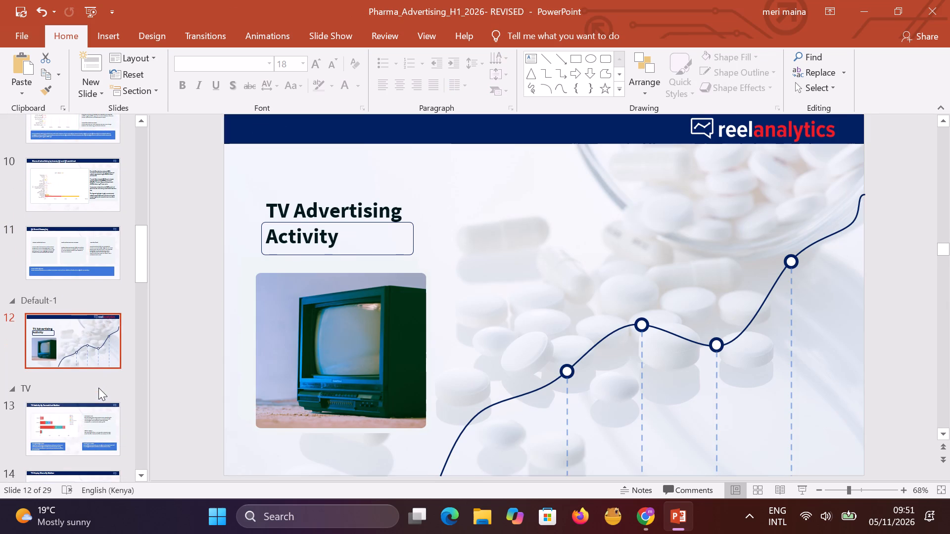
left_click(92, 416)
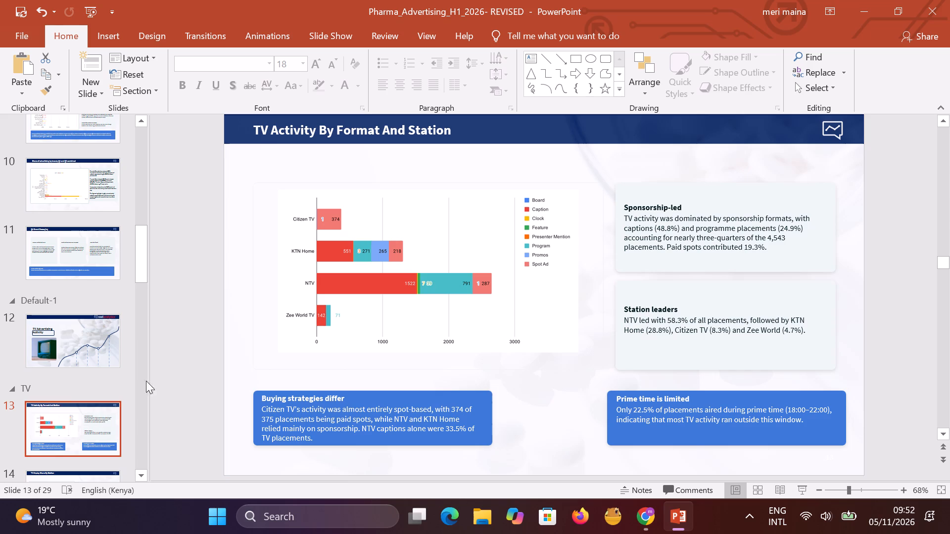
right_click(246, 170)
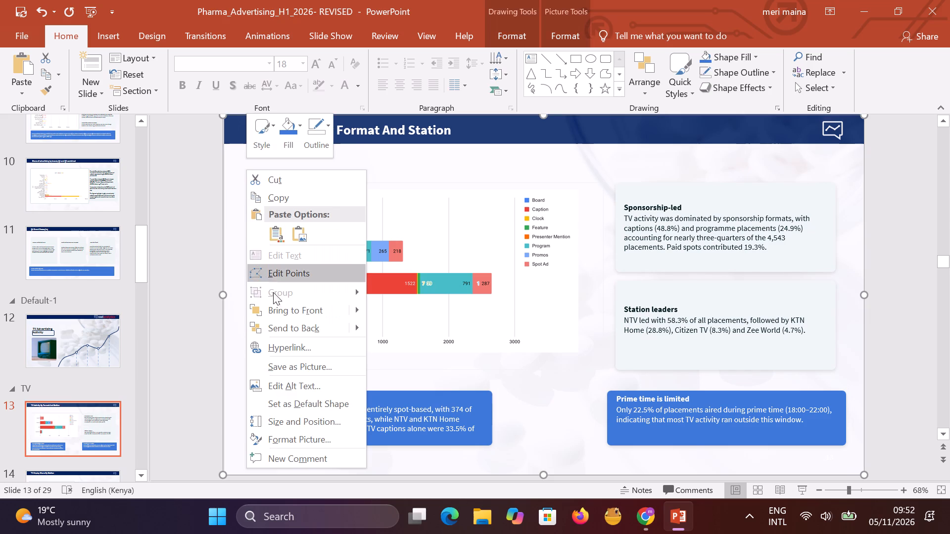
left_click(290, 328)
Send the full-slide background picture on slide 14, "TV Airplay Share By Station", behind all other objects.
scroll(70, 400, "down", 6)
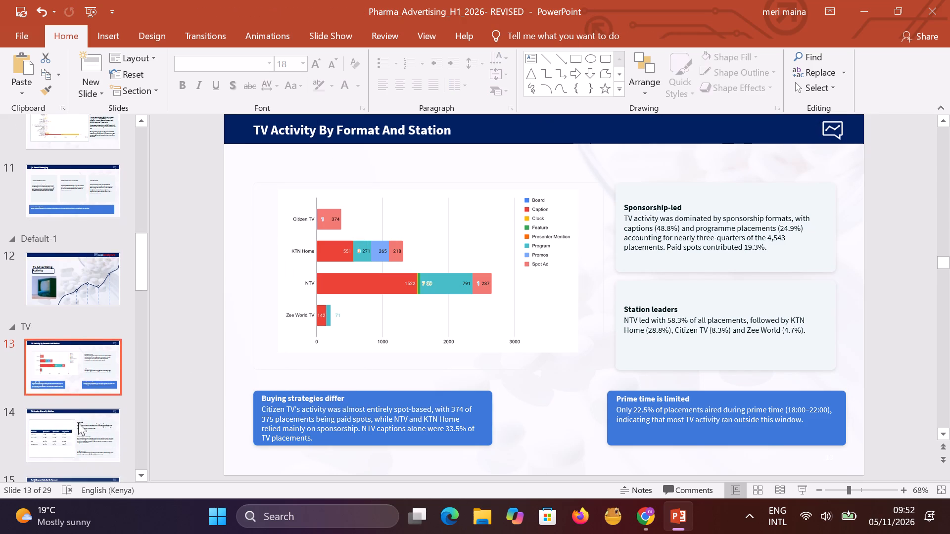
left_click(79, 426)
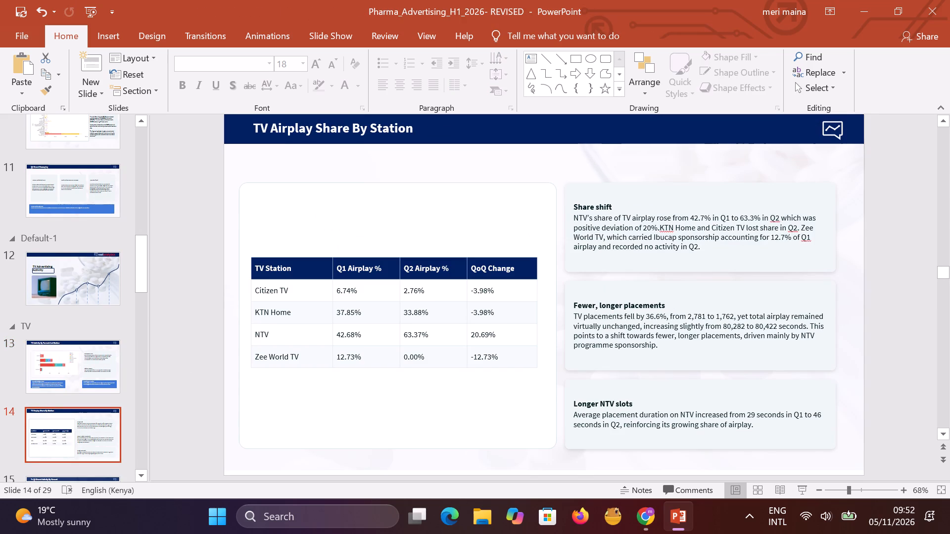
right_click(252, 170)
left_click(308, 332)
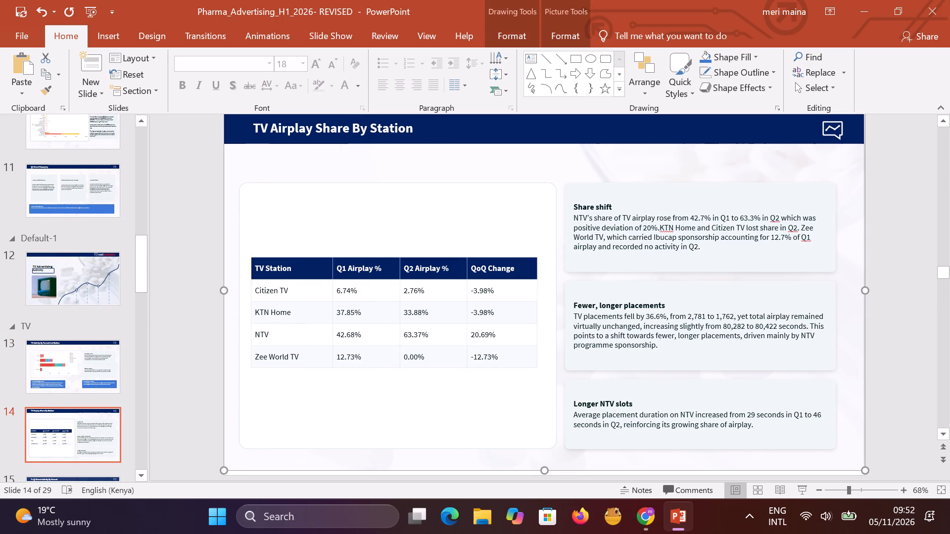
Send the full-slide background picture on slide 15, "Tv Q1 Brand Activity By Format", behind all other objects.
scroll(94, 394, "down", 5)
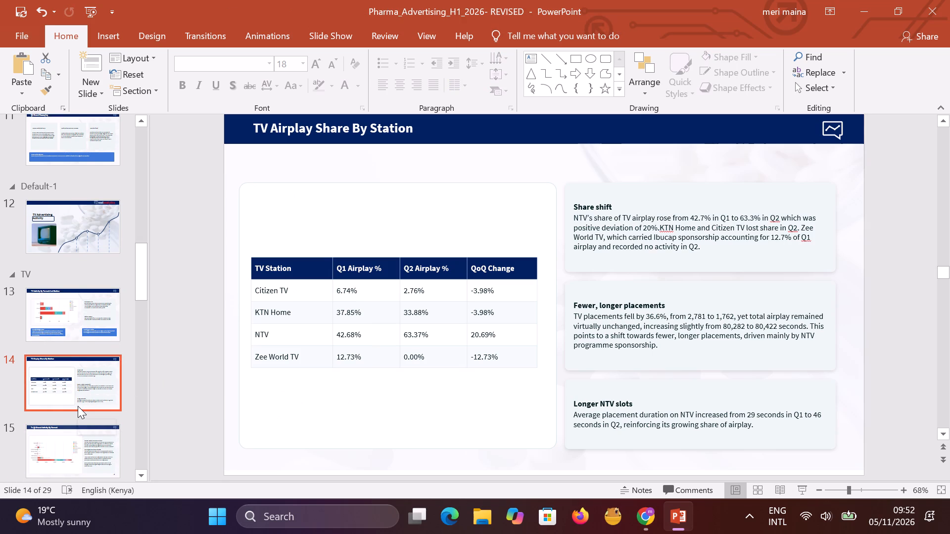
left_click(85, 450)
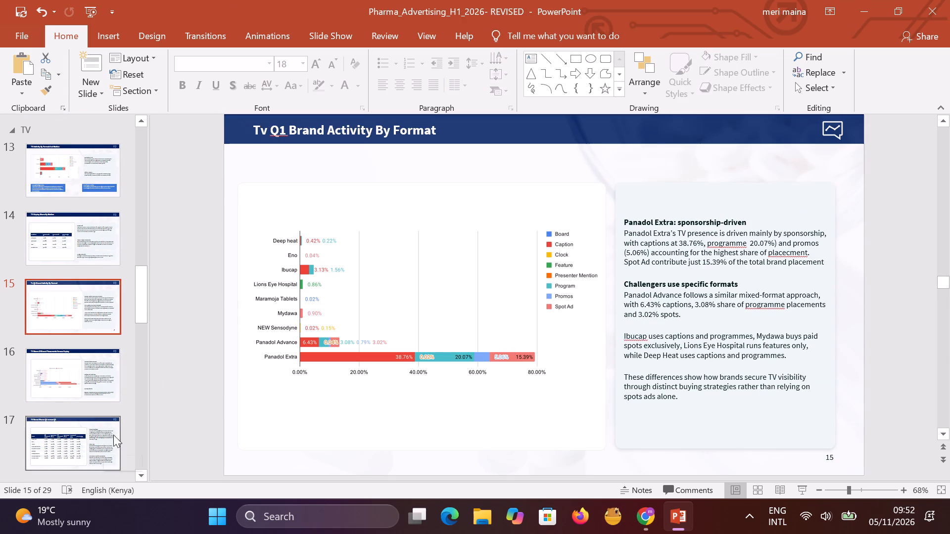
right_click(253, 163)
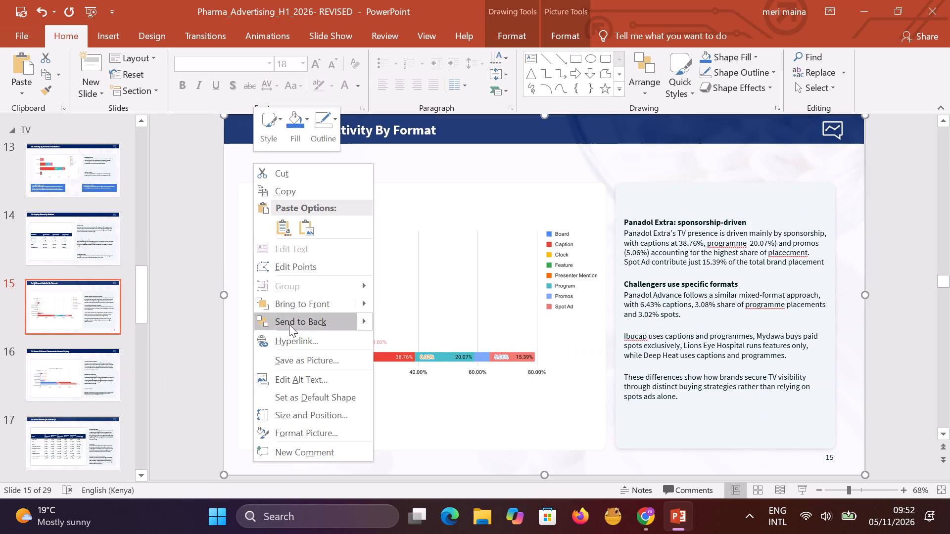
left_click(289, 325)
Send the full-slide background picture on slide 16, "TV Share Of Brand Placements Versus Airplay", behind all other objects.
scroll(83, 366, "down", 3)
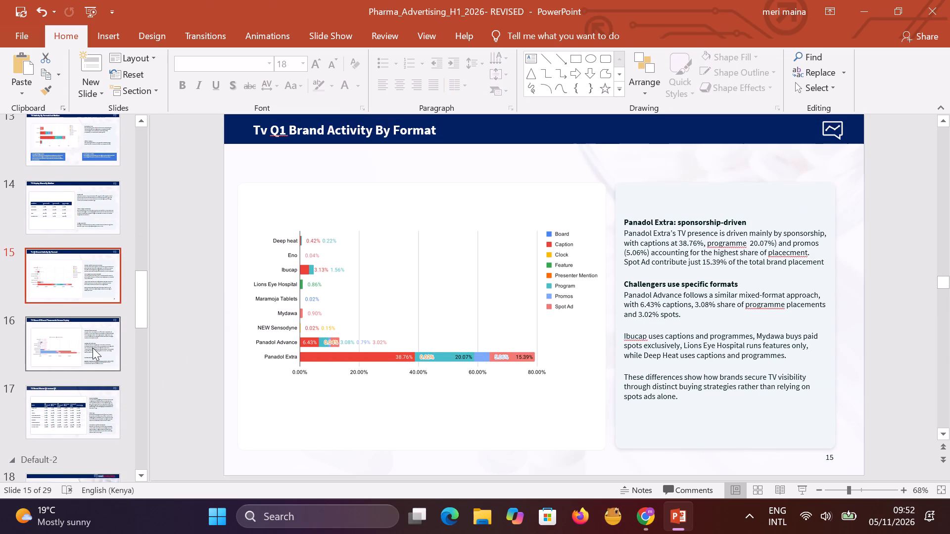
left_click(92, 348)
right_click(272, 168)
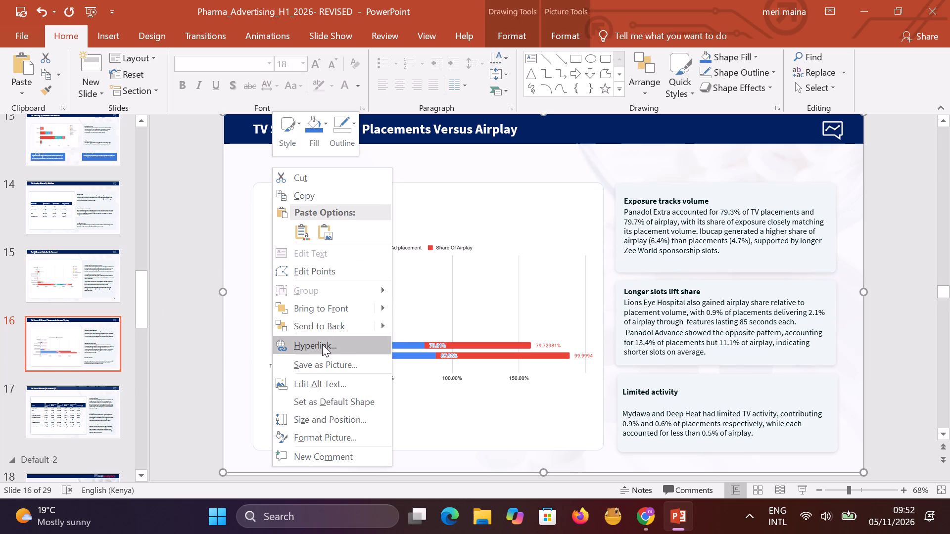
left_click(327, 330)
Send the full-slide background picture on slide 17, "TV Brand Share: Q1 versus Q2", behind all other objects.
scroll(94, 356, "down", 4)
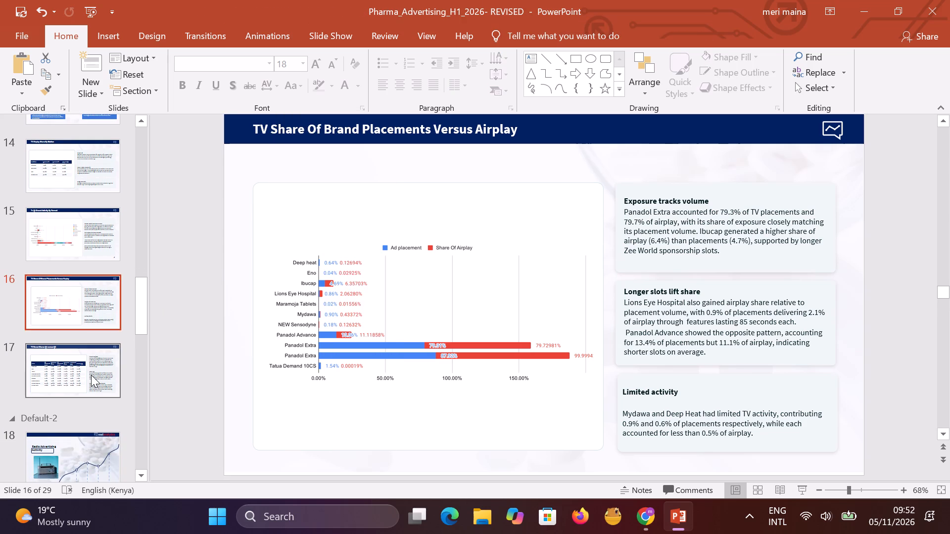
left_click(91, 375)
right_click(259, 165)
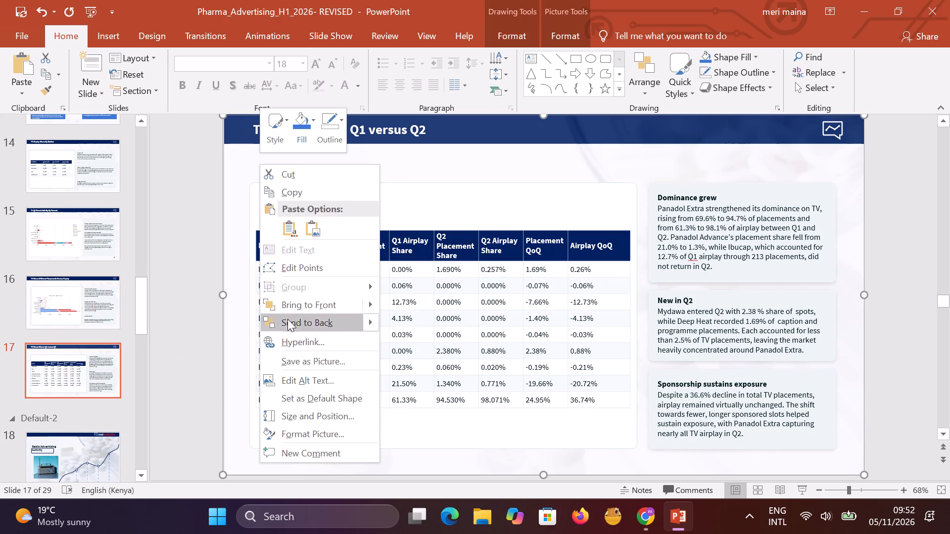
left_click(316, 323)
Send the full-slide background picture on slide 19, "Radio Activity By Station Q1 And Q2 Combined", behind all other objects.
scroll(94, 357, "down", 6)
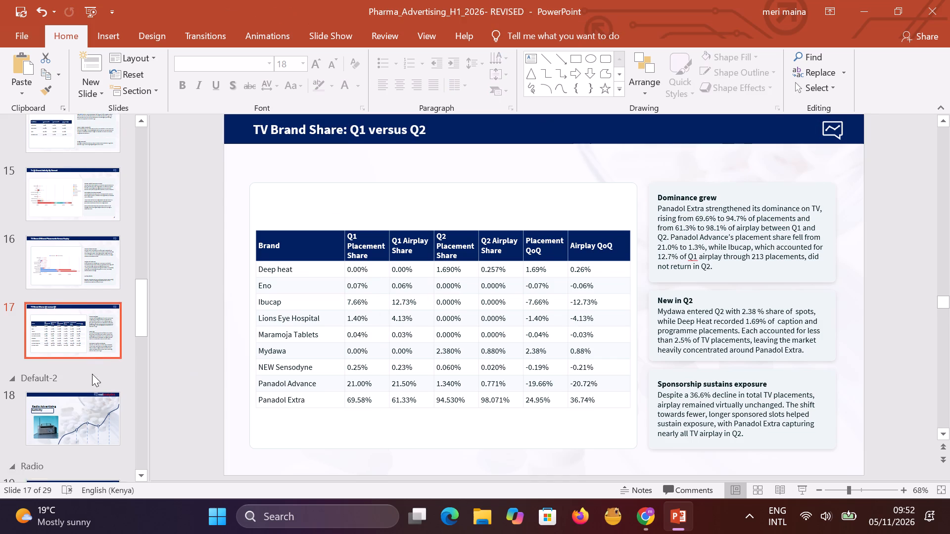
left_click(96, 401)
scroll(84, 348, "down", 6)
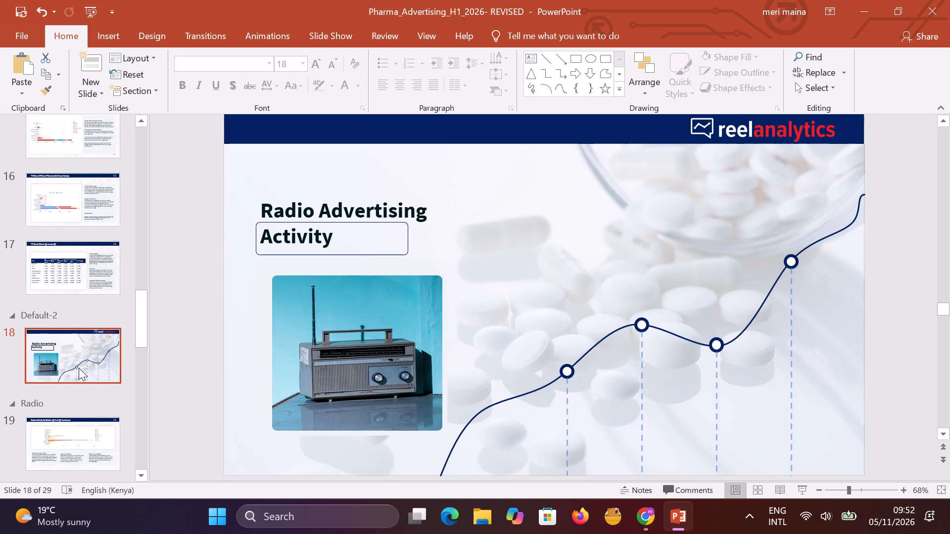
left_click(86, 406)
right_click(242, 160)
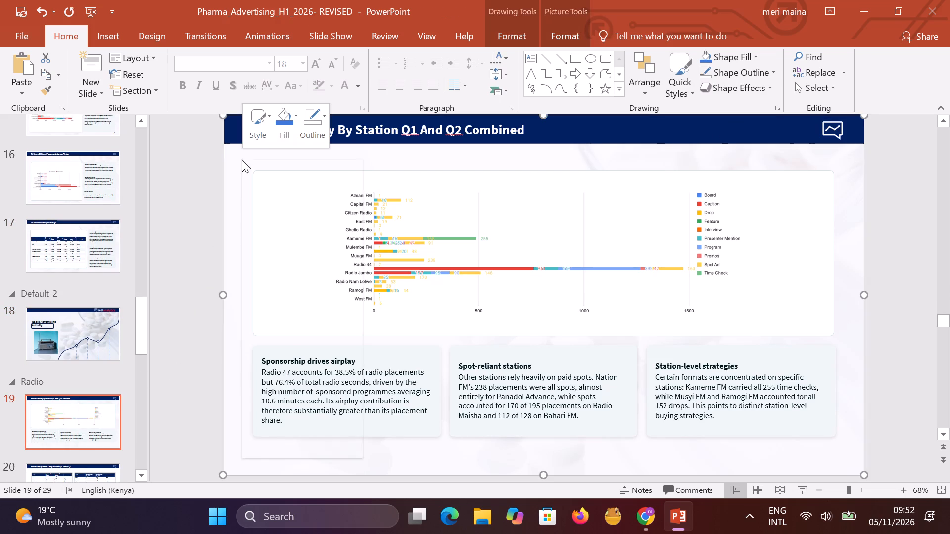
left_click(278, 323)
scroll(87, 346, "down", 2)
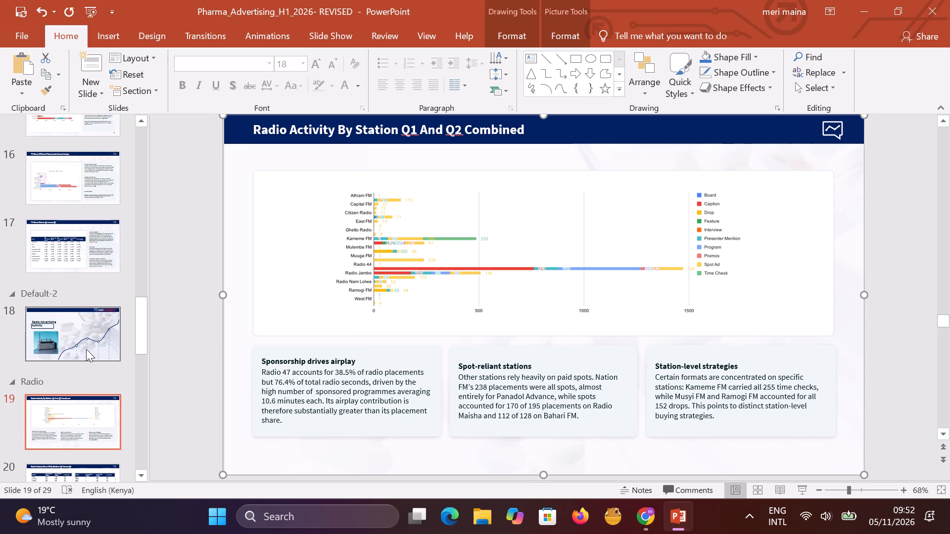
Paste the background picture onto slide 20, "Radio Airplay Share Of By Station: Q1 Versus Q2", and send it behind all other objects.
scroll(86, 349, "down", 3)
left_click(67, 426)
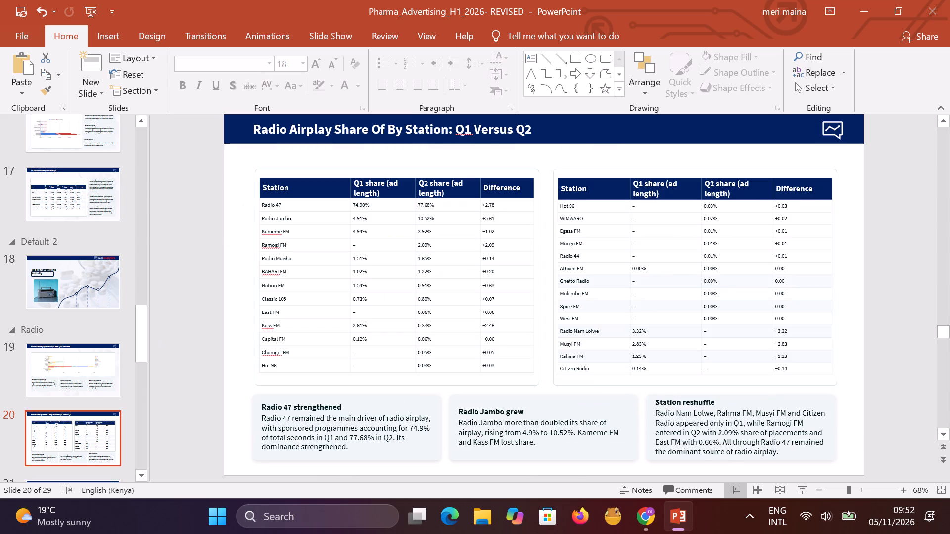
left_click(248, 156)
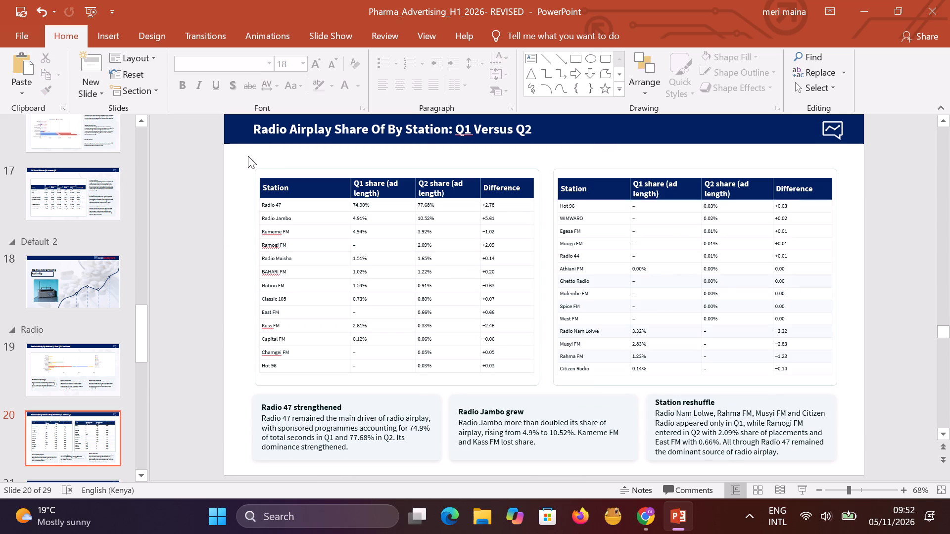
key("ctrl+v")
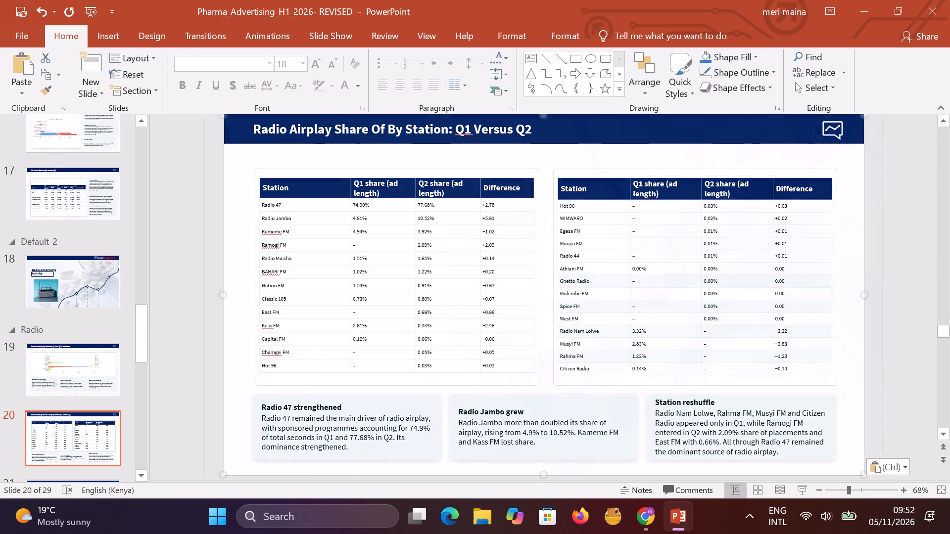
right_click(248, 156)
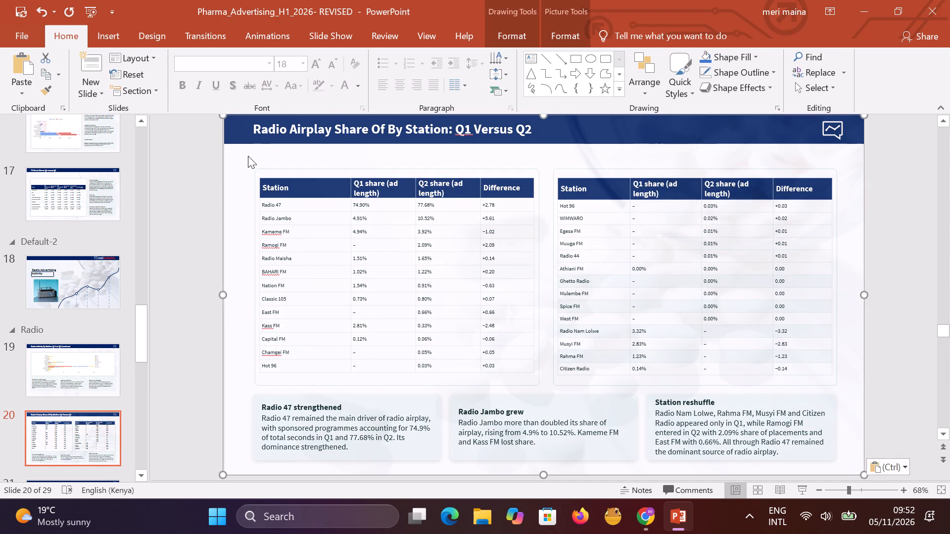
left_click(301, 311)
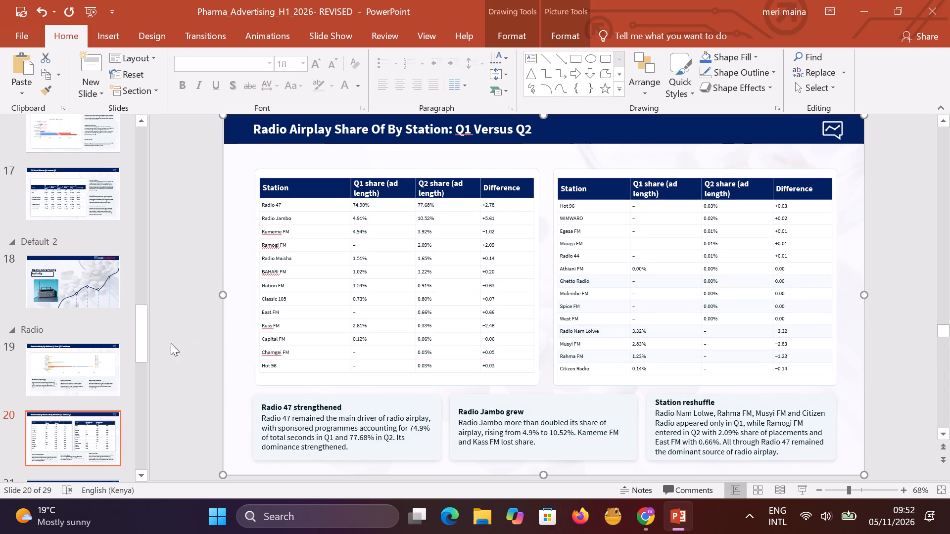
scroll(89, 421, "down", 11)
left_click(71, 405)
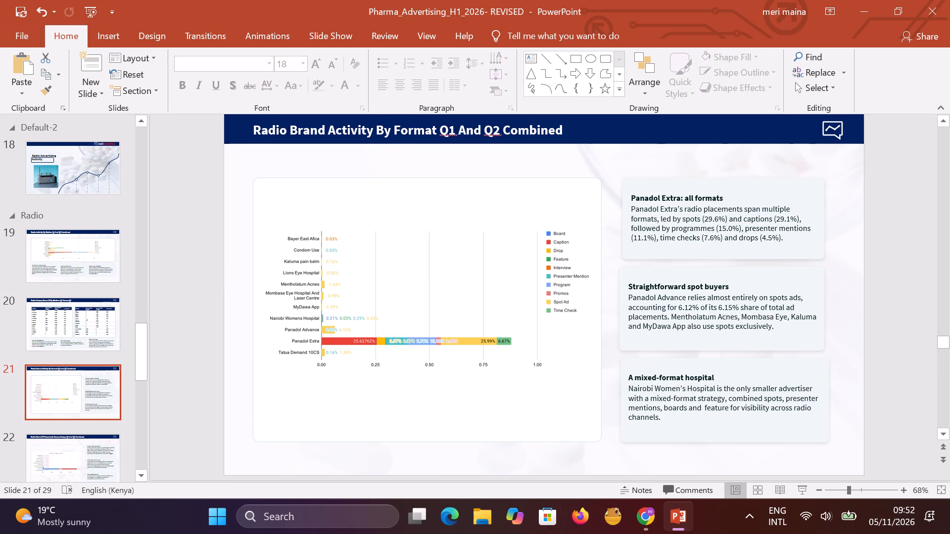
scroll(75, 353, "down", 6)
left_click(76, 397)
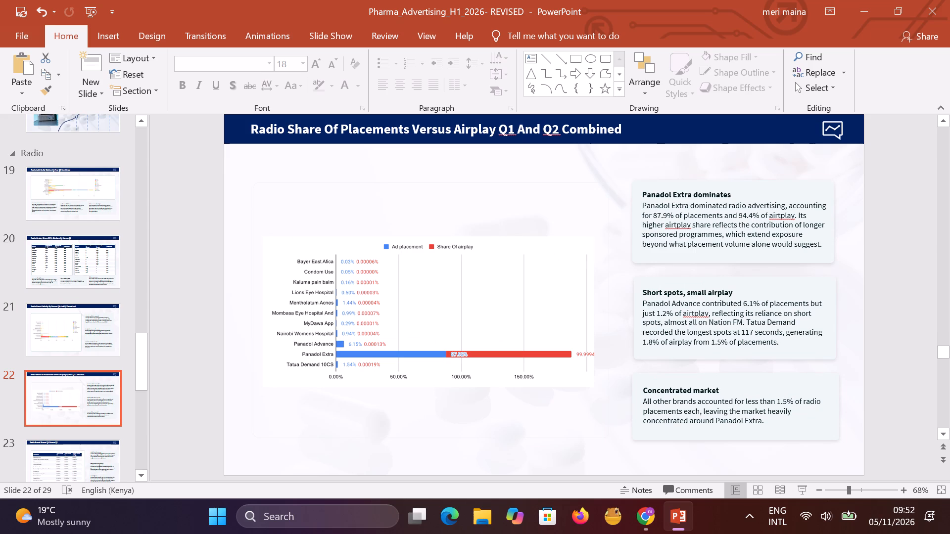
scroll(94, 302, "down", 6)
left_click(78, 407)
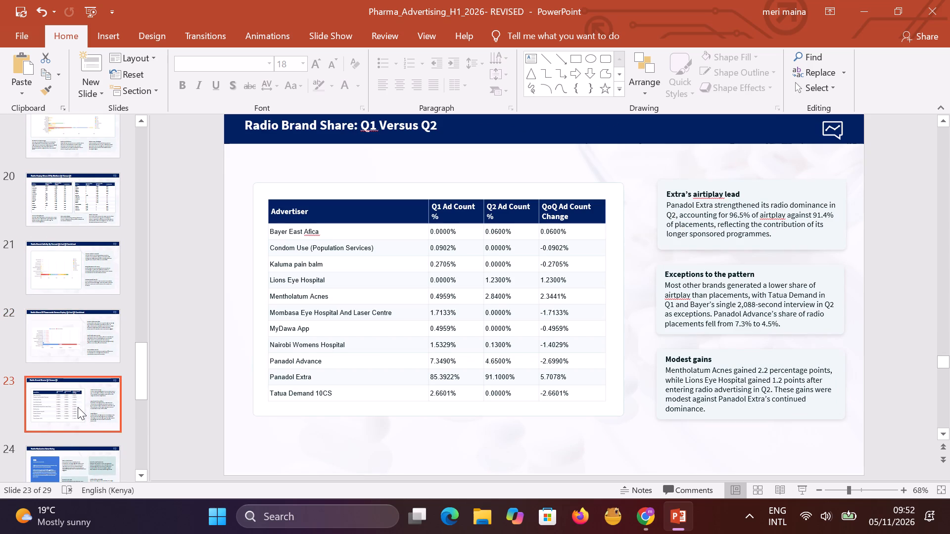
scroll(45, 365, "down", 6)
left_click(58, 393)
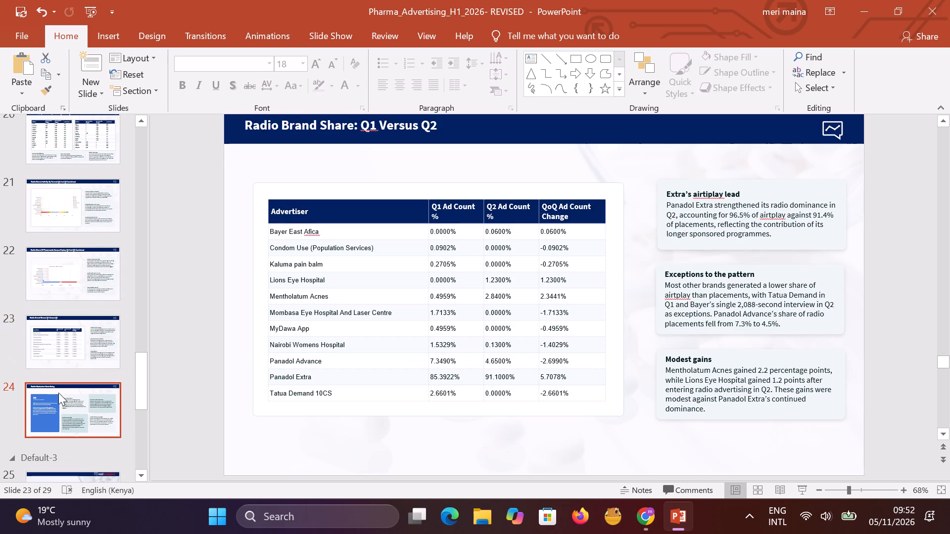
scroll(71, 337, "down", 6)
left_click(70, 423)
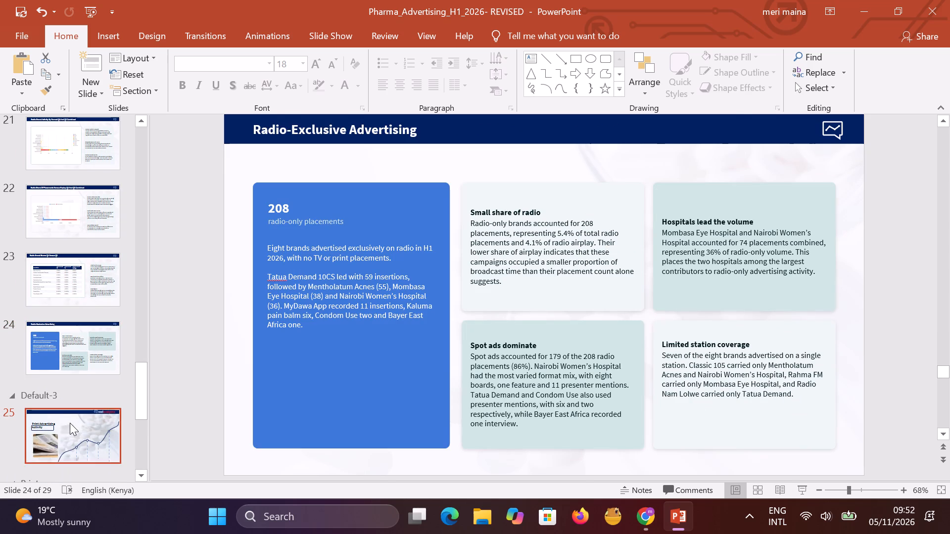